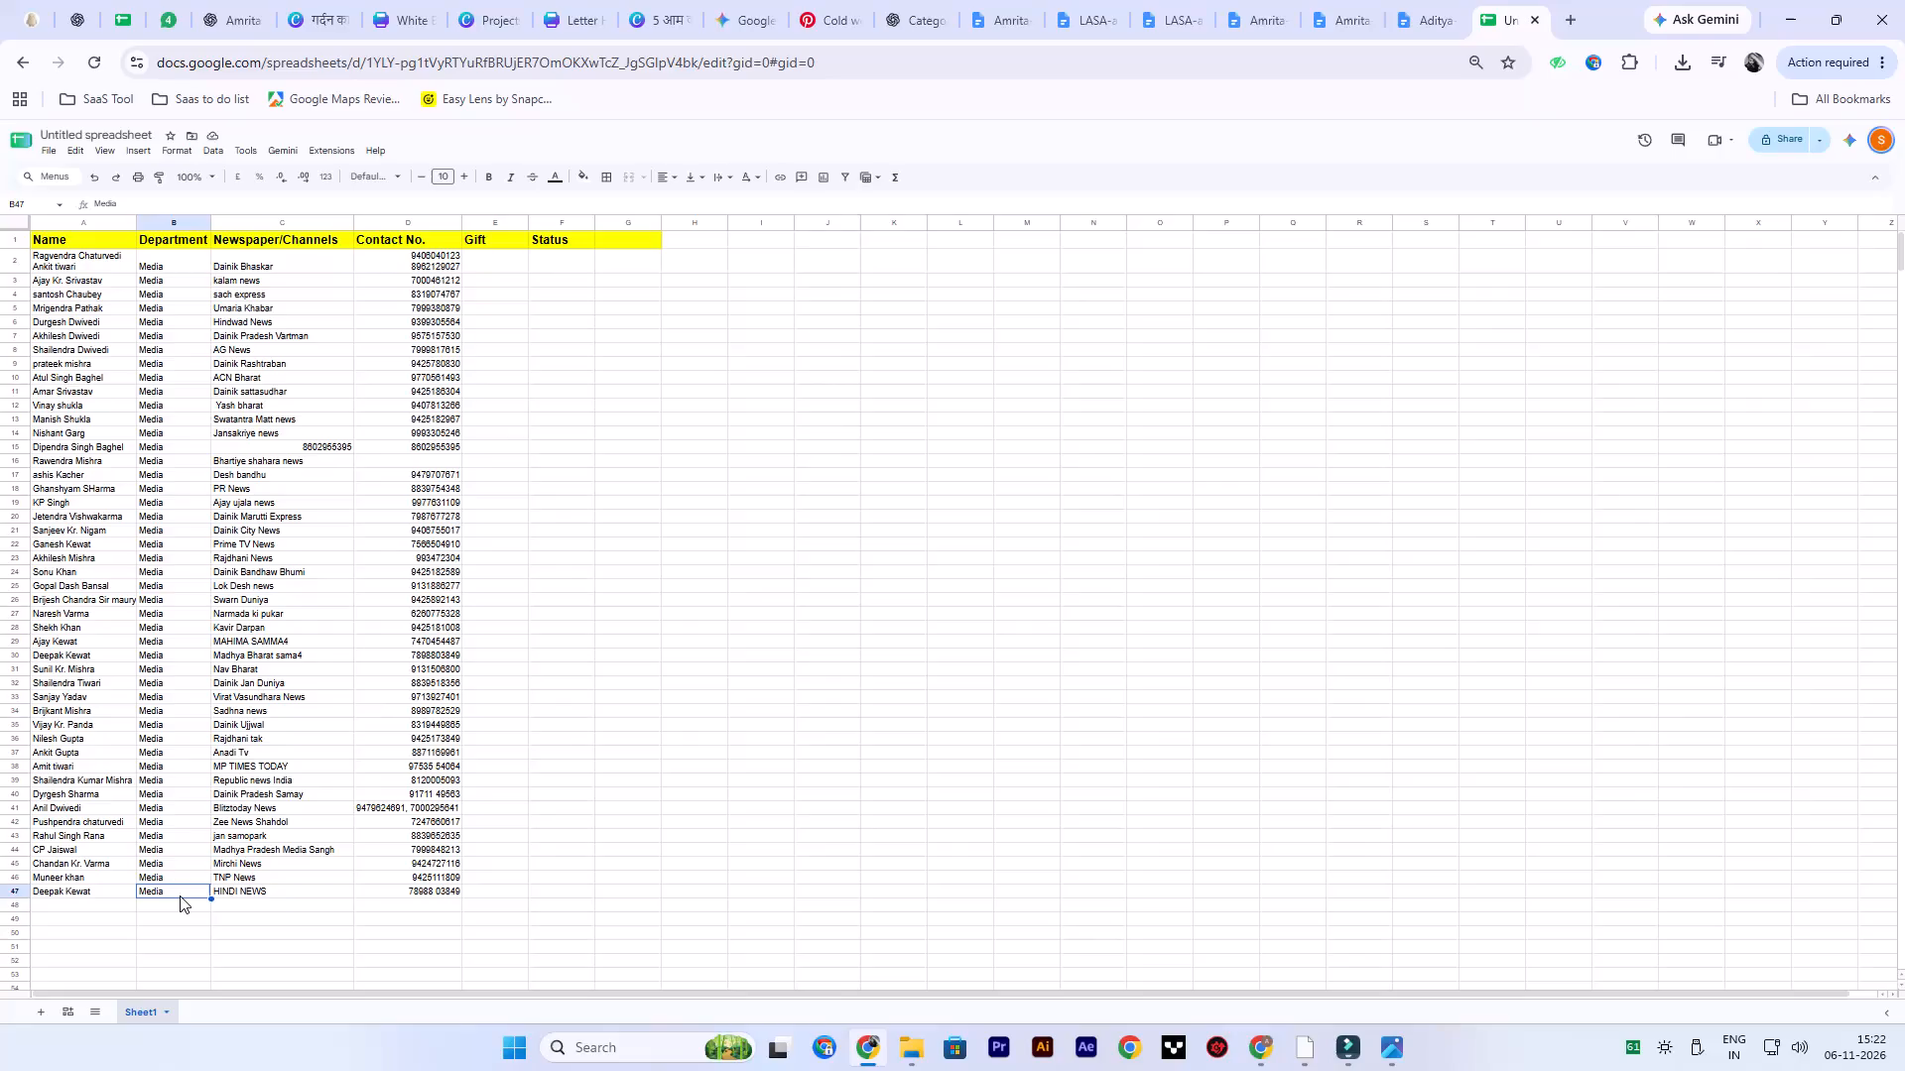
Copy the Media entry from row 47 into the Department cell of row 48.
{"action": "key", "text": "ctrl+c"}
{"action": "left_click", "coordinate": [172, 905]}
{"action": "key", "text": "ctrl+v"}
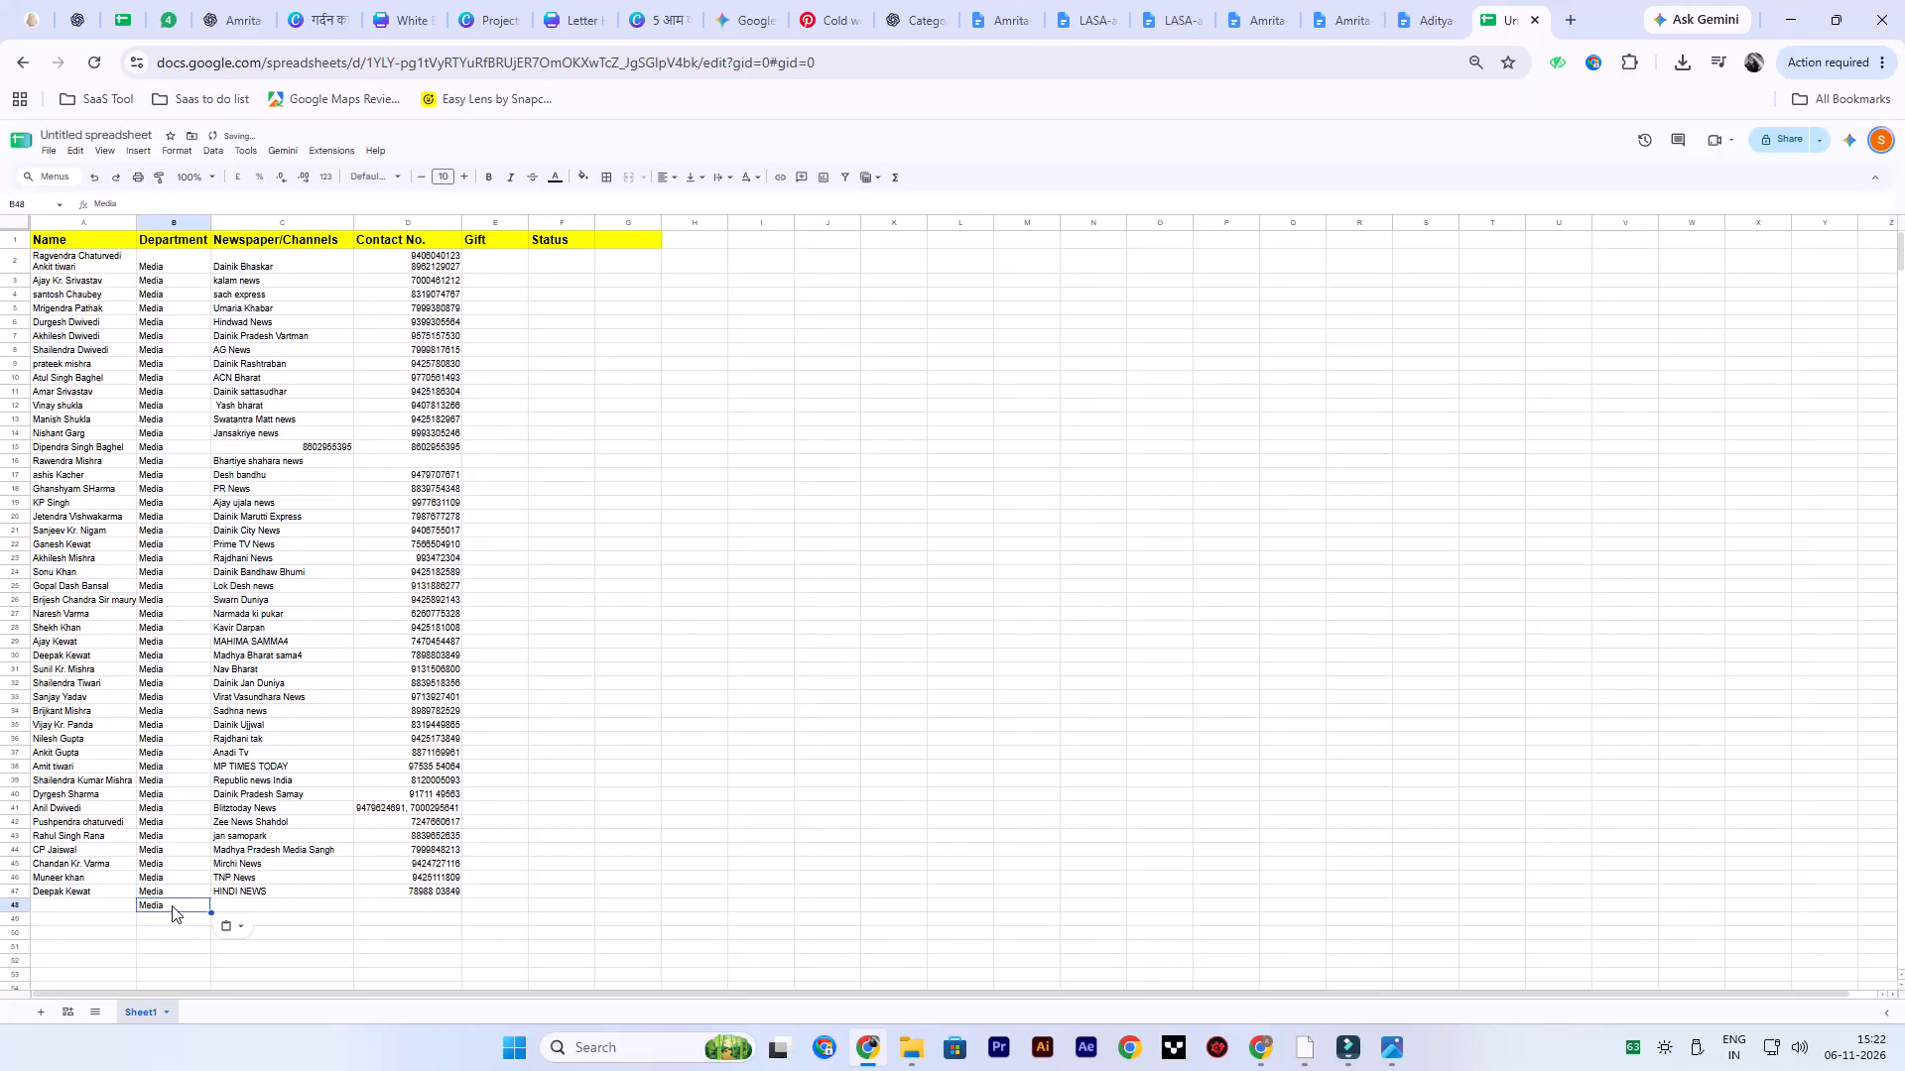
Open the empty Name cell in row 48 for entering the contact's name.
{"action": "double_click", "coordinate": [107, 909]}
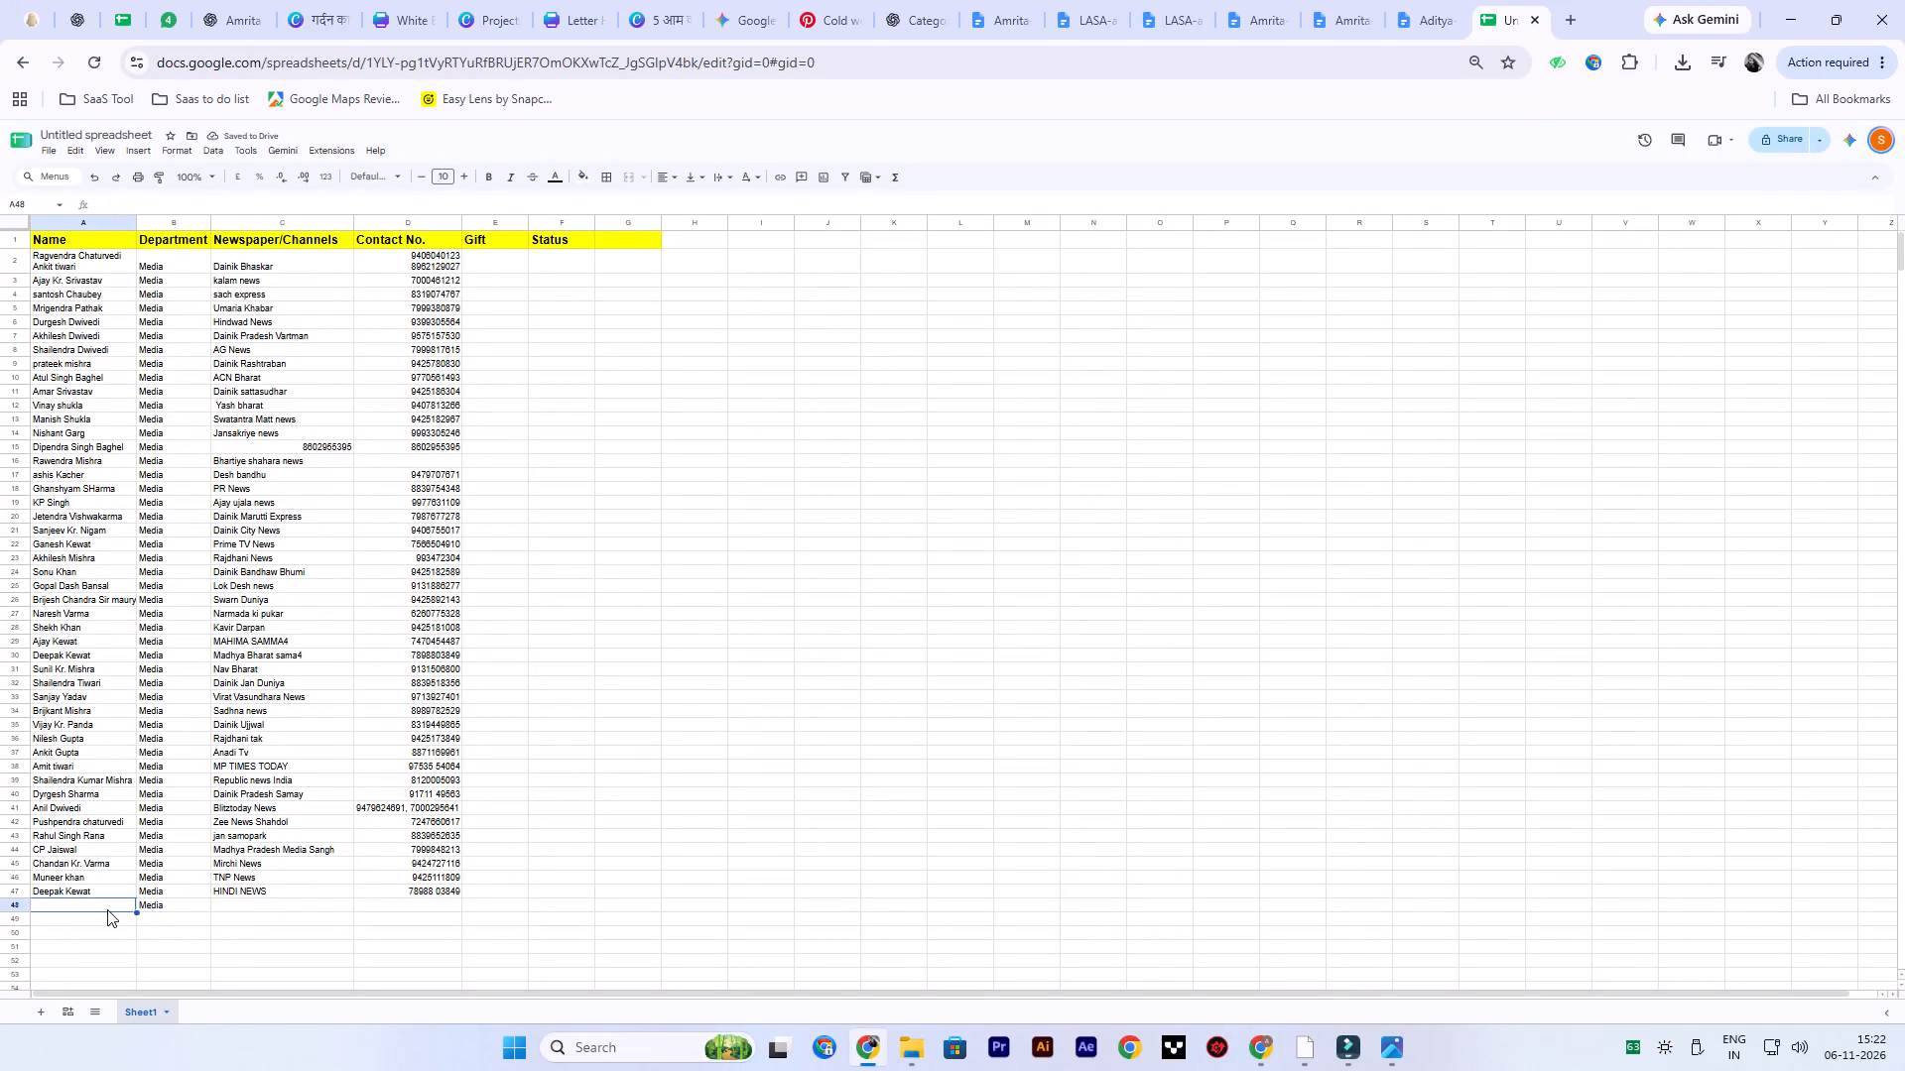
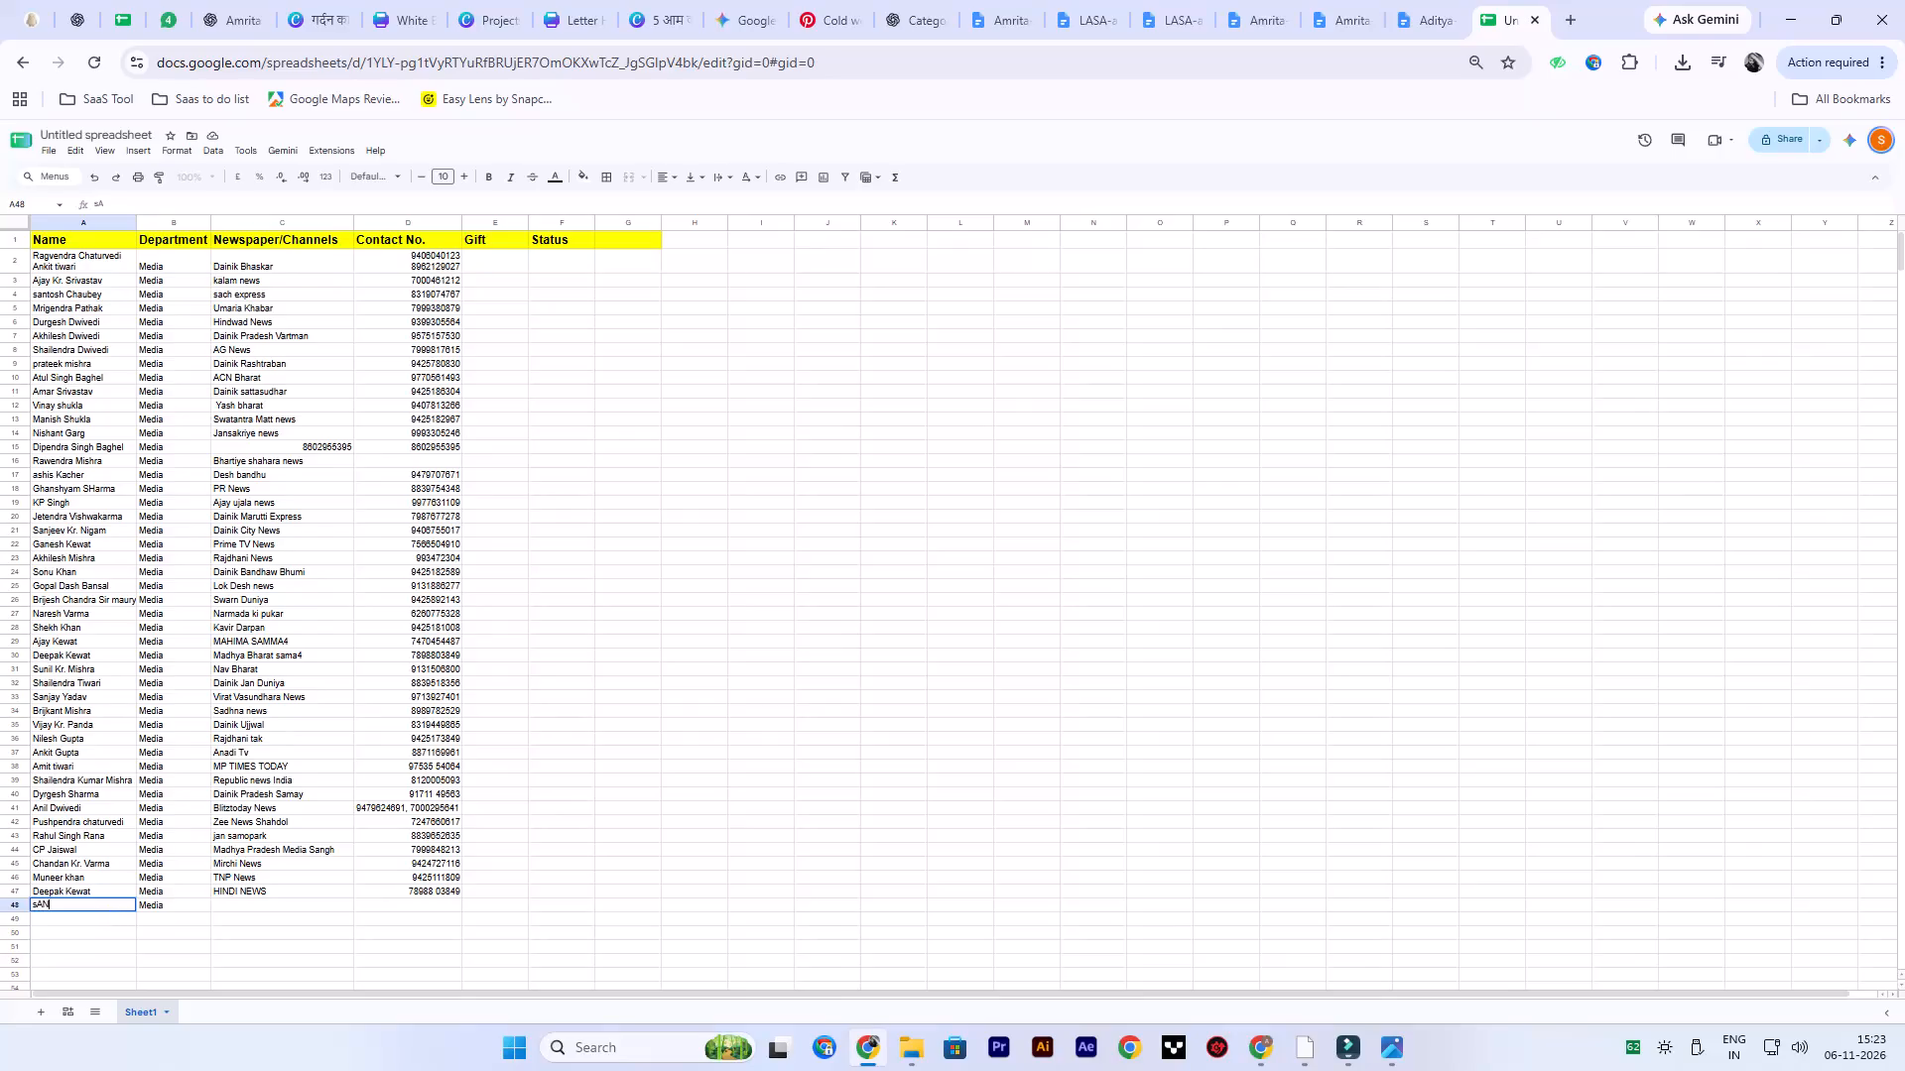
Enter the contact's full name in the Name cell of row 48, replacing the mistyped start.
{"action": "key", "text": "ctrl+BackSpace"}
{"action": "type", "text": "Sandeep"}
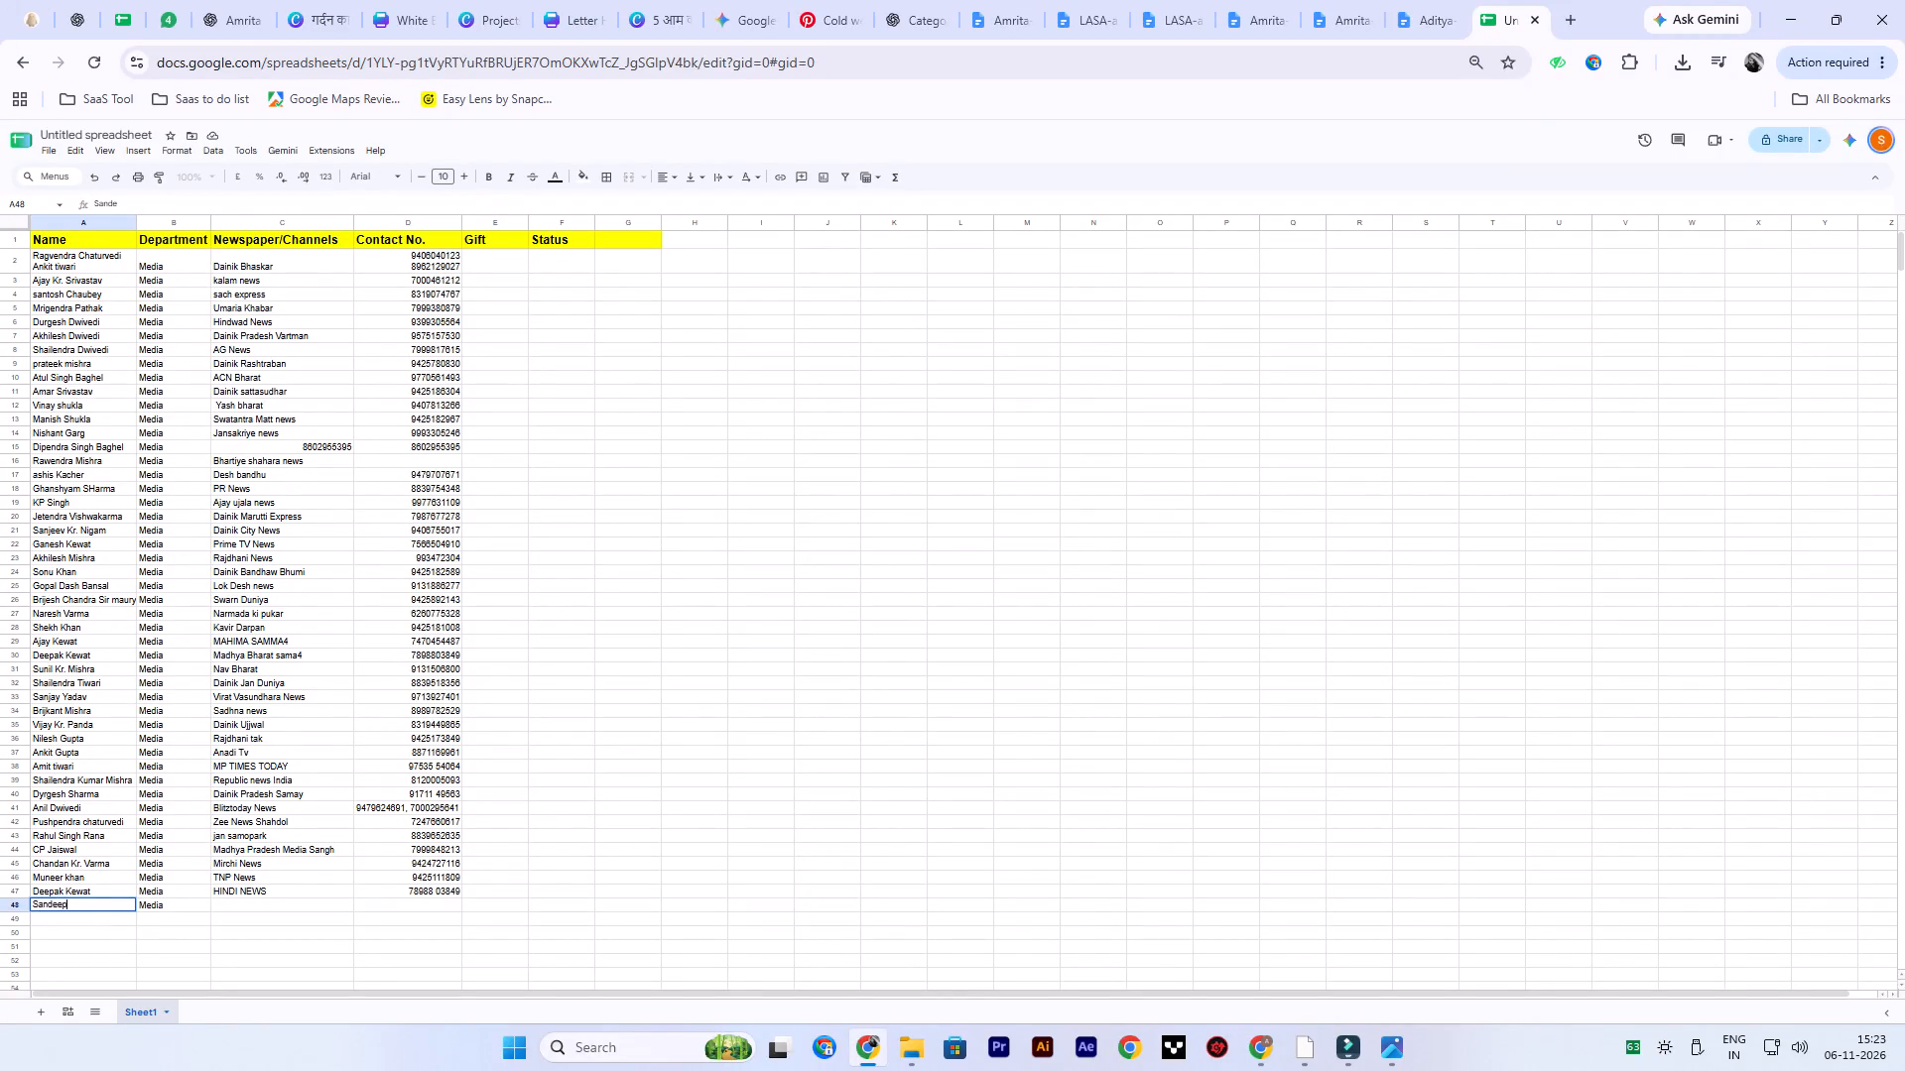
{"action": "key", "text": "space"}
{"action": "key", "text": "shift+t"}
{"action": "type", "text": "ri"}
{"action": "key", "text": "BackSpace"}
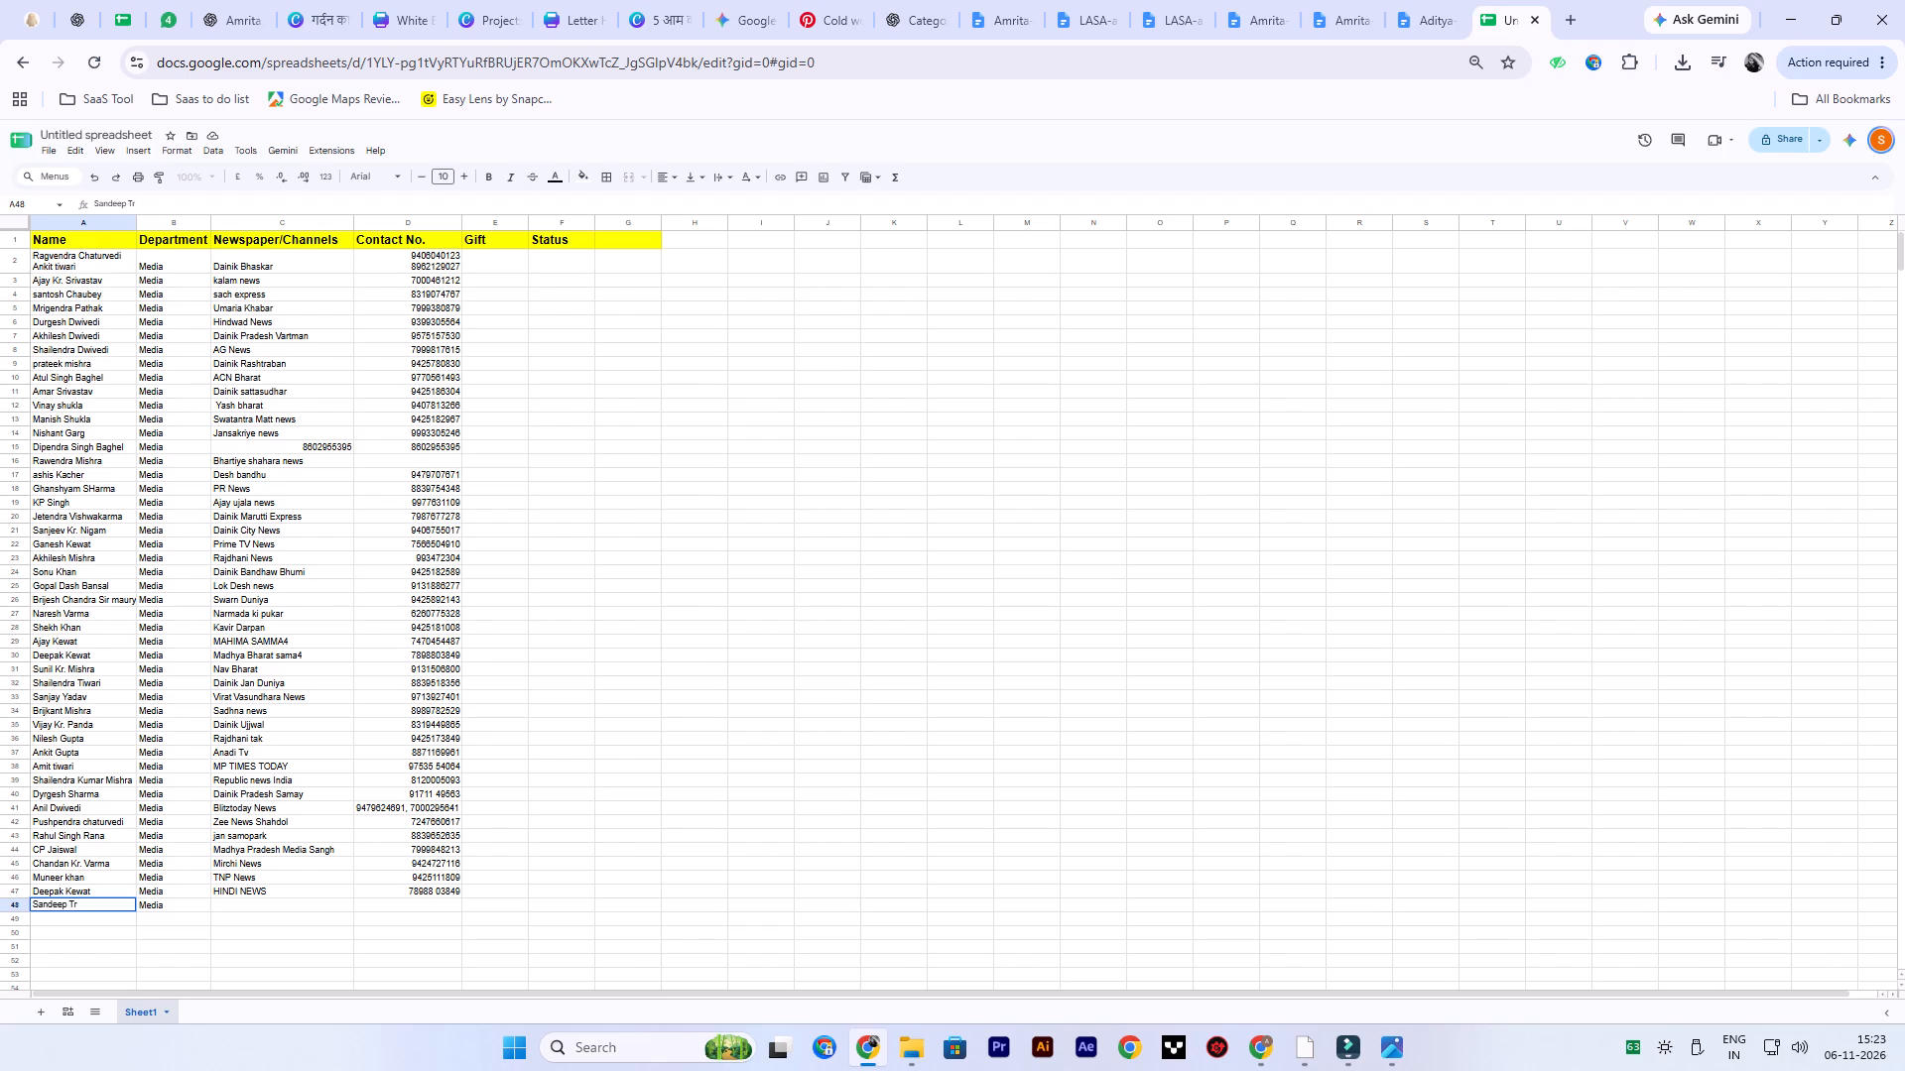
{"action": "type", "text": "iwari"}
Enter the next media contact's full name in the Name cell of row 49.
{"action": "double_click", "coordinate": [79, 916]}
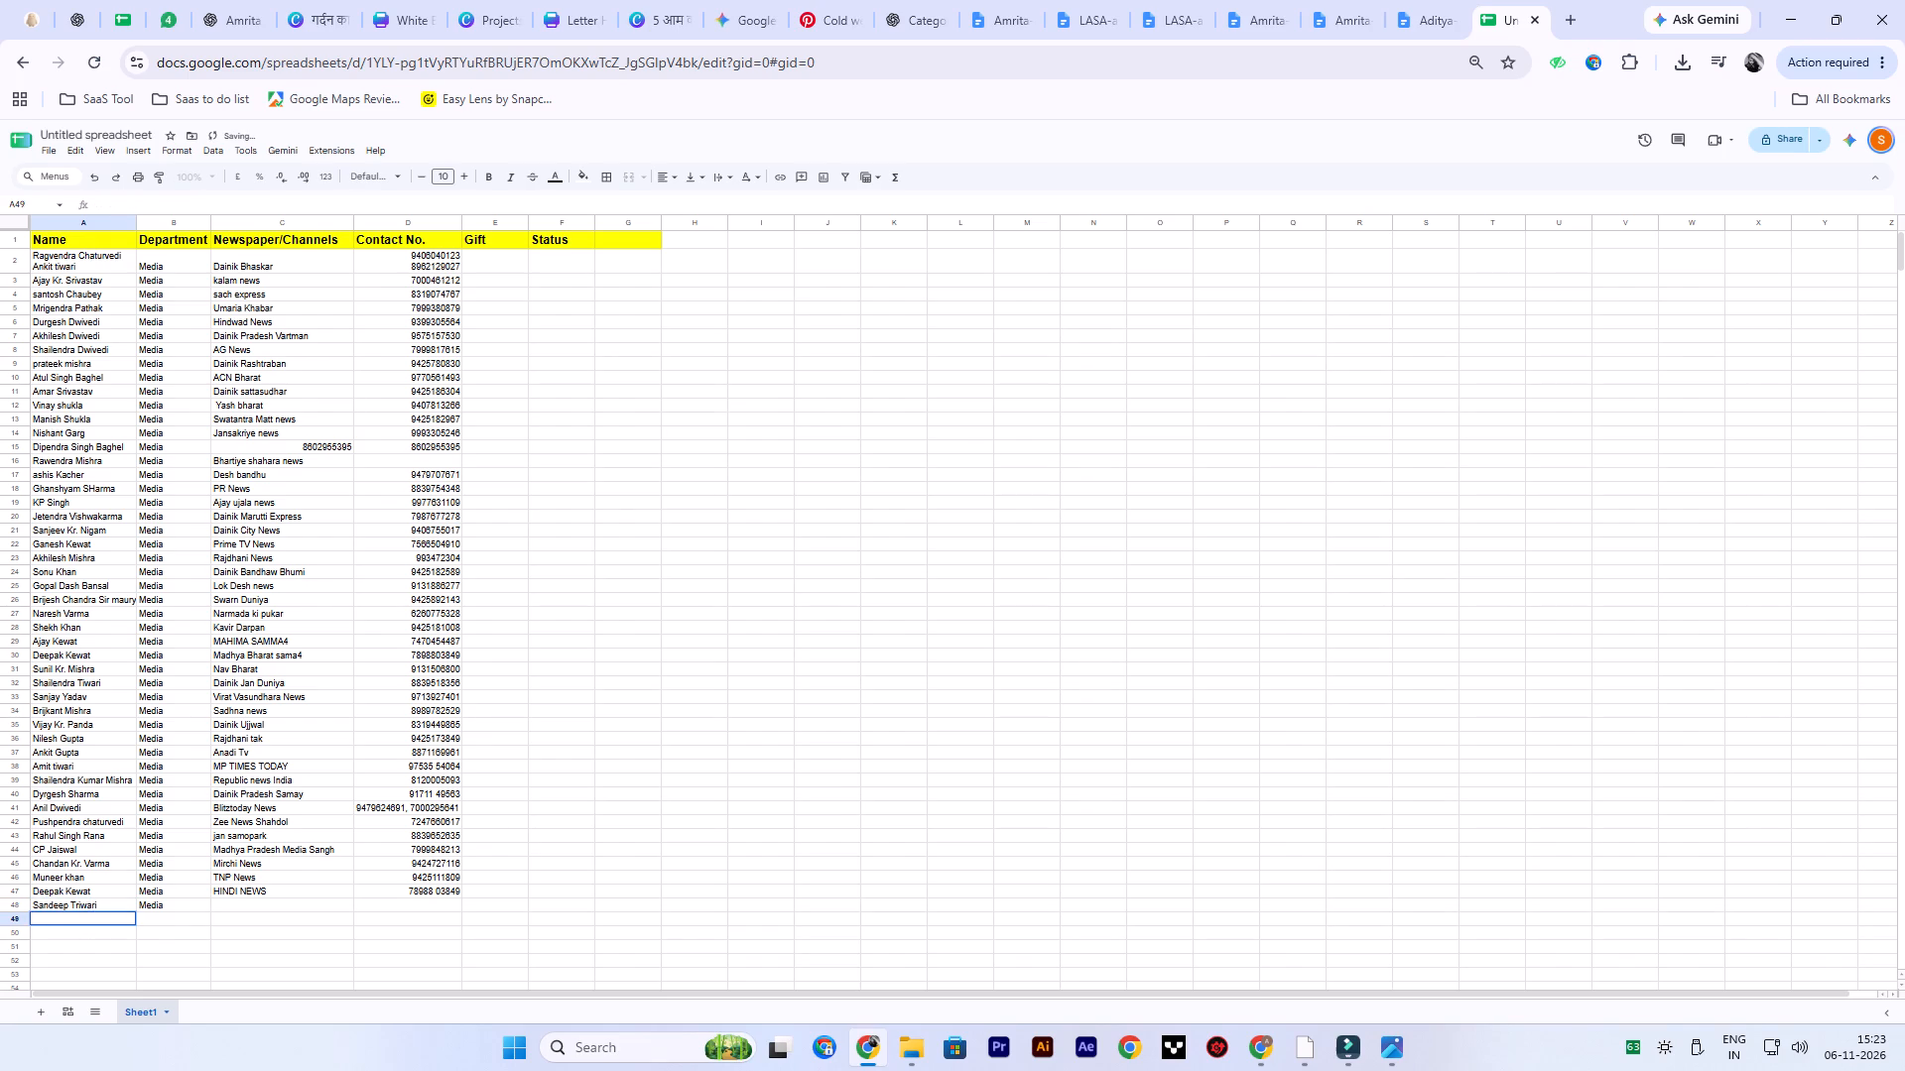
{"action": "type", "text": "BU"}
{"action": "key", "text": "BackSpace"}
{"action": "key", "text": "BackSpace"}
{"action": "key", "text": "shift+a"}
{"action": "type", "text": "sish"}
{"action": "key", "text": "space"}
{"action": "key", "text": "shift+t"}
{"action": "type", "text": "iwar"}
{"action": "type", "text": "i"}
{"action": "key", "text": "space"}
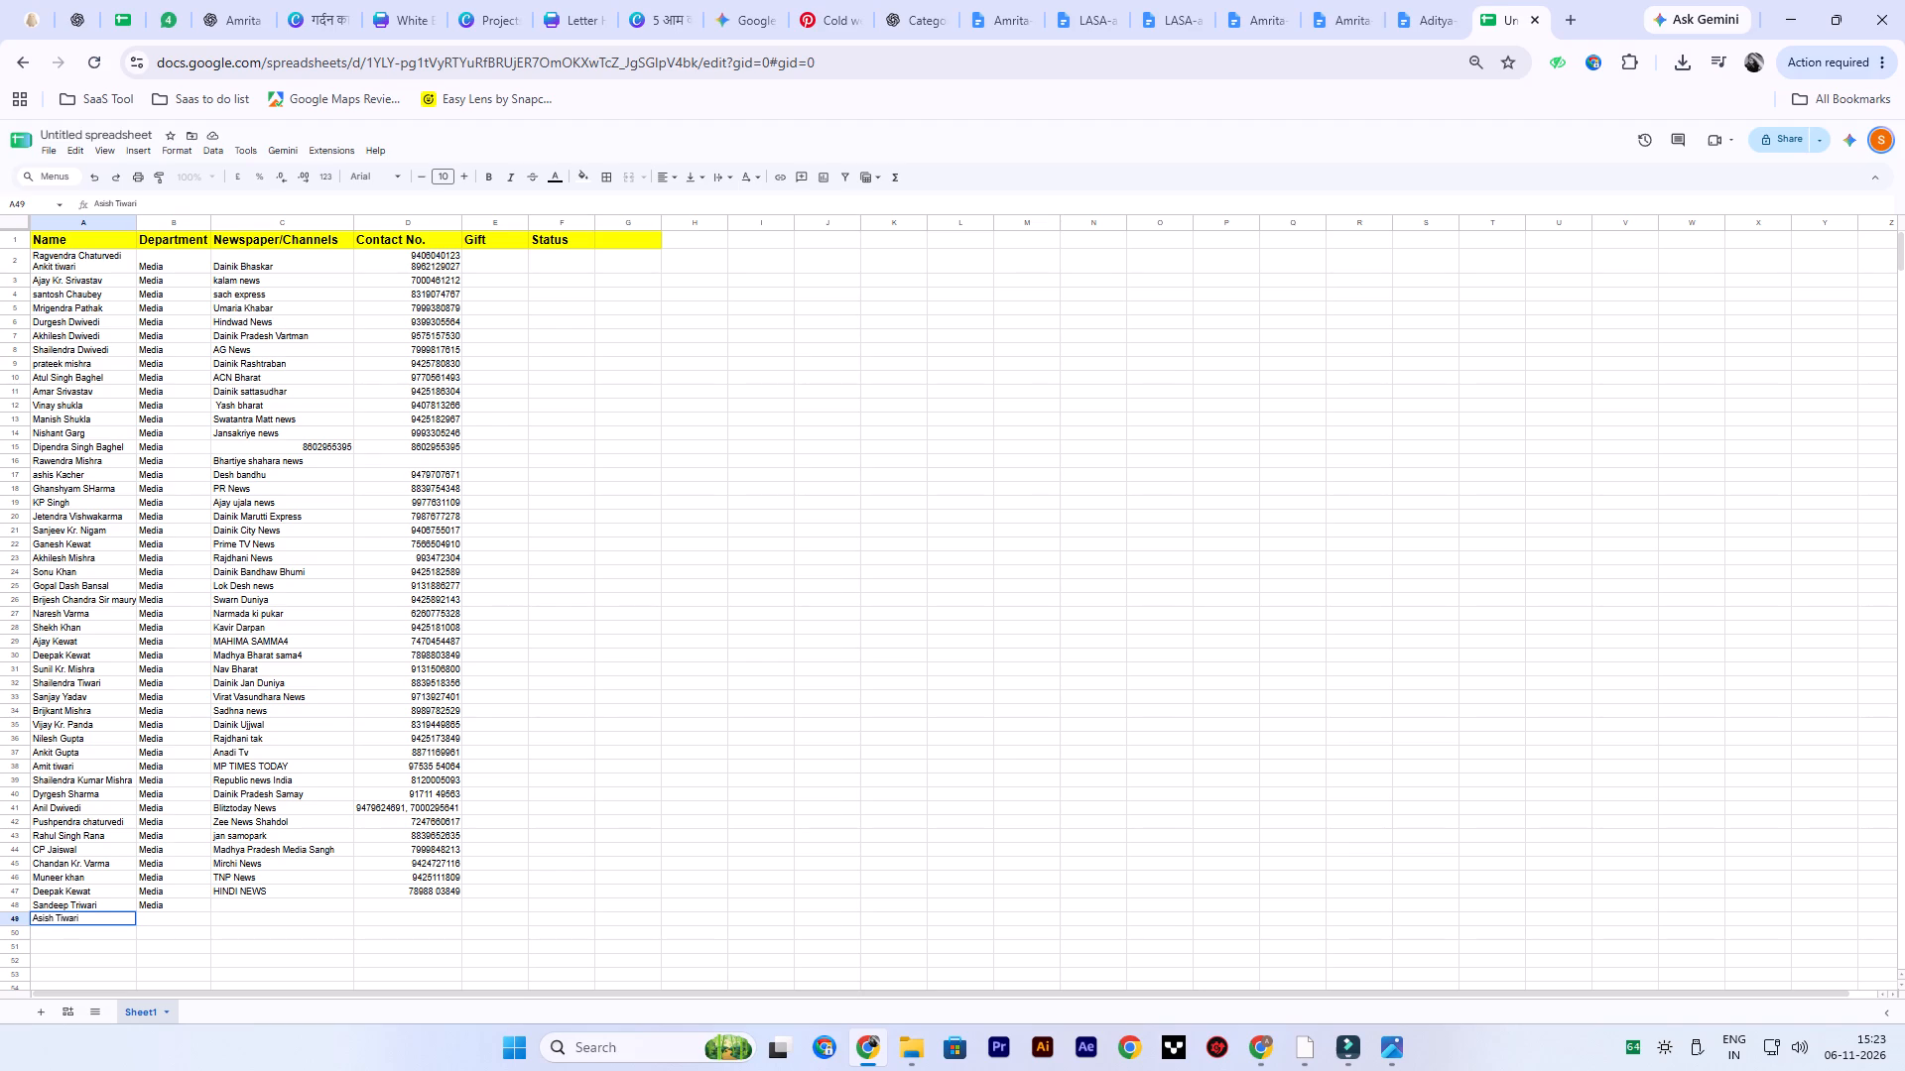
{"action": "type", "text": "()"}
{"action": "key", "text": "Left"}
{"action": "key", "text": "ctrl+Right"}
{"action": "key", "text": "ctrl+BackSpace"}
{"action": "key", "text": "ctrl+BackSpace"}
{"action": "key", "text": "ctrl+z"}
Enter AVP in the Newspaper/Channels cell of row 49.
{"action": "double_click", "coordinate": [235, 918]}
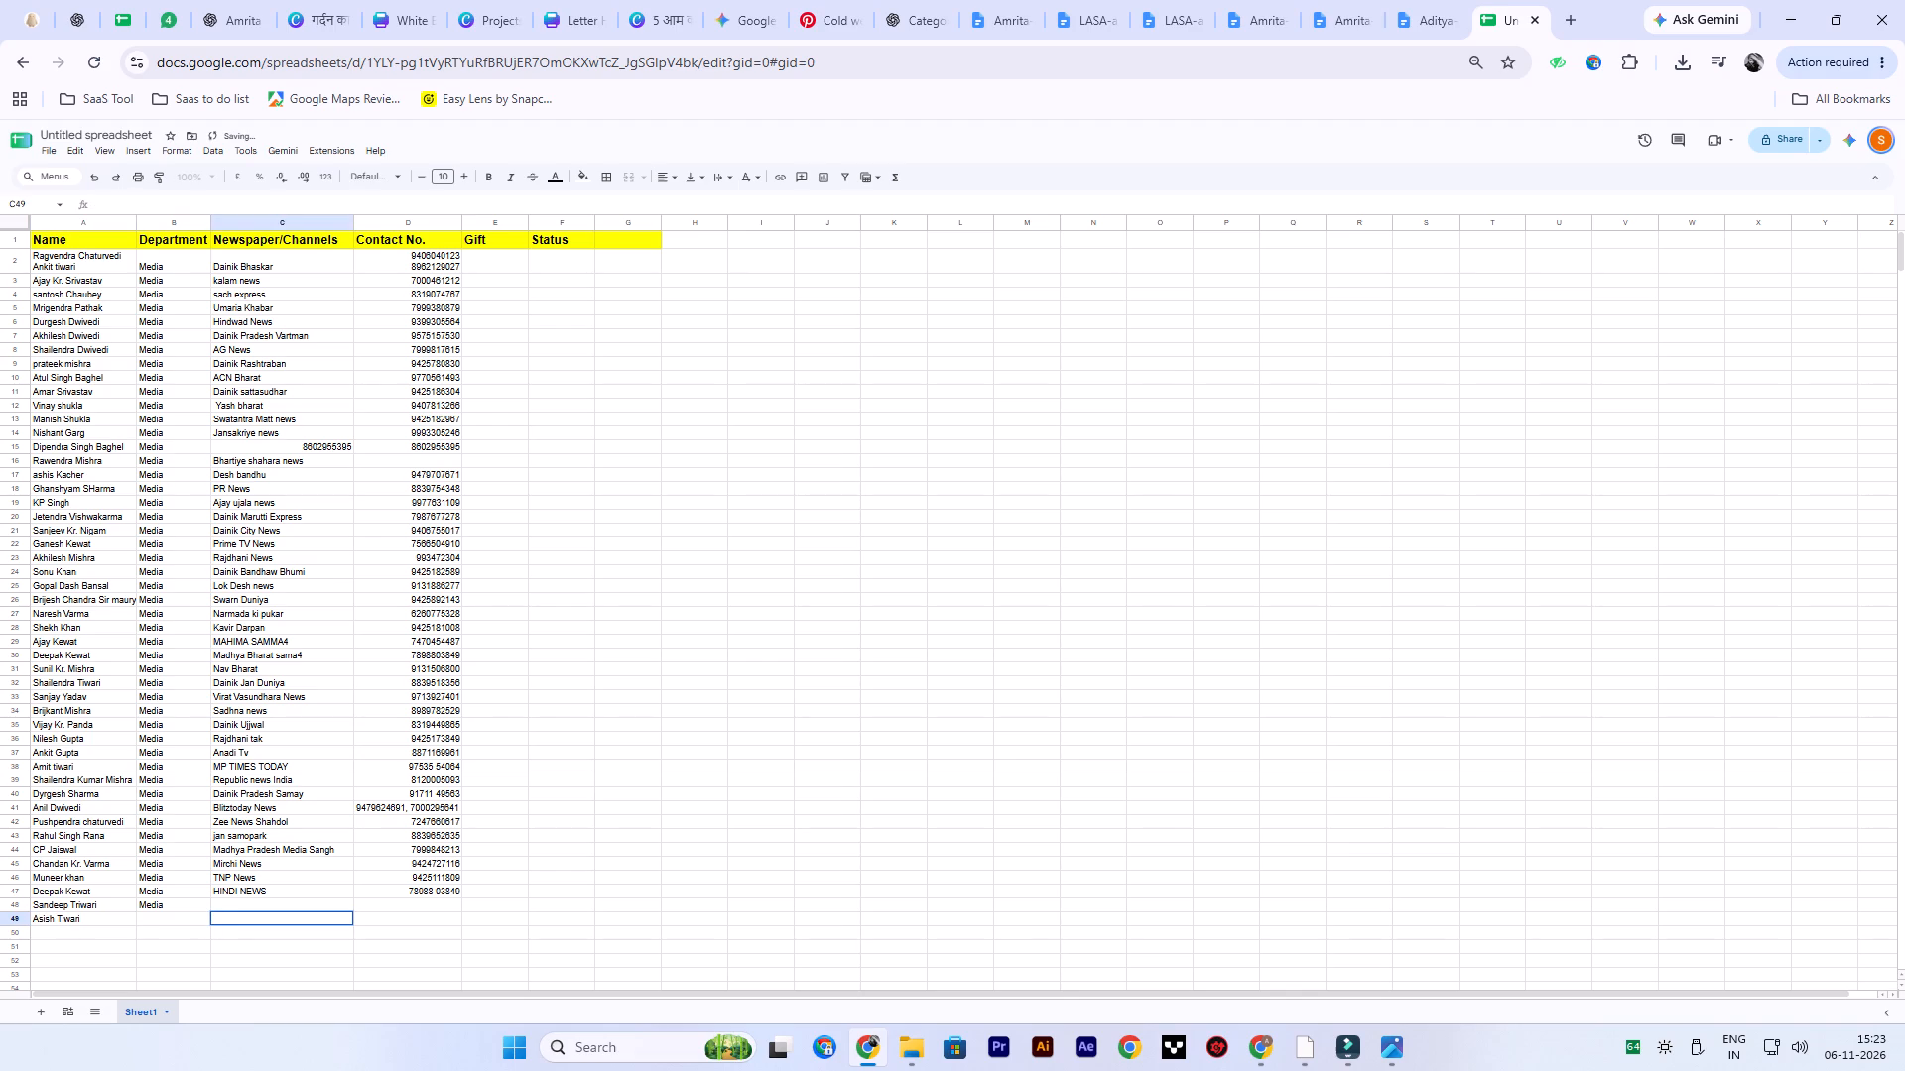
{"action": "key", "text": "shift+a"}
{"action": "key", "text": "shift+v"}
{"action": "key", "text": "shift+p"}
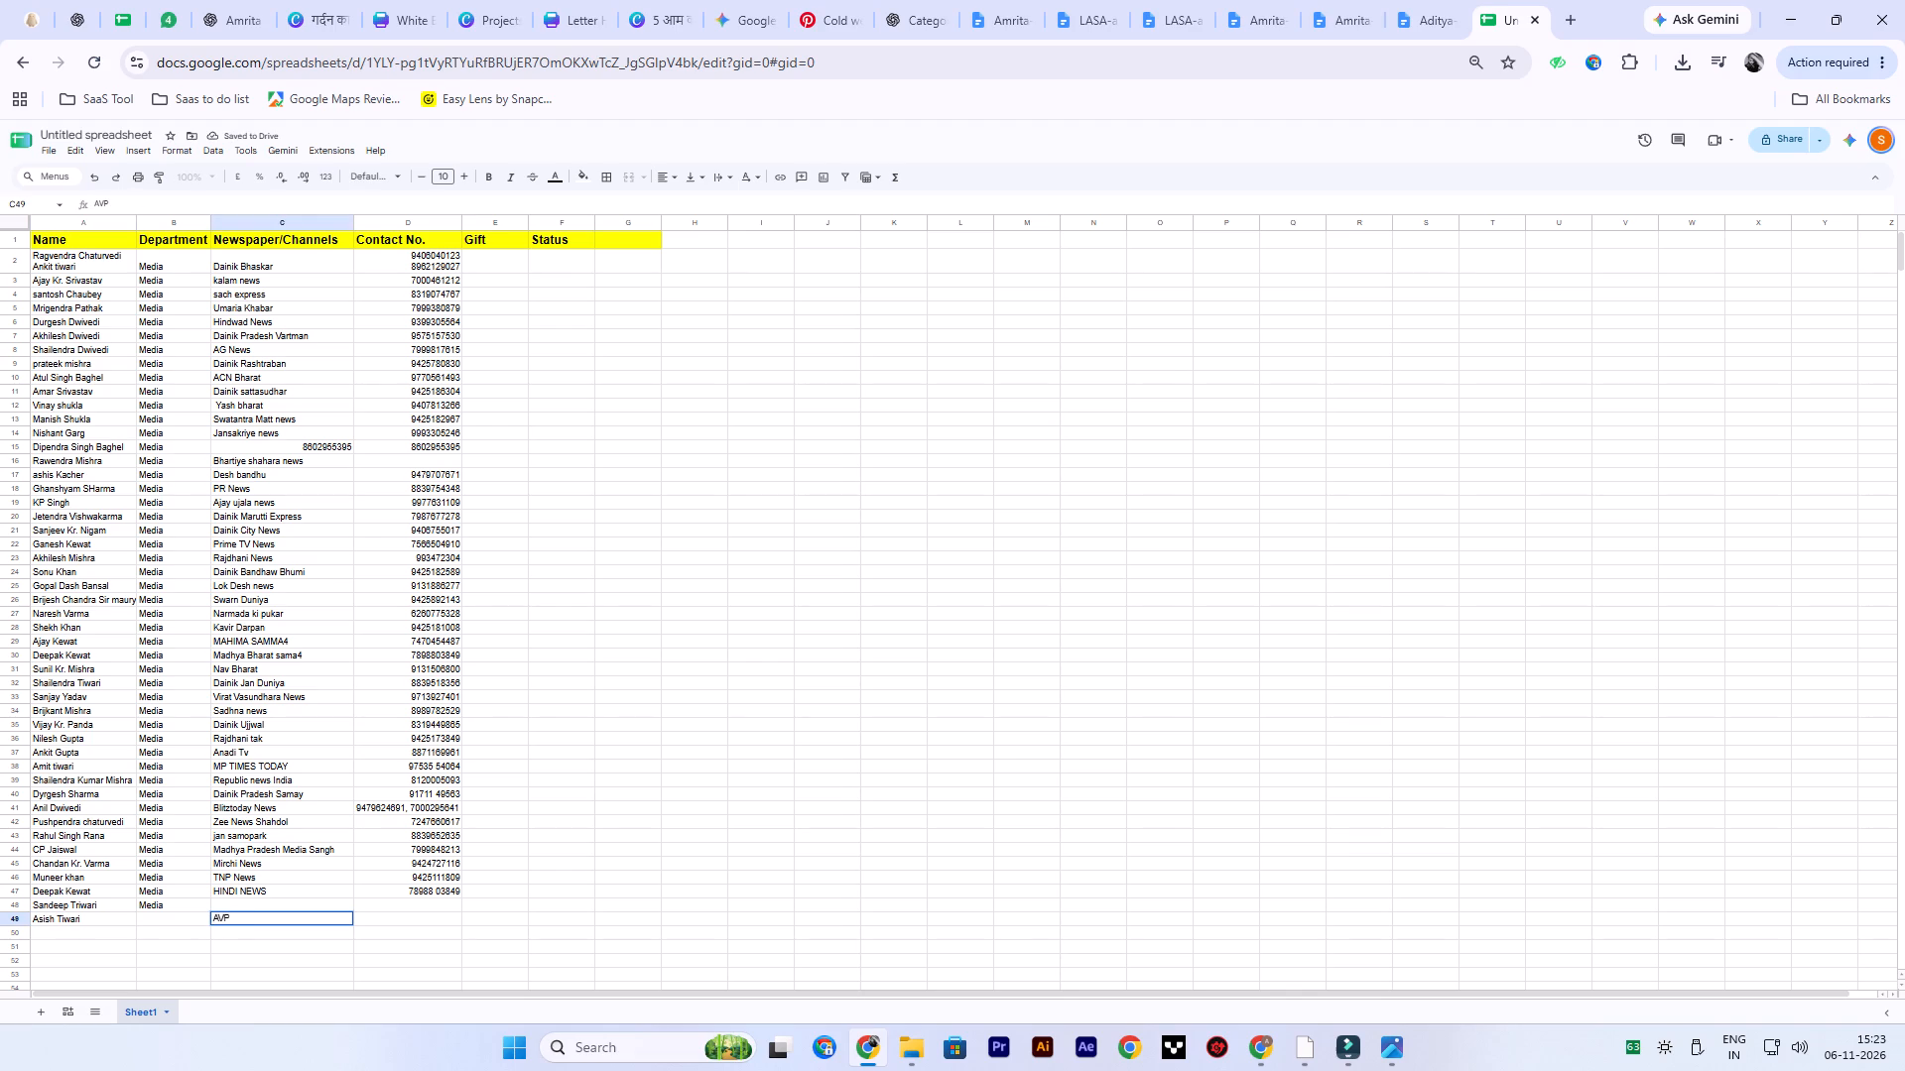
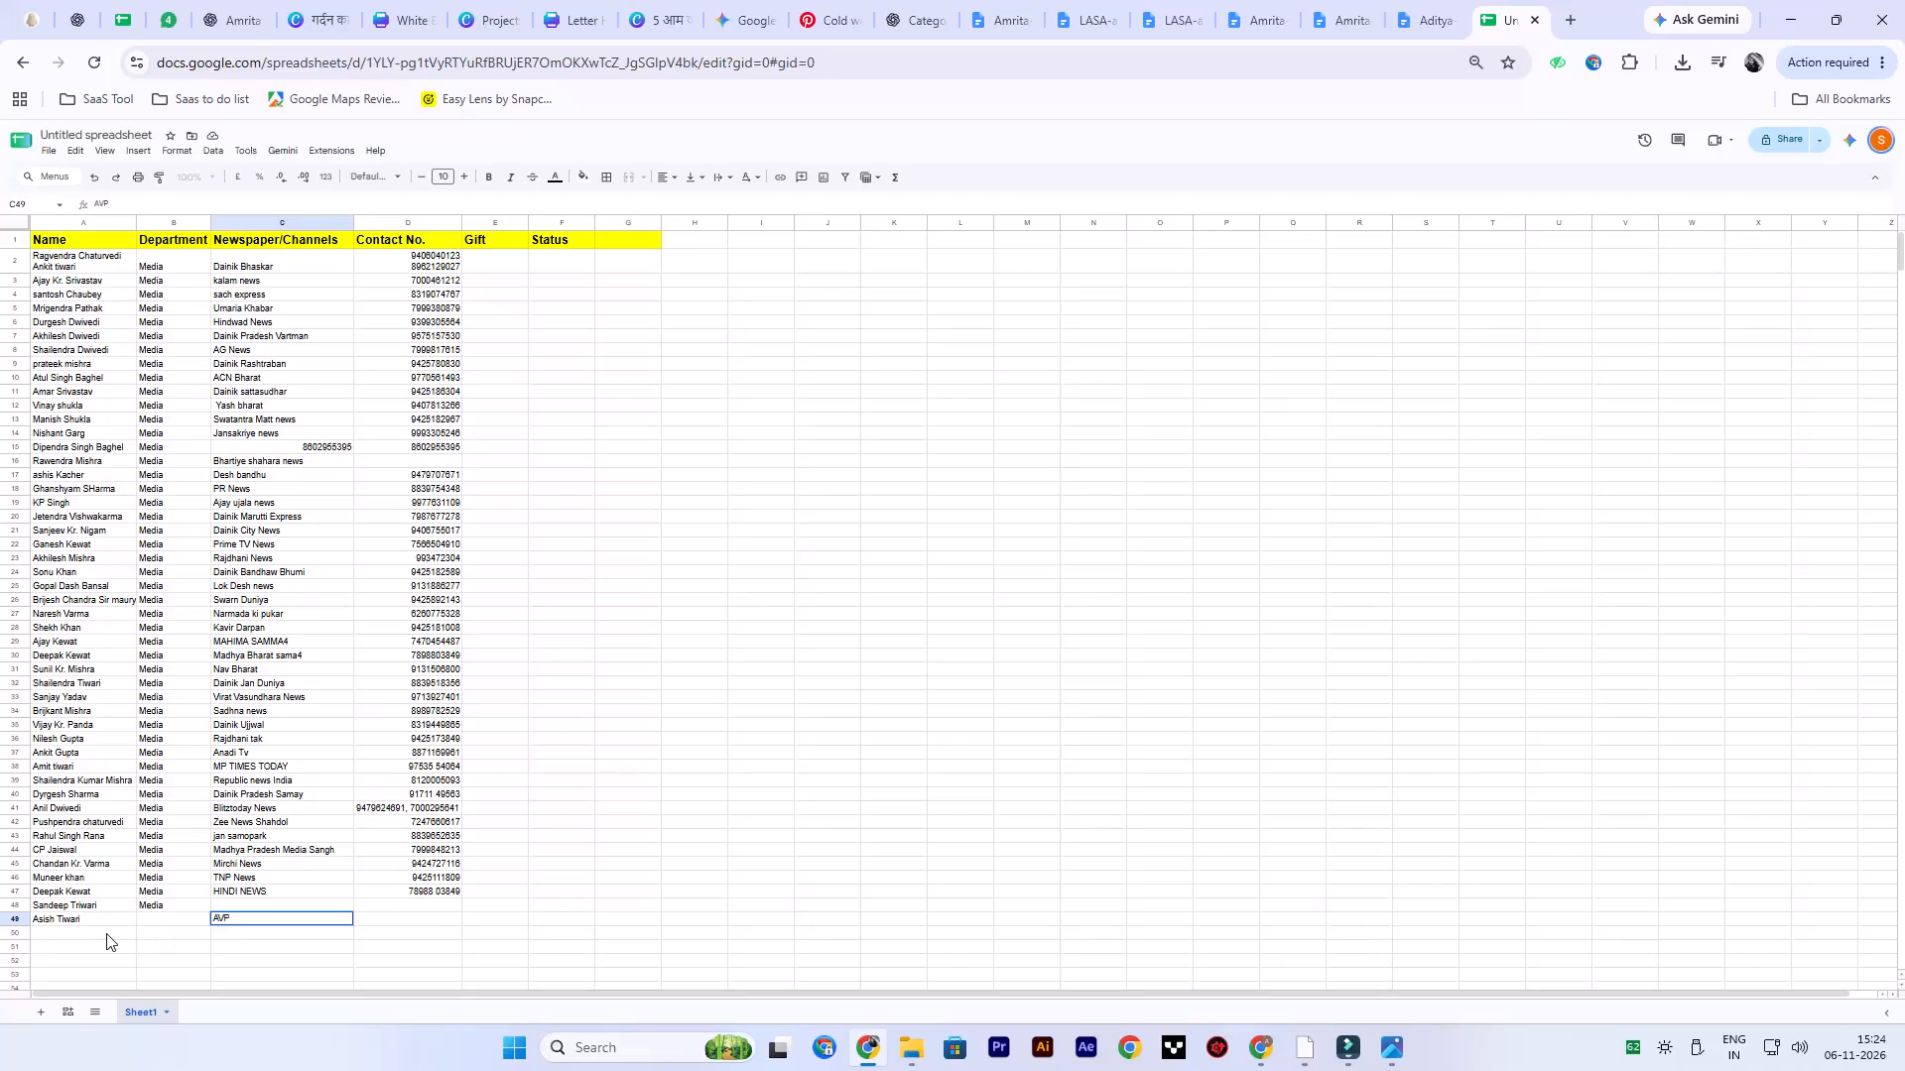
Enter the next media contact's name, starting with the abbreviation "Mo.", in the Name cell of row 50.
{"action": "double_click", "coordinate": [106, 933]}
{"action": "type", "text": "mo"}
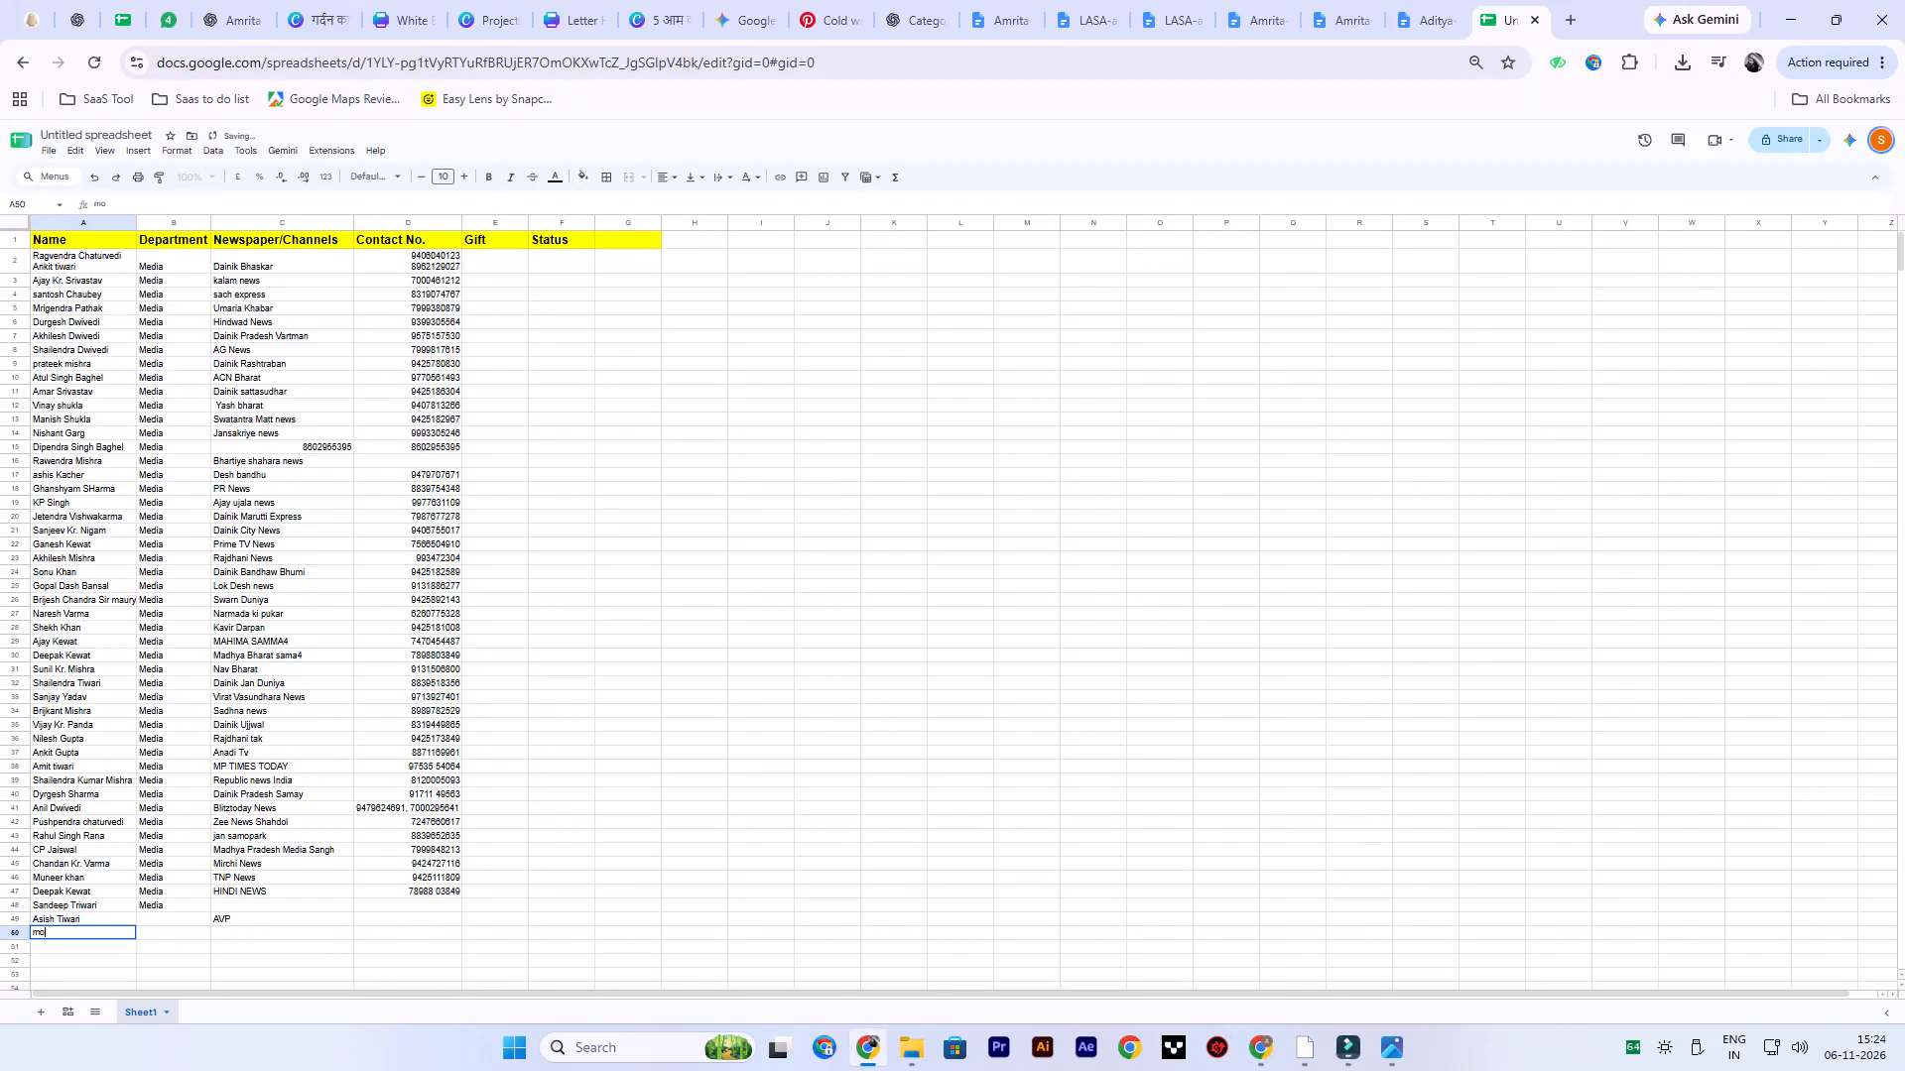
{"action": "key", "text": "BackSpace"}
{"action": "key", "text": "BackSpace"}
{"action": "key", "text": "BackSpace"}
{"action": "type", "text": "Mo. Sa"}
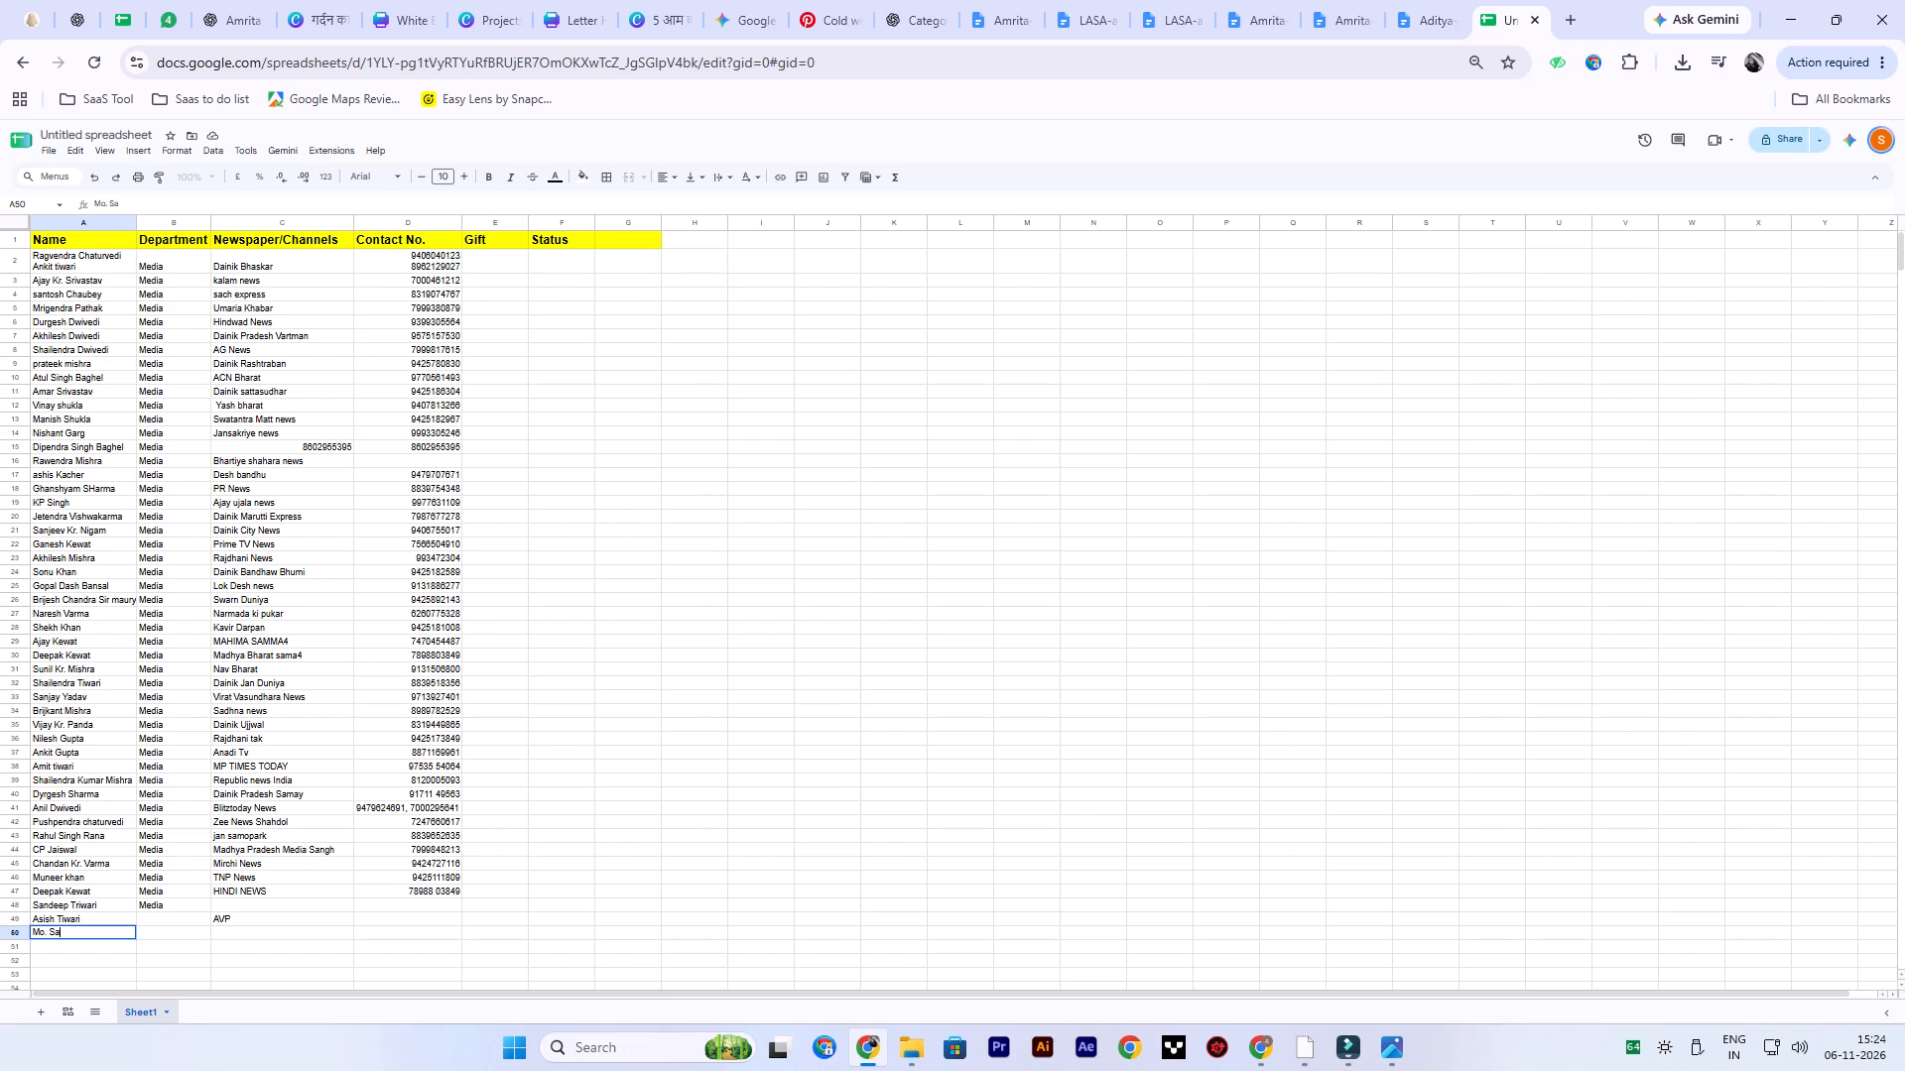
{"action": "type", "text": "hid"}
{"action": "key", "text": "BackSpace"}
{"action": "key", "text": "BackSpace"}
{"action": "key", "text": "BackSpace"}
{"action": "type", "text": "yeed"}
Enter "Khabre Abhi tk" in the Newspaper/Channels cell of row 50.
{"action": "double_click", "coordinate": [246, 933]}
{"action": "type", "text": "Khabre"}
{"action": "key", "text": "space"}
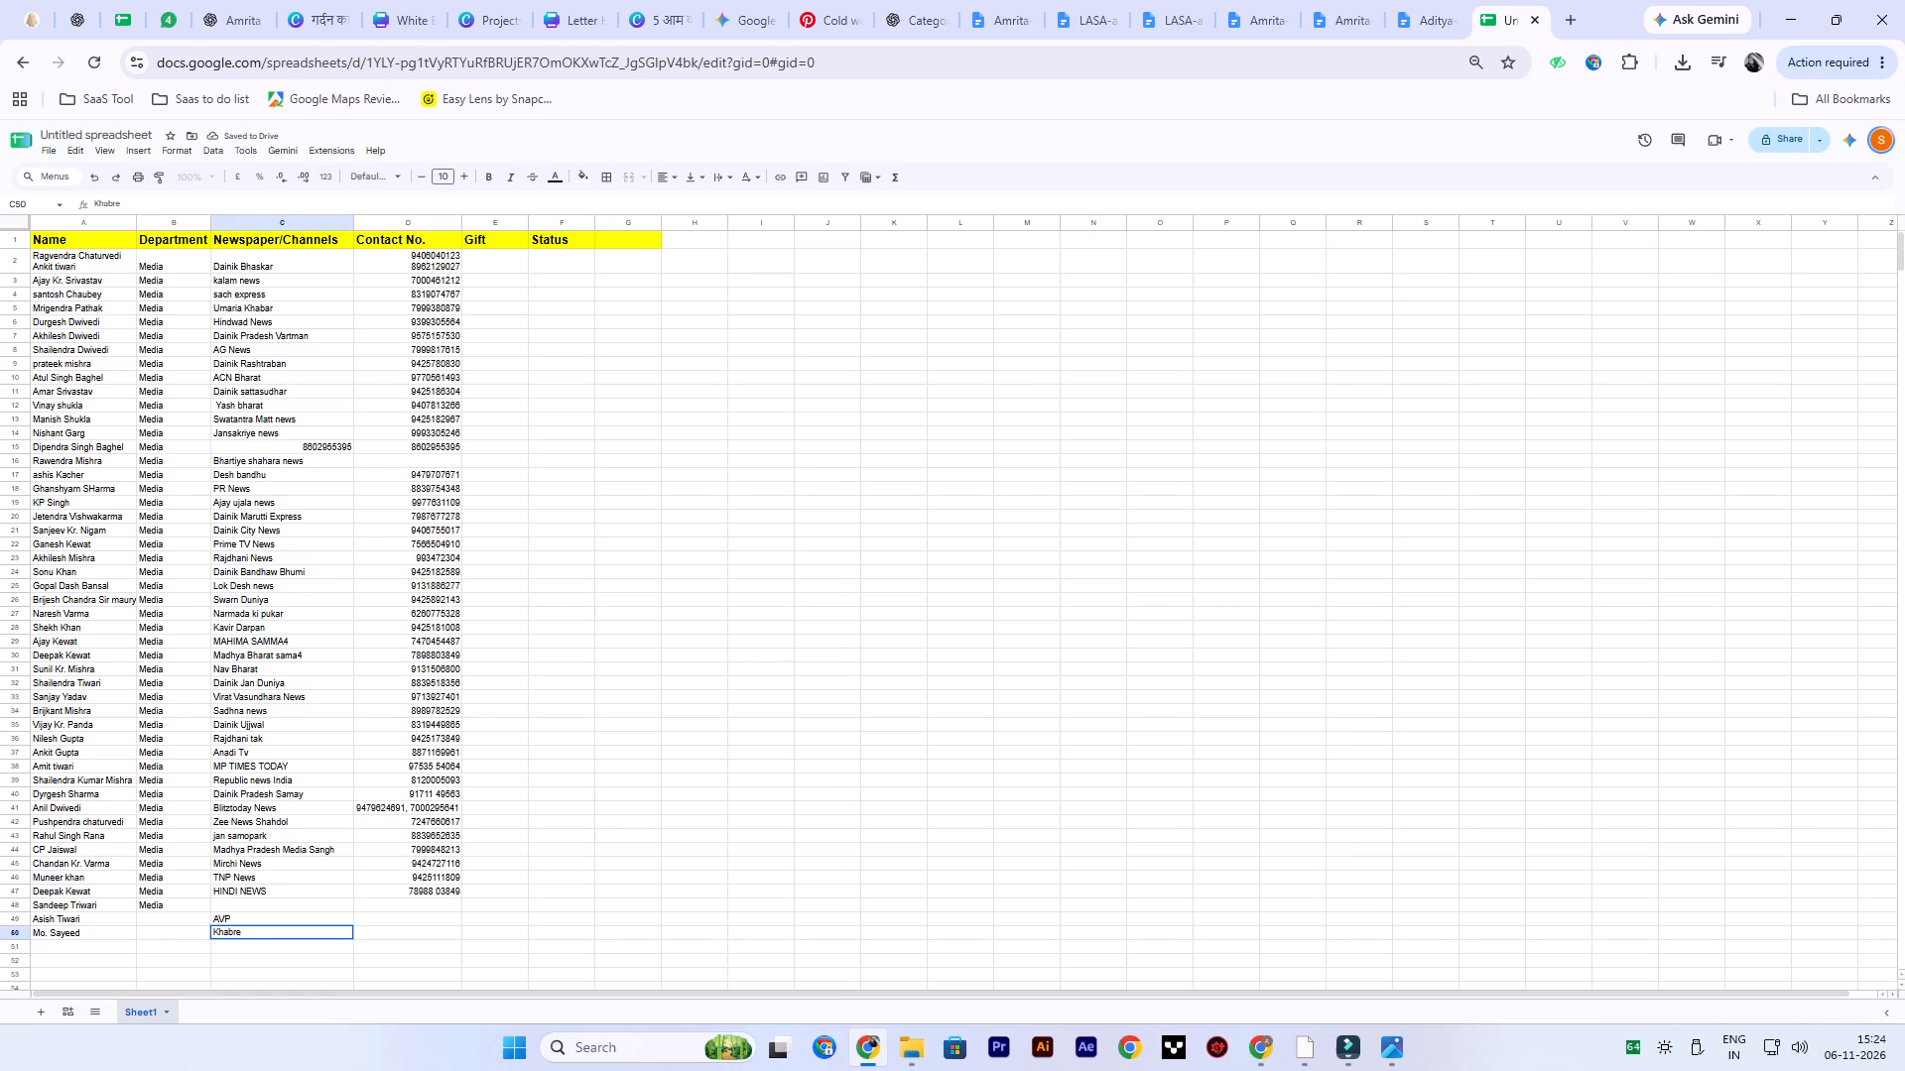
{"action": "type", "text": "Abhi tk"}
{"action": "double_click", "coordinate": [102, 937]}
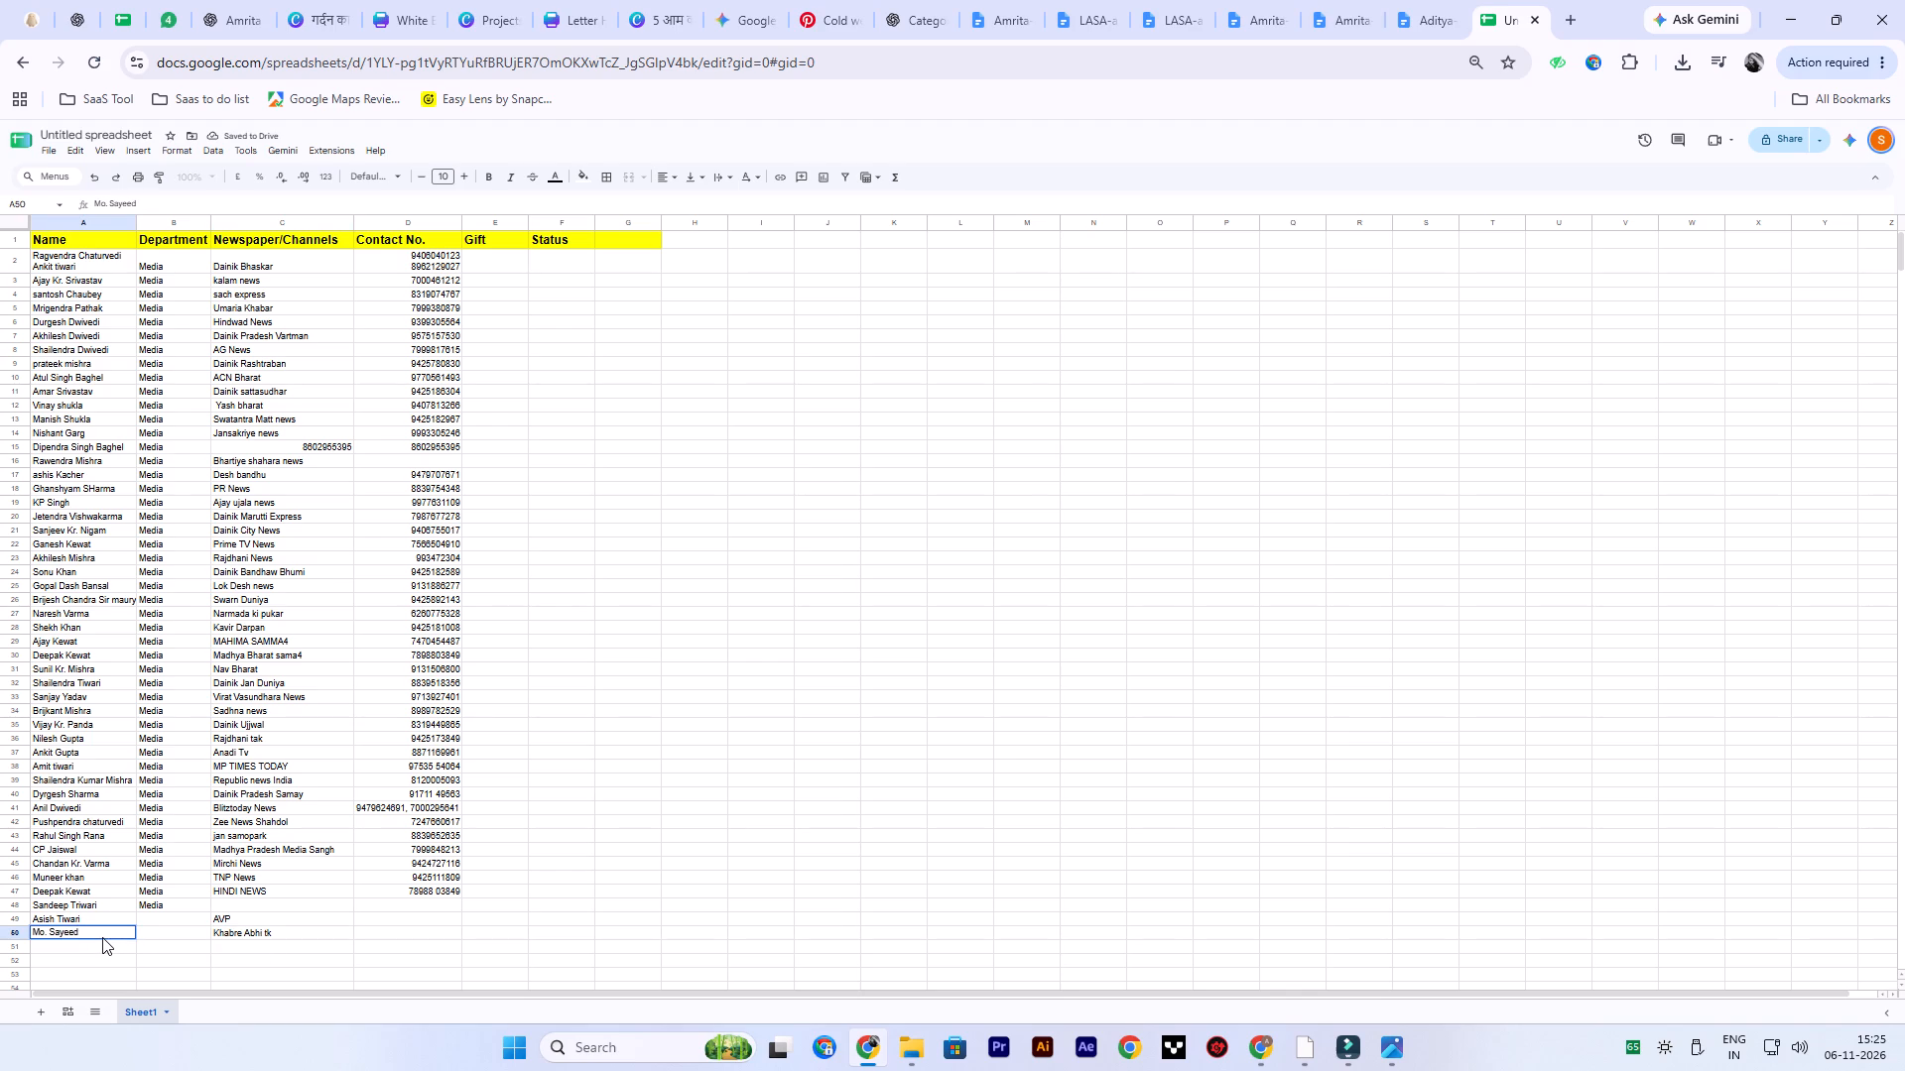
Copy the Media department entry from row 48 into the Department cells of rows 49 and 50.
{"action": "left_click", "coordinate": [160, 907]}
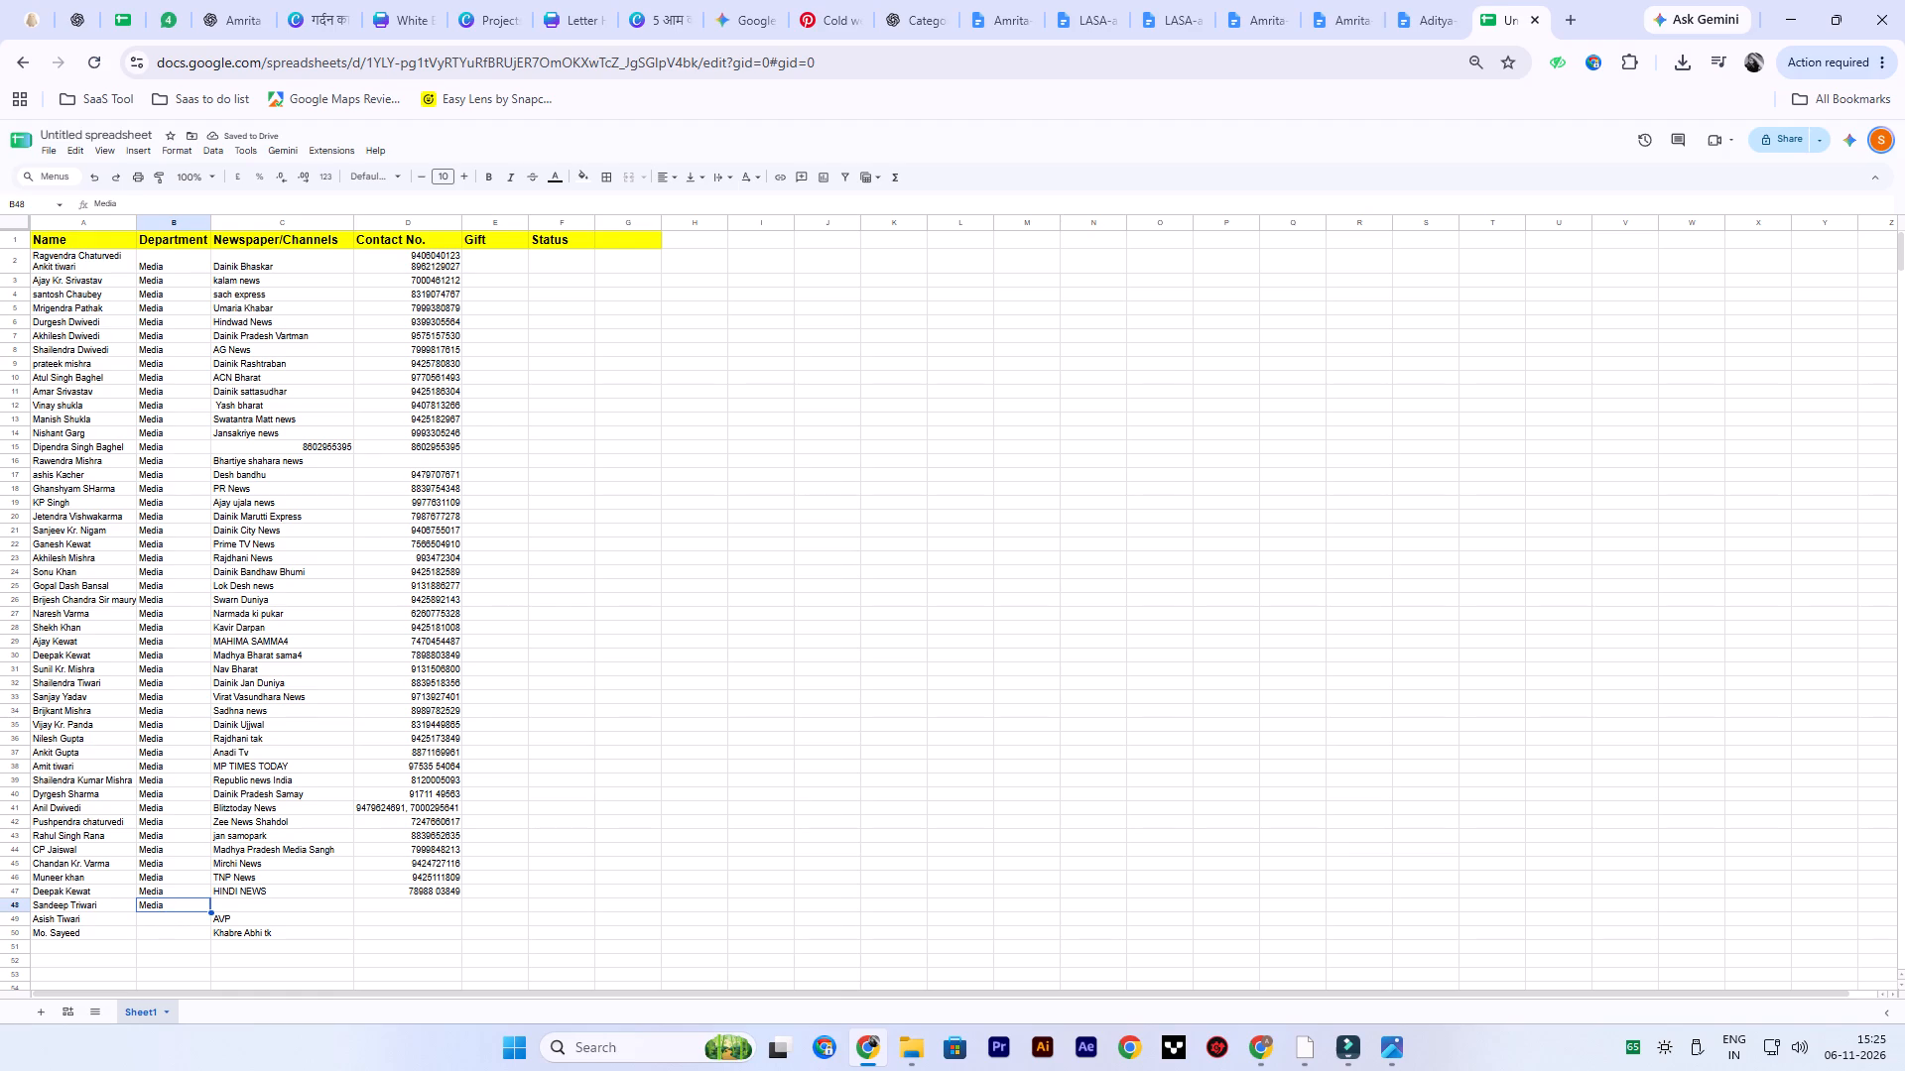
{"action": "key", "text": "ctrl+c"}
{"action": "left_click", "coordinate": [162, 919]}
{"action": "key", "text": "ctrl+v"}
{"action": "left_click", "coordinate": [166, 933]}
{"action": "key", "text": "ctrl+v"}
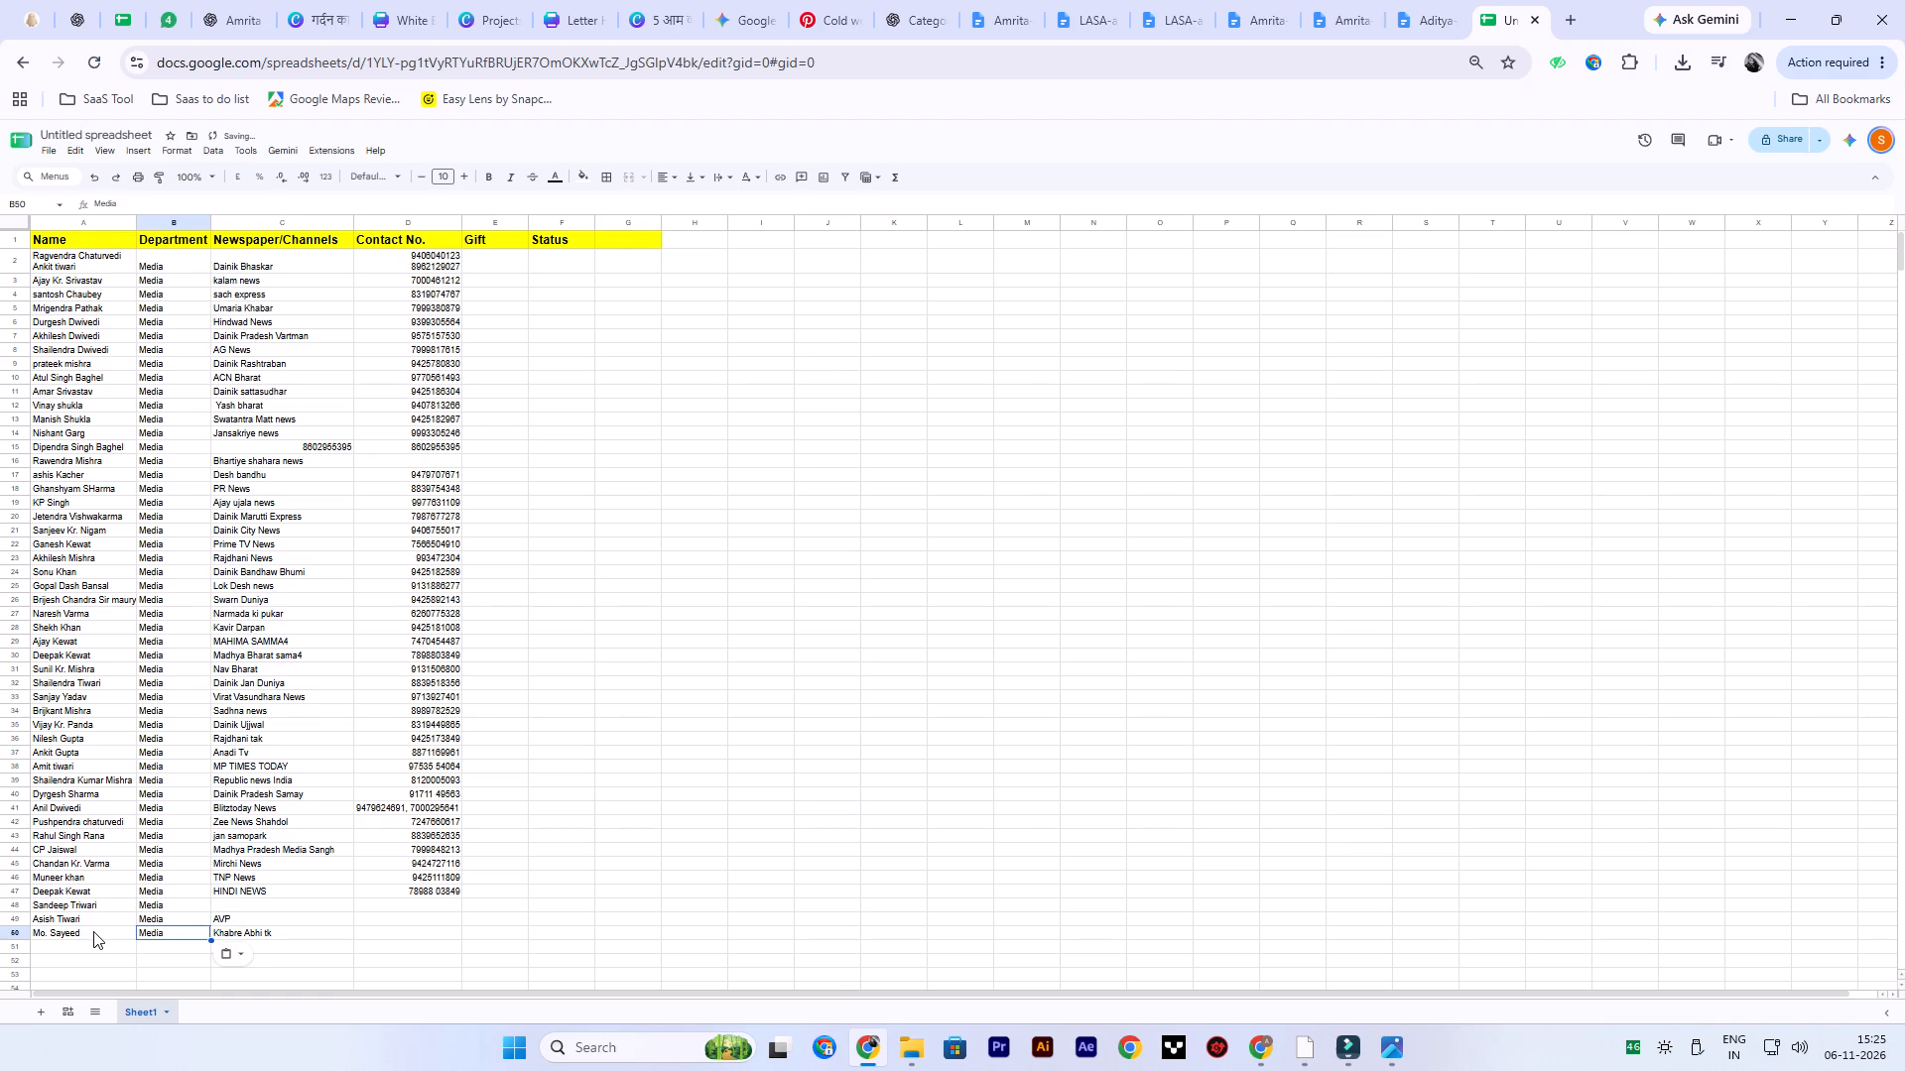
Append "(President Press club)" after the contact's name in row 50.
{"action": "double_click", "coordinate": [93, 932]}
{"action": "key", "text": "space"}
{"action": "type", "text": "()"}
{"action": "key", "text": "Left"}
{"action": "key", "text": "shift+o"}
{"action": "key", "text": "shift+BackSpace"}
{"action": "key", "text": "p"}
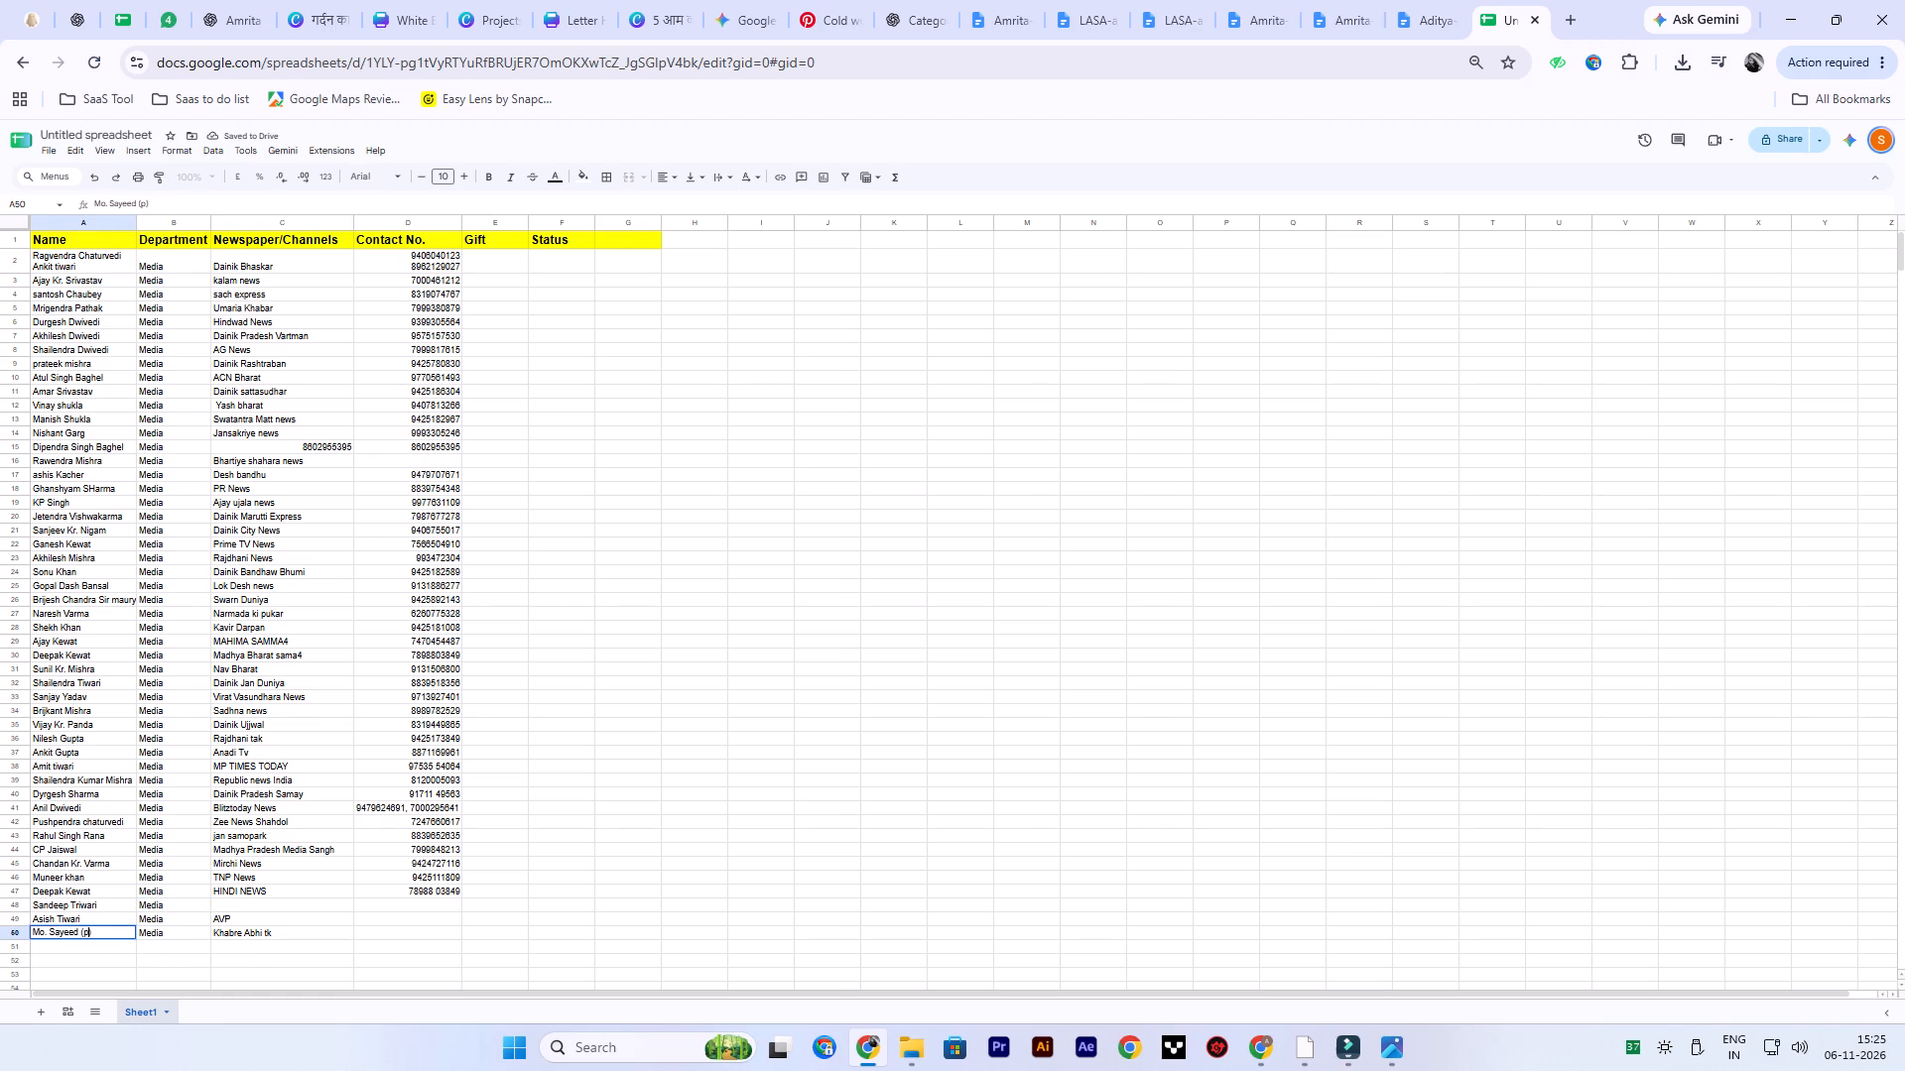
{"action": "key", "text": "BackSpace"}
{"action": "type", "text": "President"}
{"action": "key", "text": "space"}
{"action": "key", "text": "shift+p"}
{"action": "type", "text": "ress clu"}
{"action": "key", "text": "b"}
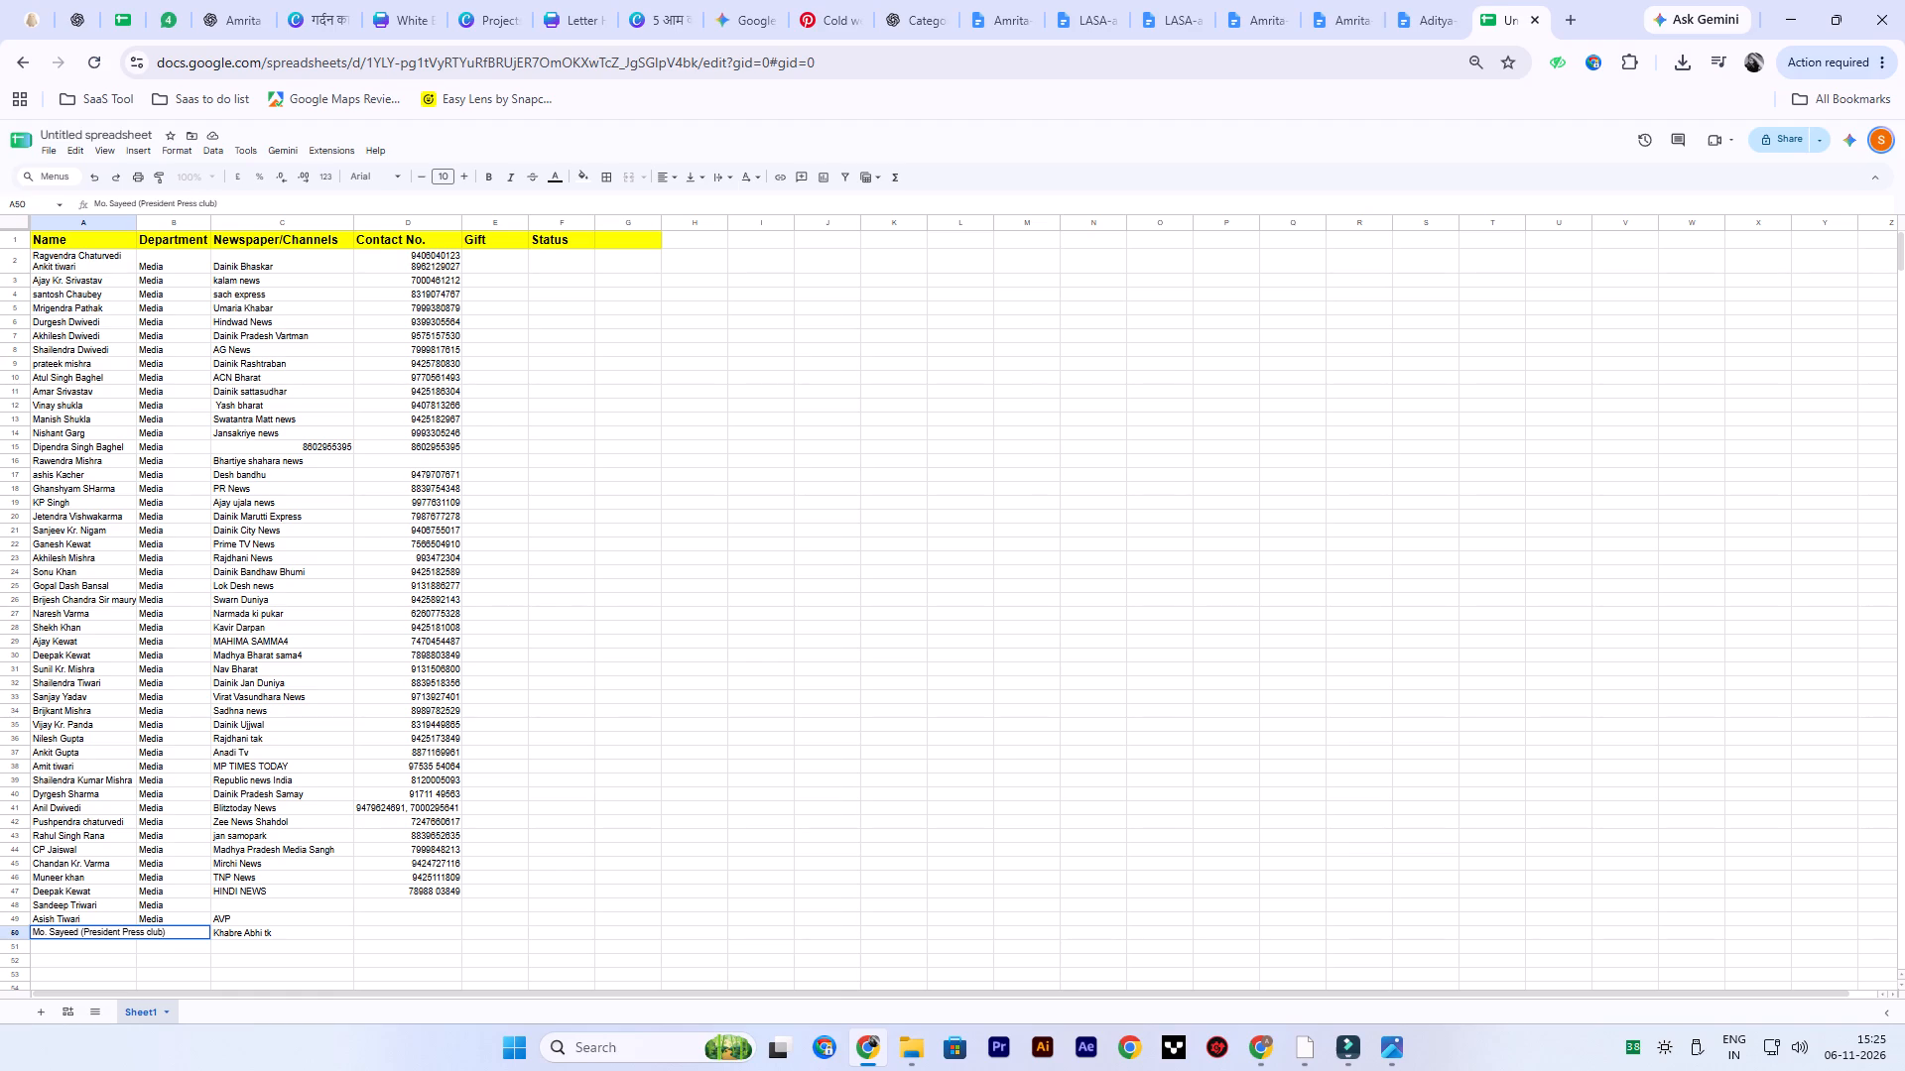
{"action": "left_click", "coordinate": [655, 902]}
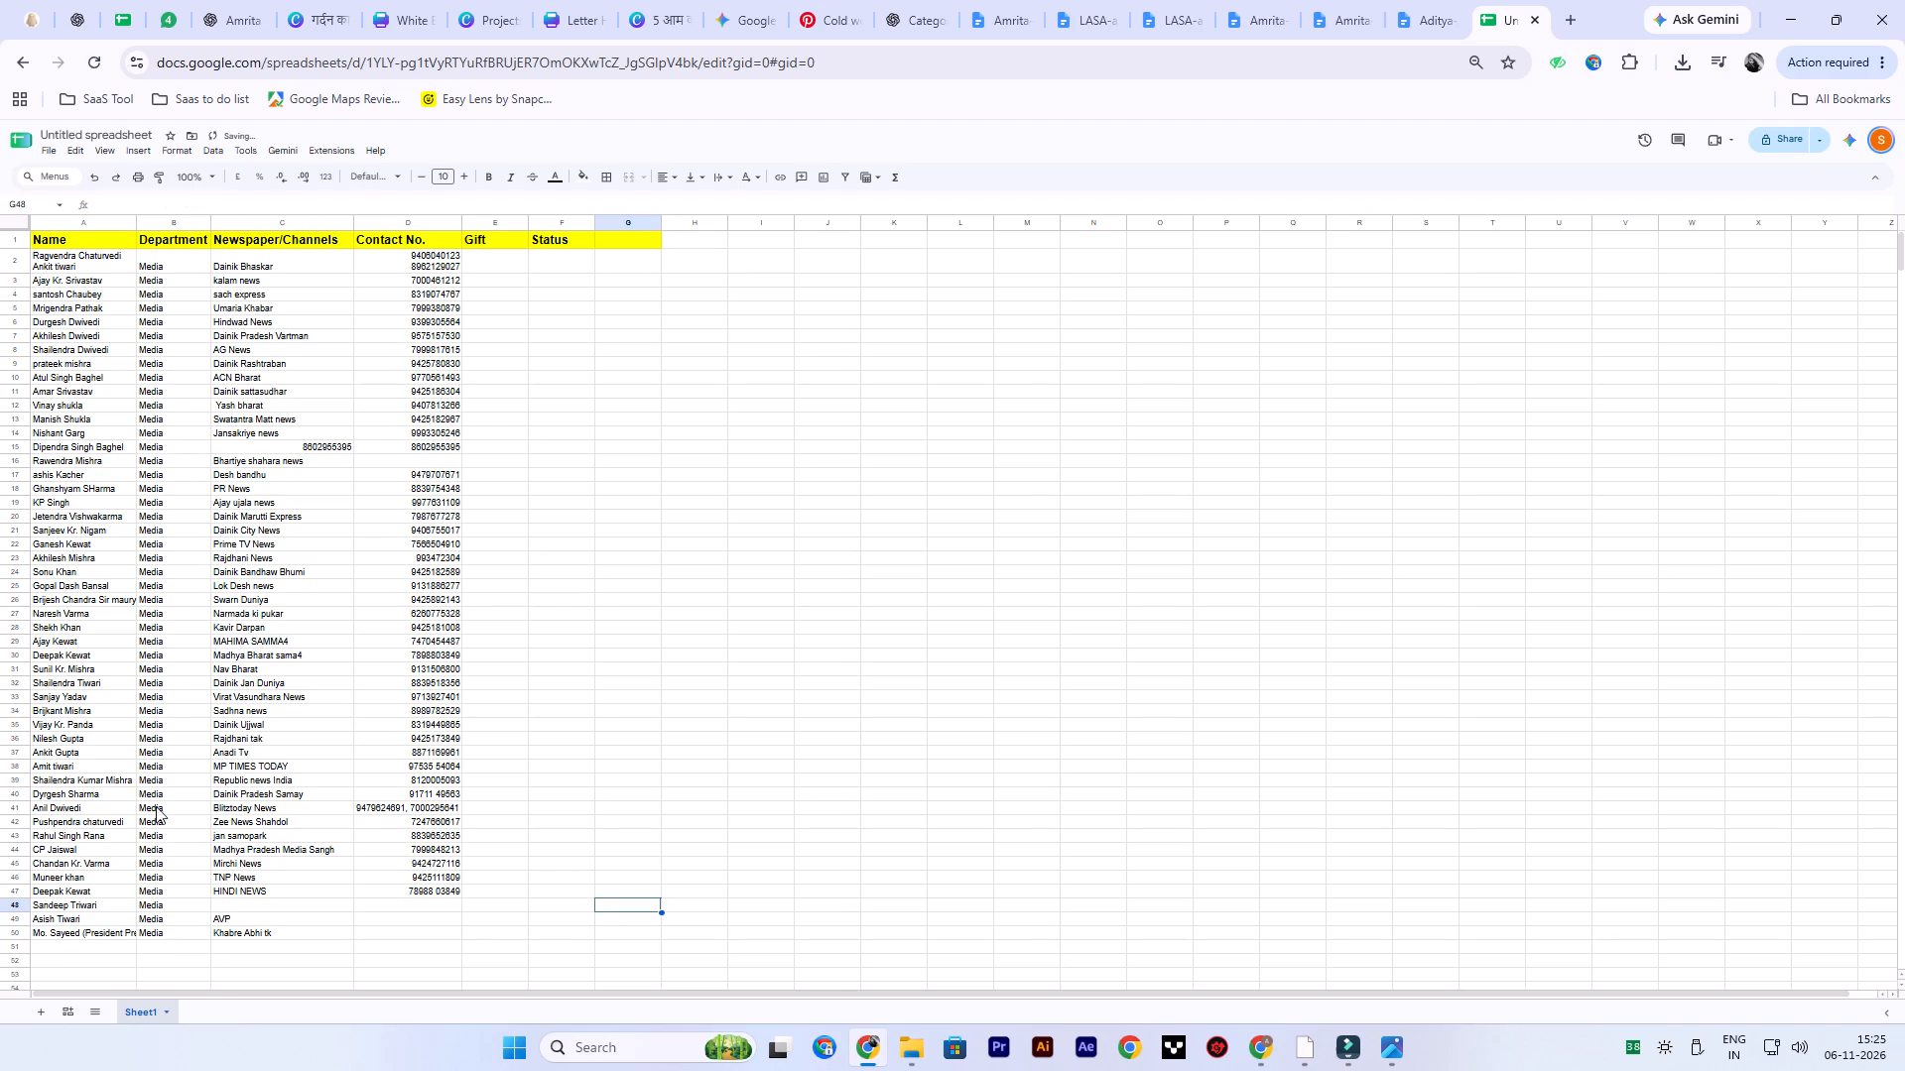
Auto-fit the Name column's width to its longest entry.
{"action": "double_click", "coordinate": [137, 223]}
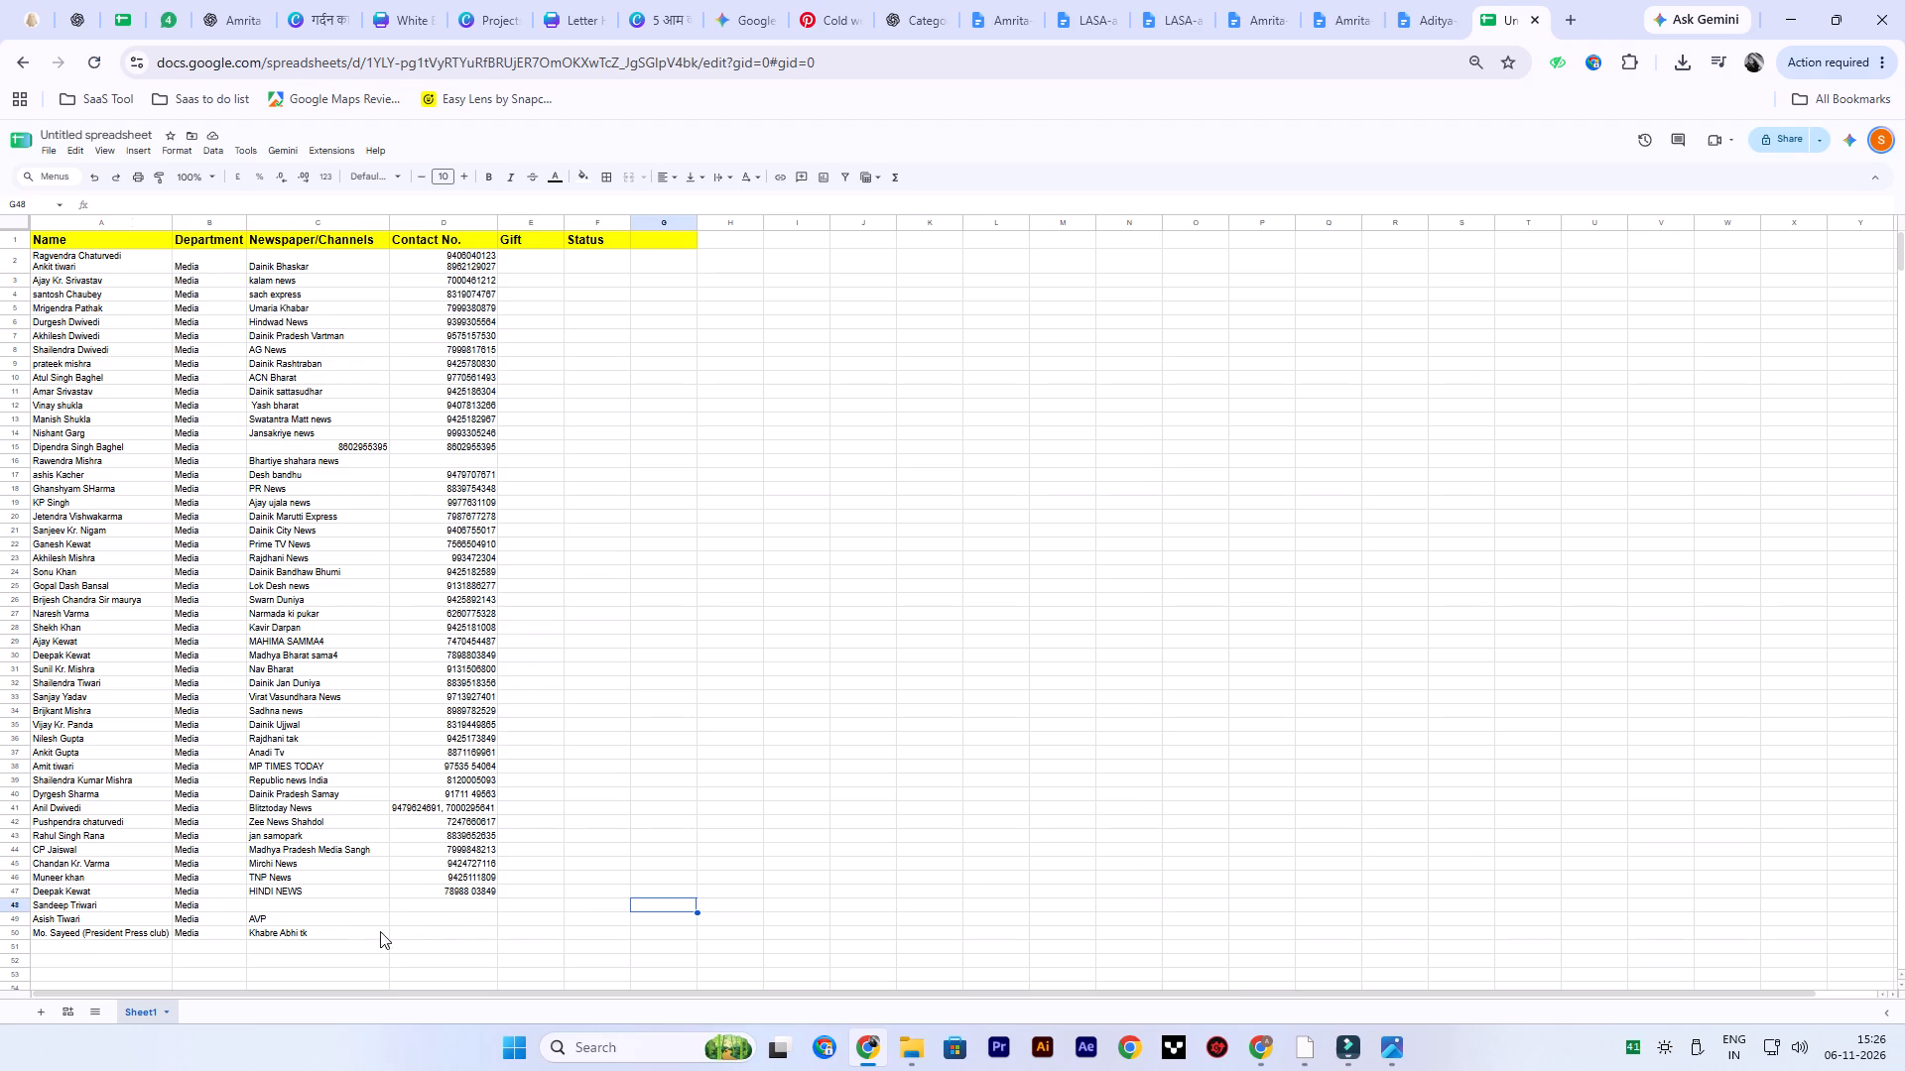
Enter the contact's phone number in the Contact No. cell of row 50.
{"action": "double_click", "coordinate": [435, 927]}
{"action": "double_click", "coordinate": [437, 933]}
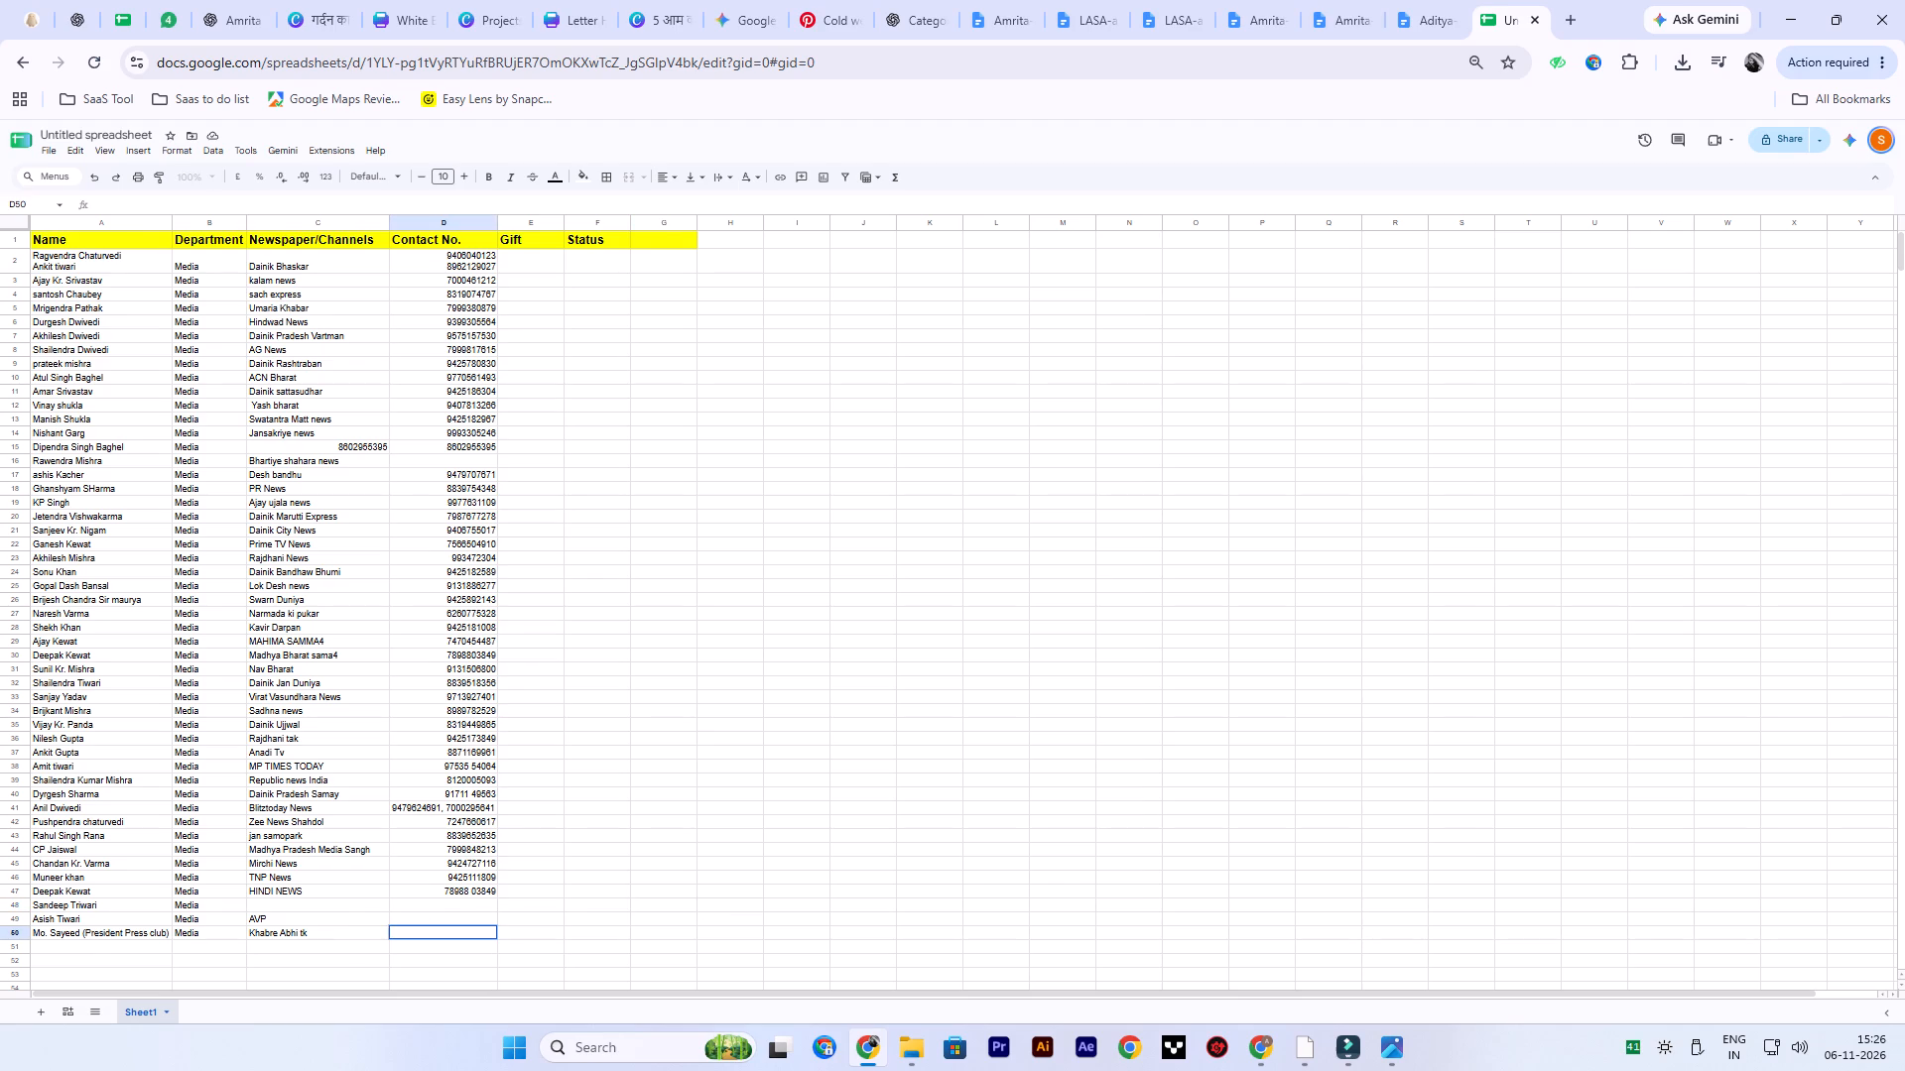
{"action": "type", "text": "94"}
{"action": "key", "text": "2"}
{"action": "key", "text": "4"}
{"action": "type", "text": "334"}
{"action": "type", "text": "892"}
{"action": "scroll", "coordinate": [458, 938], "scroll_direction": "up", "scroll_amount": 1, "text": "ctrl"}
{"action": "scroll", "coordinate": [565, 907], "scroll_direction": "down", "scroll_amount": 2}
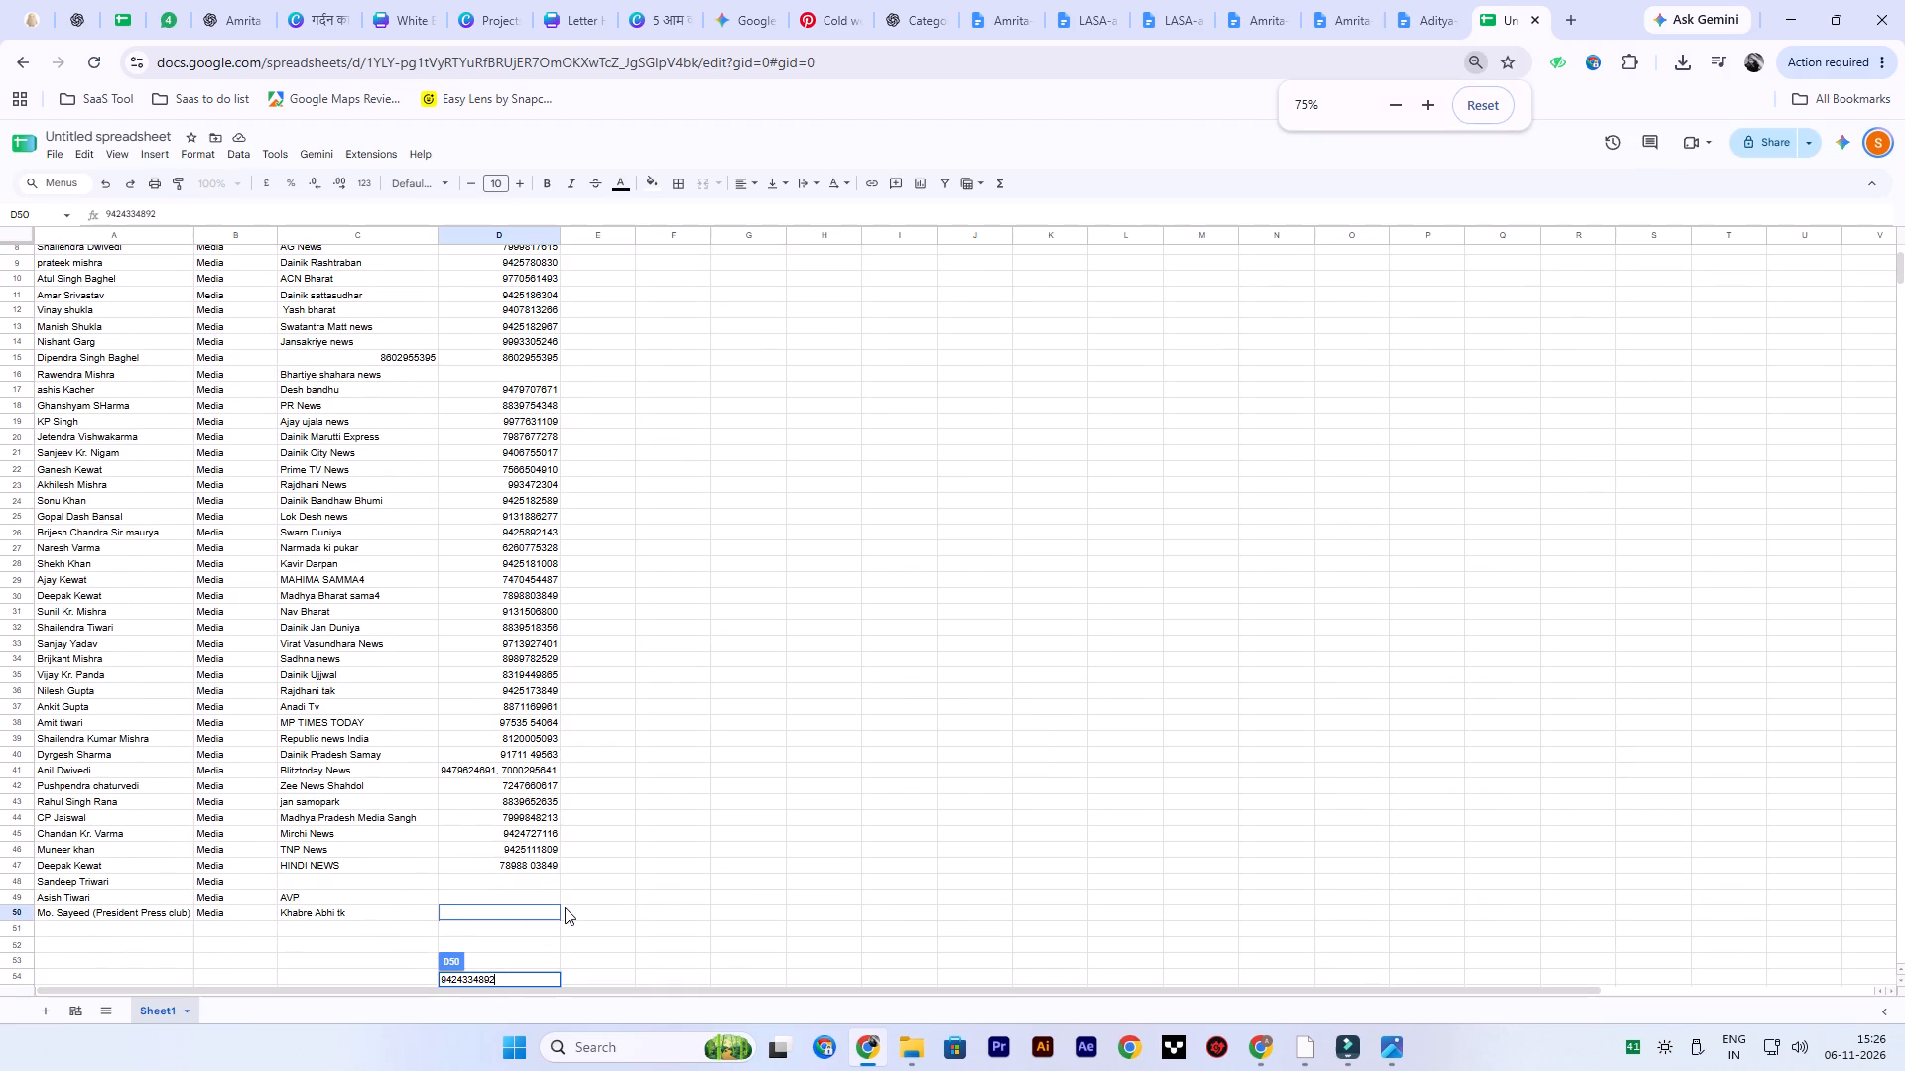
{"action": "left_click", "coordinate": [787, 885]}
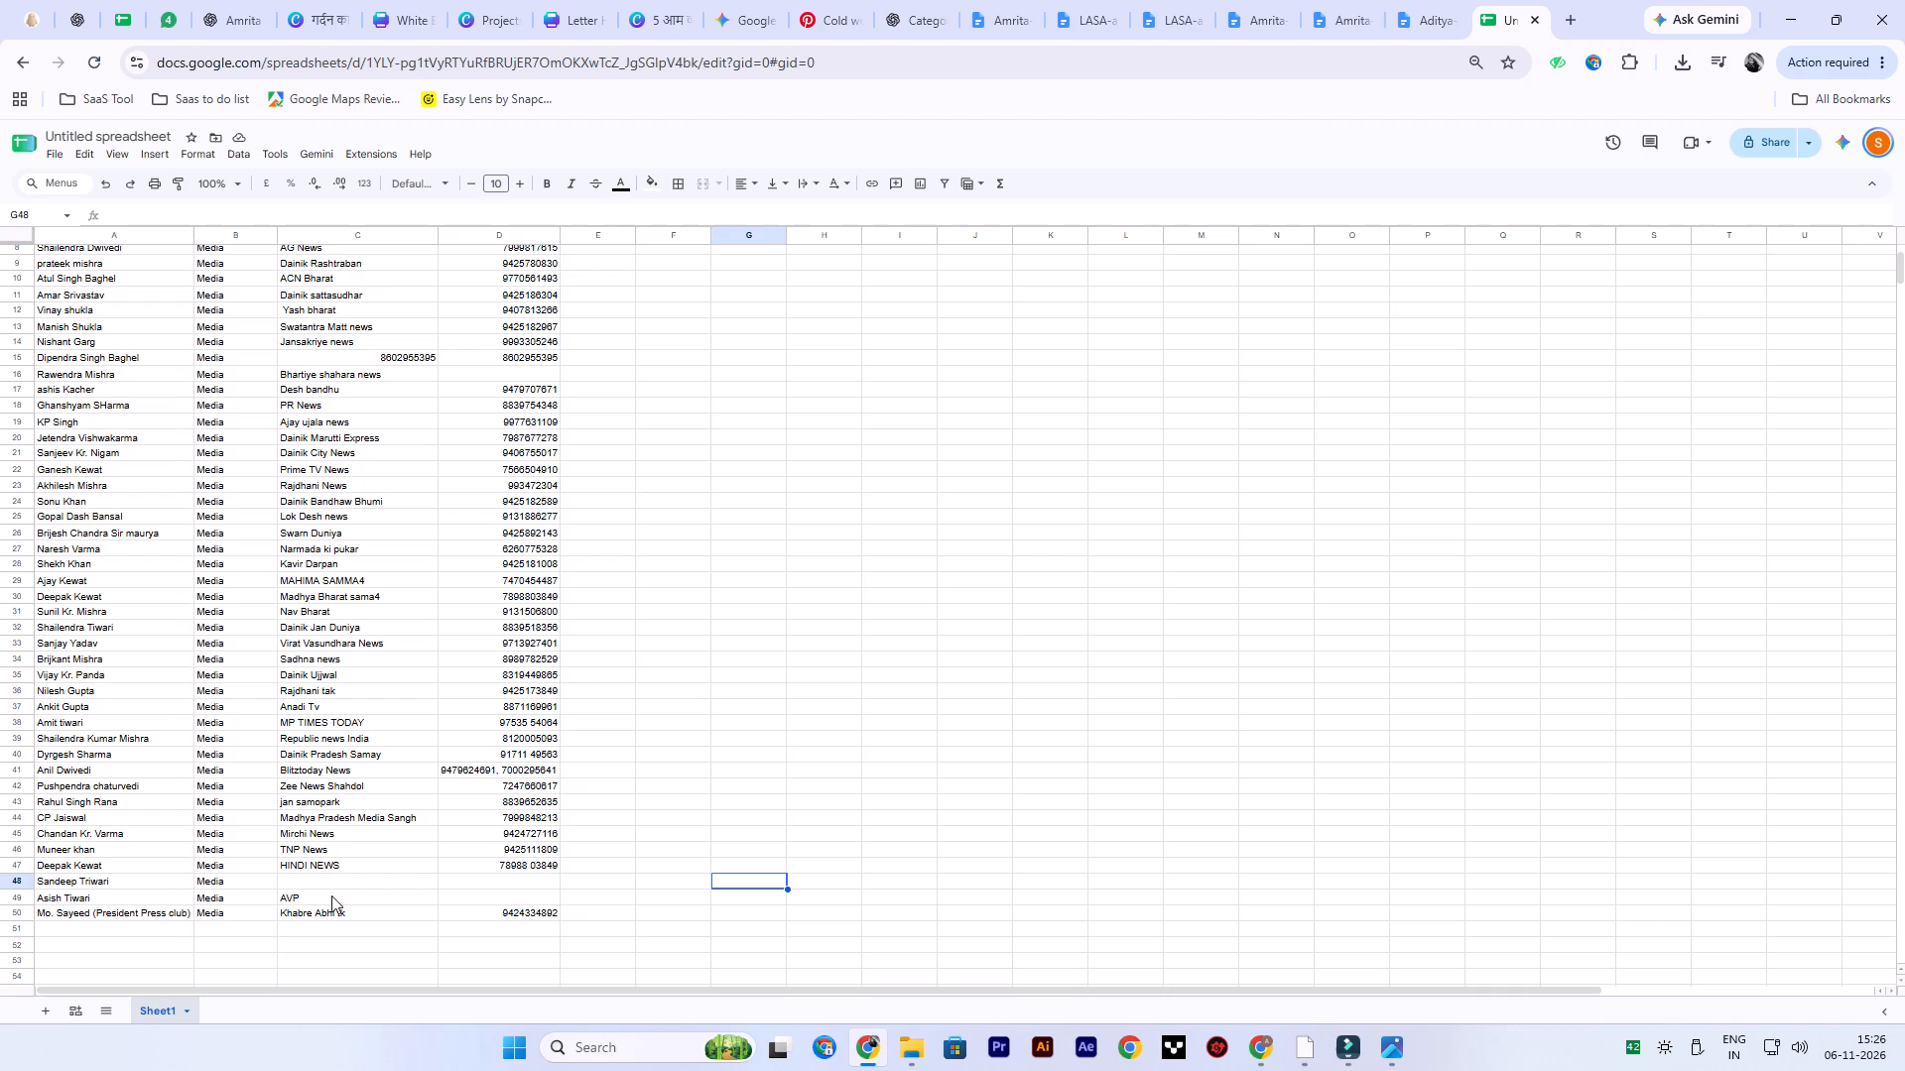
Change the Newspaper/Channels entry of row 49 to "ABVP News".
{"action": "double_click", "coordinate": [333, 884]}
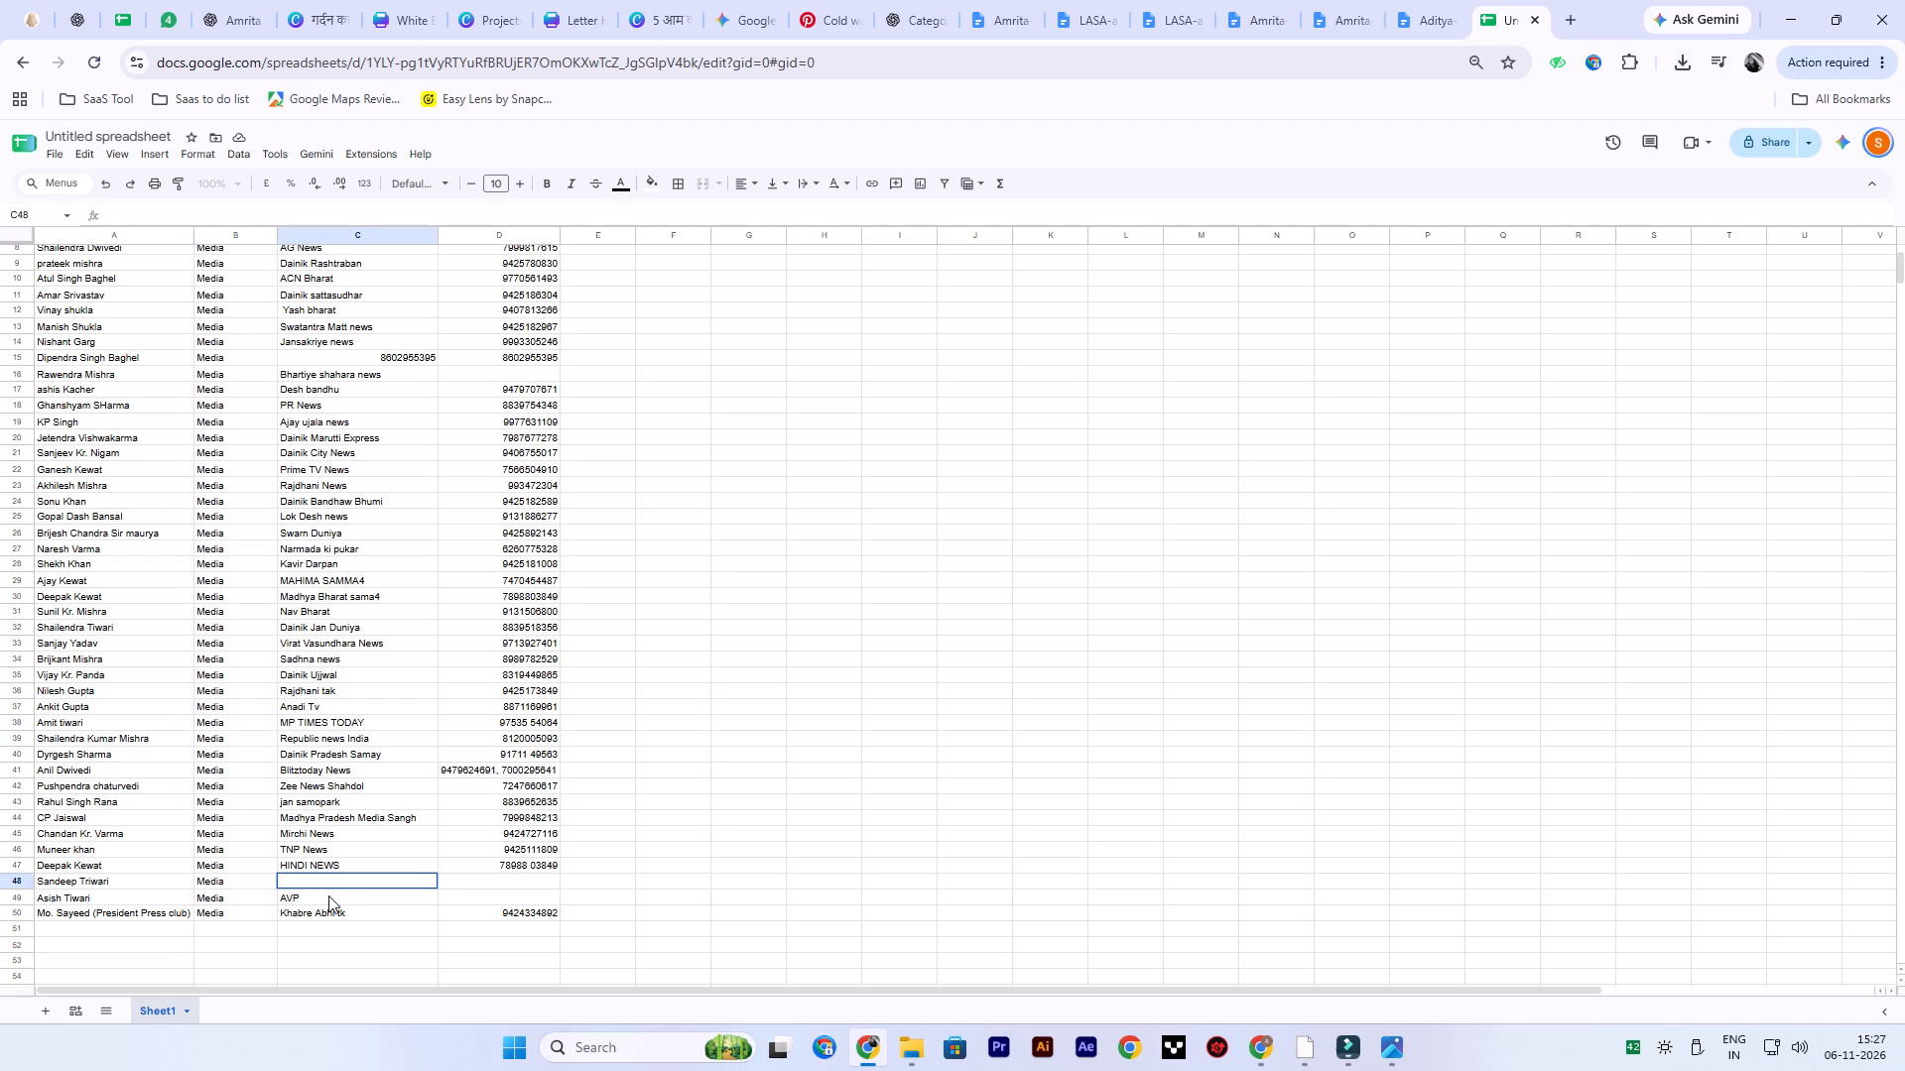
{"action": "double_click", "coordinate": [328, 895]}
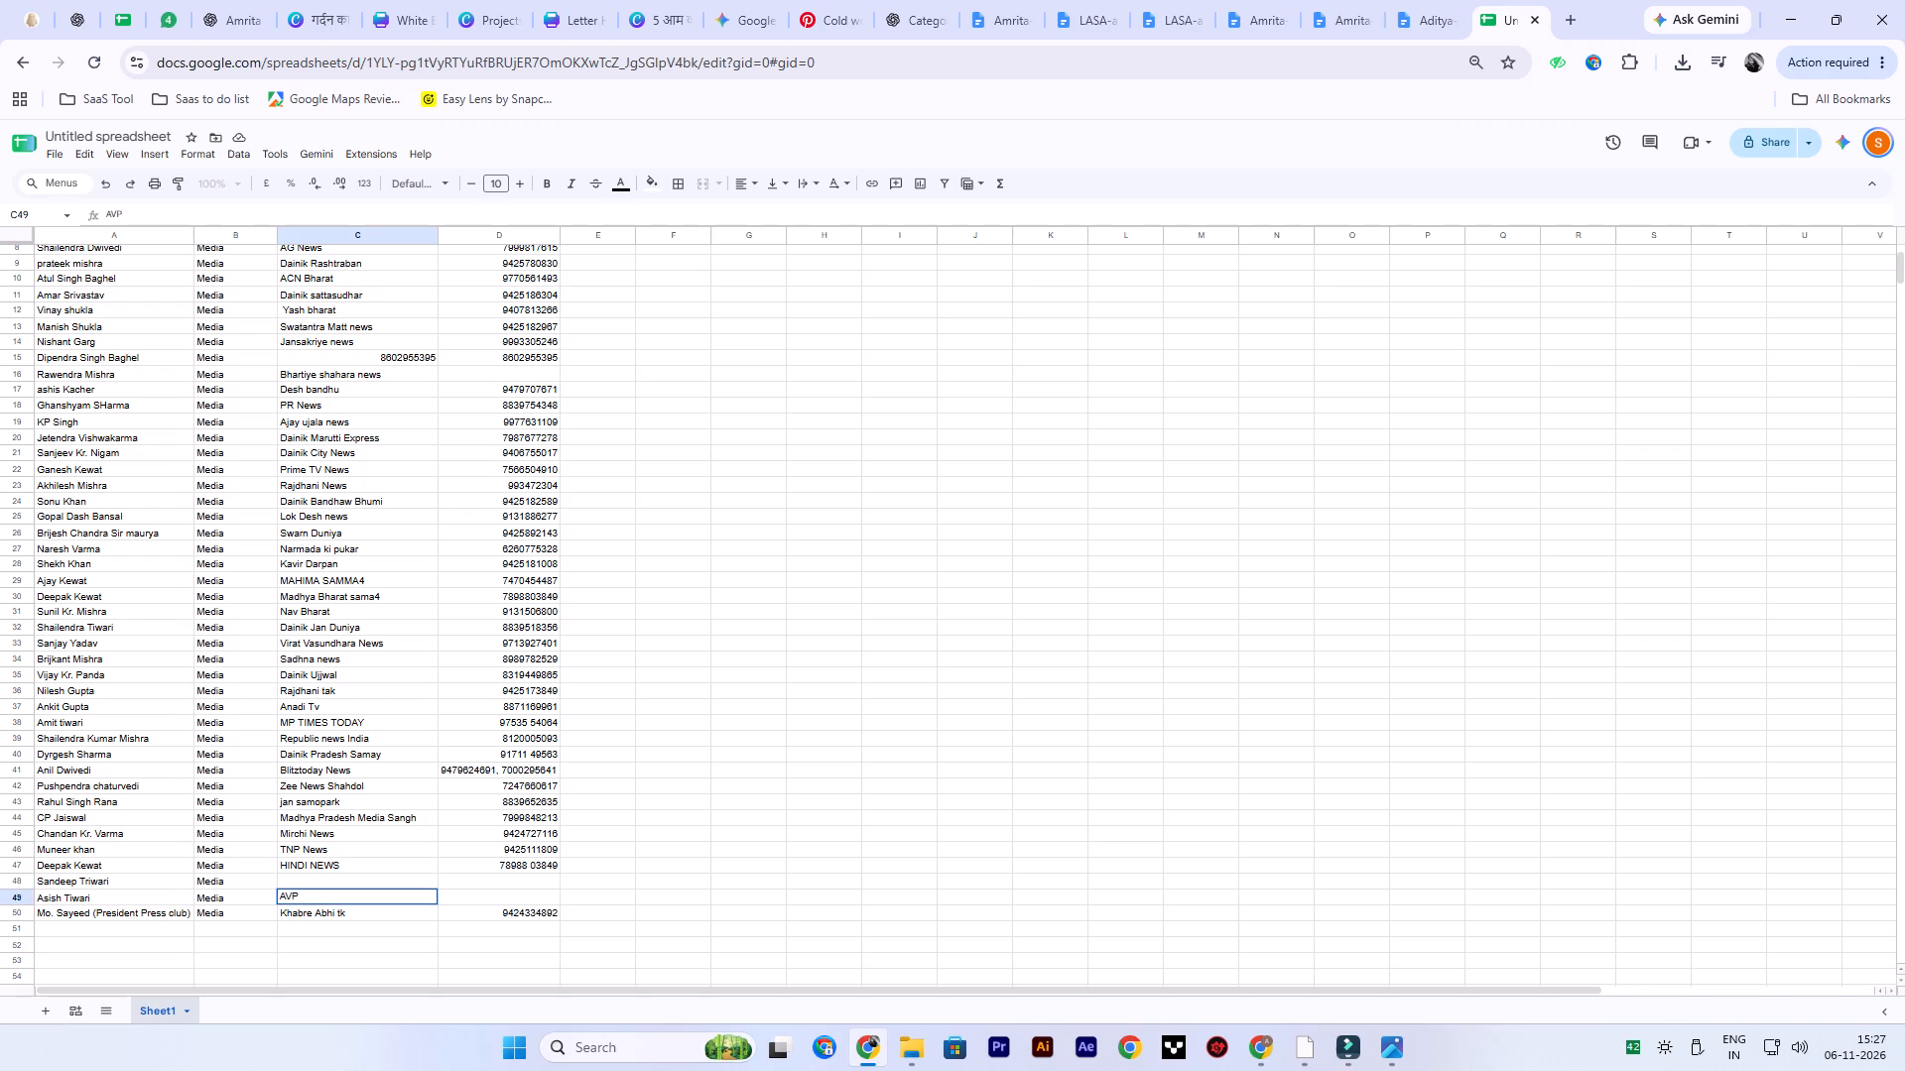
{"action": "key", "text": "BackSpace"}
{"action": "key", "text": "BackSpace"}
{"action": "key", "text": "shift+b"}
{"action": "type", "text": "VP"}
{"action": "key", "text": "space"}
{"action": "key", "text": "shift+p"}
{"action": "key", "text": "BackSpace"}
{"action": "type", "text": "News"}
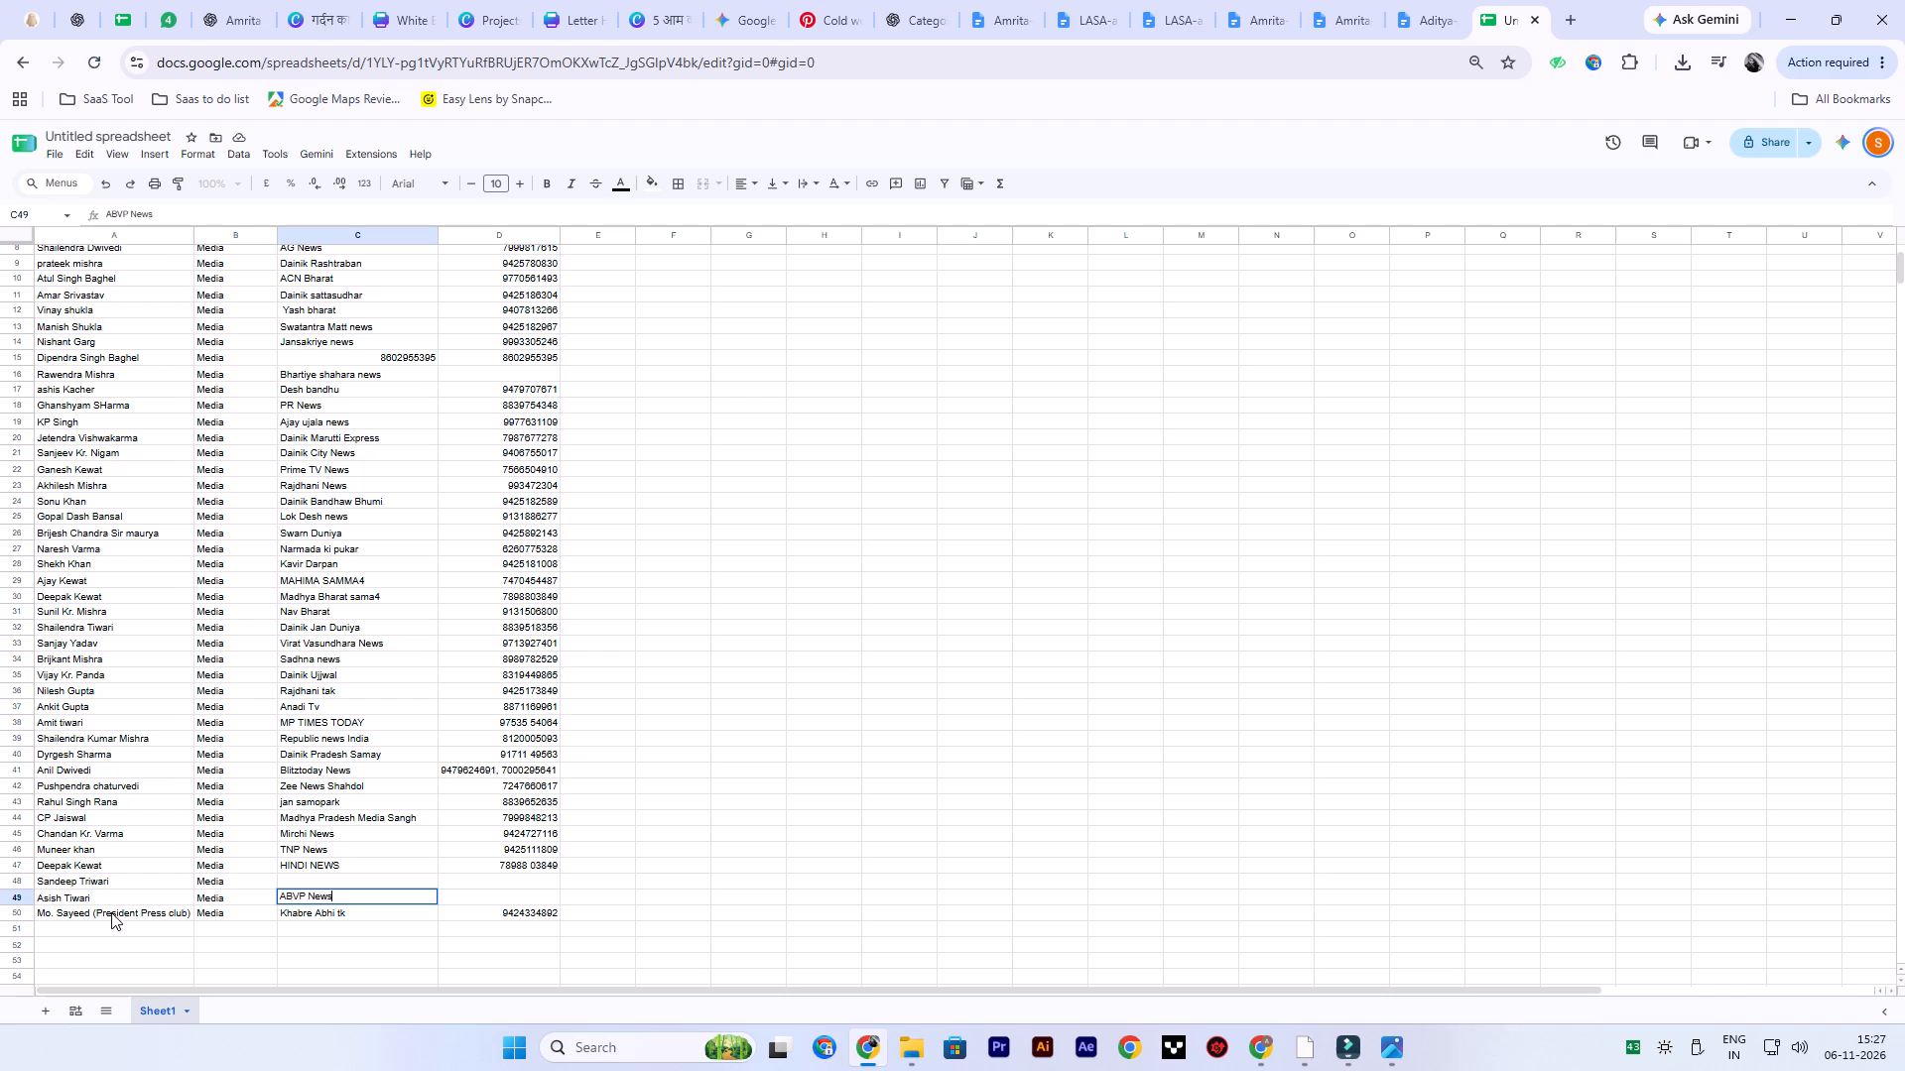
Copy the bracketed title from row 50's name onto the name in row 49 and trim it to "(President".
{"action": "double_click", "coordinate": [111, 912]}
{"action": "left_click_drag", "start_coordinate": [90, 910], "coordinate": [194, 907]}
{"action": "key", "text": "ctrl+c"}
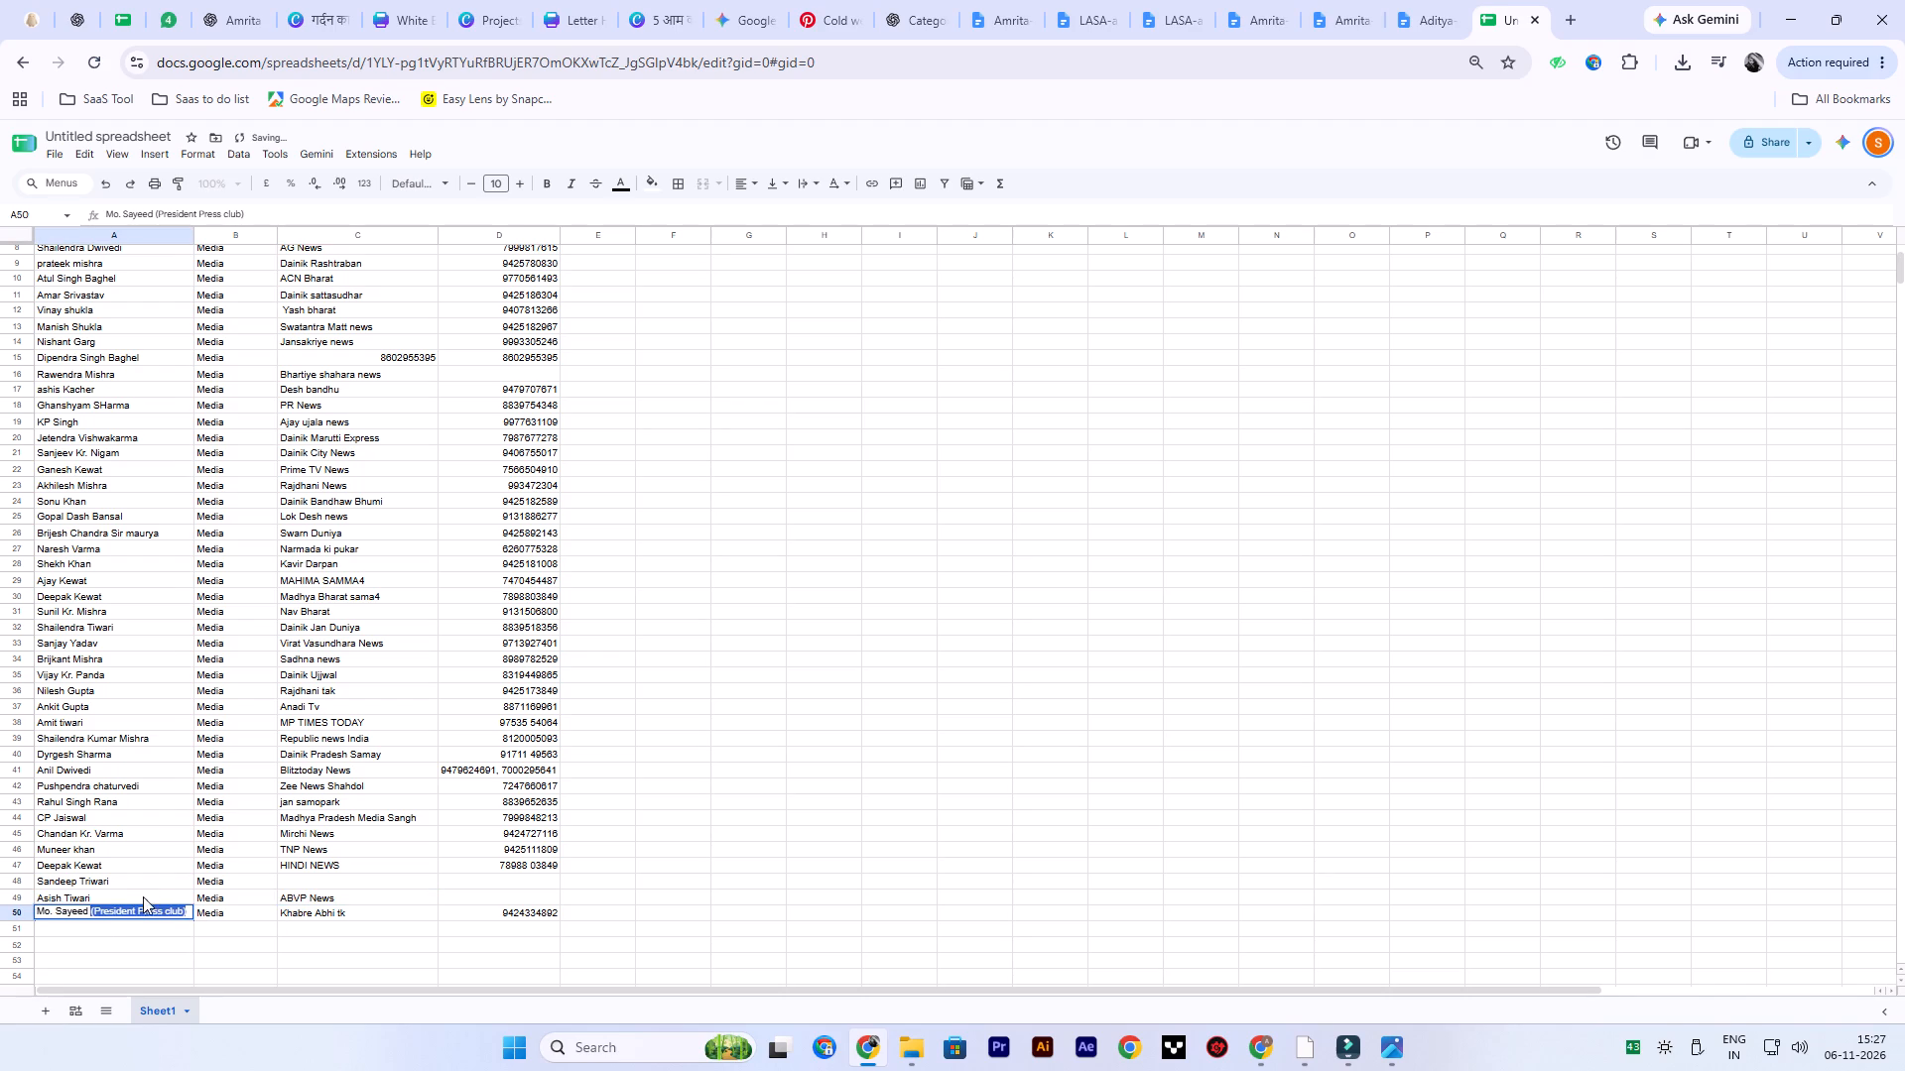
{"action": "double_click", "coordinate": [132, 895]}
{"action": "key", "text": "ctrl+v"}
{"action": "left_click", "coordinate": [158, 898]}
{"action": "left_click_drag", "start_coordinate": [158, 898], "coordinate": [170, 898]}
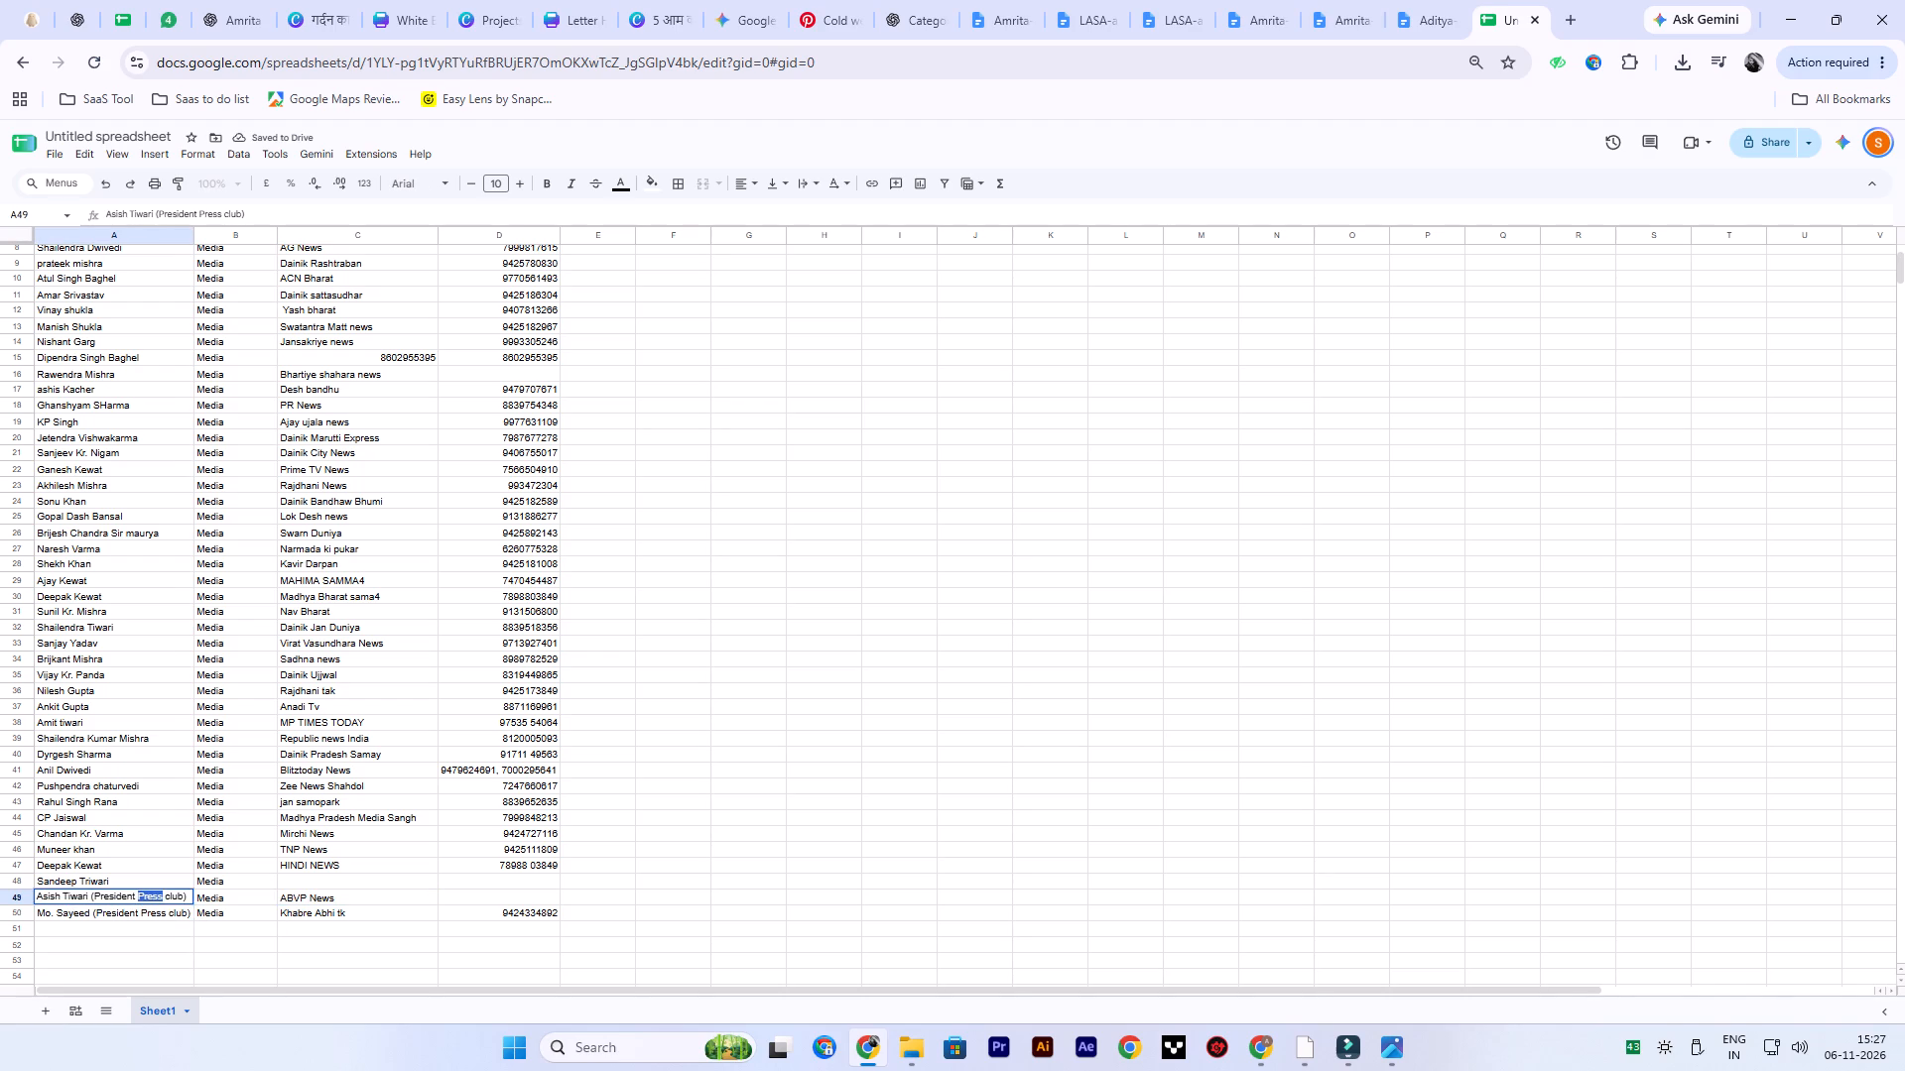
{"action": "left_click_drag", "start_coordinate": [170, 898], "coordinate": [173, 898]}
{"action": "key", "text": "BackSpace"}
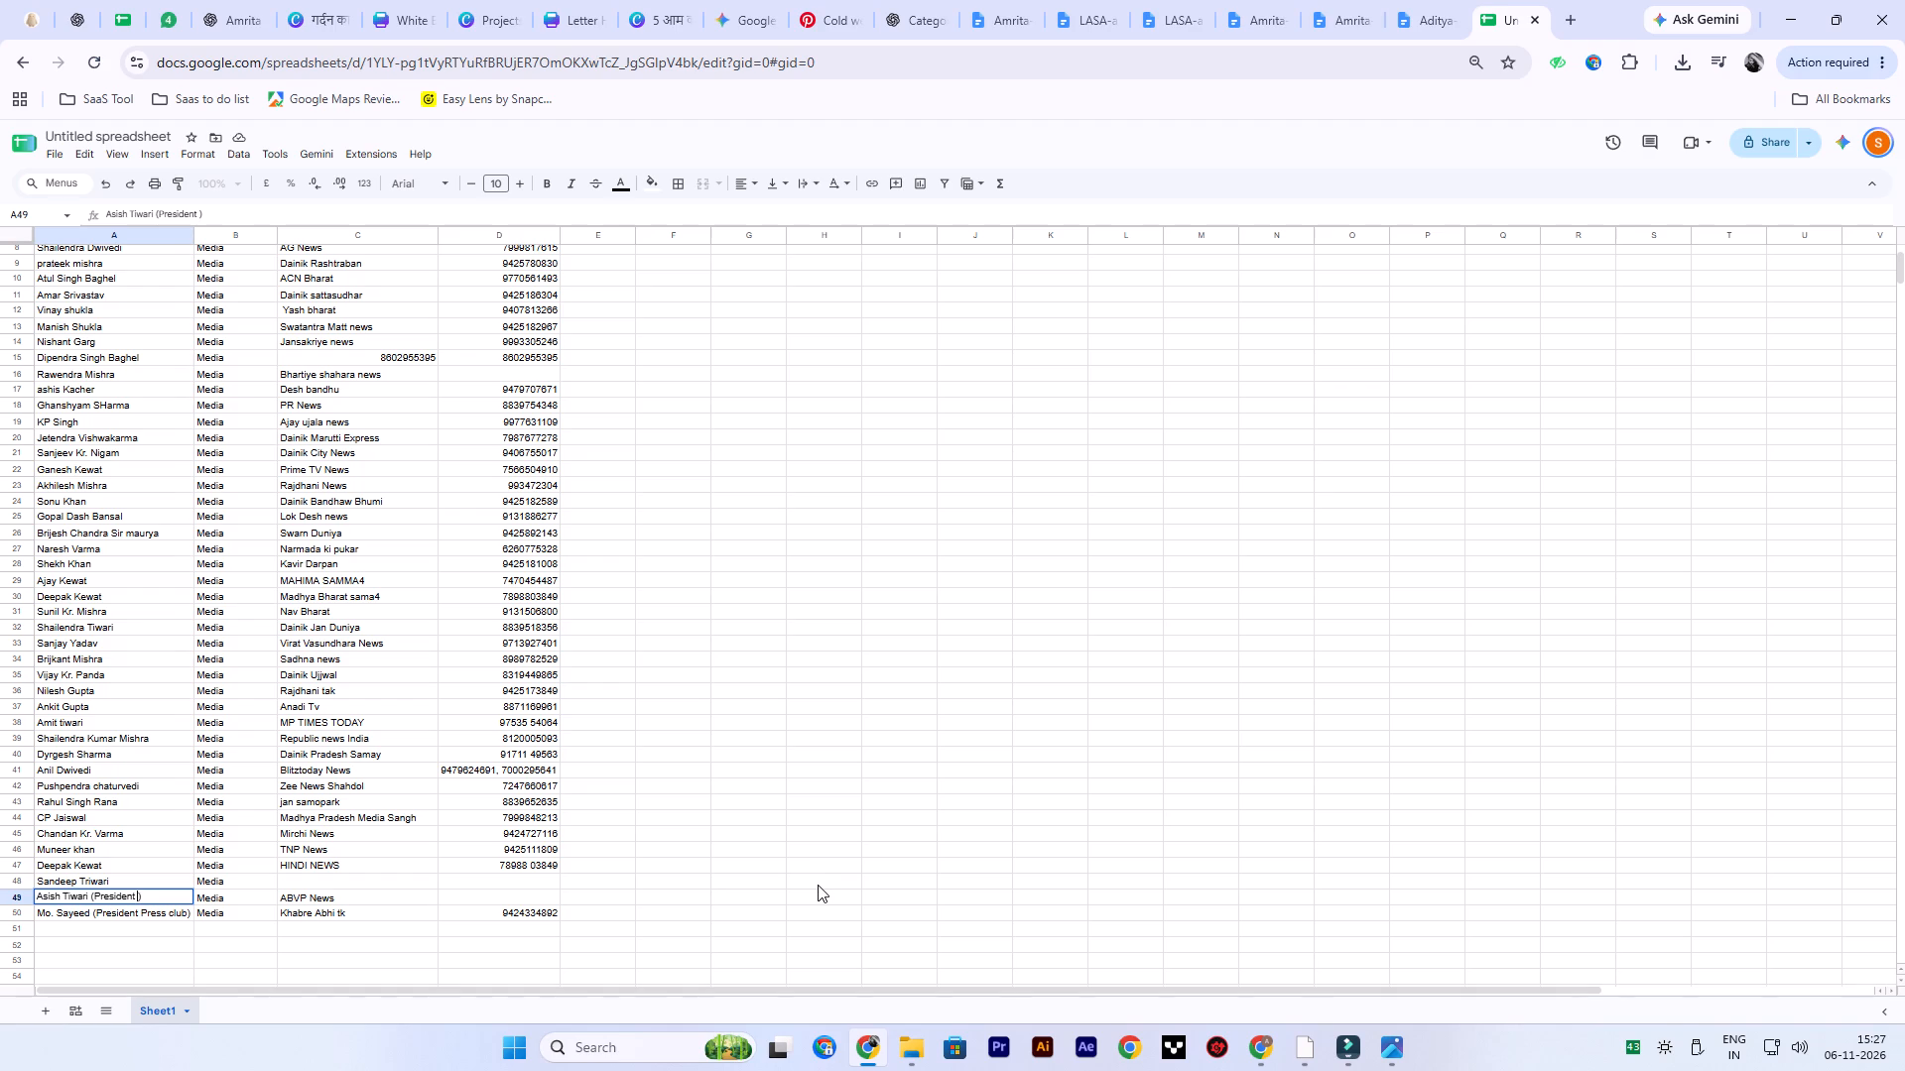
{"action": "key", "text": "Right"}
{"action": "key", "text": "BackSpace"}
{"action": "left_click", "coordinate": [833, 882]}
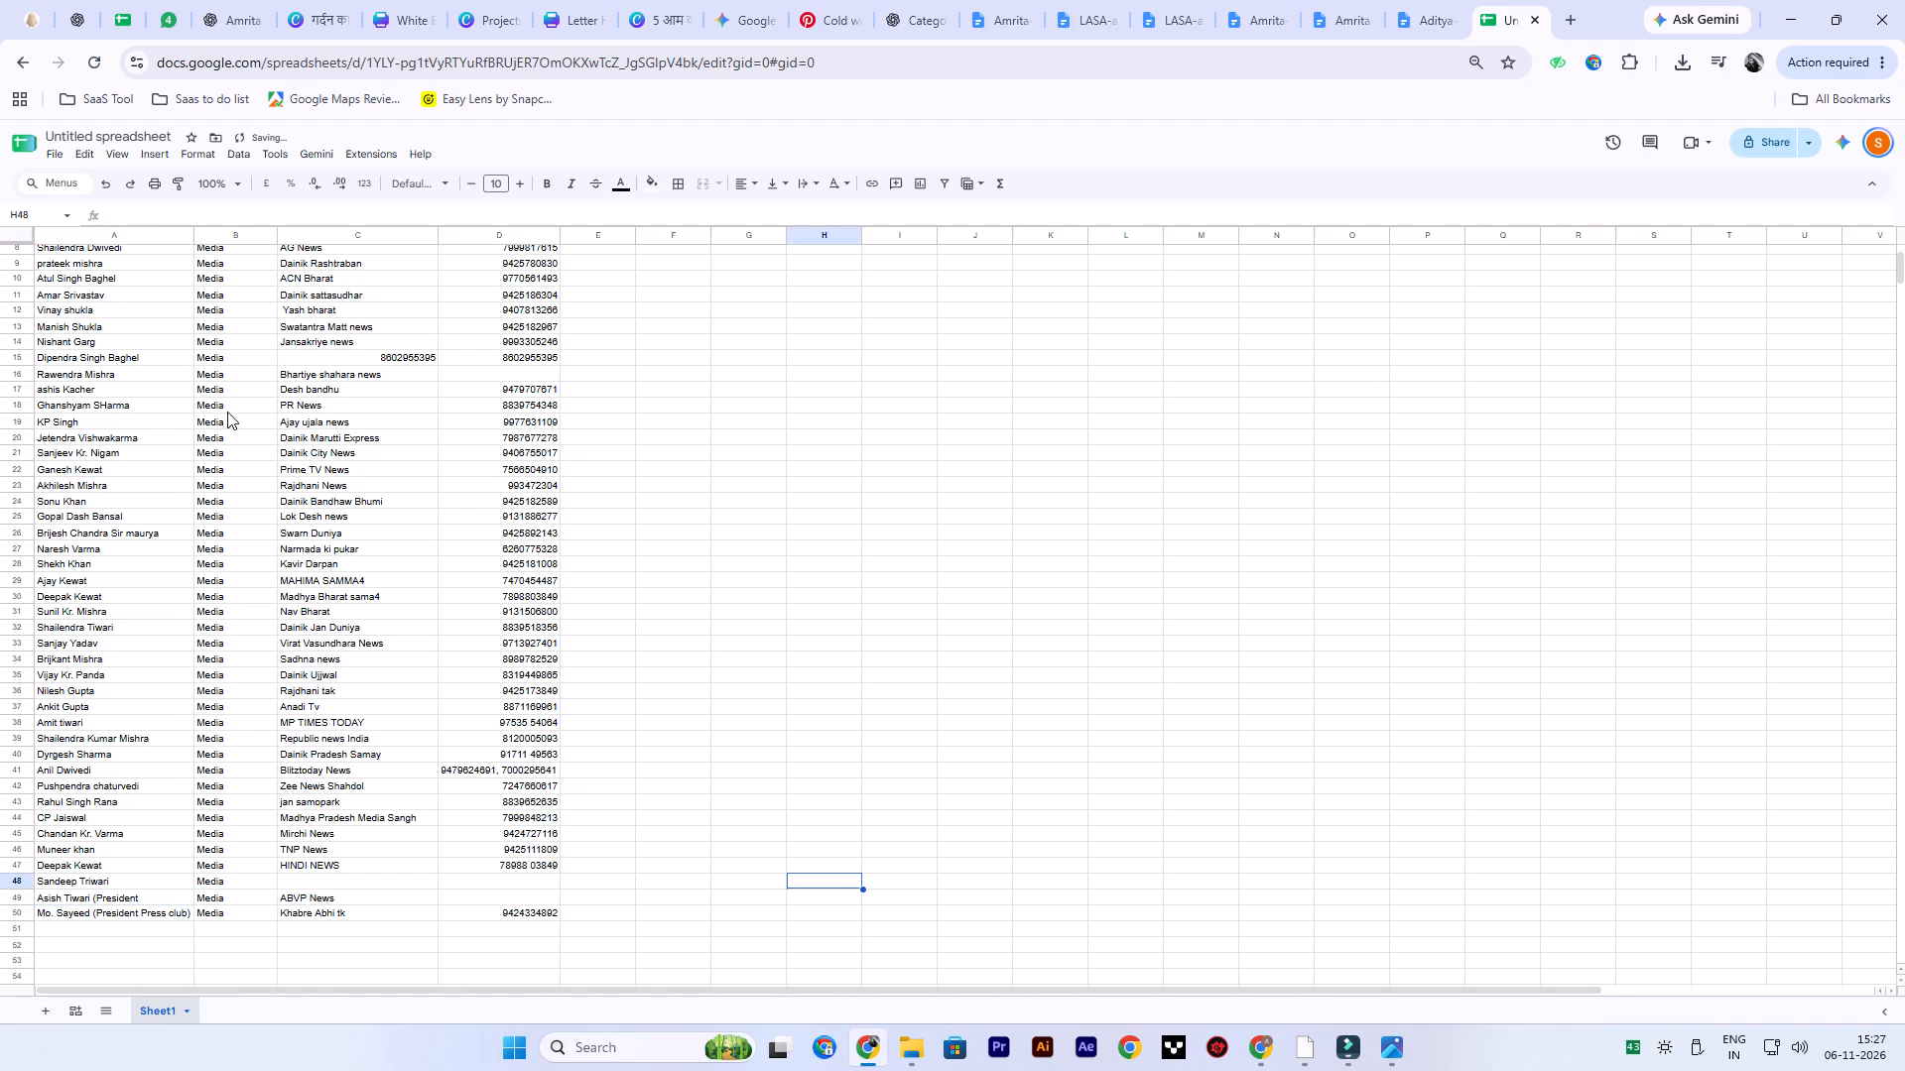
Replace the misplaced phone number in the Newspaper/Channels cell of row 15 with "-".
{"action": "left_click", "coordinate": [375, 358]}
{"action": "key", "text": "Delete"}
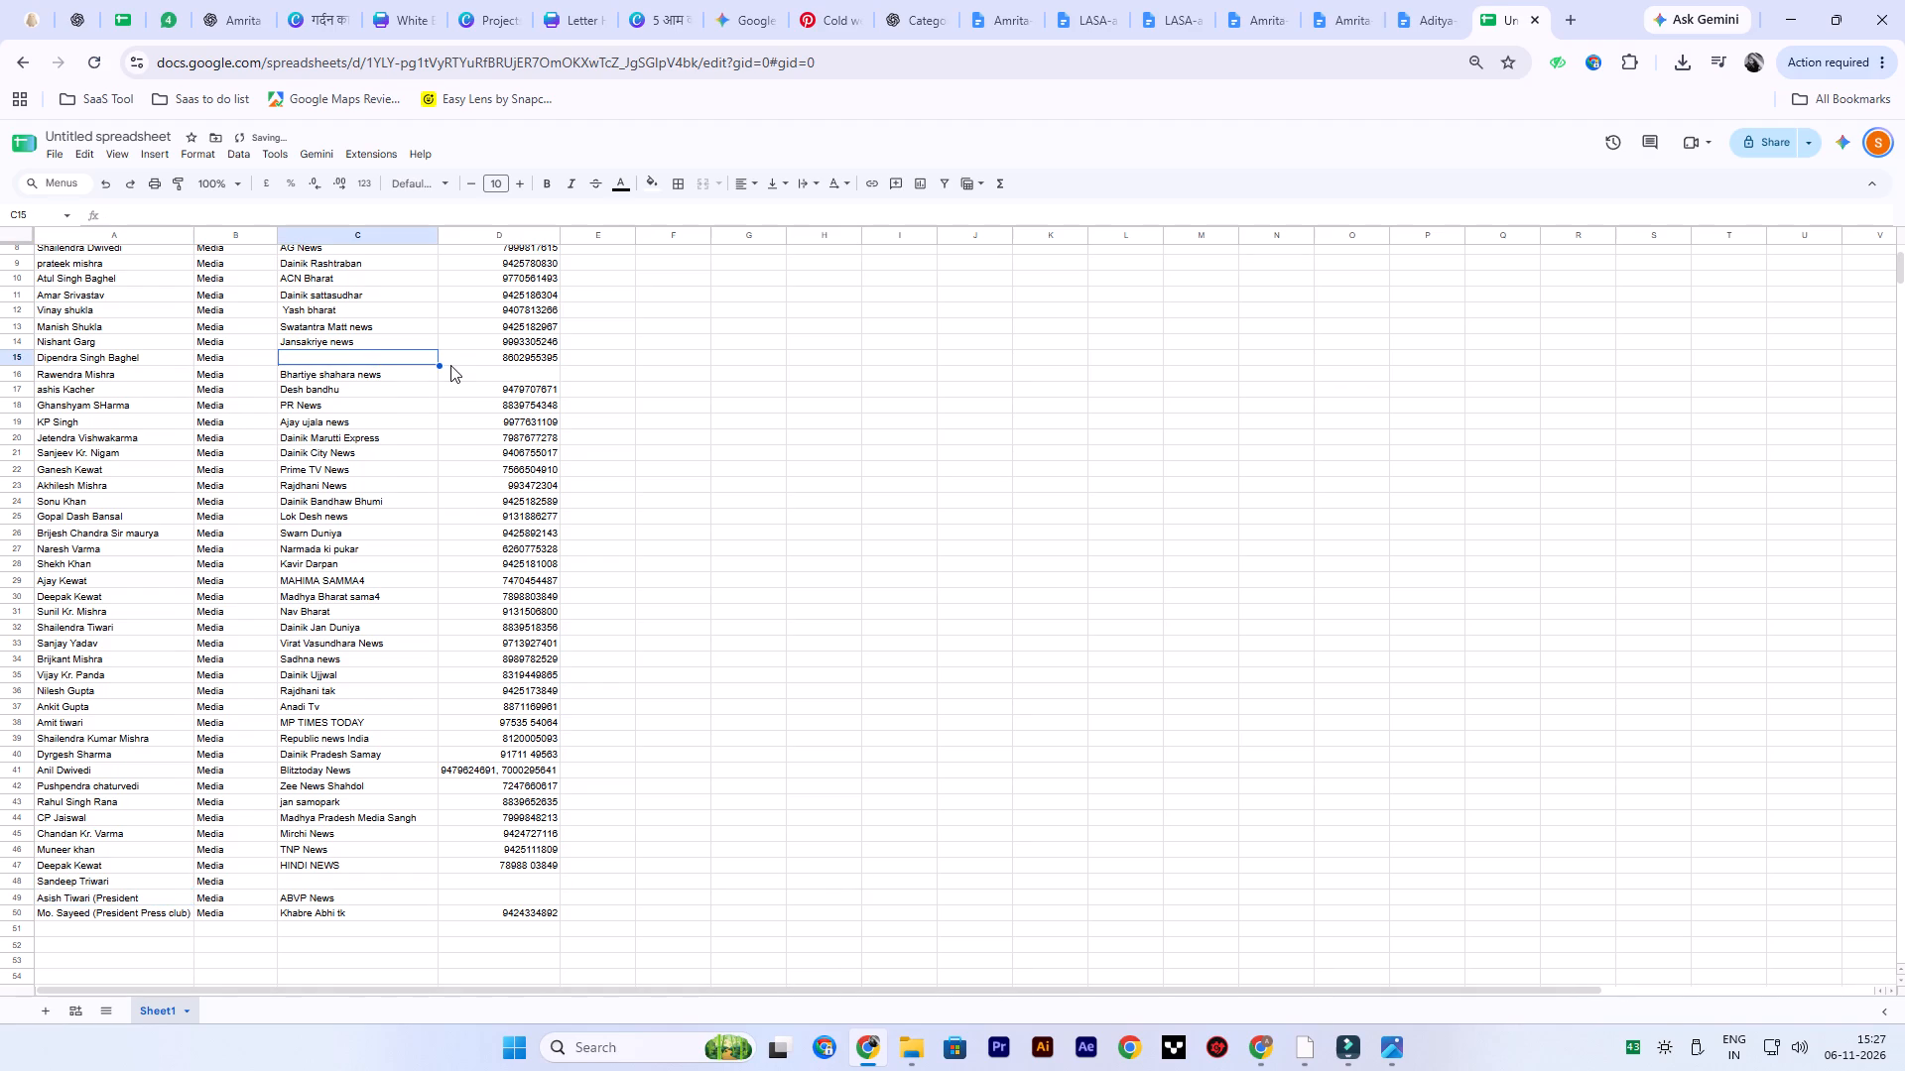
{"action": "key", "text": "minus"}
{"action": "left_click", "coordinate": [783, 458]}
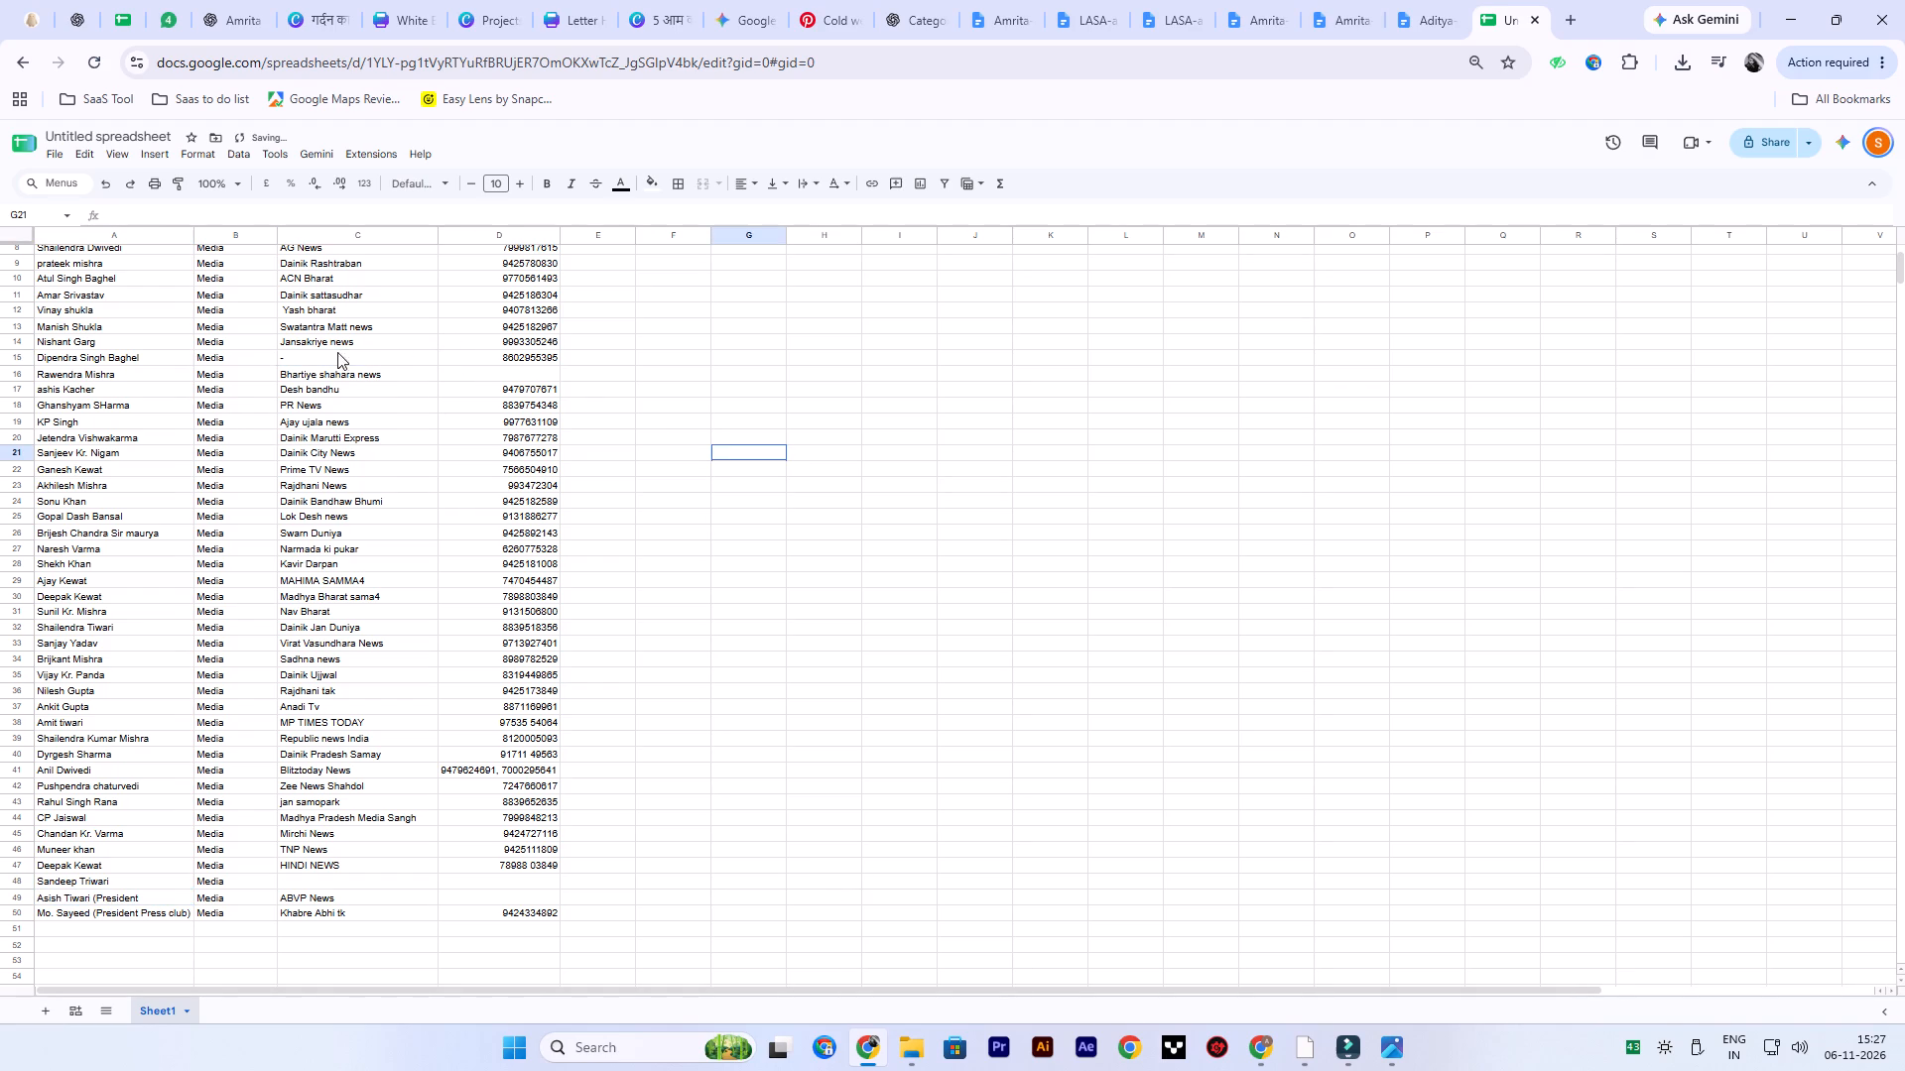
Centre-align the "-" in the Newspaper/Channels cell of row 15.
{"action": "left_click", "coordinate": [291, 356]}
{"action": "left_click", "coordinate": [740, 180]}
{"action": "left_click", "coordinate": [767, 215]}
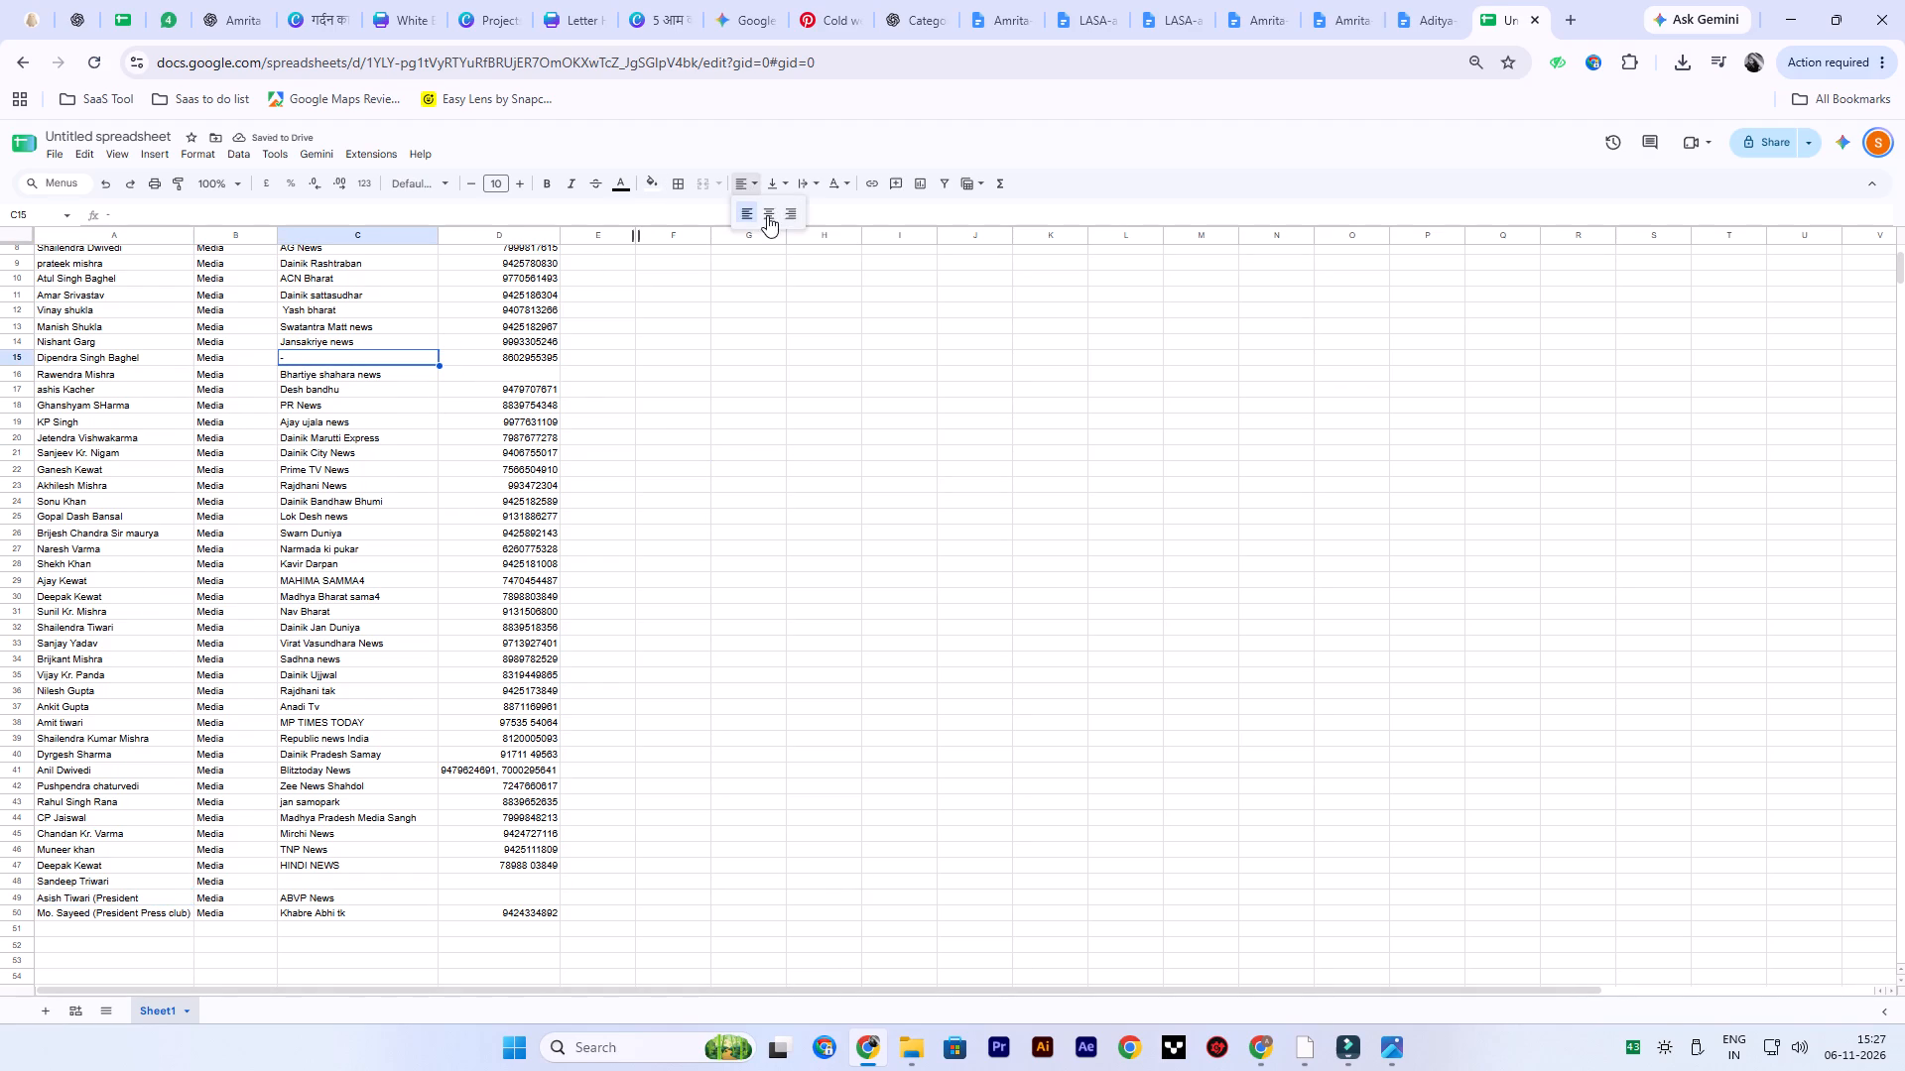
{"action": "left_click", "coordinate": [931, 473]}
Enter "-" in the empty Newspaper/Channels cell of row 48 and centre-align it.
{"action": "left_click", "coordinate": [339, 884]}
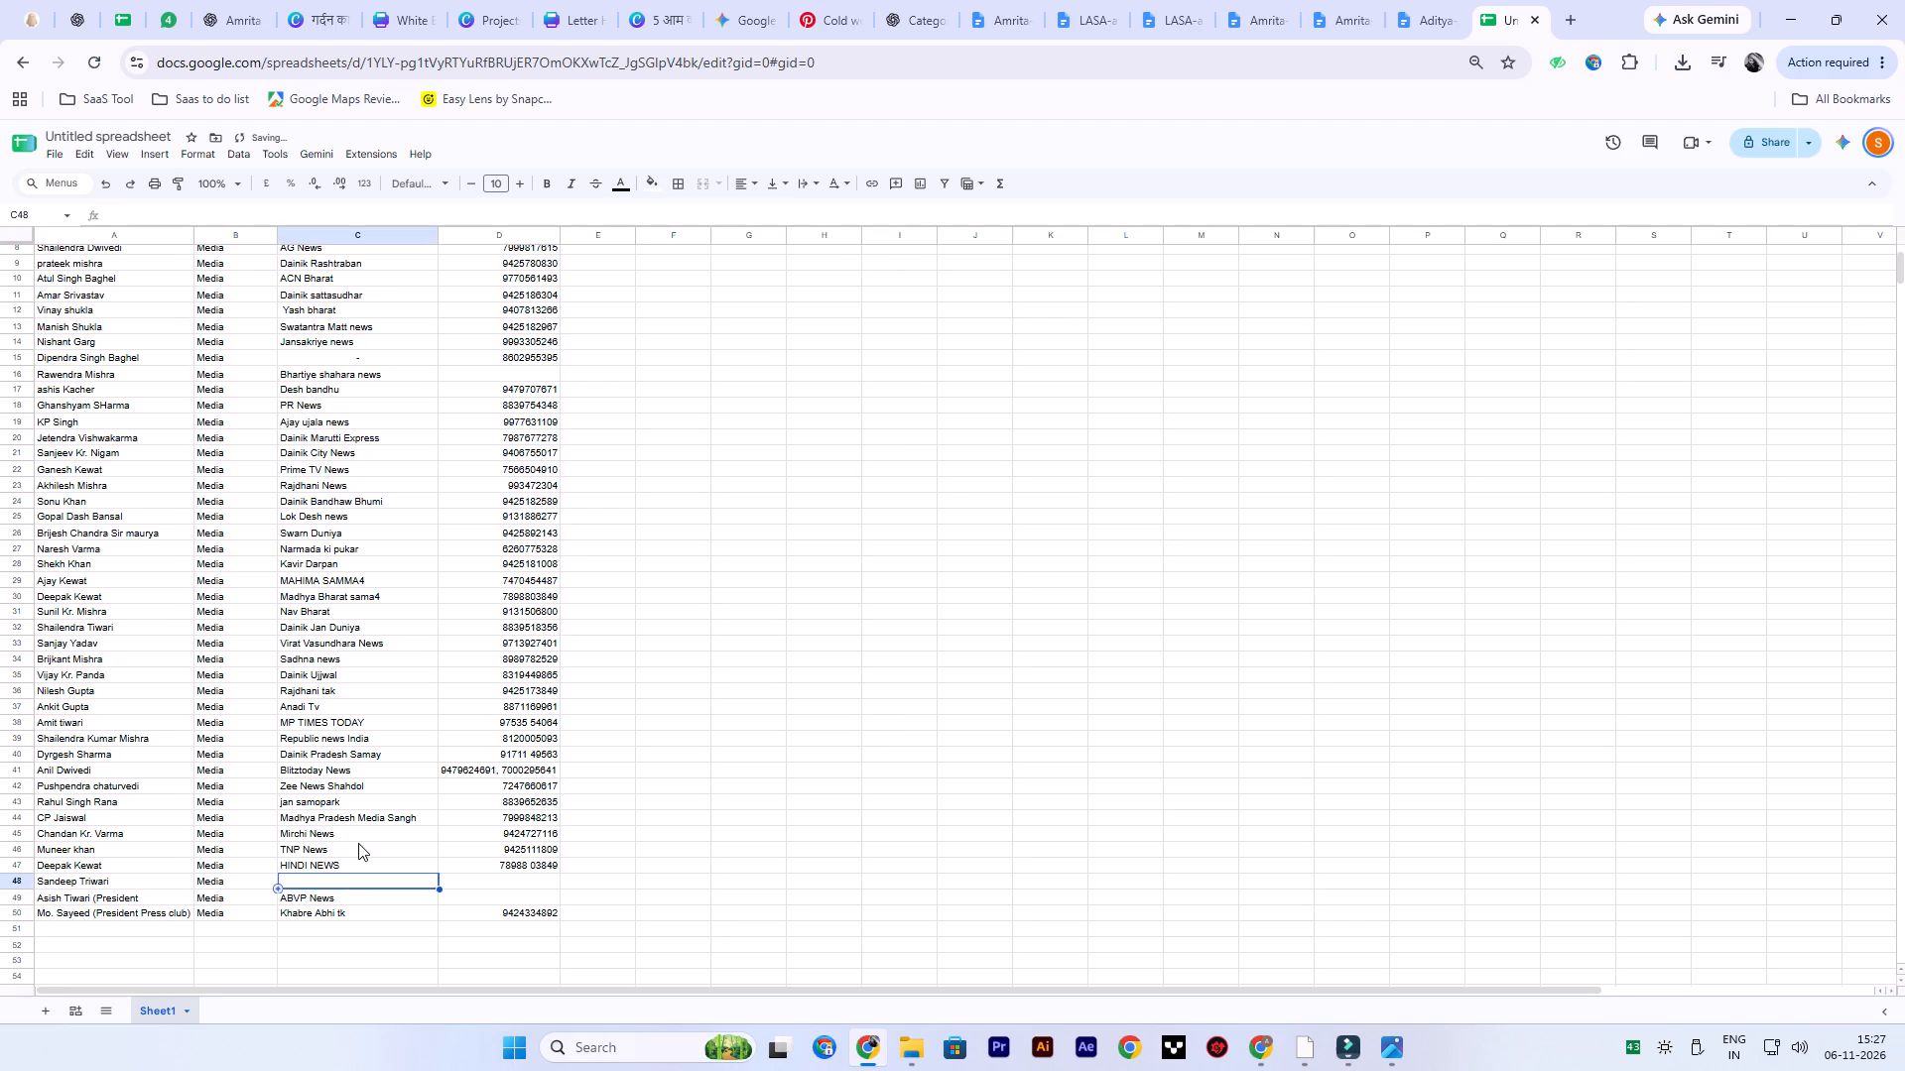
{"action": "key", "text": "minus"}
{"action": "left_click", "coordinate": [736, 183]}
{"action": "left_click", "coordinate": [766, 215]}
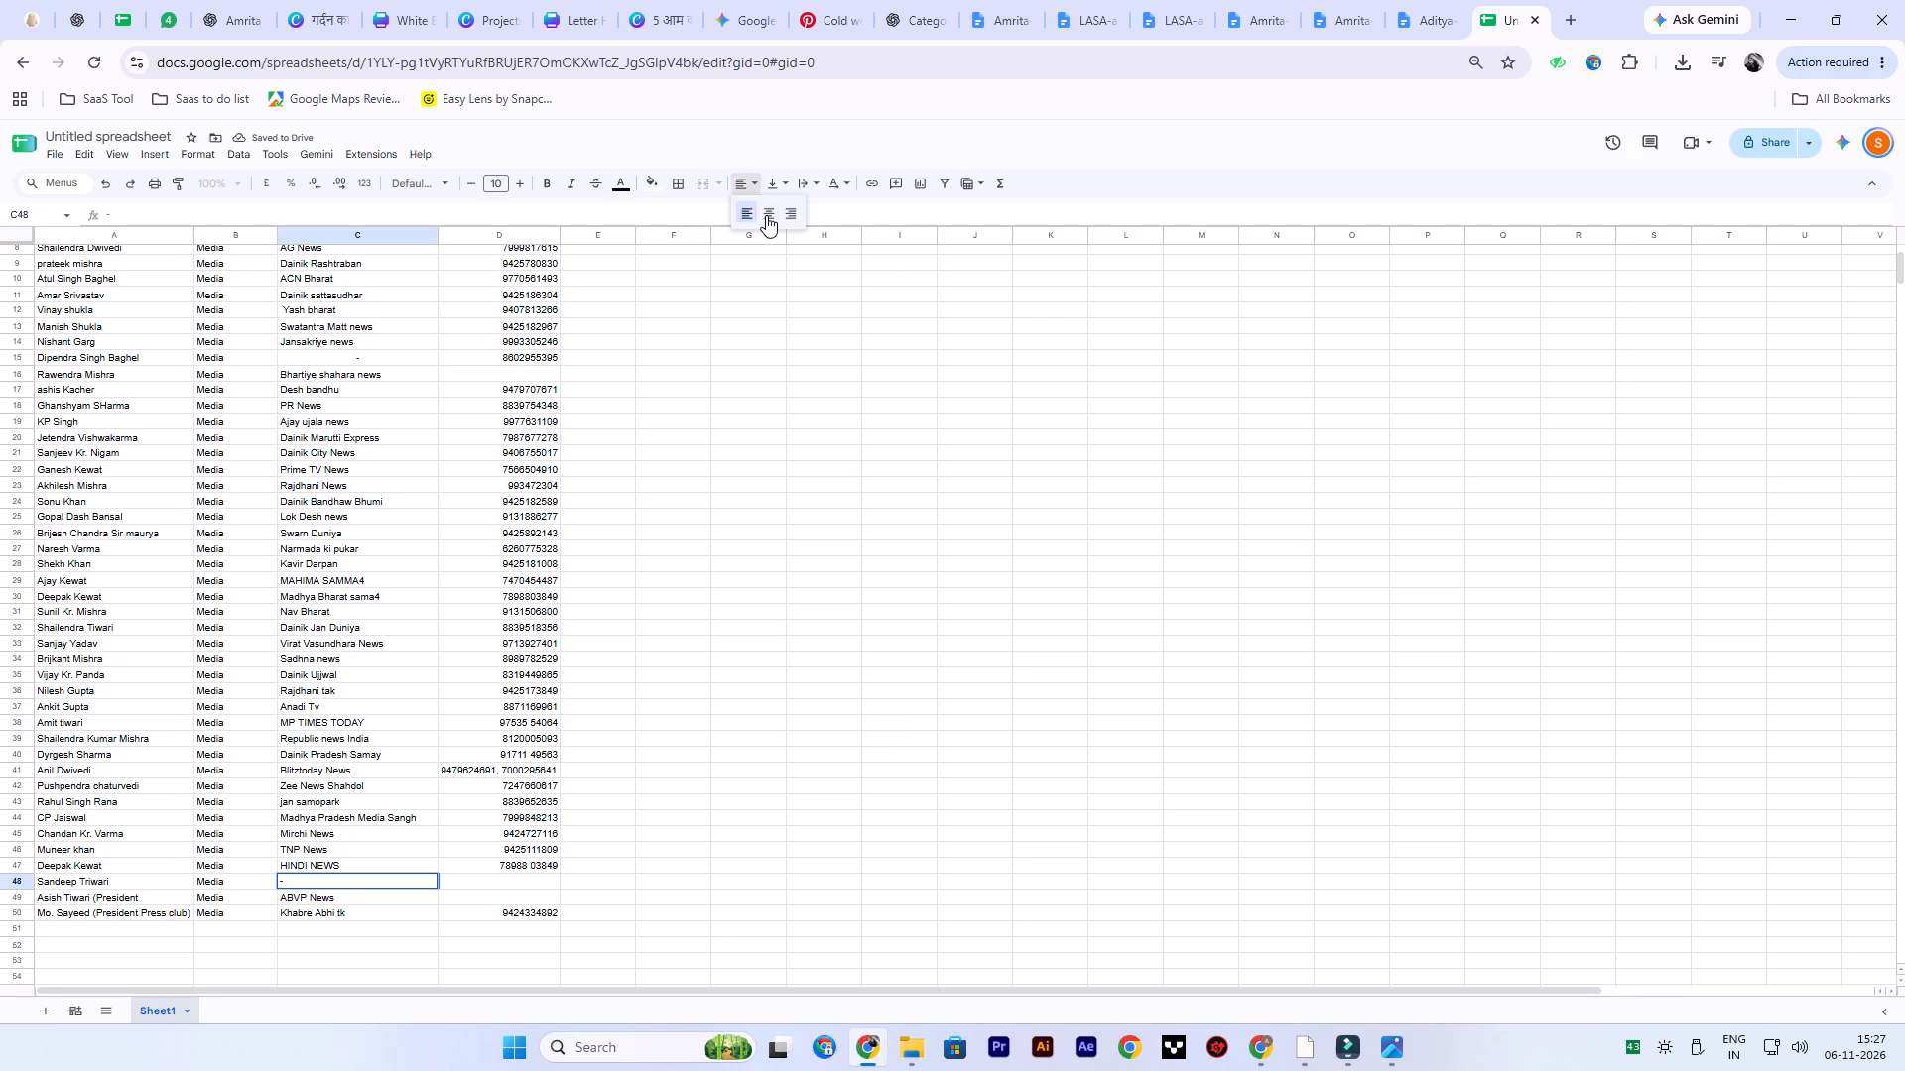
{"action": "left_click", "coordinate": [919, 800]}
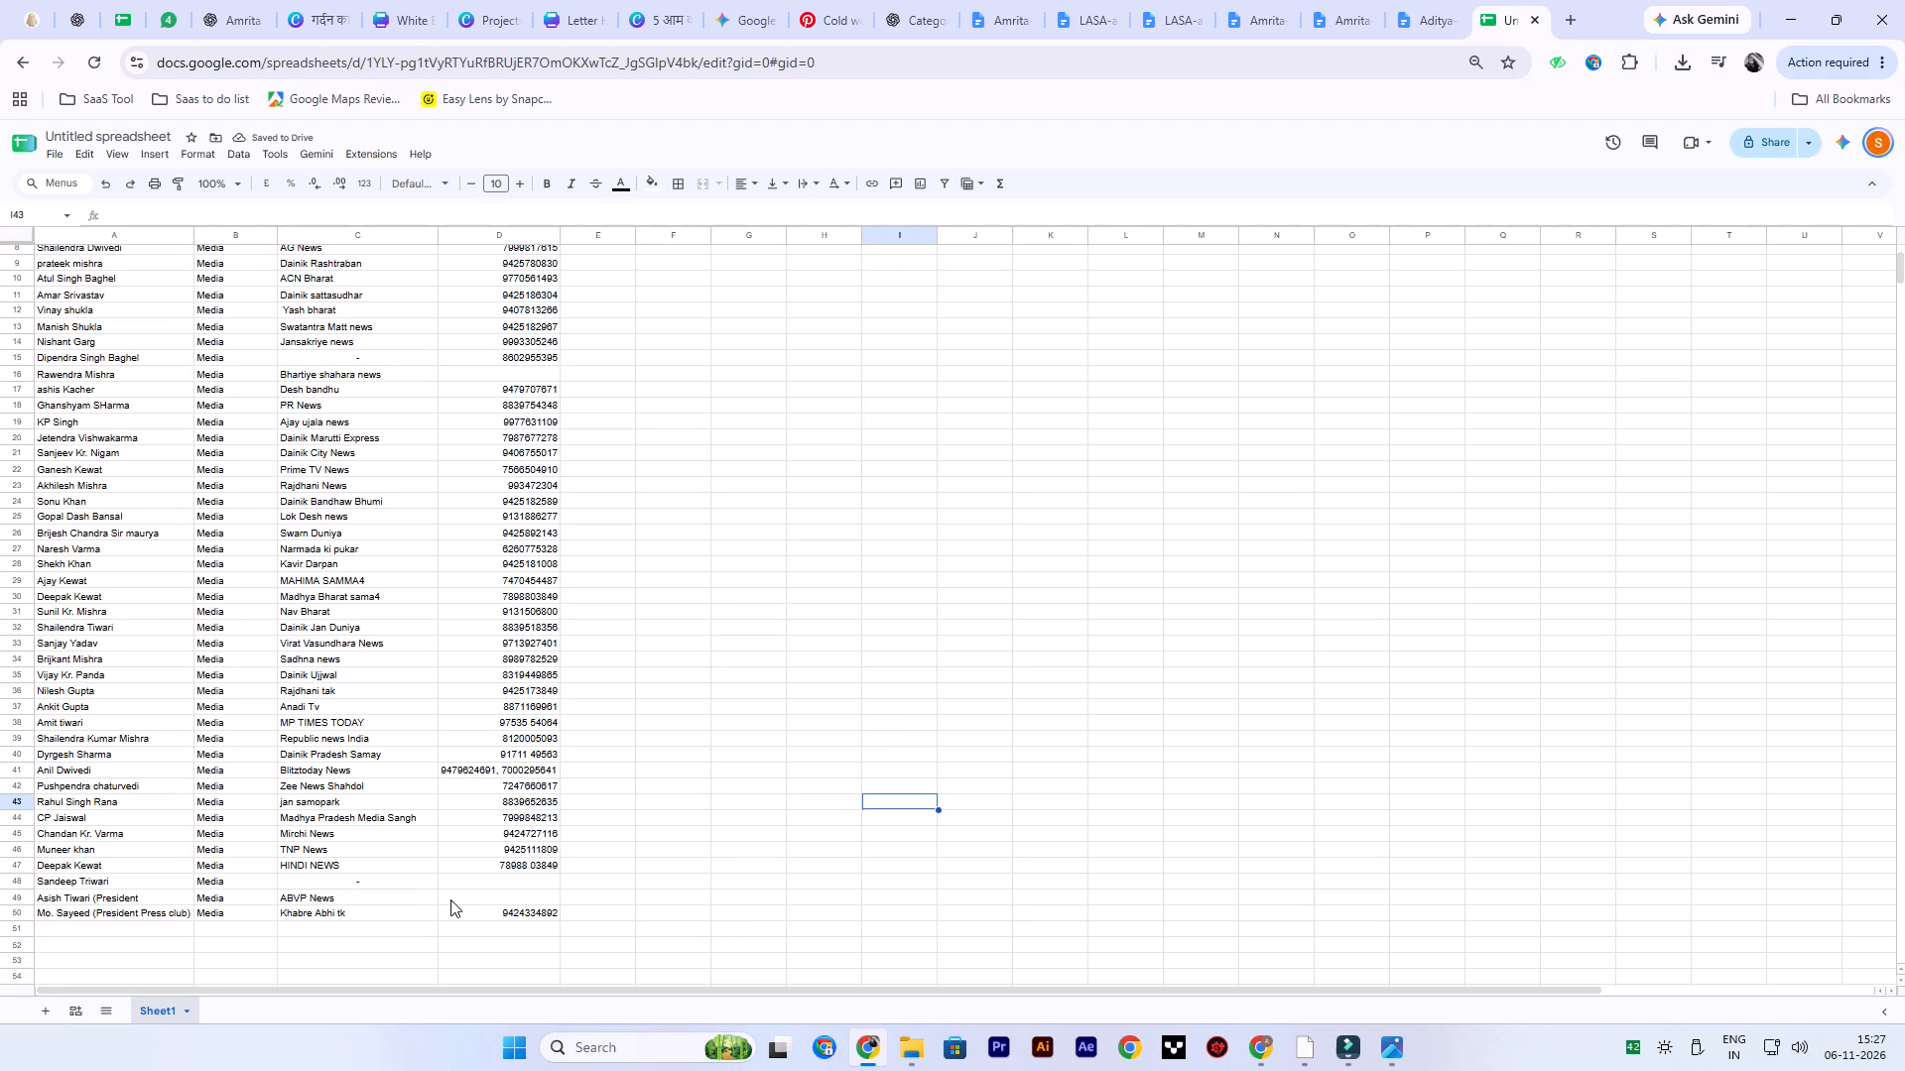
Add the missing closing bracket to the name in row 49 so its title reads "(President)".
{"action": "double_click", "coordinate": [163, 898]}
{"action": "key", "text": "BackSpace"}
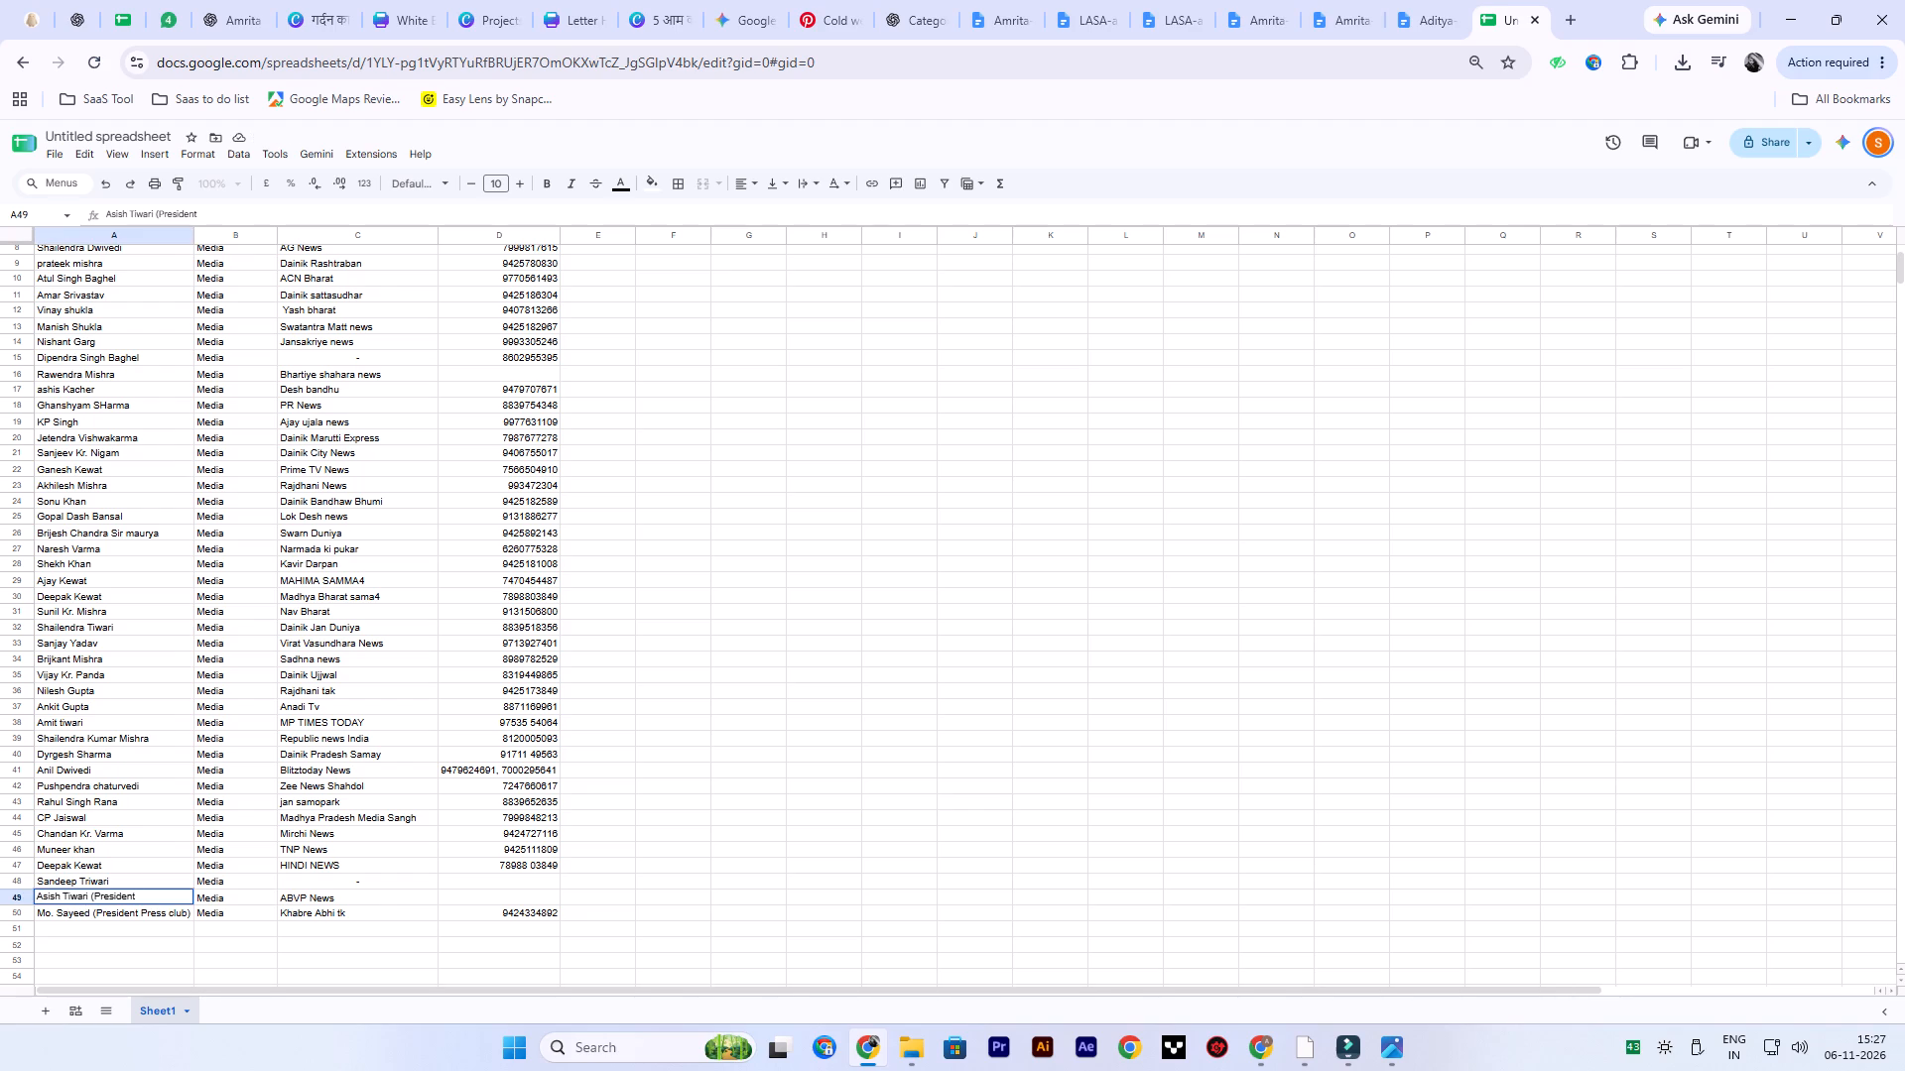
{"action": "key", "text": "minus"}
{"action": "key", "text": "BackSpace"}
{"action": "key", "text": "shift+parenright"}
{"action": "left_click", "coordinate": [712, 896]}
Enter "-" in the empty Contact No. cells of rows 48 and 49 and centre-align both.
{"action": "double_click", "coordinate": [492, 884]}
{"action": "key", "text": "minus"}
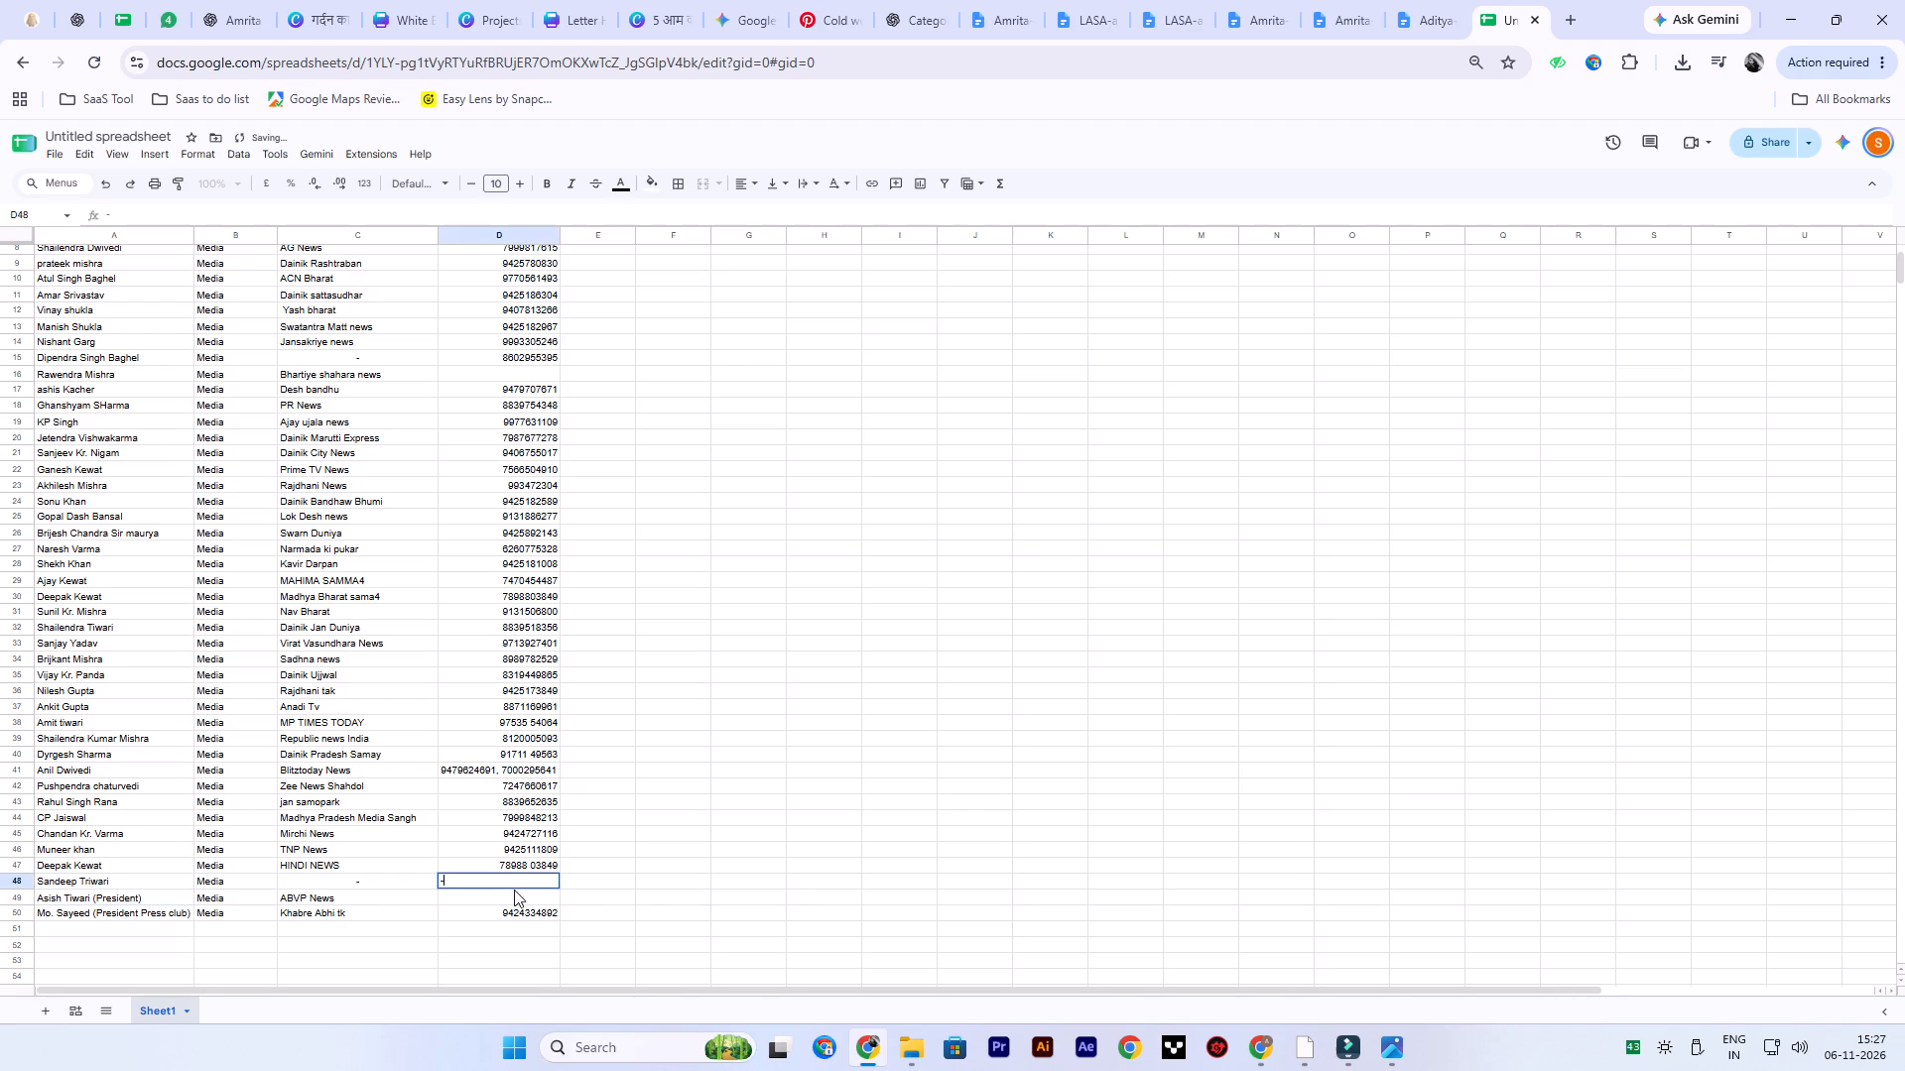
{"action": "left_click", "coordinate": [522, 900]}
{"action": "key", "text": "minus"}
{"action": "left_click", "coordinate": [605, 897]}
{"action": "left_click_drag", "start_coordinate": [553, 883], "coordinate": [551, 889]}
{"action": "left_click_drag", "start_coordinate": [551, 889], "coordinate": [550, 892]}
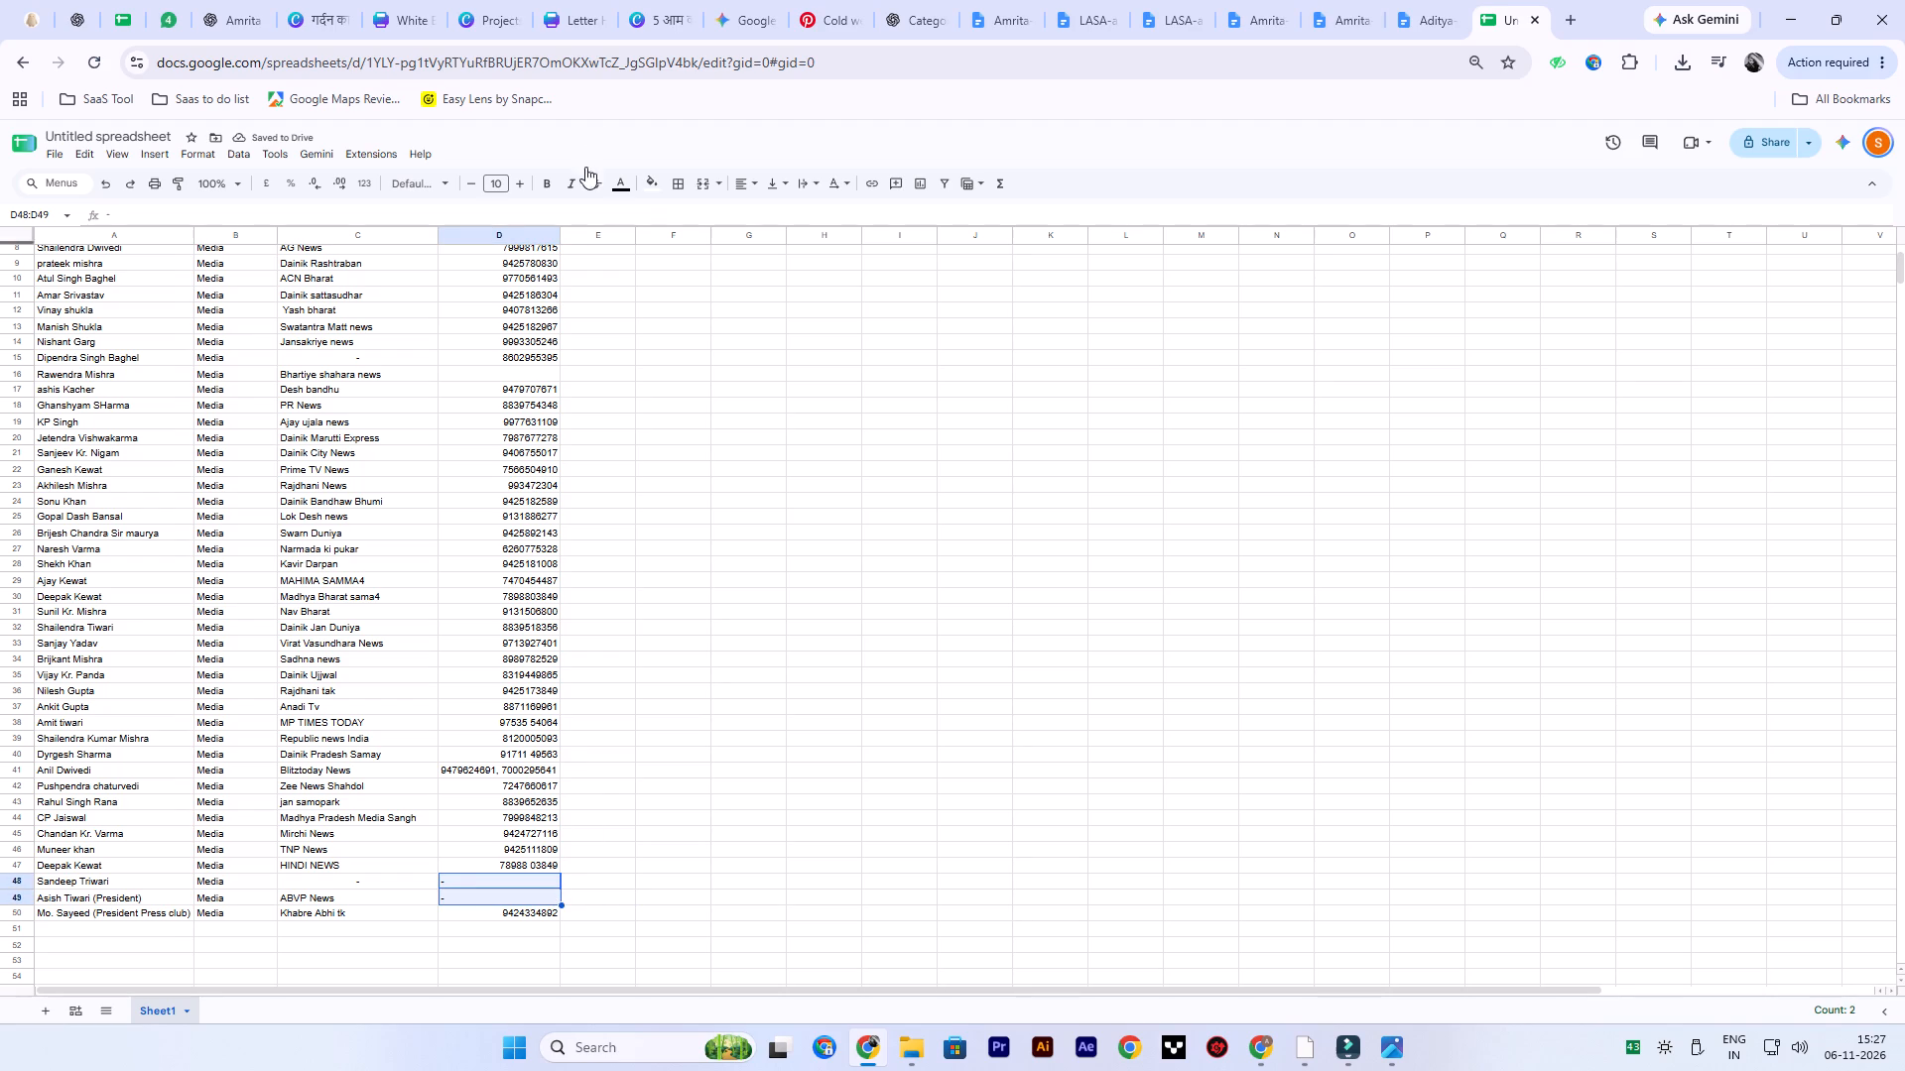
{"action": "left_click", "coordinate": [736, 185]}
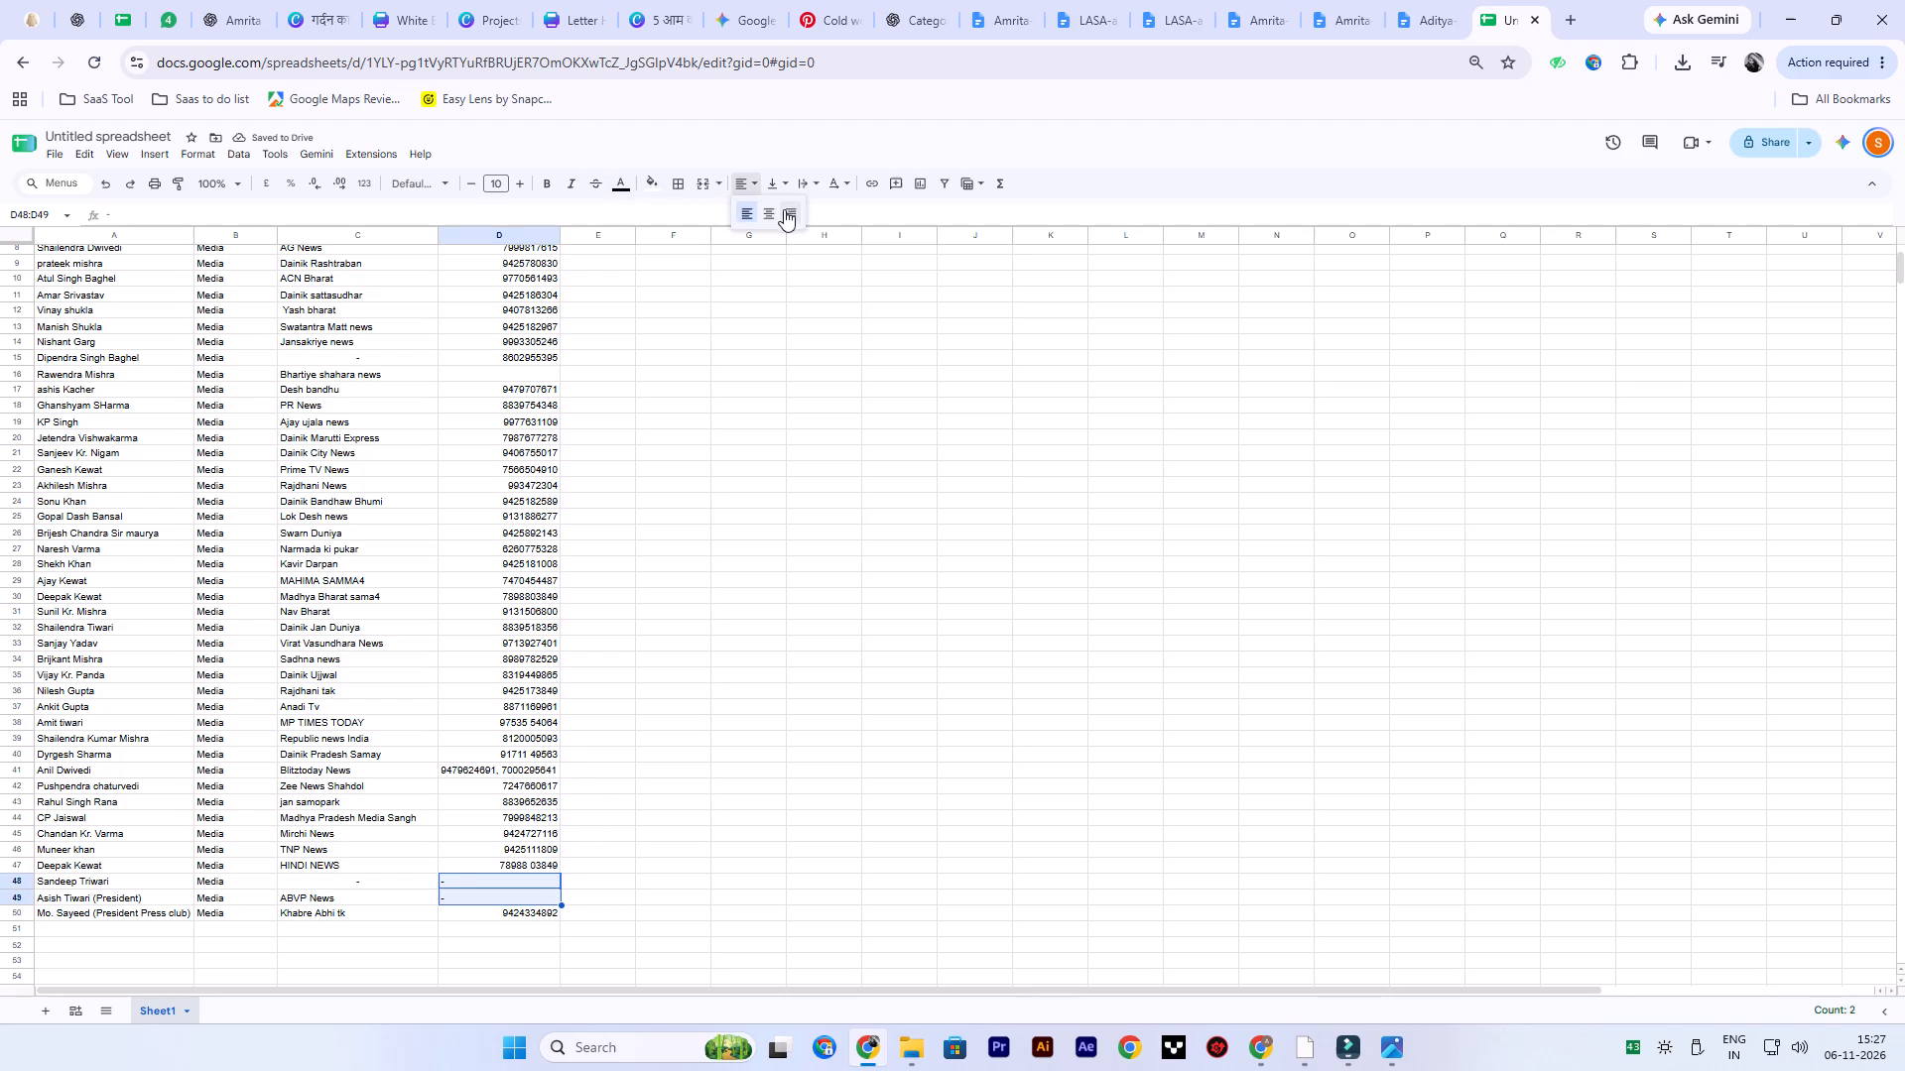
{"action": "left_click", "coordinate": [768, 211]}
{"action": "left_click", "coordinate": [827, 599]}
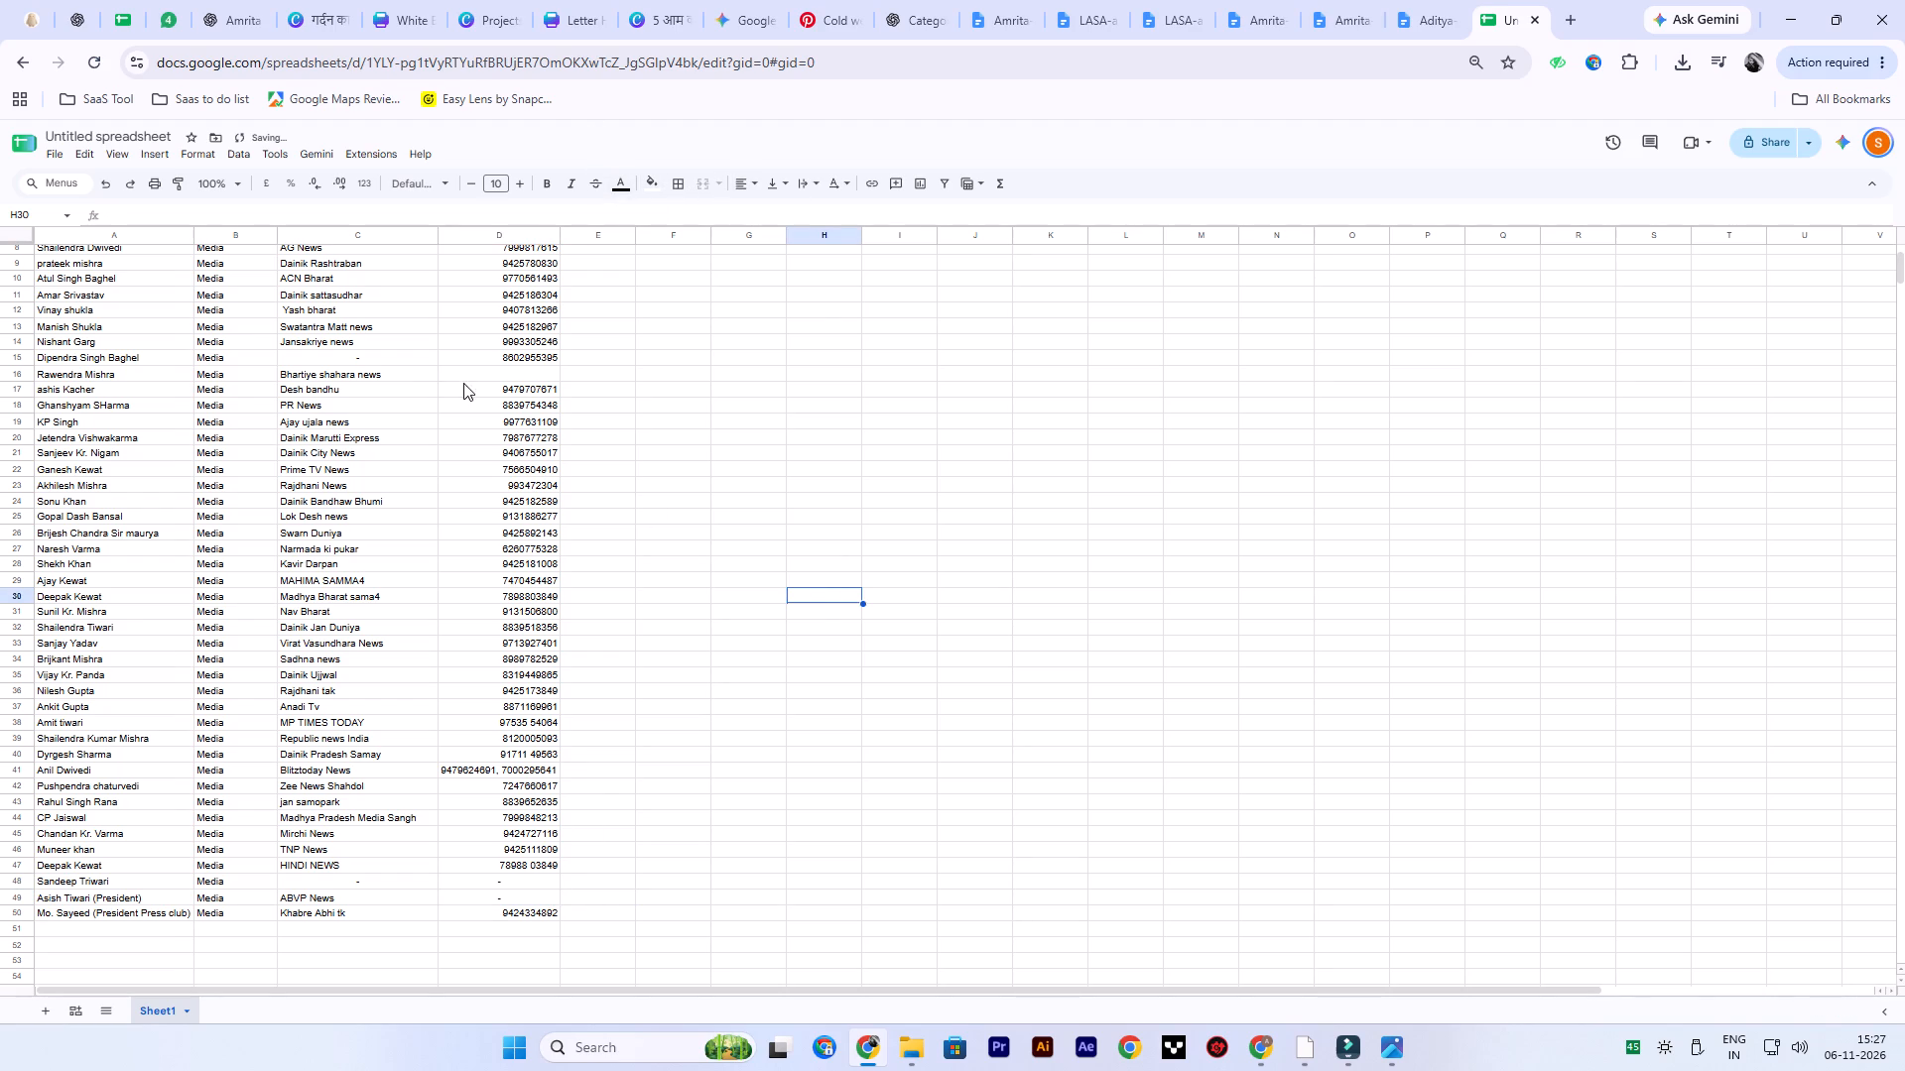
Enter "-" in the empty Contact No. cell of row 16 and centre-align it.
{"action": "double_click", "coordinate": [507, 375]}
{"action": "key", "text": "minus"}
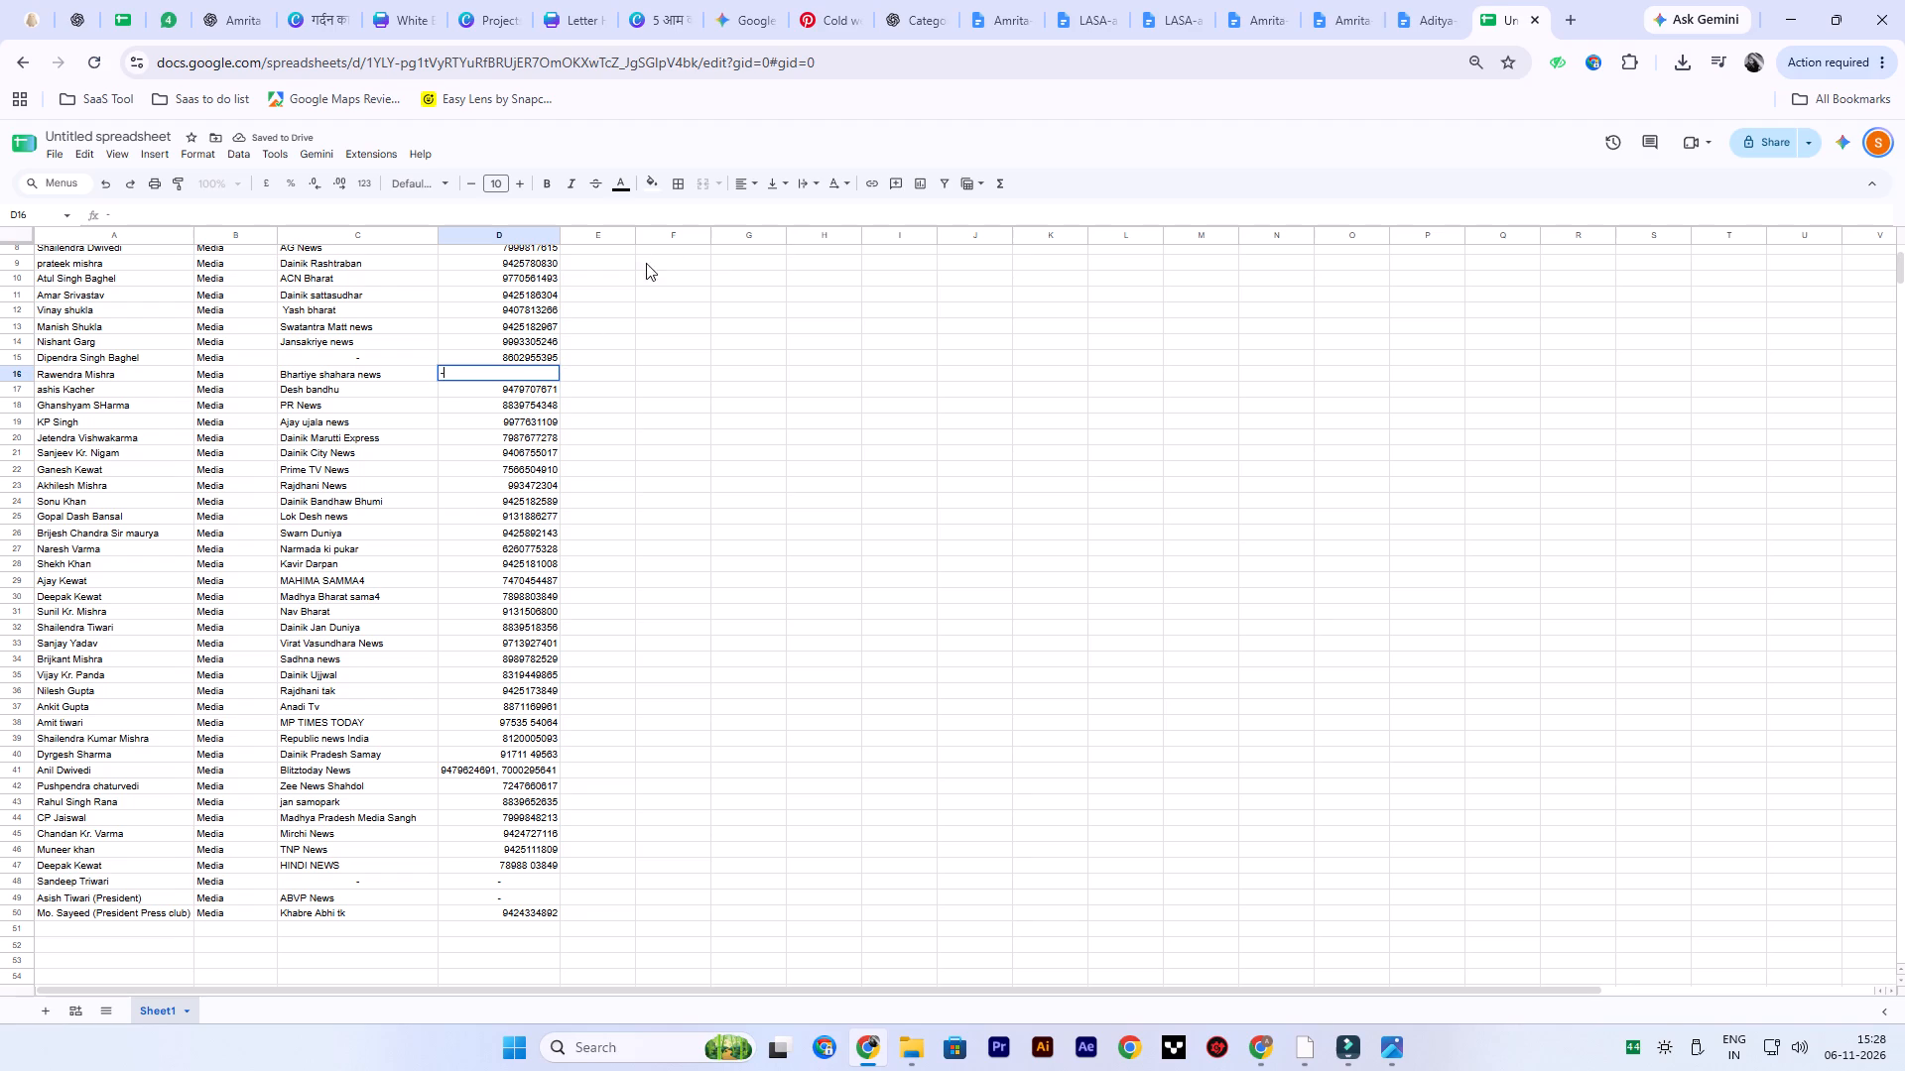
{"action": "left_click", "coordinate": [750, 184]}
{"action": "left_click", "coordinate": [764, 212]}
{"action": "left_click", "coordinate": [856, 477]}
Search the contact list for "ra" and "ravi", shortening the term to "rav".
{"action": "scroll", "coordinate": [762, 790], "scroll_direction": "up", "scroll_amount": 2}
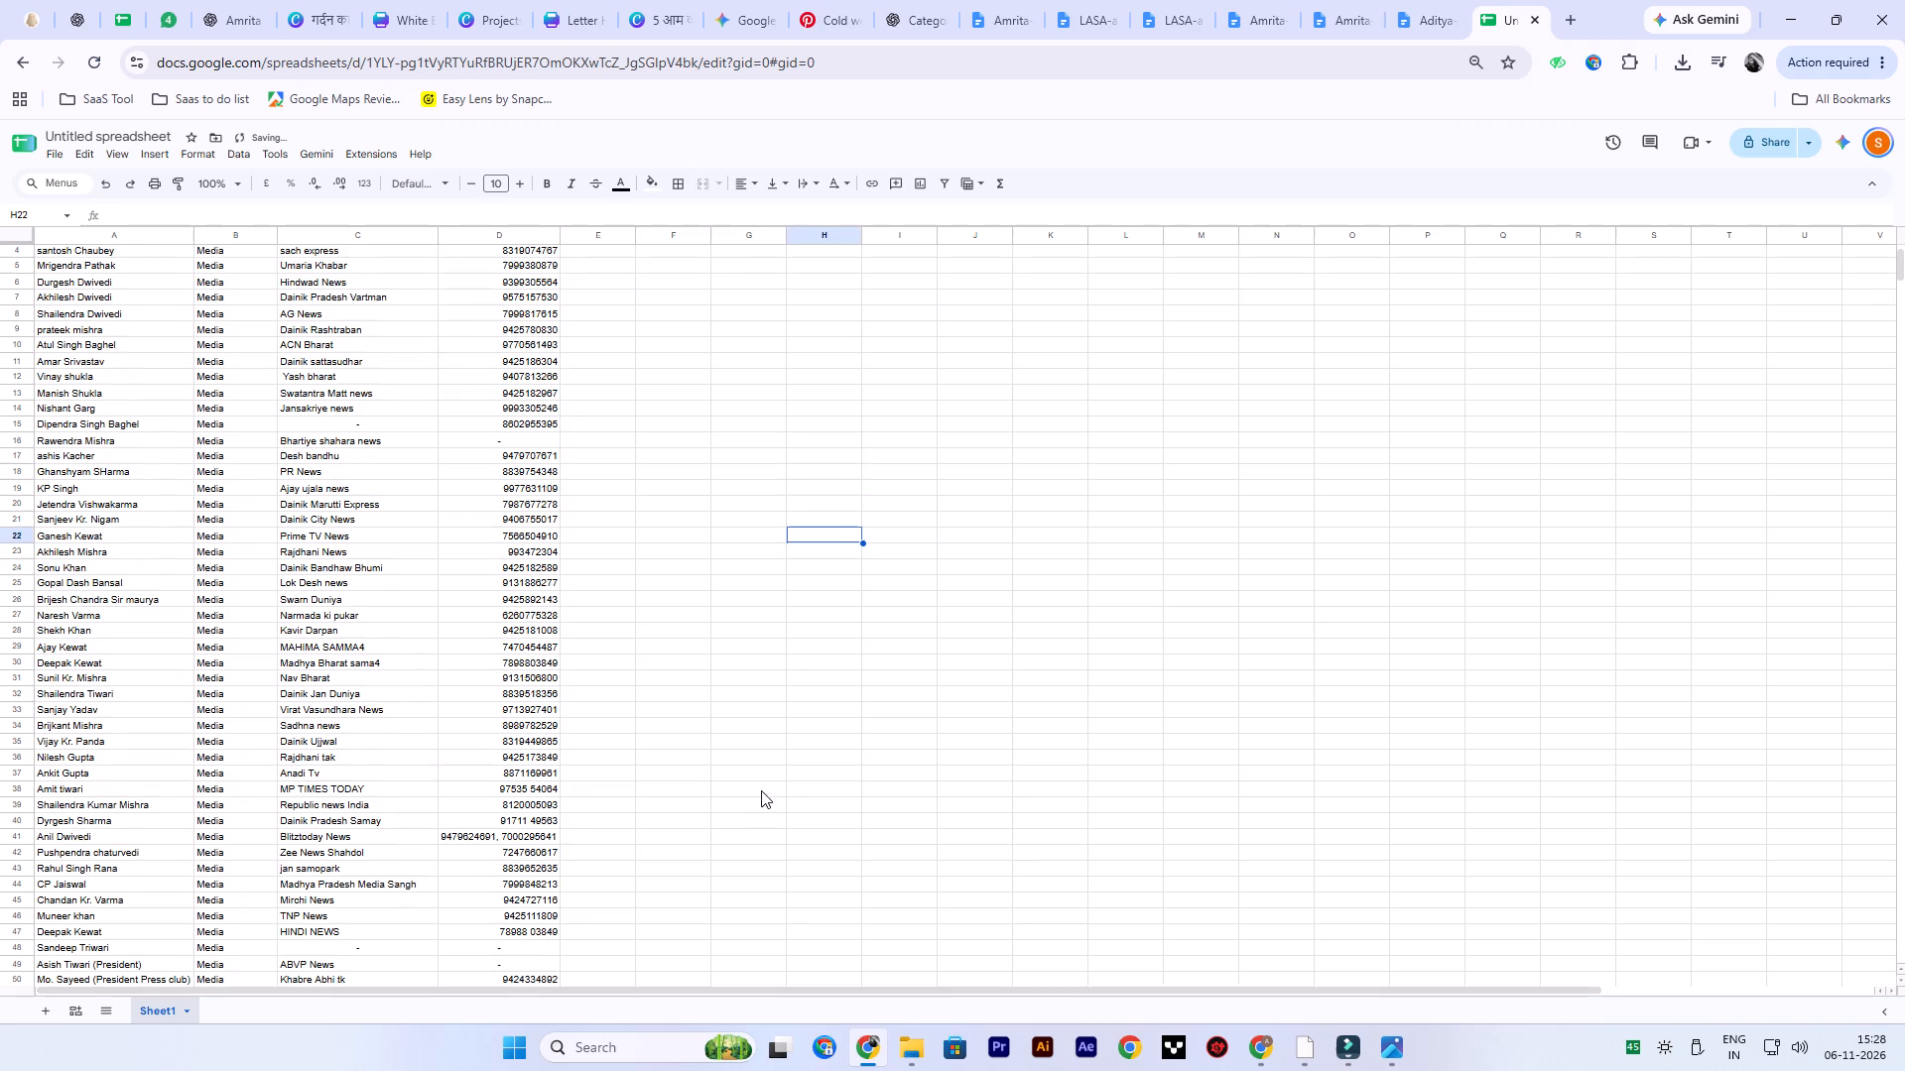
{"action": "scroll", "coordinate": [761, 790], "scroll_direction": "up", "scroll_amount": 7}
{"action": "scroll", "coordinate": [764, 788], "scroll_direction": "down", "scroll_amount": 8}
{"action": "scroll", "coordinate": [762, 790], "scroll_direction": "up", "scroll_amount": 12}
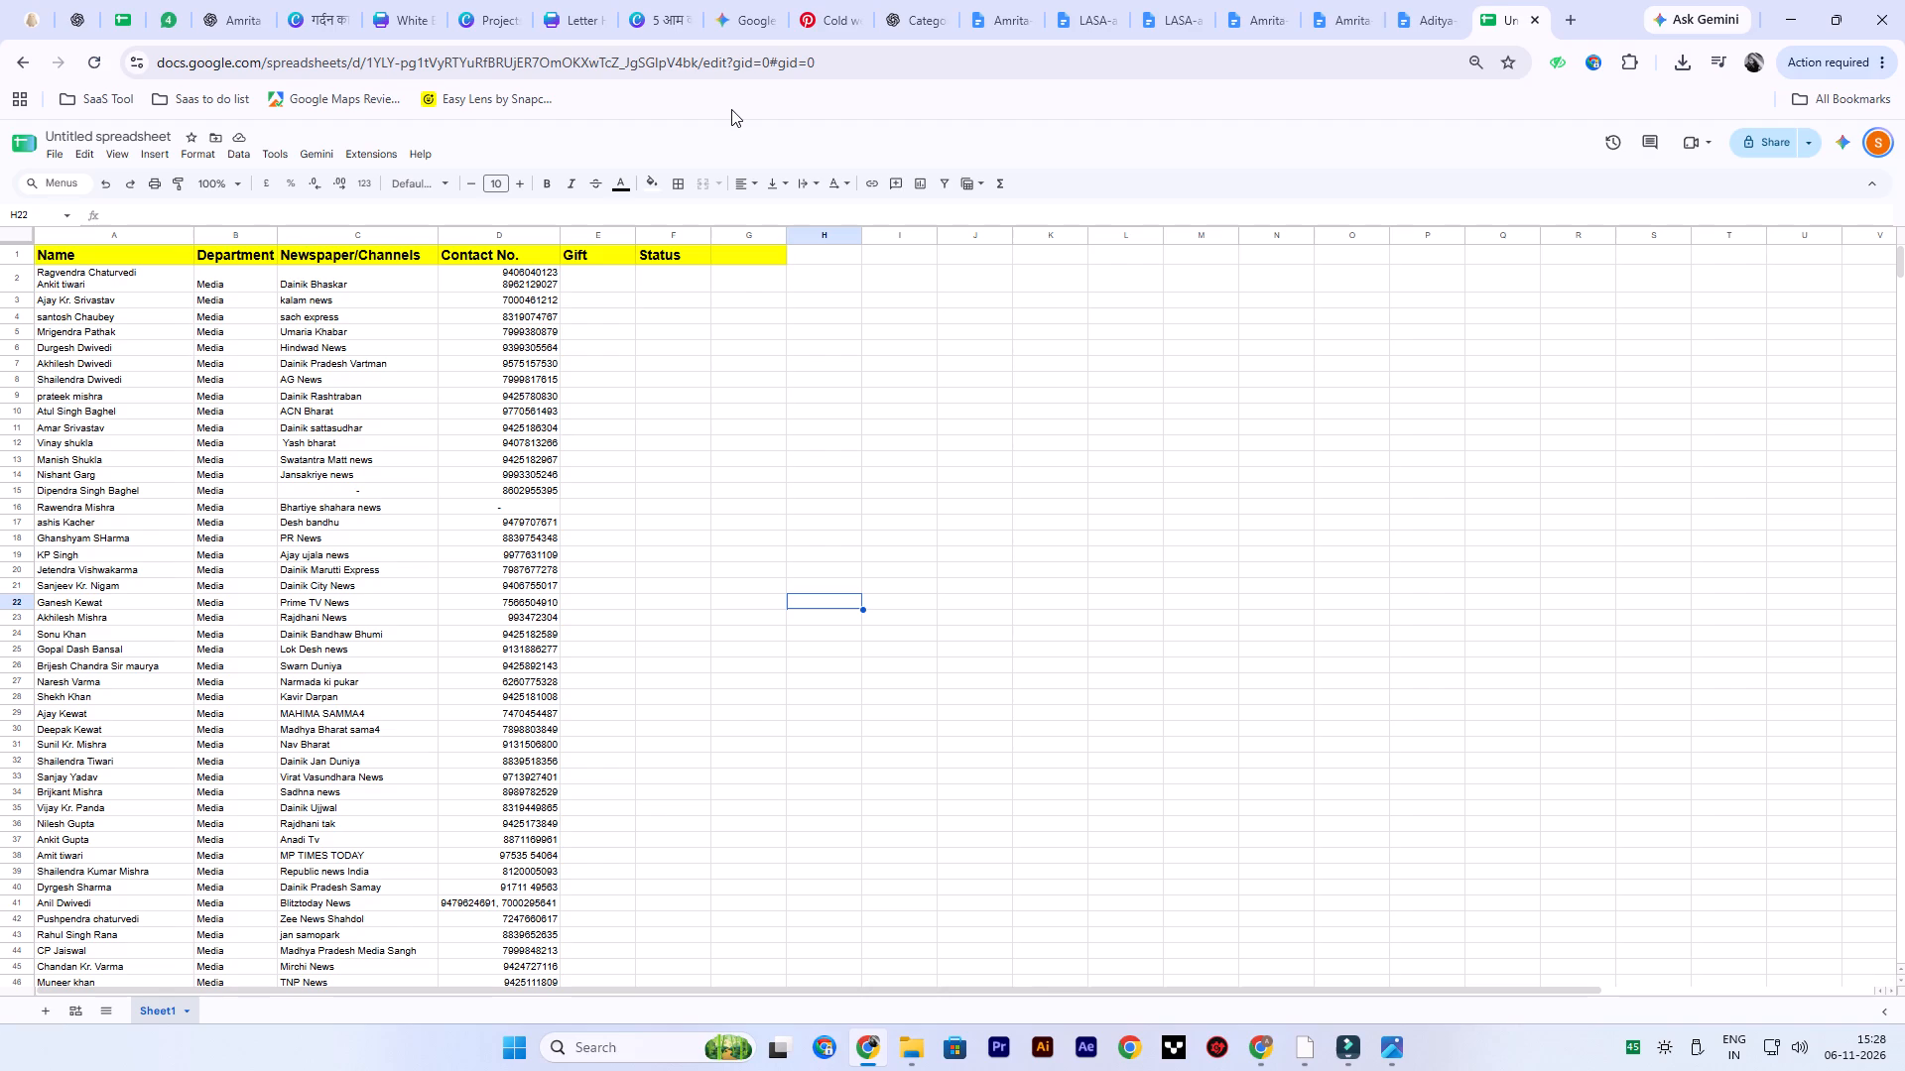
{"action": "key", "text": "ctrl+f"}
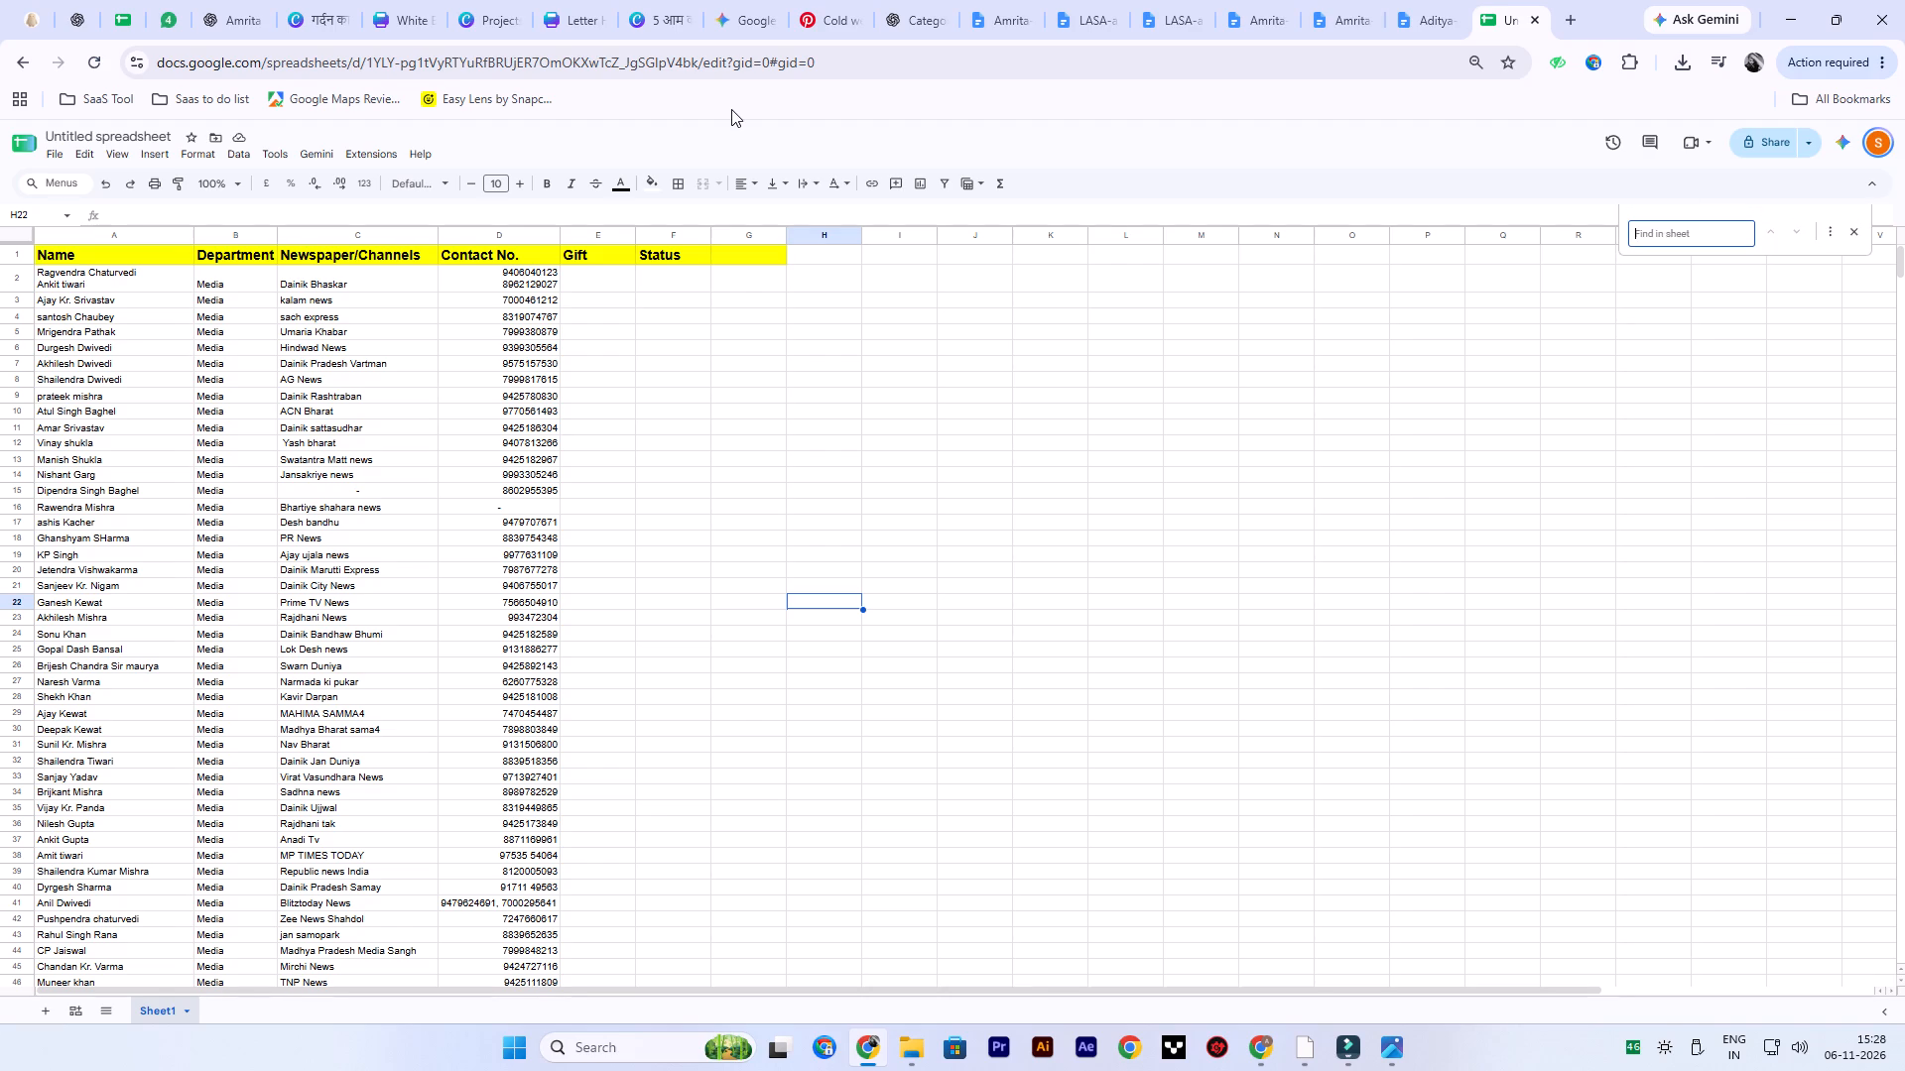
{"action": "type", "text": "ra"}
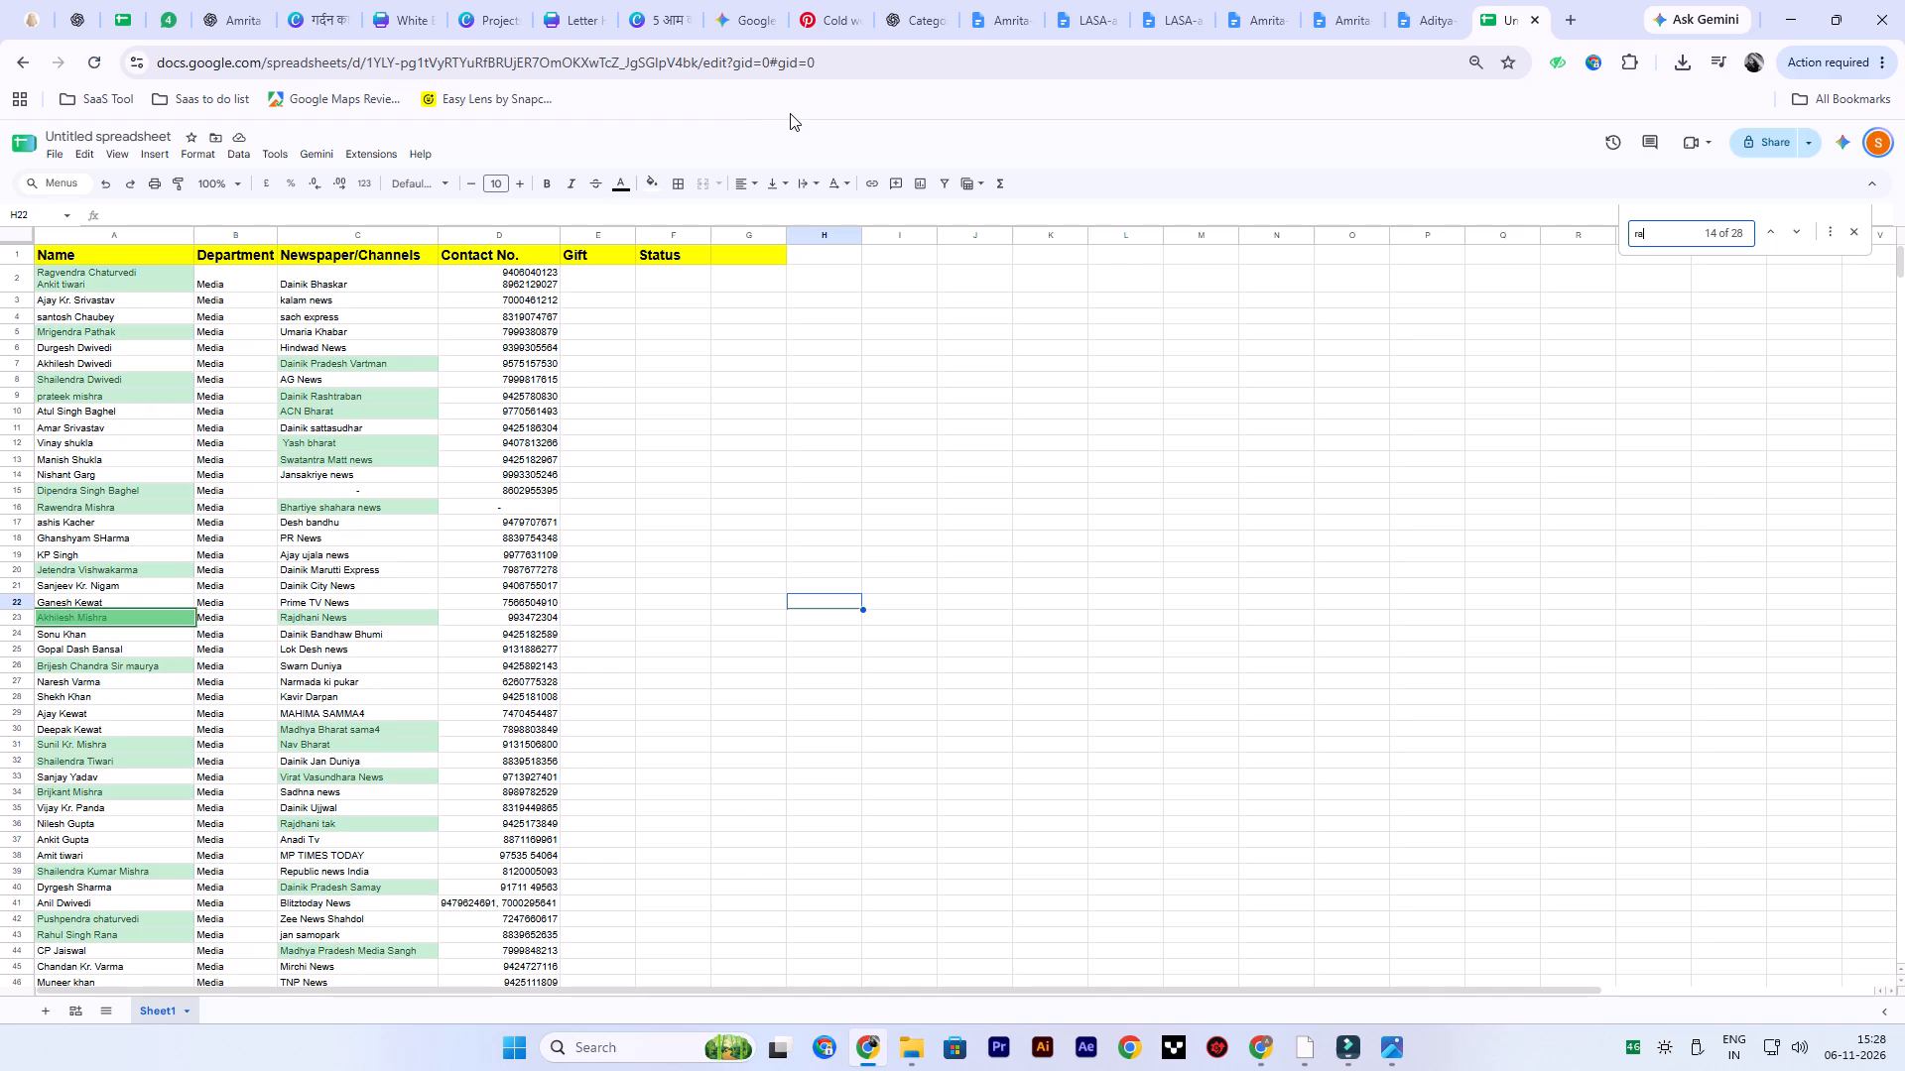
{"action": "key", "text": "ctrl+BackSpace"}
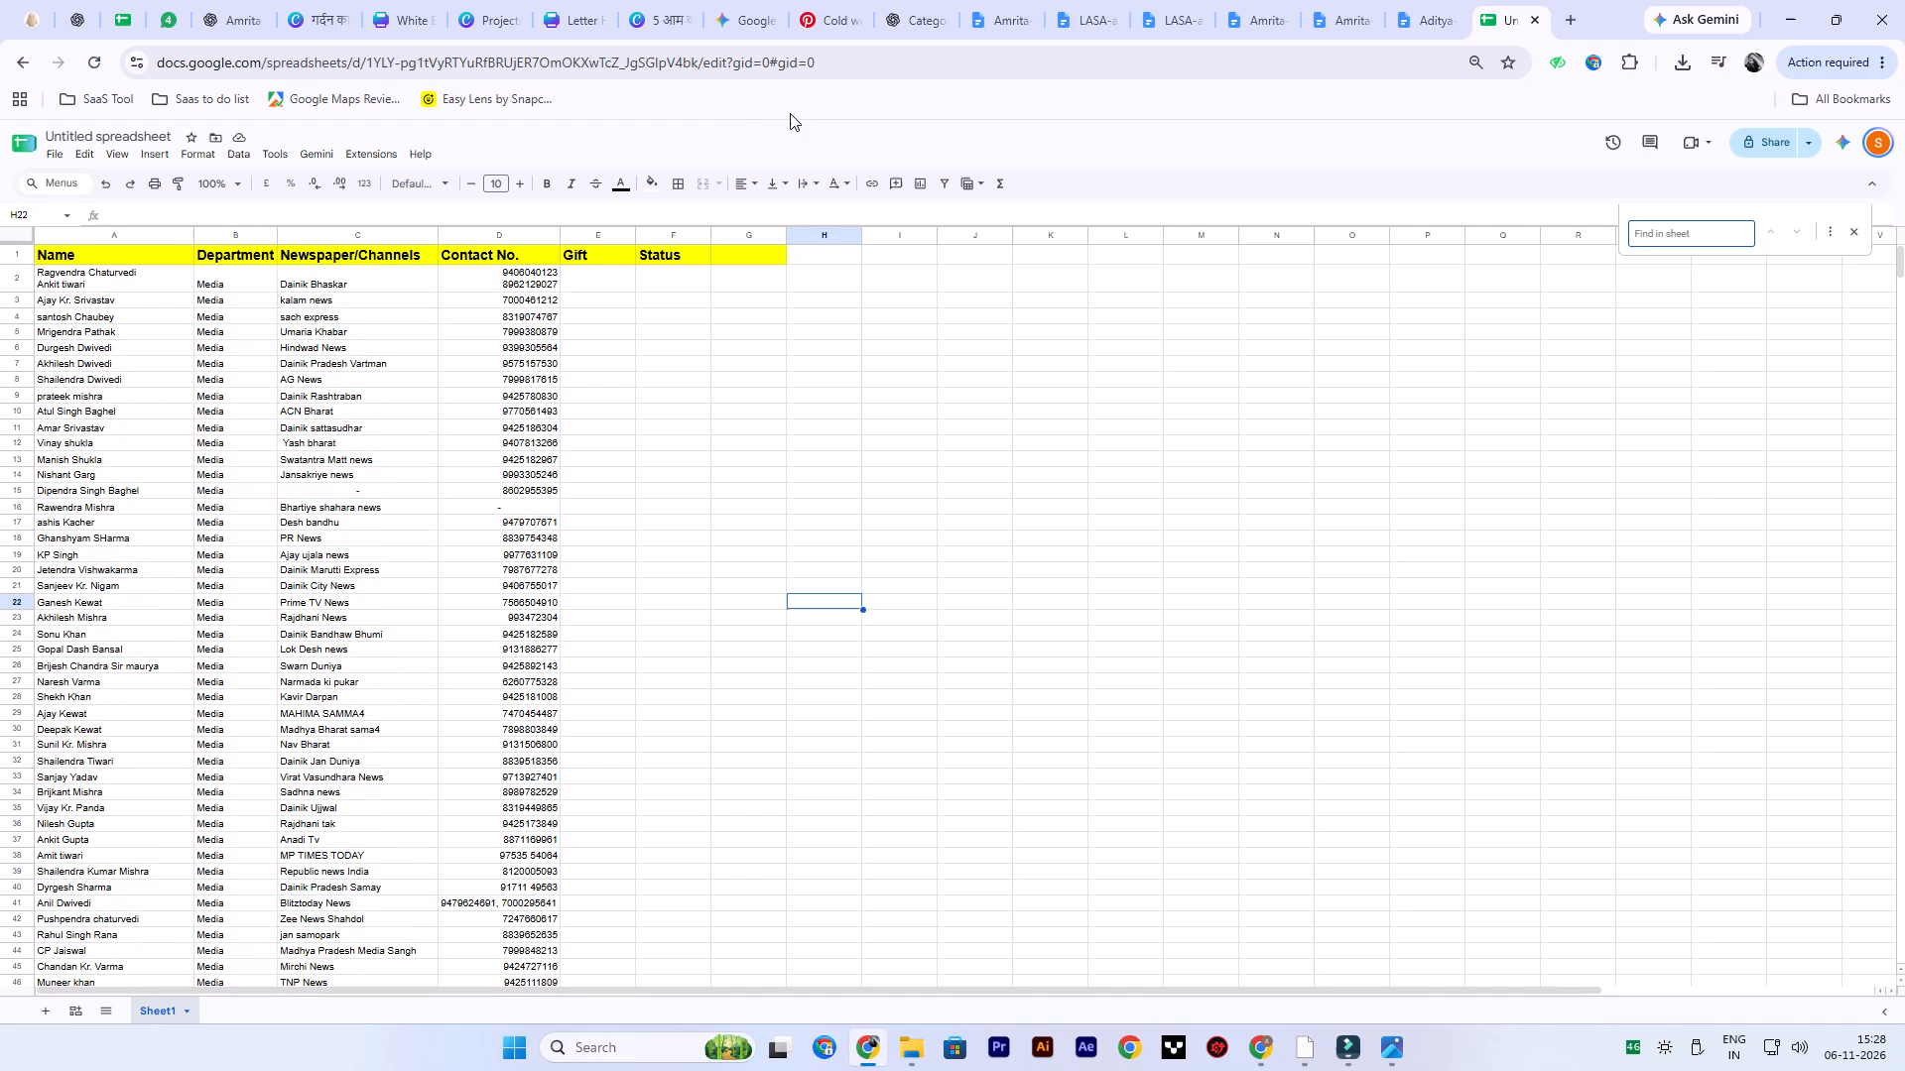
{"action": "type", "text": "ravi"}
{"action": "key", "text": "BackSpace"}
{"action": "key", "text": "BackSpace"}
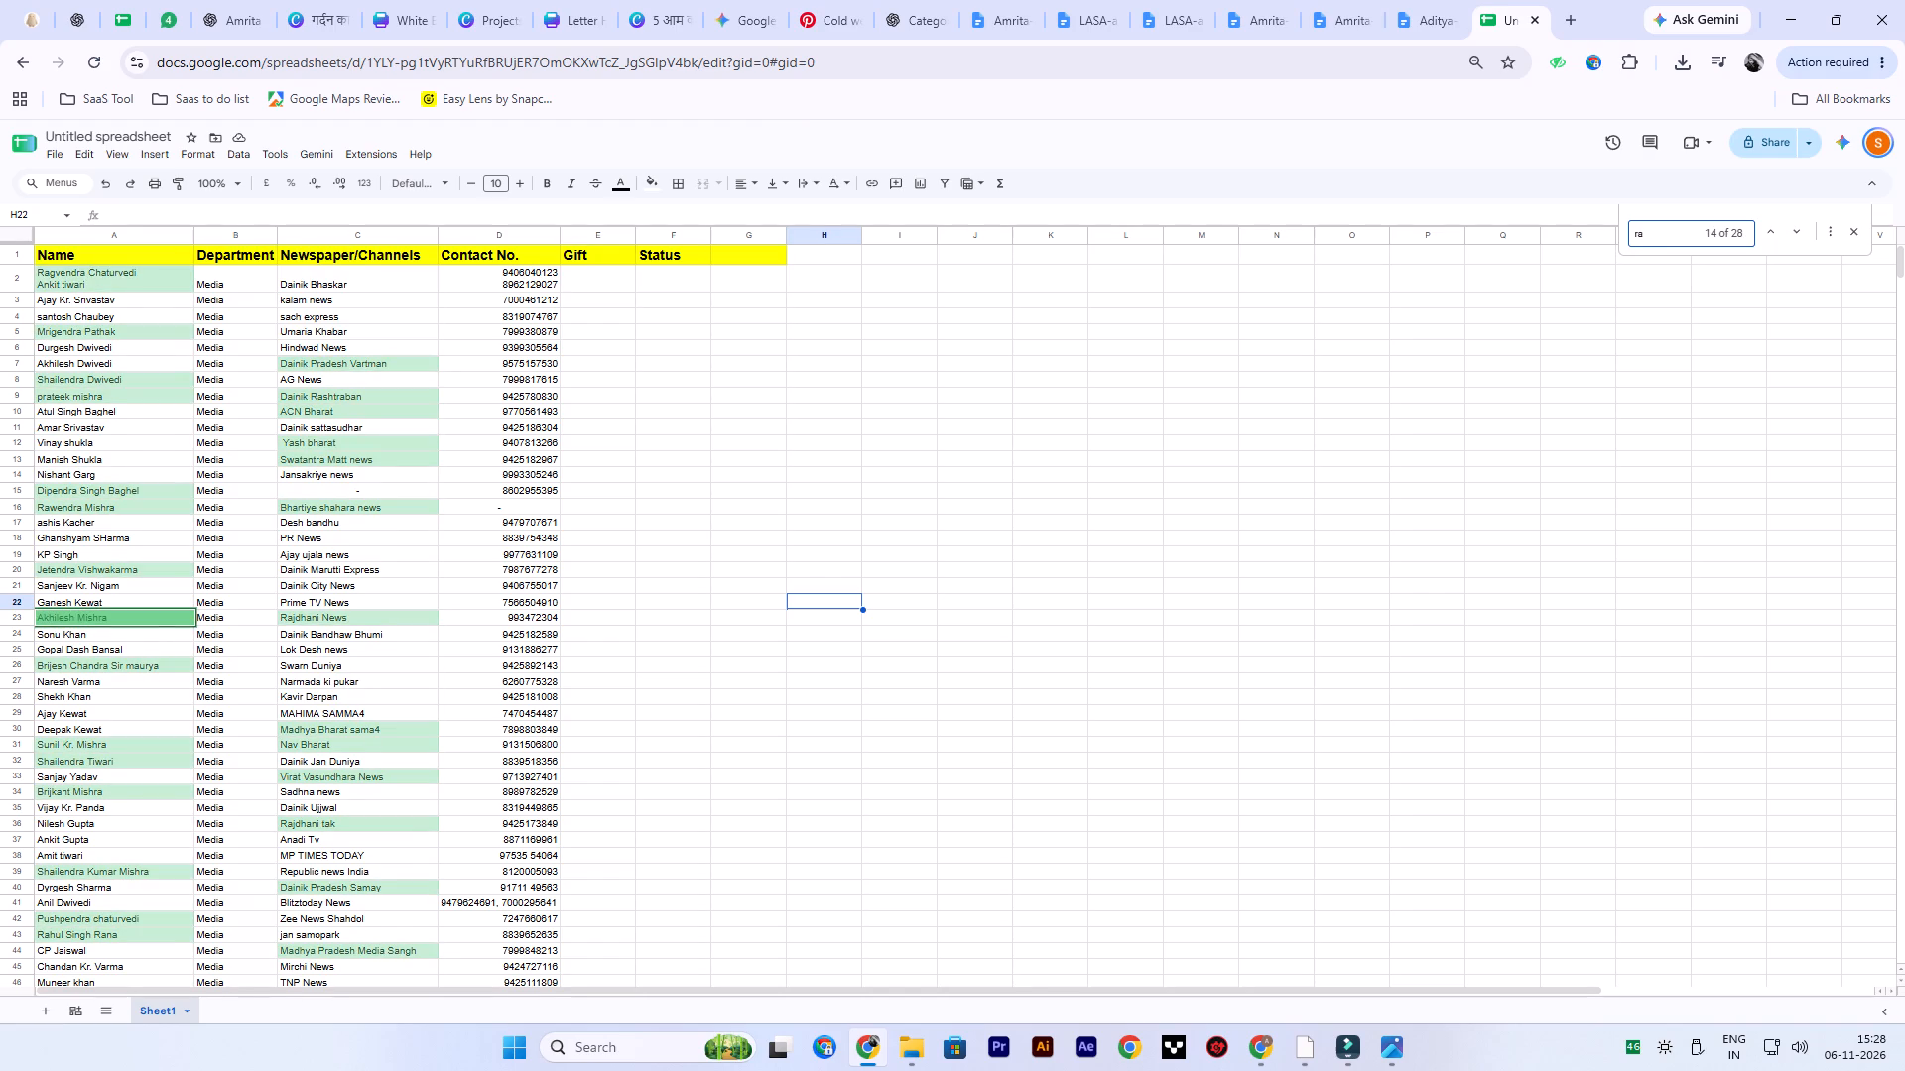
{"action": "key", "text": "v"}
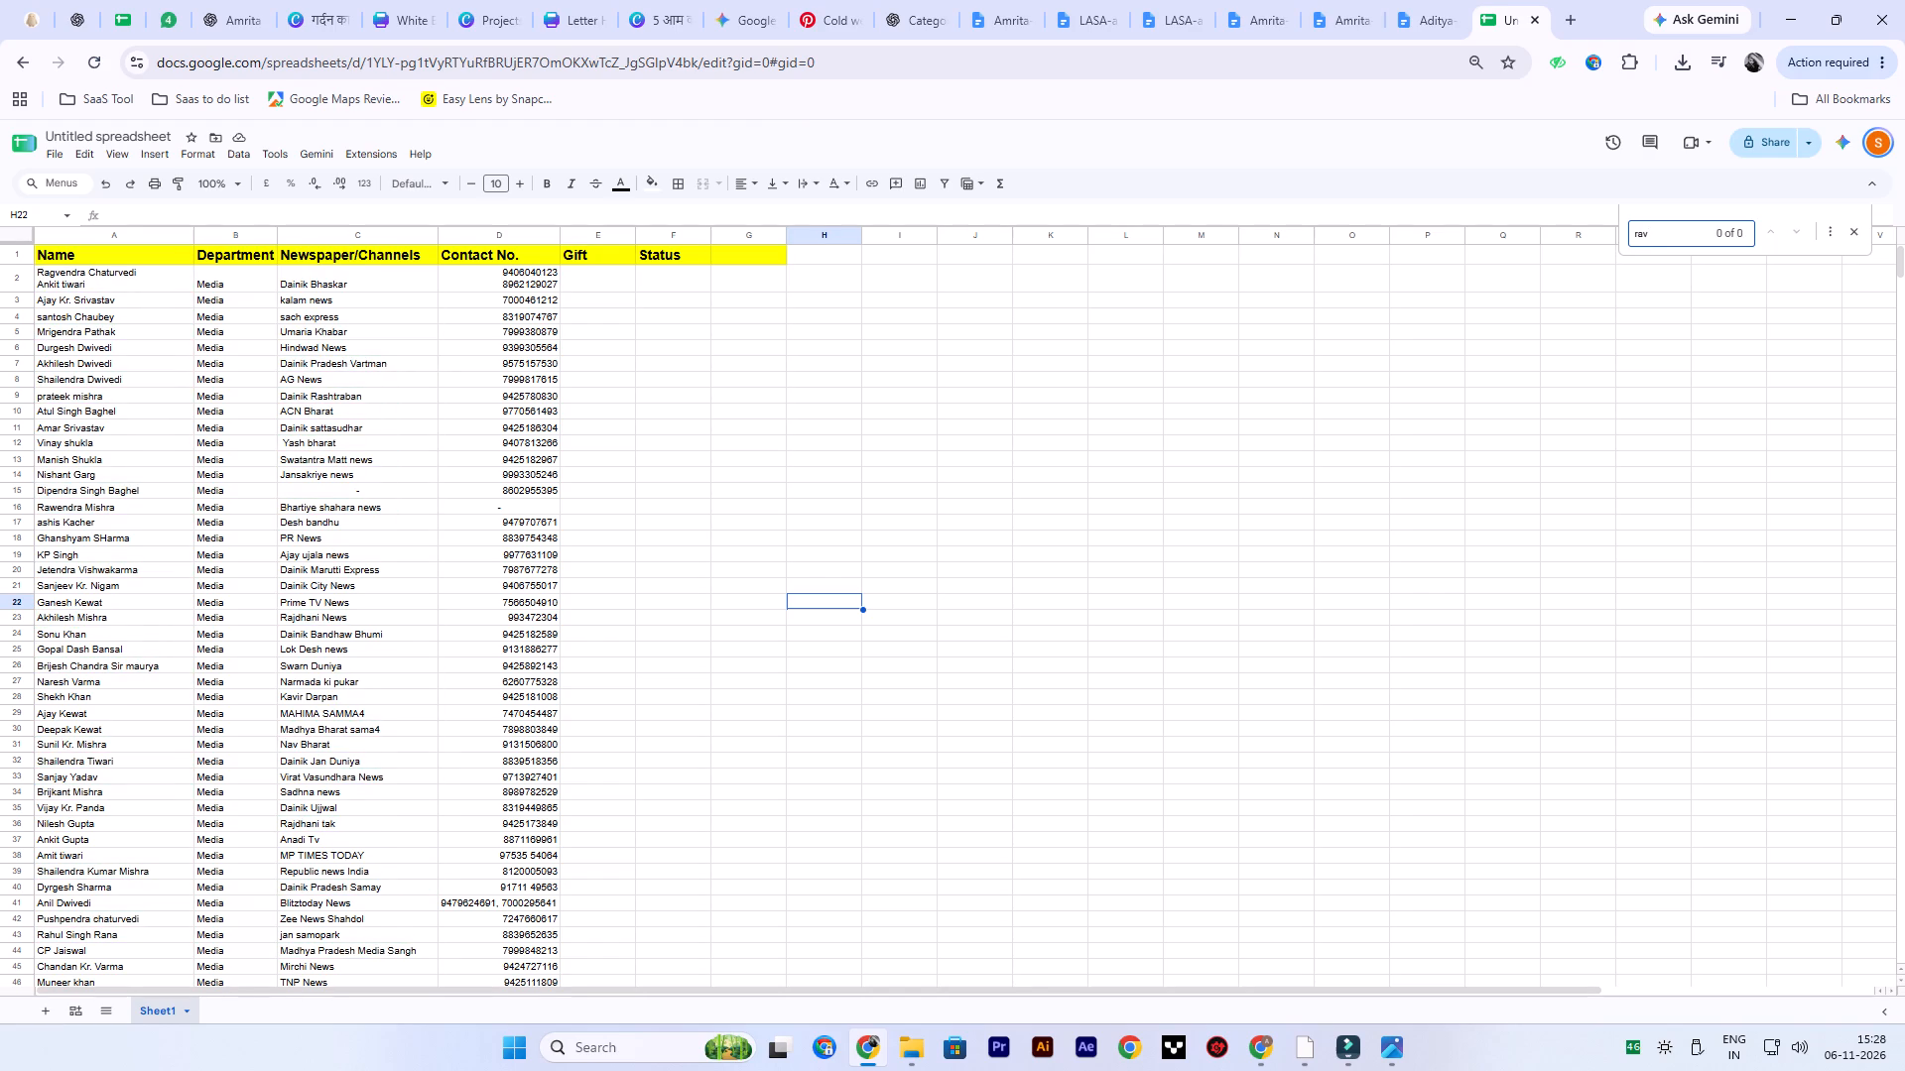
Search the contact list for "ali".
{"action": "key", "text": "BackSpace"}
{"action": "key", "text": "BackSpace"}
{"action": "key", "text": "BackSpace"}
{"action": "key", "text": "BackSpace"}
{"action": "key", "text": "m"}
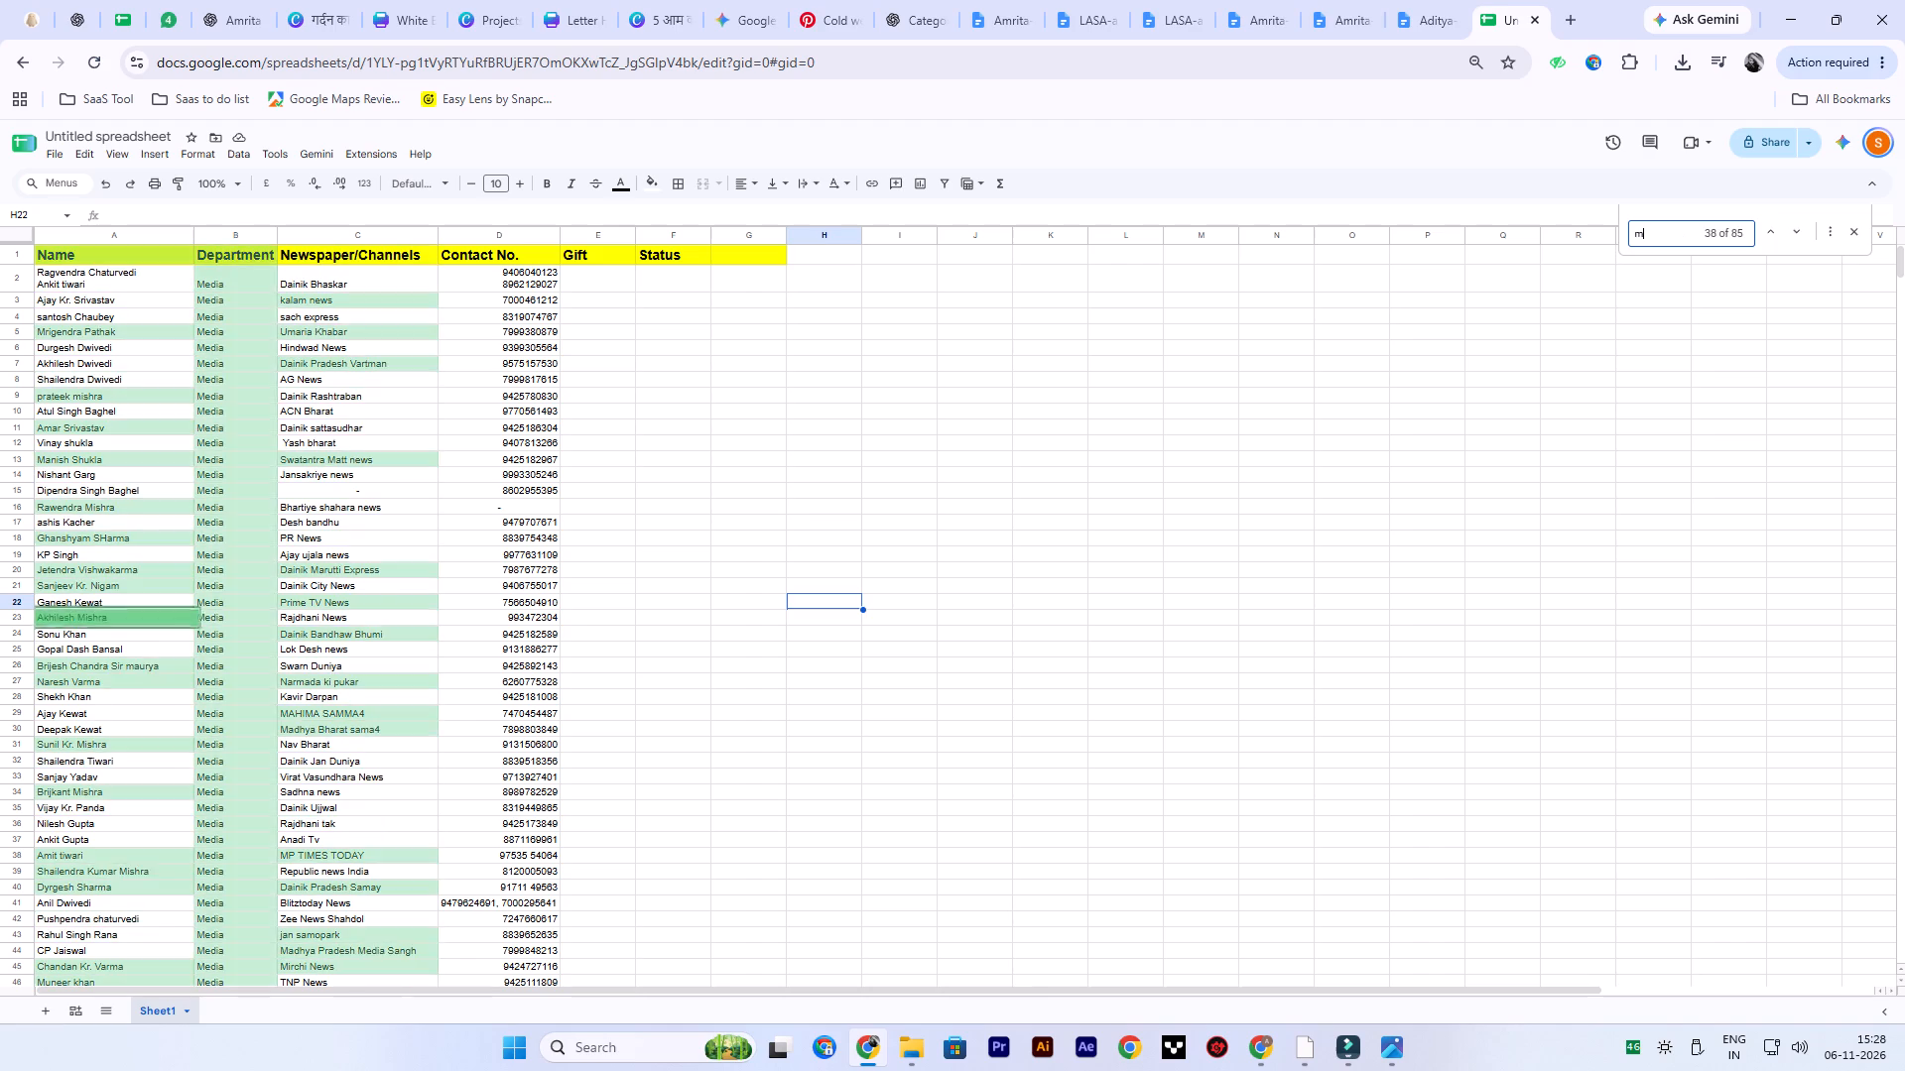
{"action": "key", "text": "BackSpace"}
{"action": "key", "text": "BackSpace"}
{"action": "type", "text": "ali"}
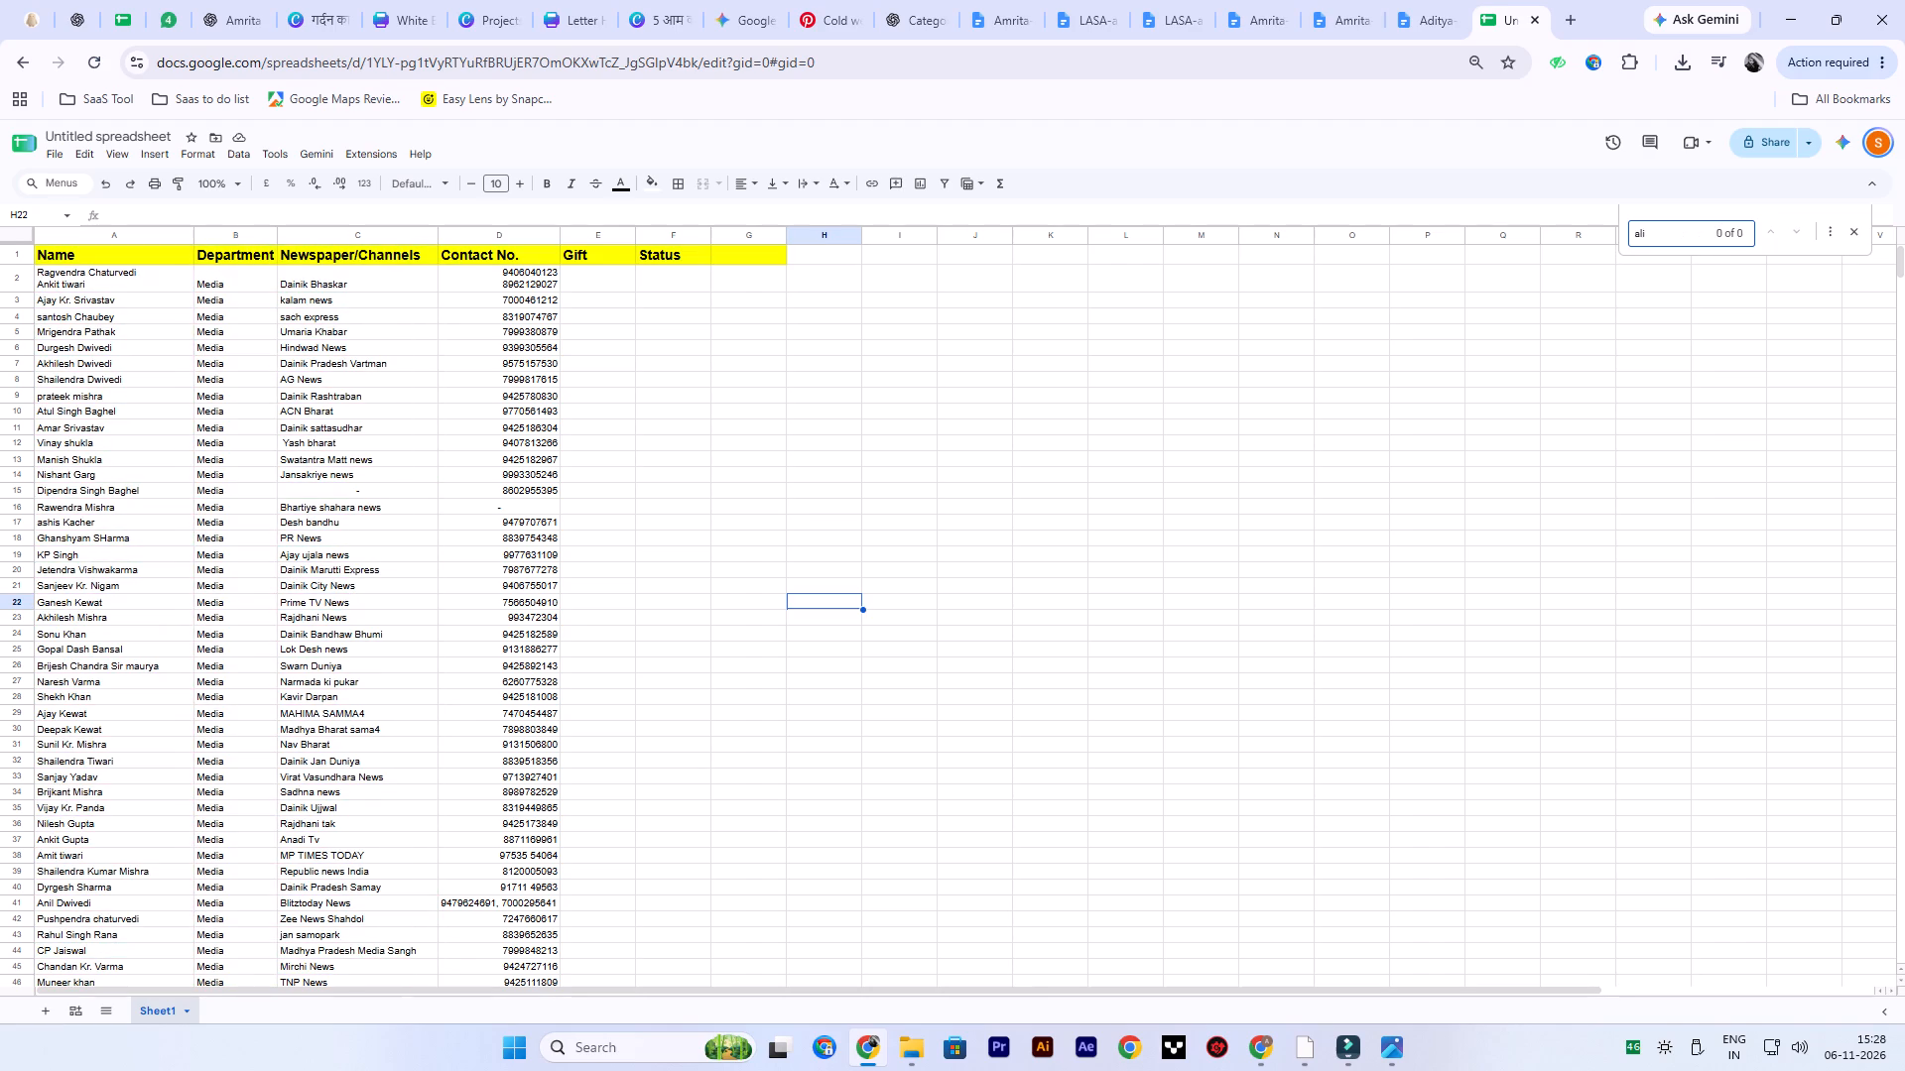
Replace the search term with "din" to look for that name in the contact list.
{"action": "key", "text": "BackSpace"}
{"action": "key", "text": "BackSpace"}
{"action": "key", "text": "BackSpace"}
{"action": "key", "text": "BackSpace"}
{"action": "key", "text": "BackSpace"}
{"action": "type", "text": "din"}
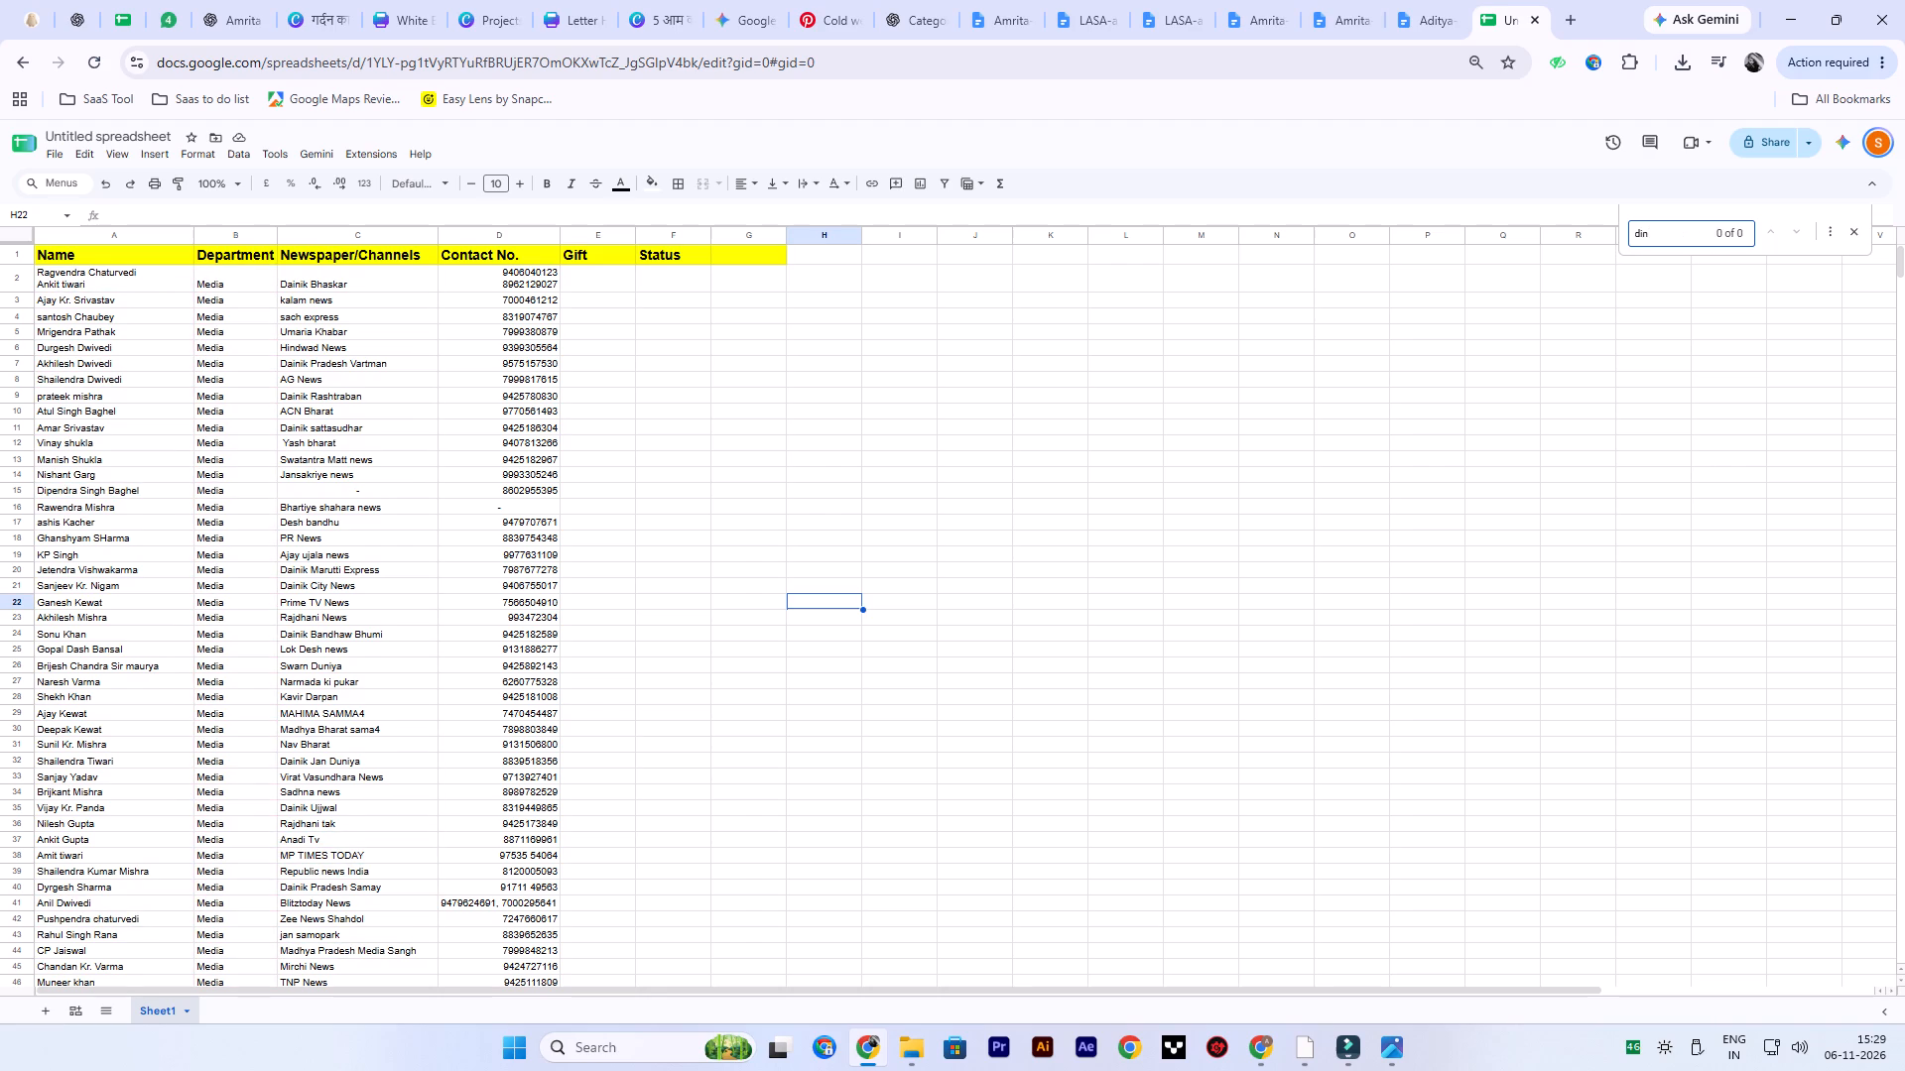
Search the contact list for "rah".
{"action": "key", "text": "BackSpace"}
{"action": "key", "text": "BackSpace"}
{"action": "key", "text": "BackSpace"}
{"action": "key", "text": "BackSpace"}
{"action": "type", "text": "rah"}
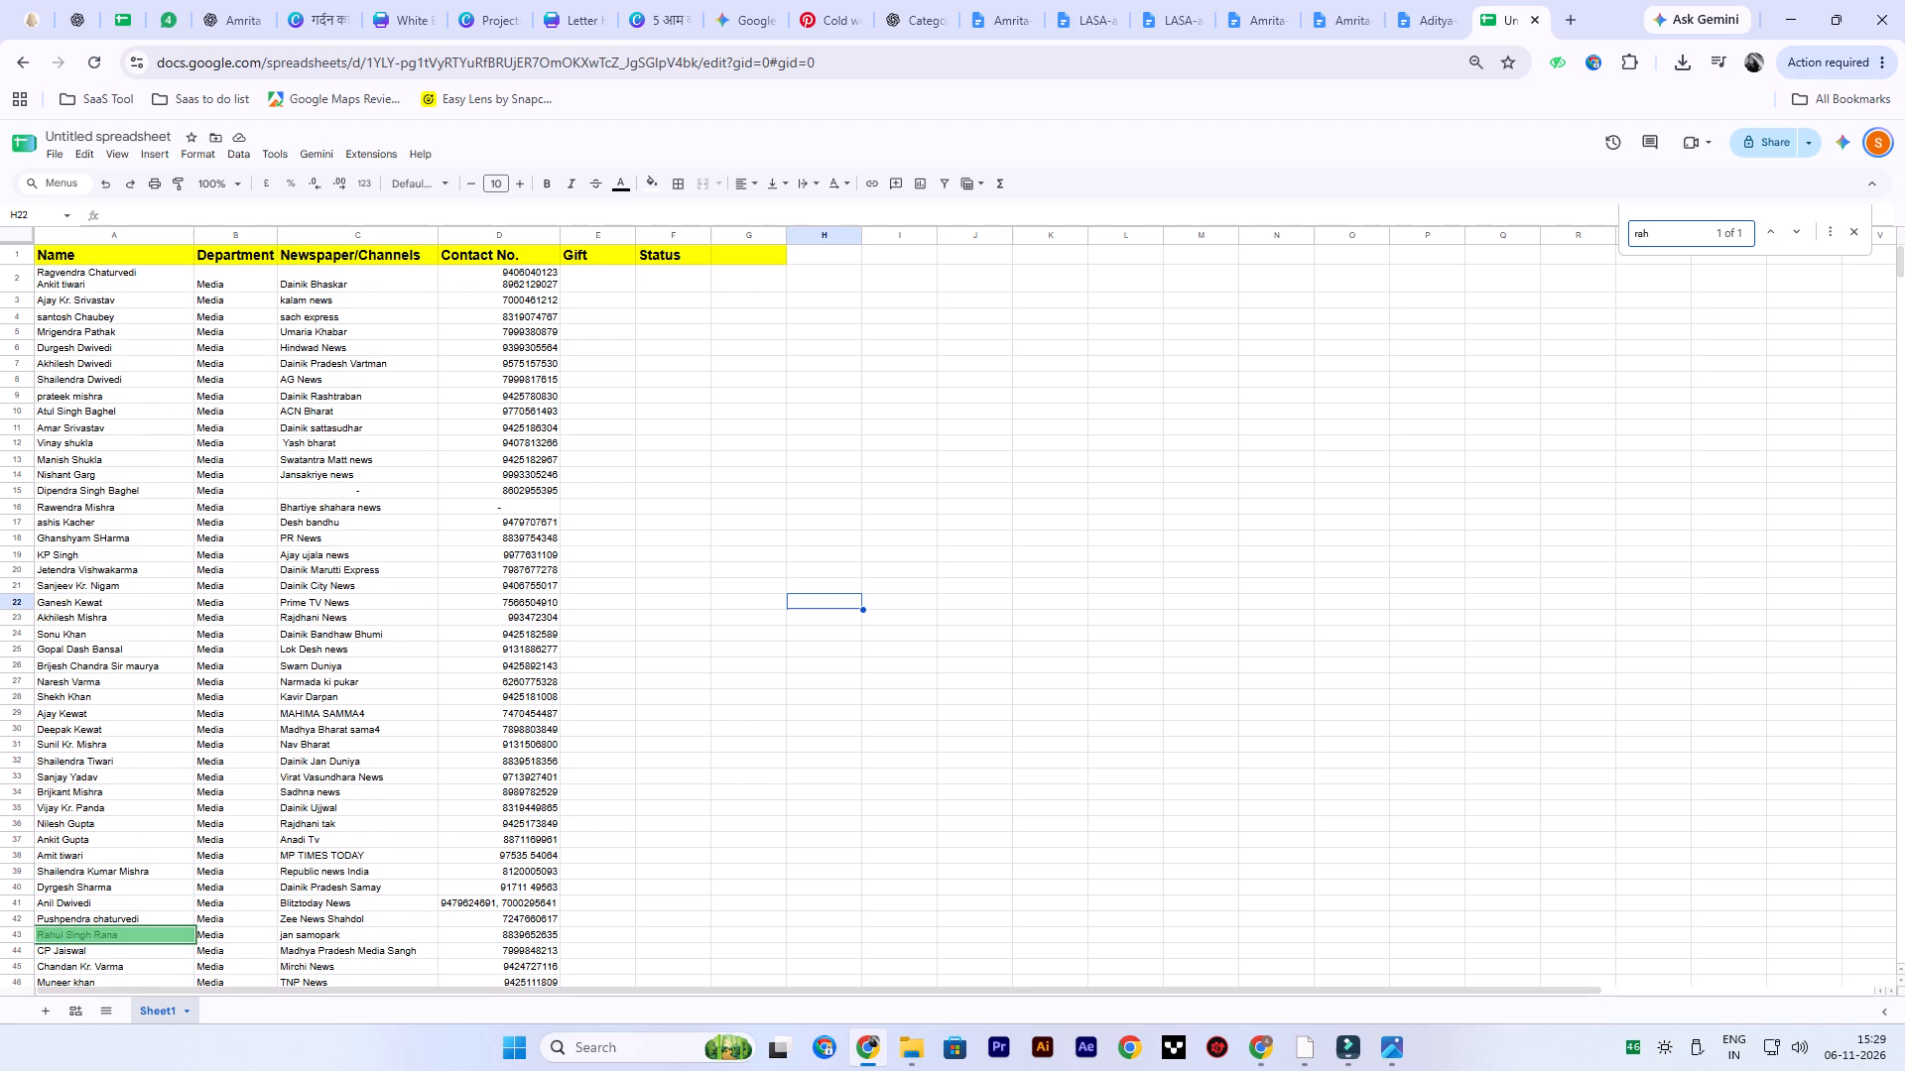
Search the contact list for "br", refine the term to "brij", and look through the matching rows.
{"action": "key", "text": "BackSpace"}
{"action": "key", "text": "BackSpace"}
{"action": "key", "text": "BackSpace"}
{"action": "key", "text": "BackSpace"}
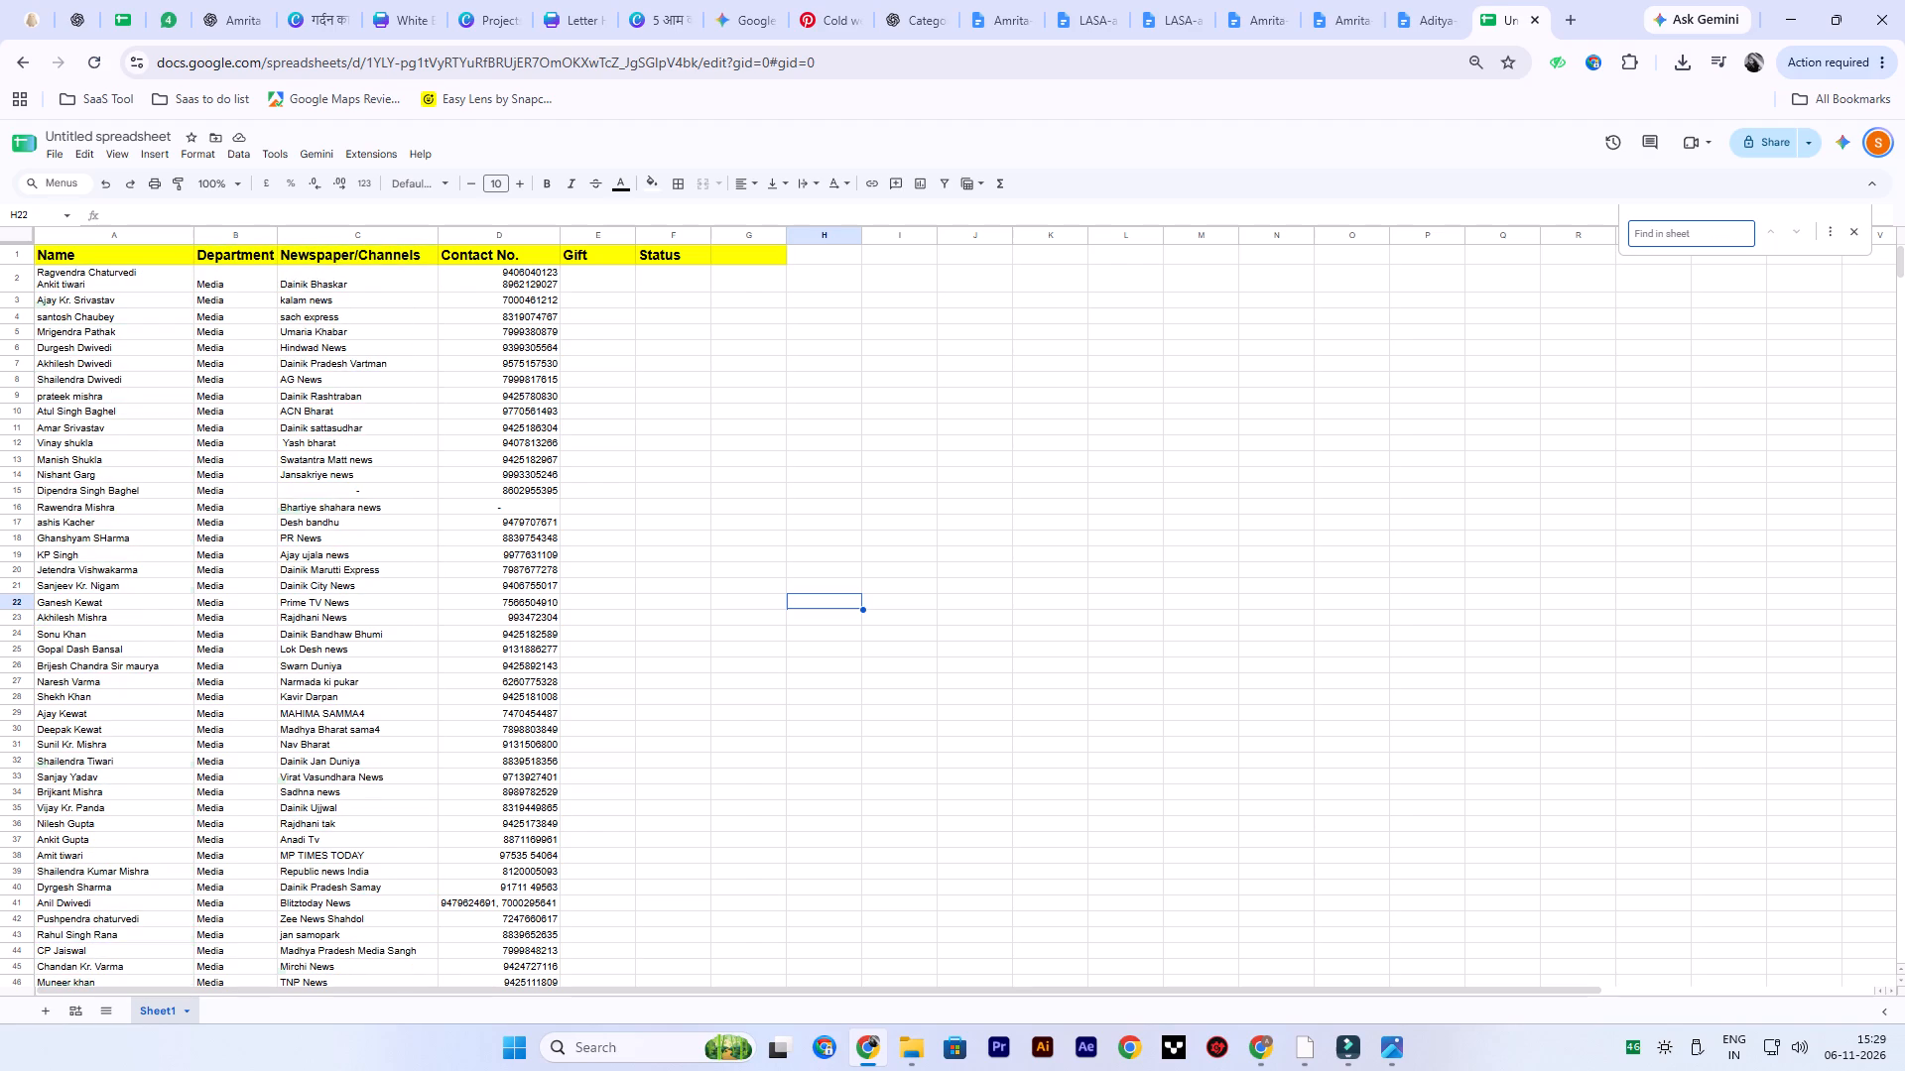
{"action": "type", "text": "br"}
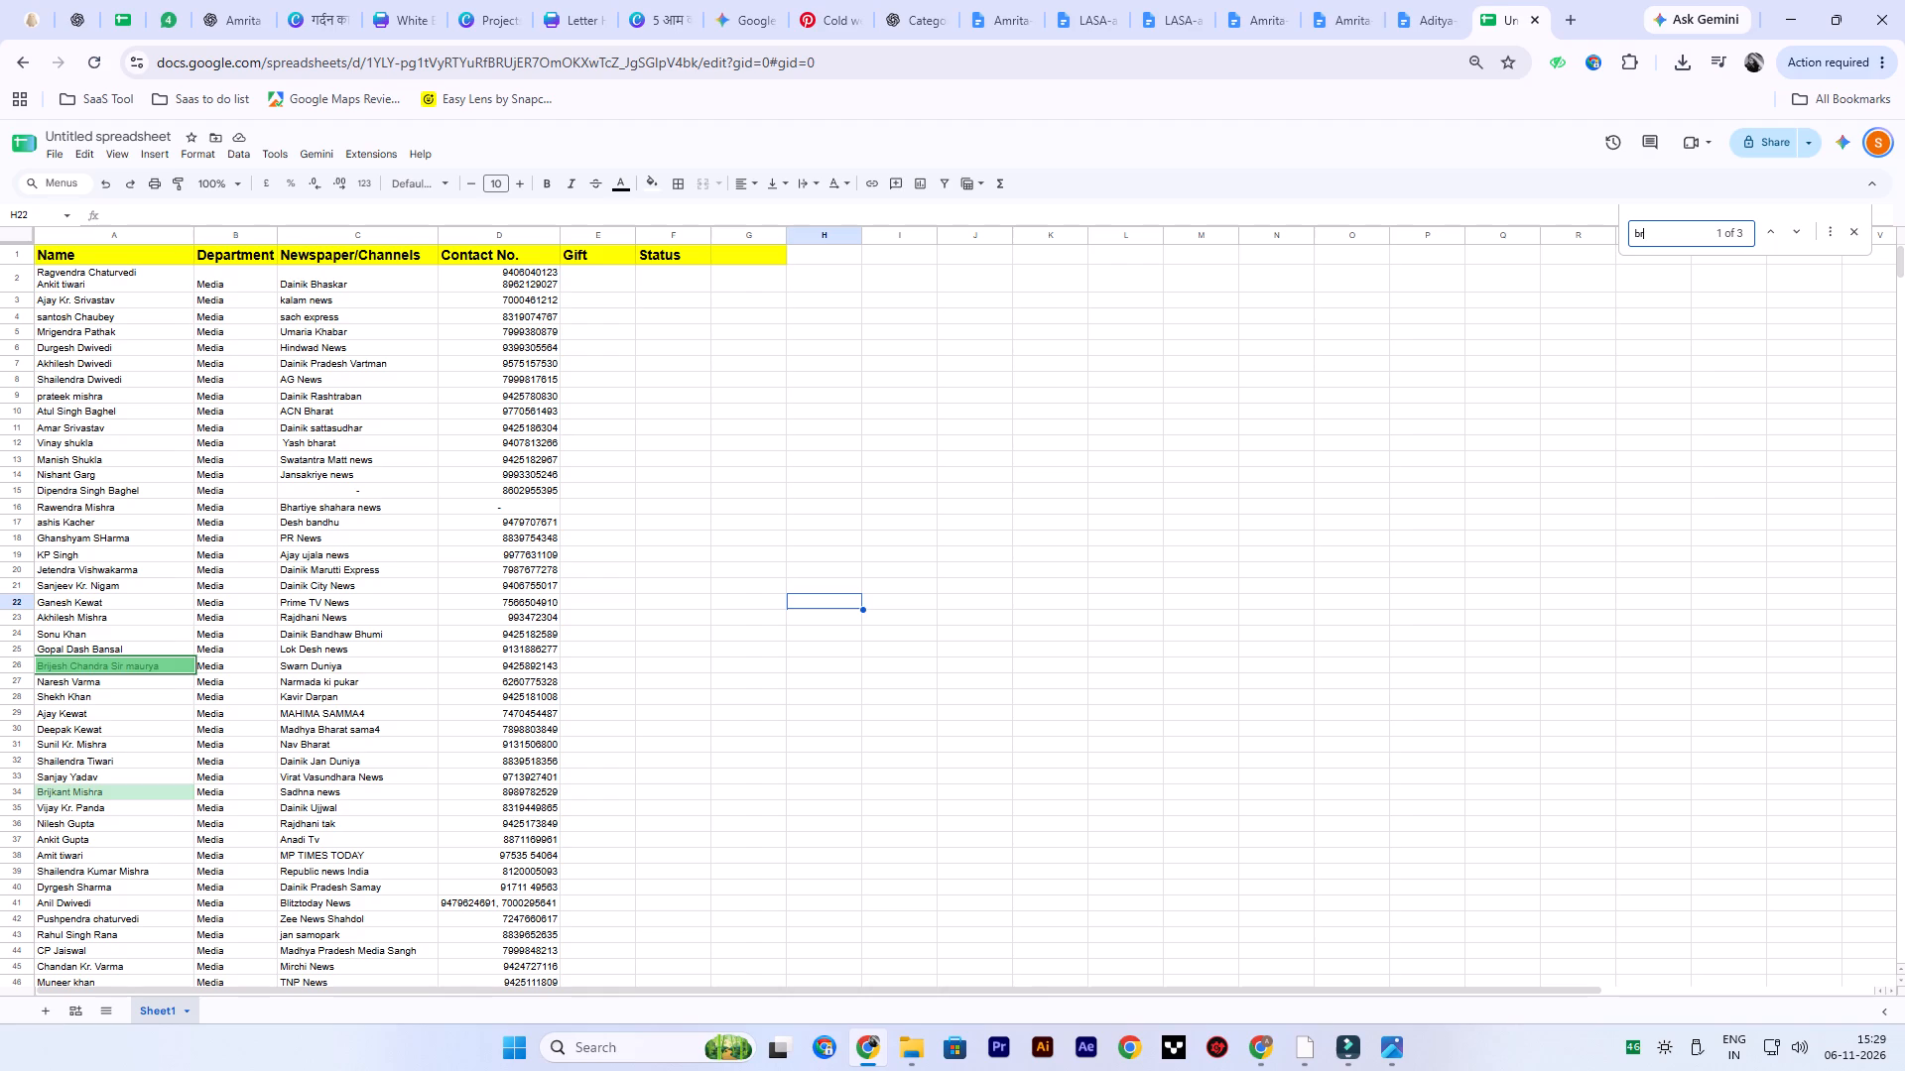
{"action": "scroll", "coordinate": [421, 719], "scroll_direction": "down", "scroll_amount": 5}
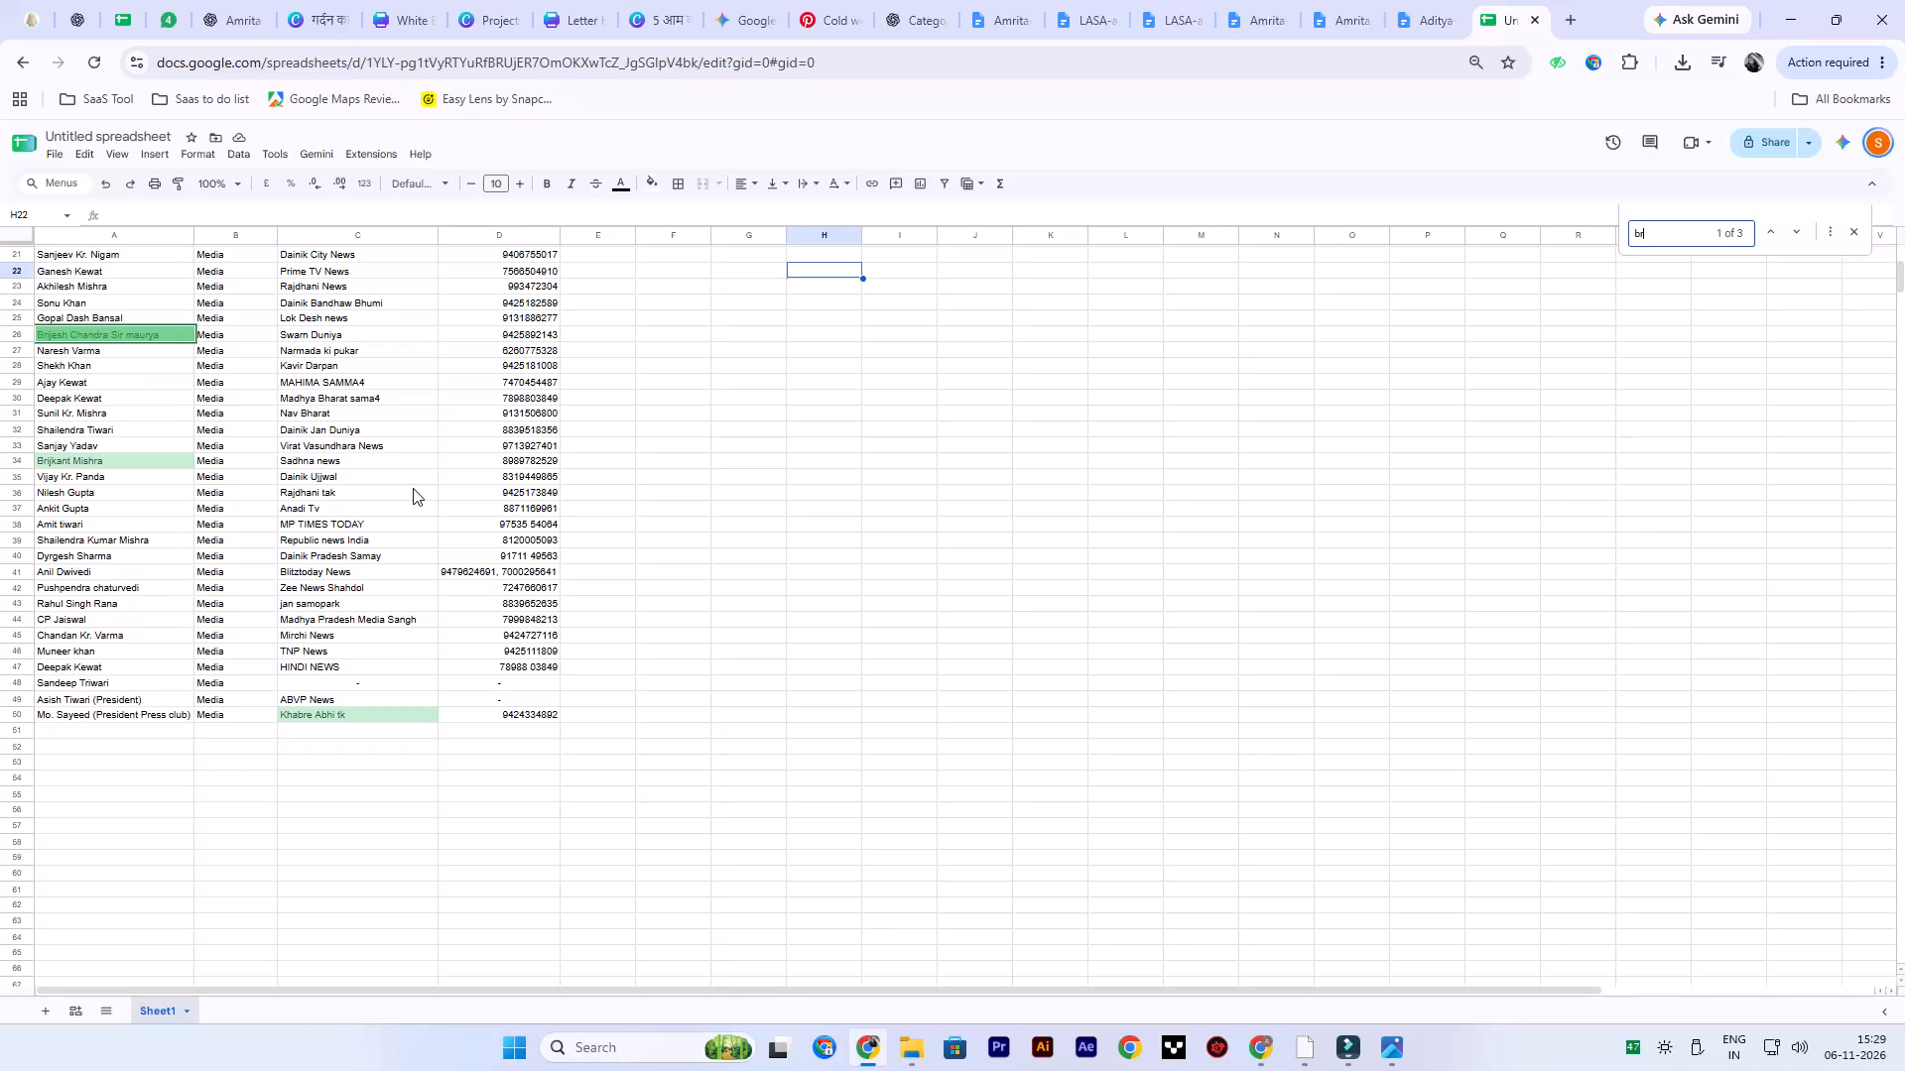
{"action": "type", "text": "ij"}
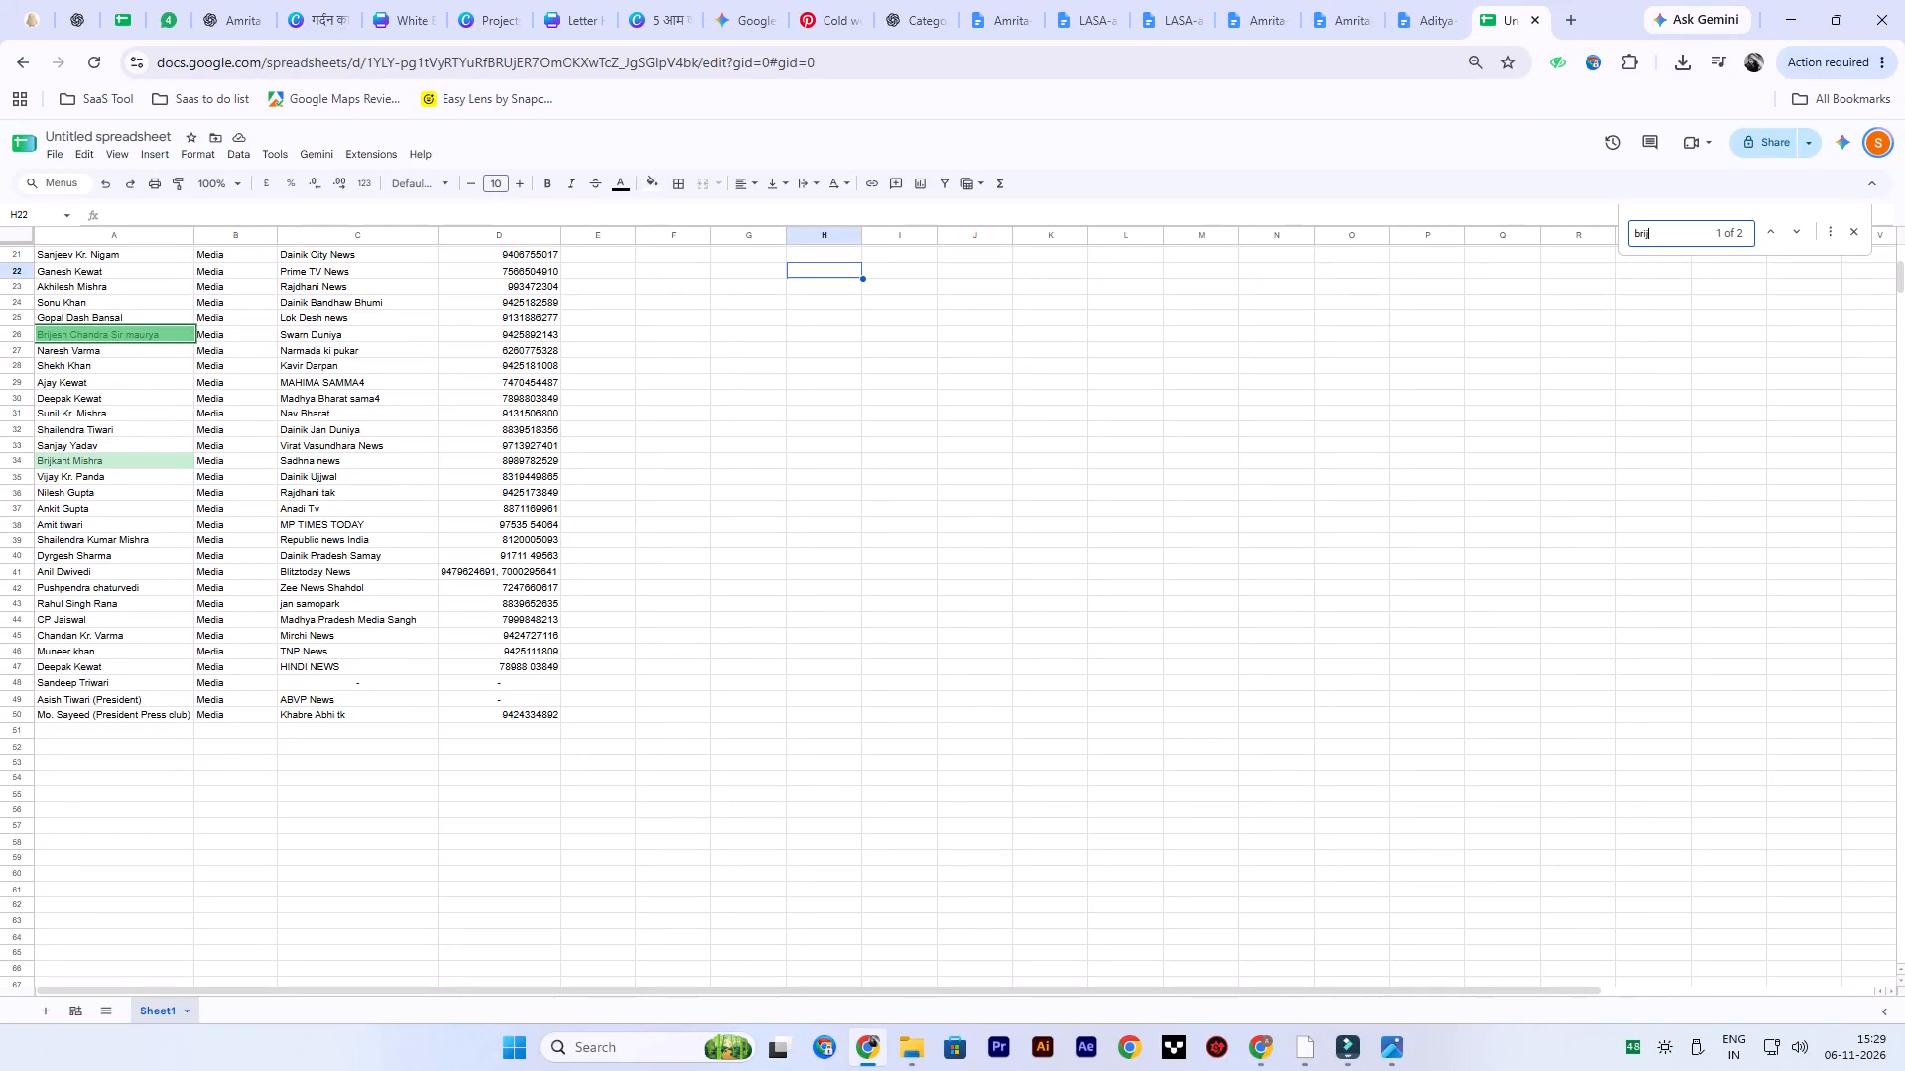
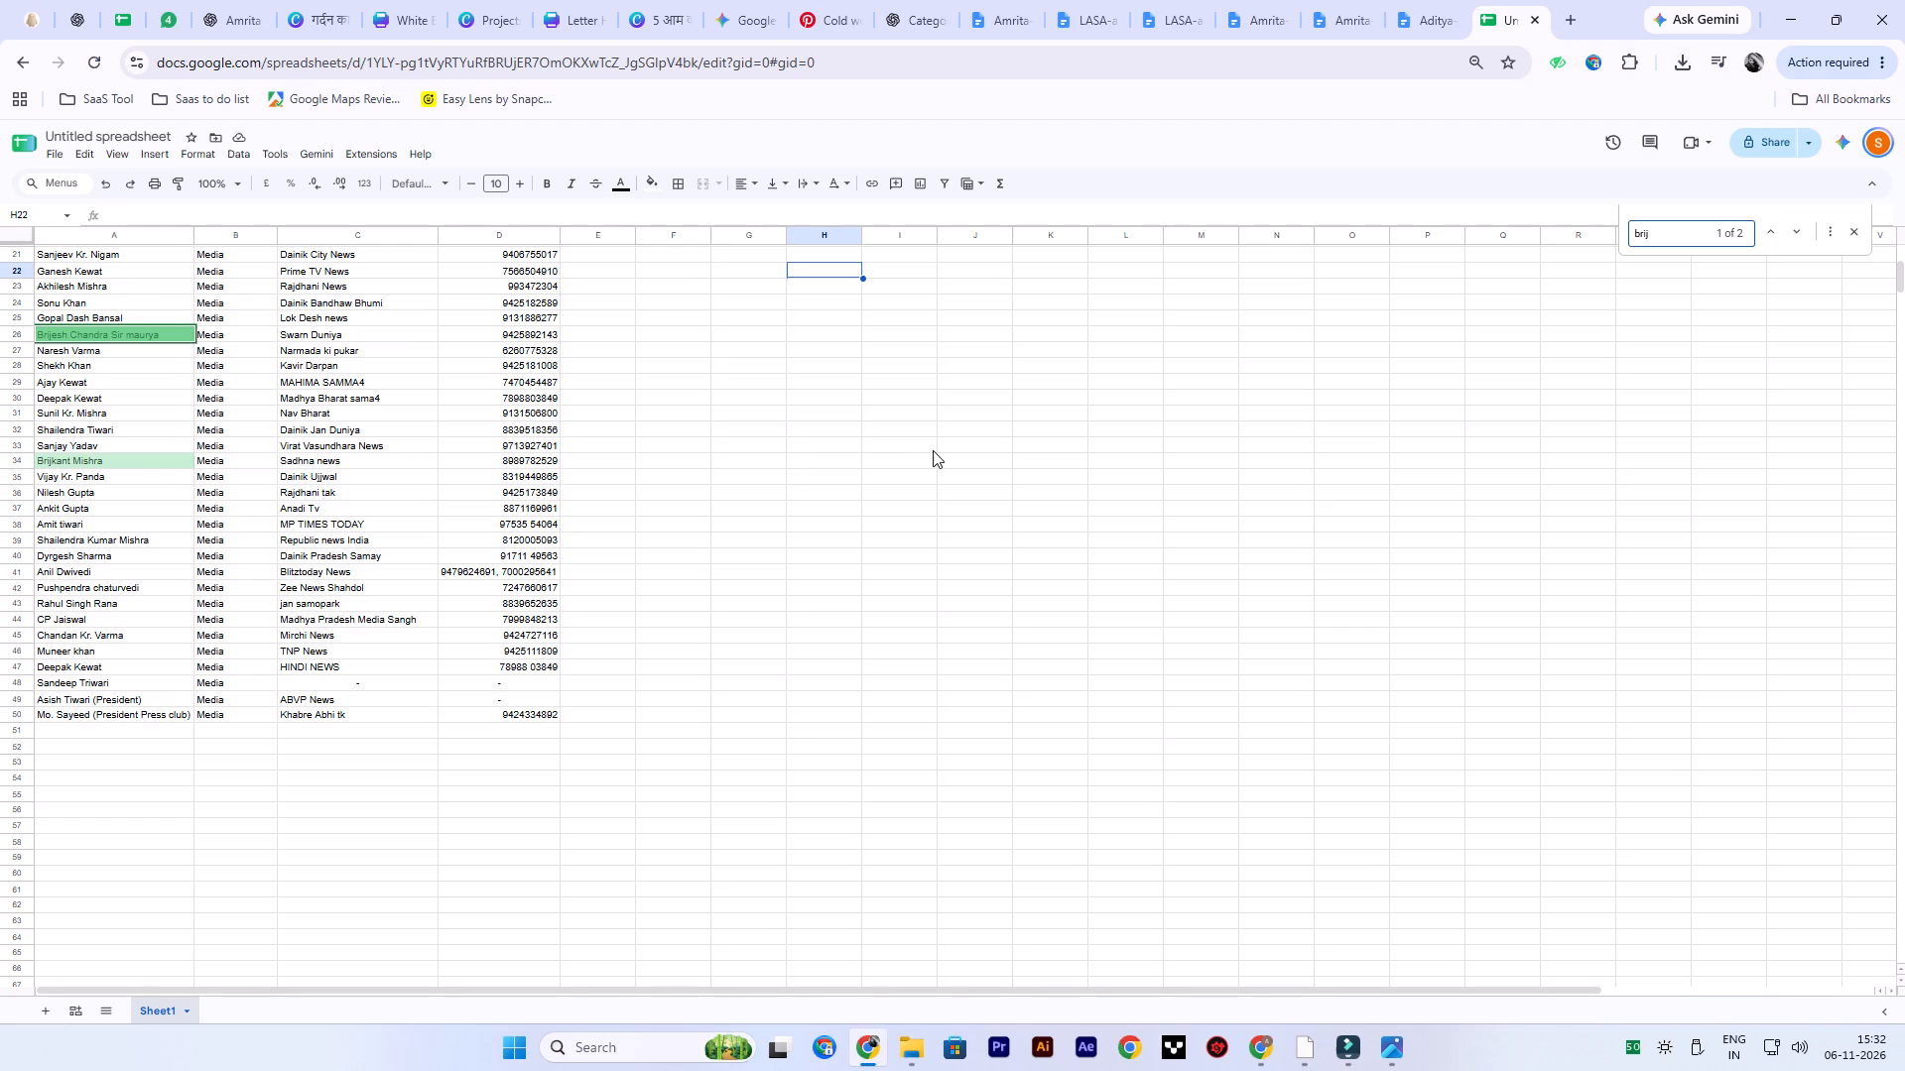
Replace the search term with "rak" to check for that name in the contact list.
{"action": "left_click_drag", "start_coordinate": [1681, 230], "coordinate": [1597, 240]}
{"action": "type", "text": "rak"}
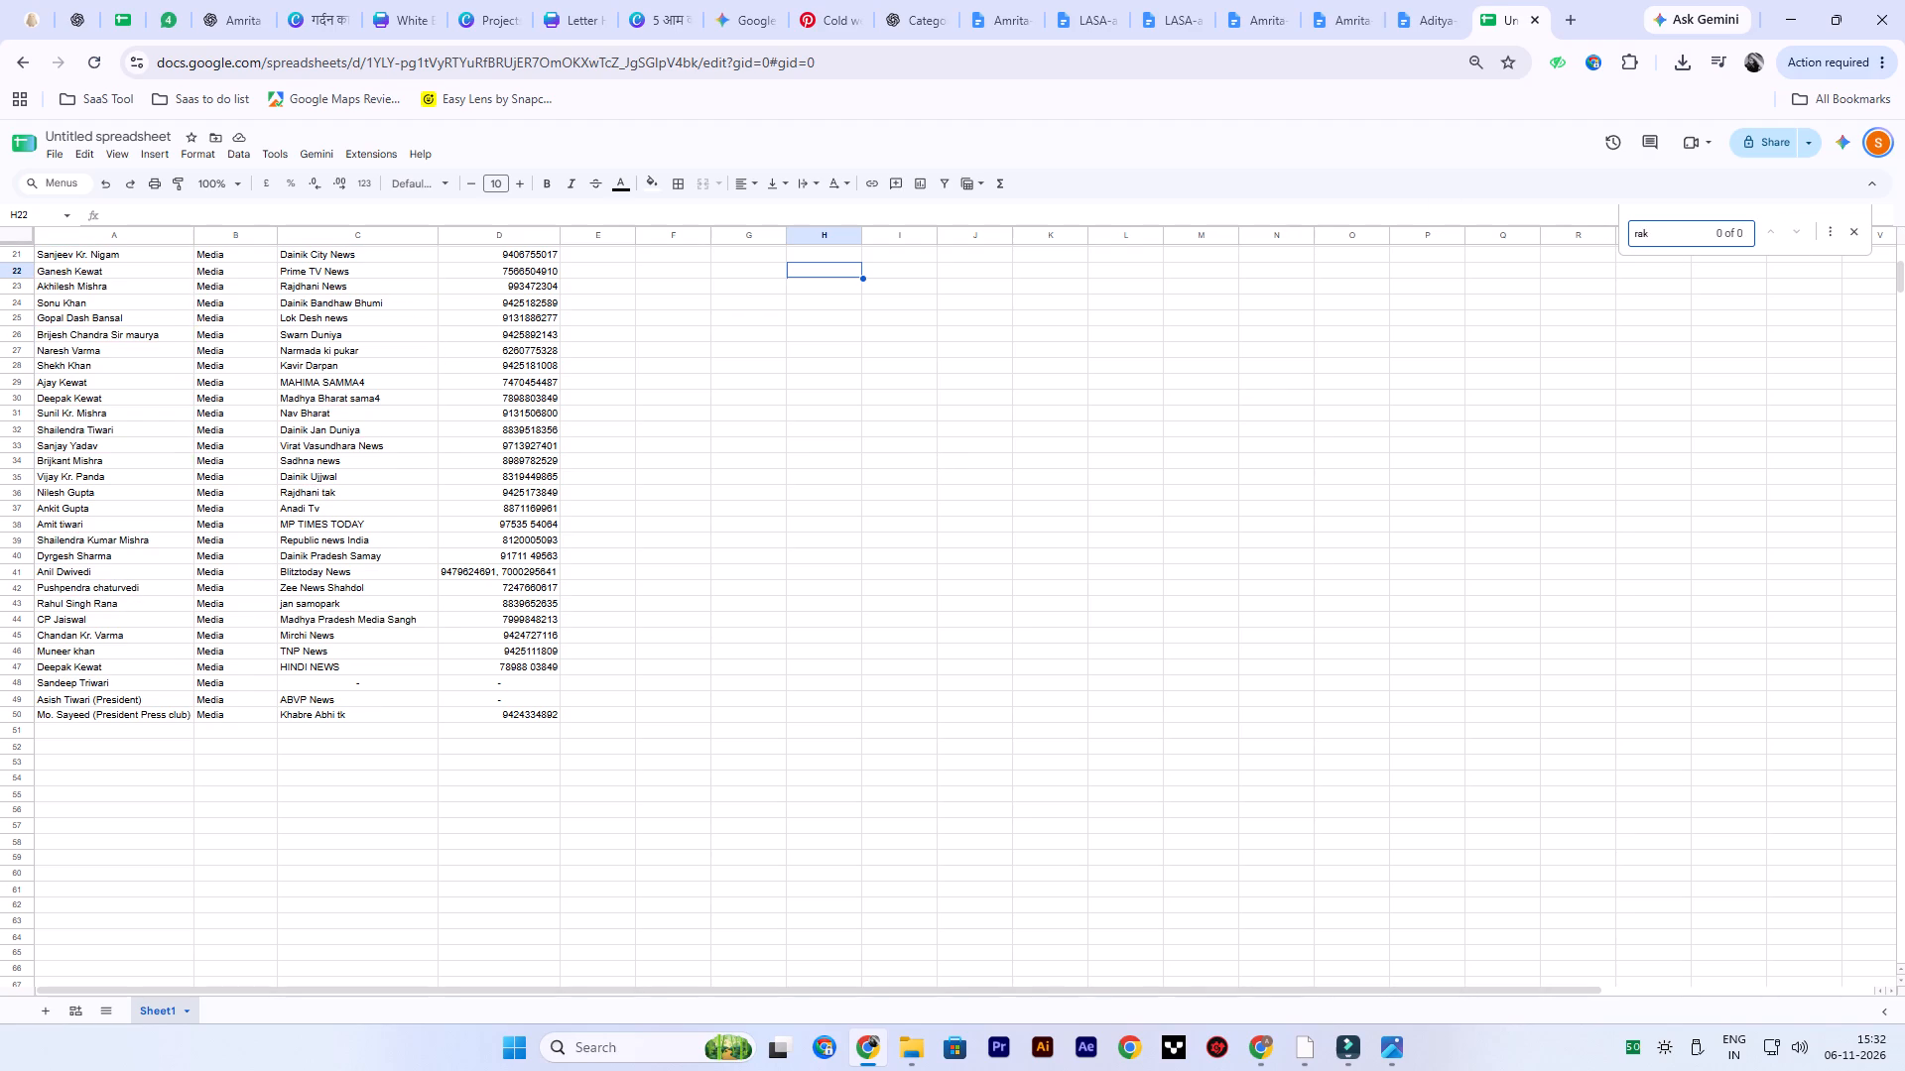
{"action": "scroll", "coordinate": [1869, 425], "scroll_direction": "up", "scroll_amount": 11}
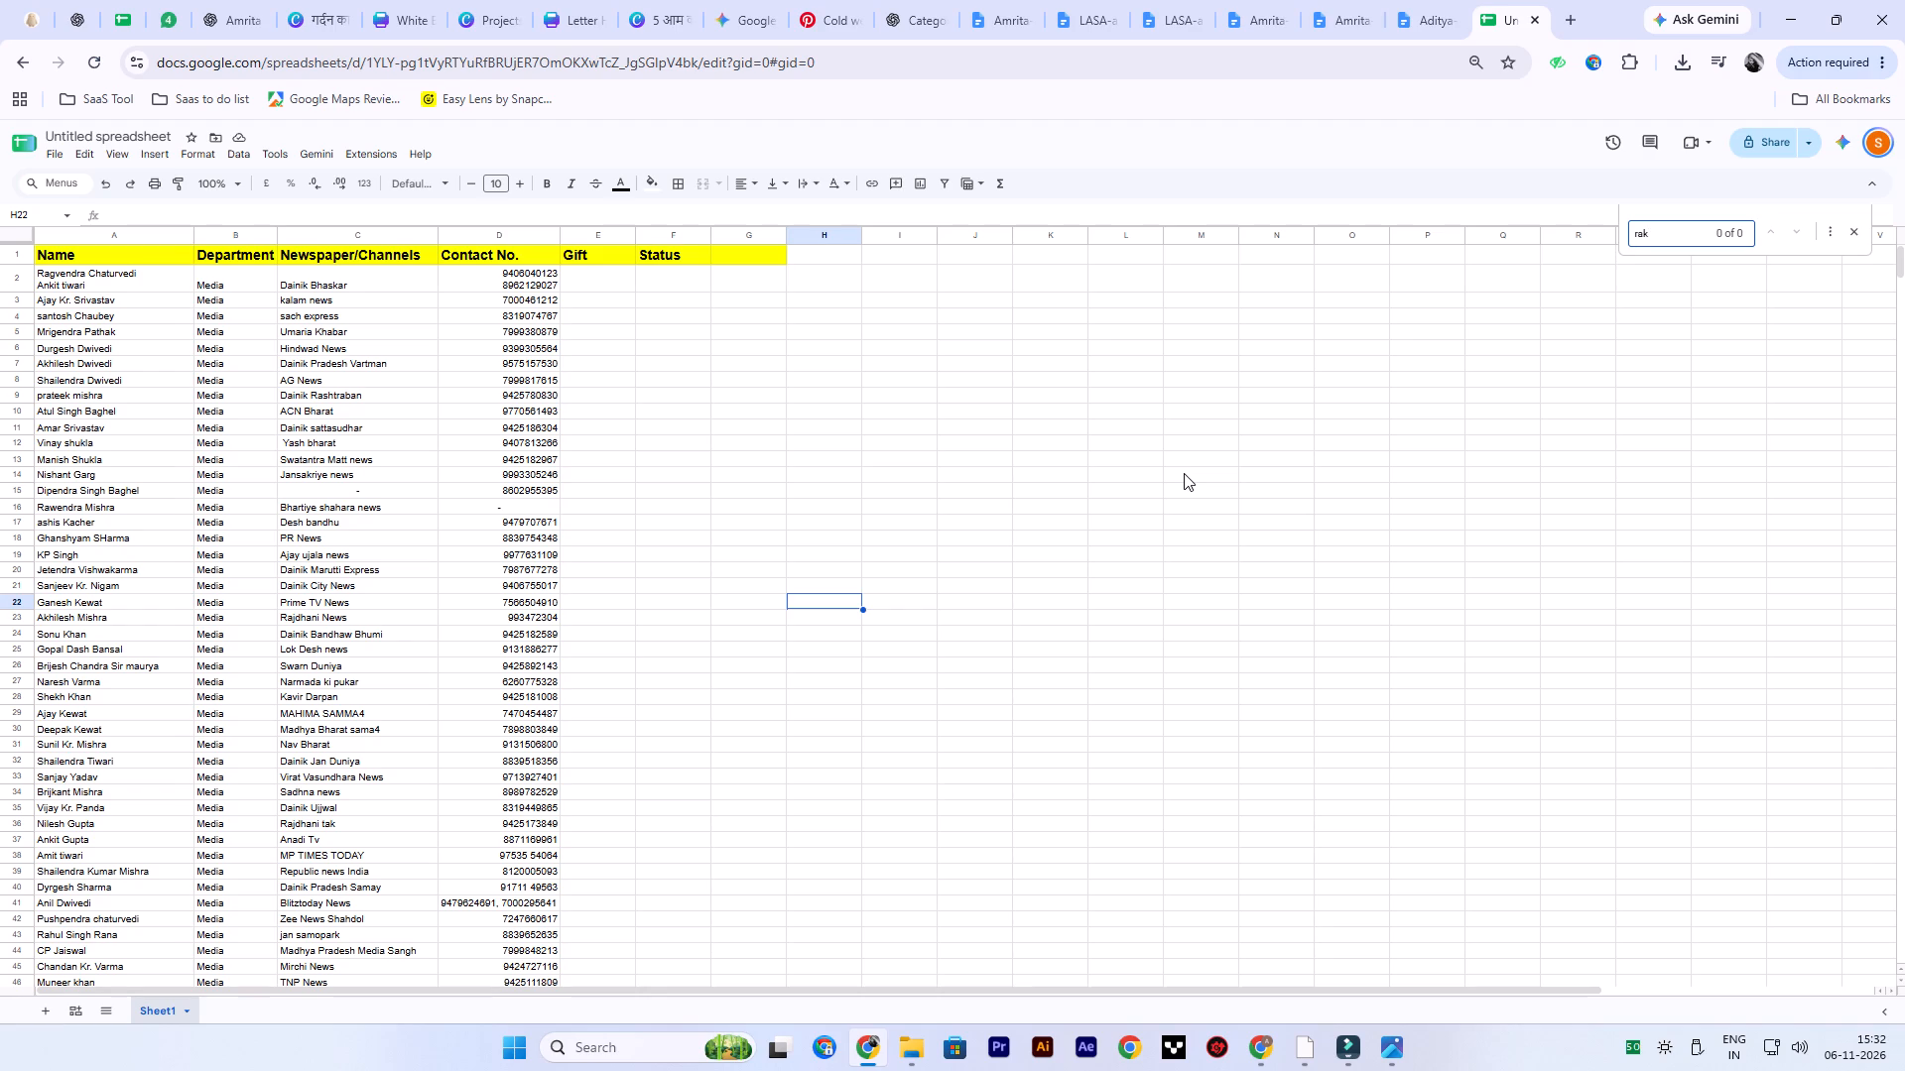
Replace the search term with "an" to look for matching names in the contact list.
{"action": "key", "text": "ctrl+BackSpace"}
{"action": "type", "text": "an"}
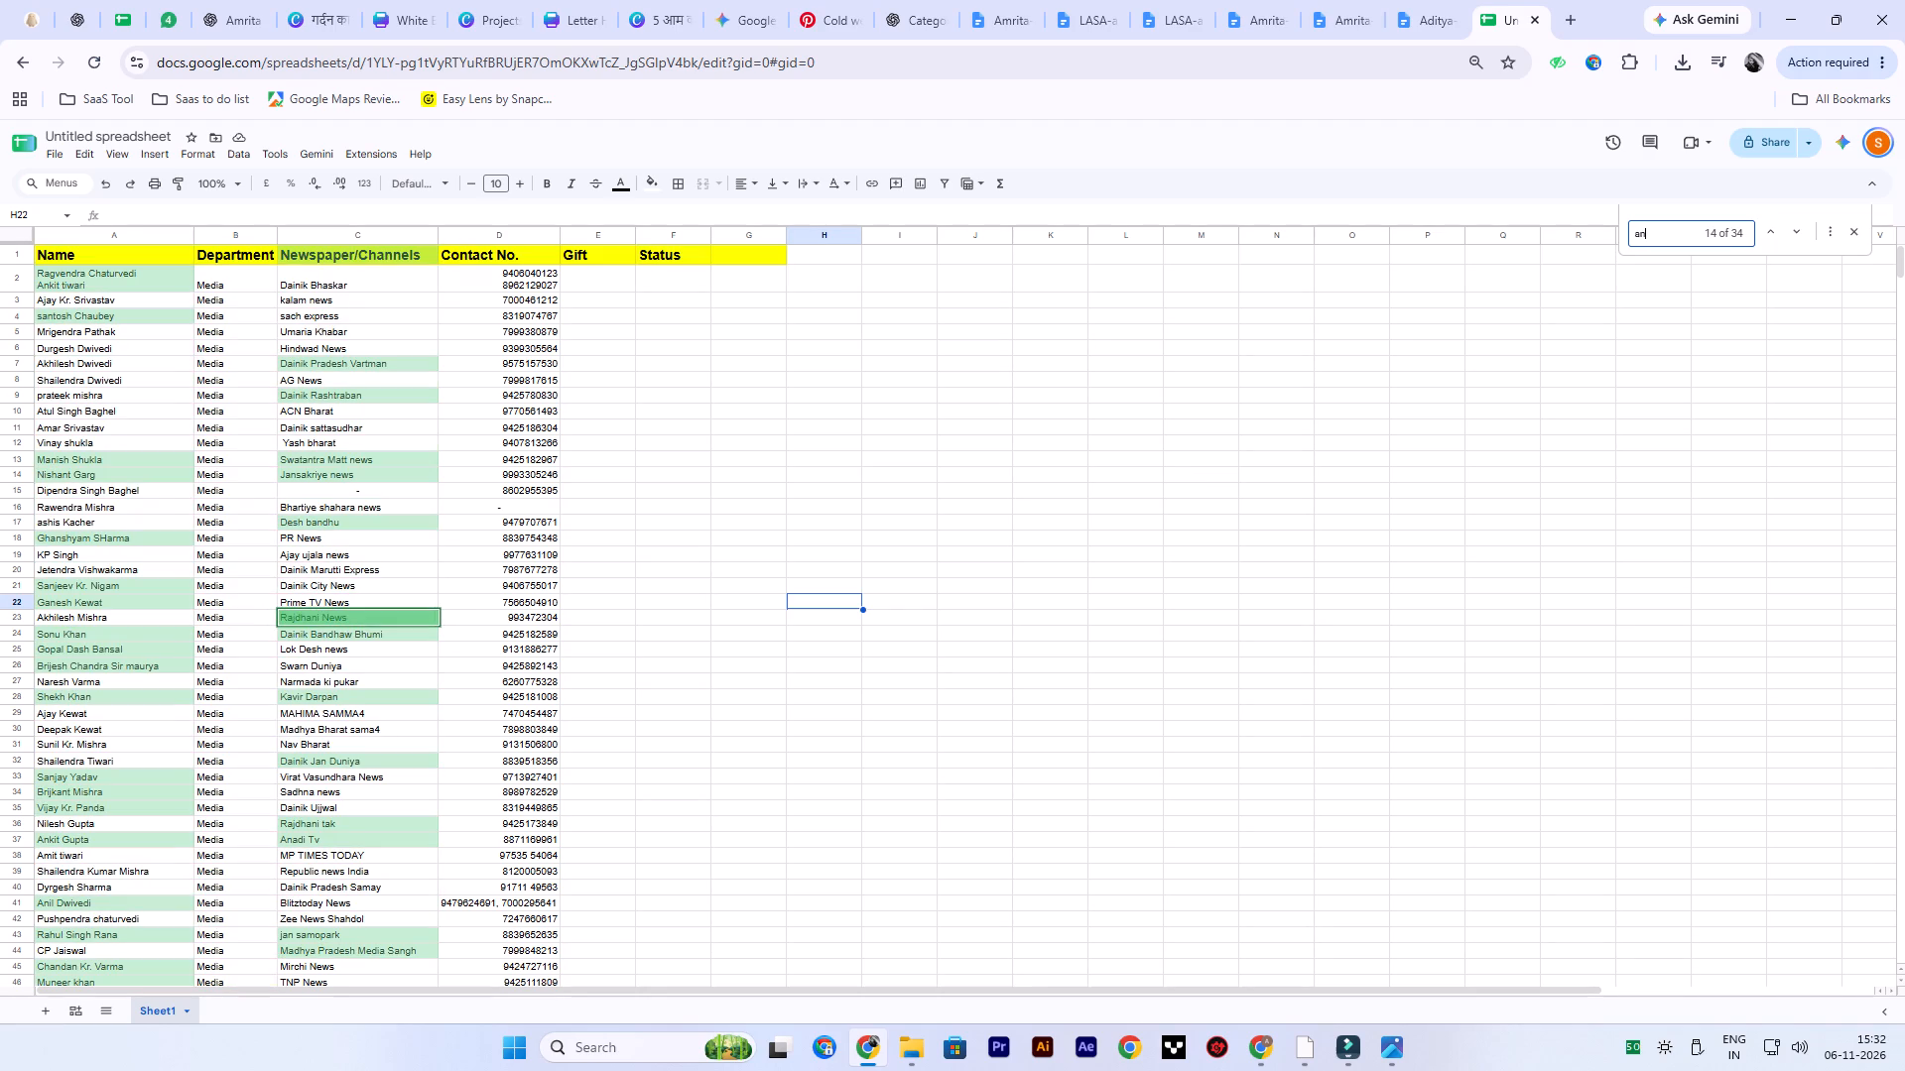
Replace the search term with "kam" to check for that name in the contact list.
{"action": "key", "text": "ctrl+BackSpace"}
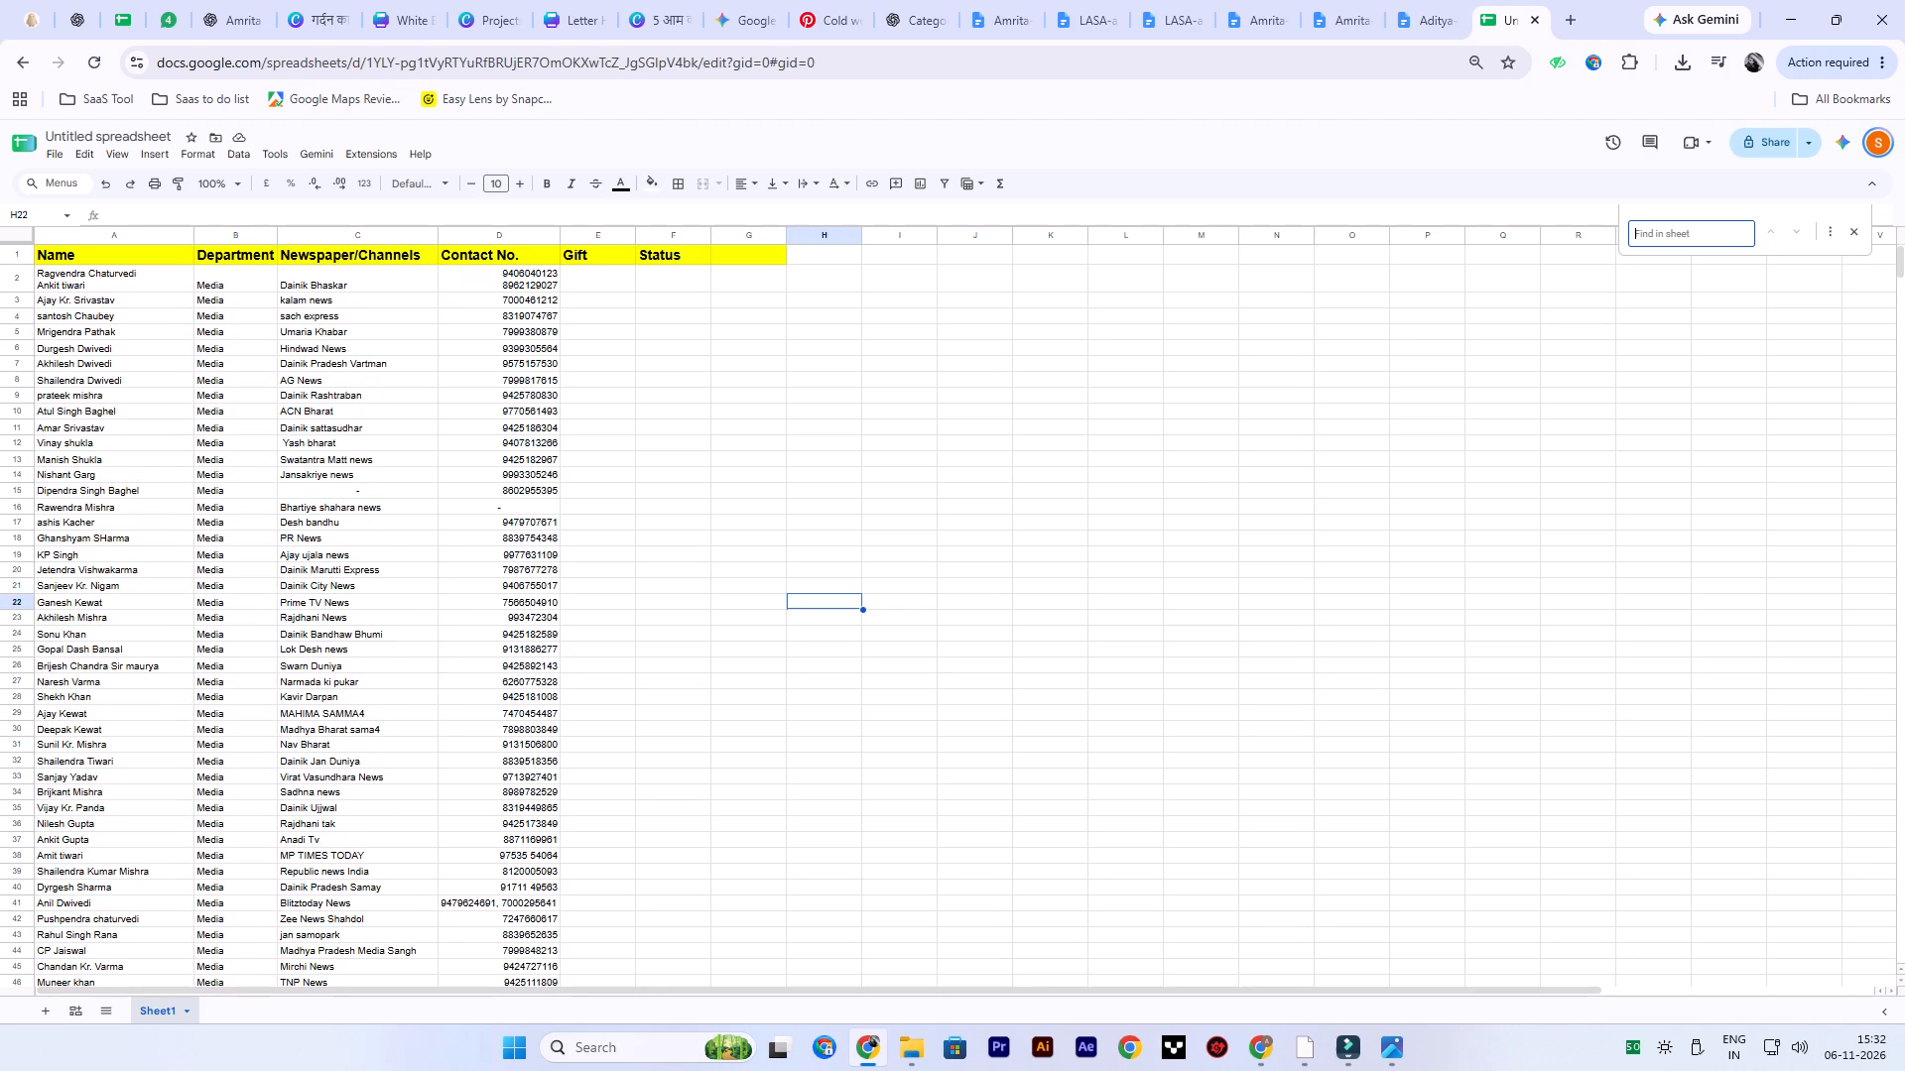
{"action": "type", "text": "kam"}
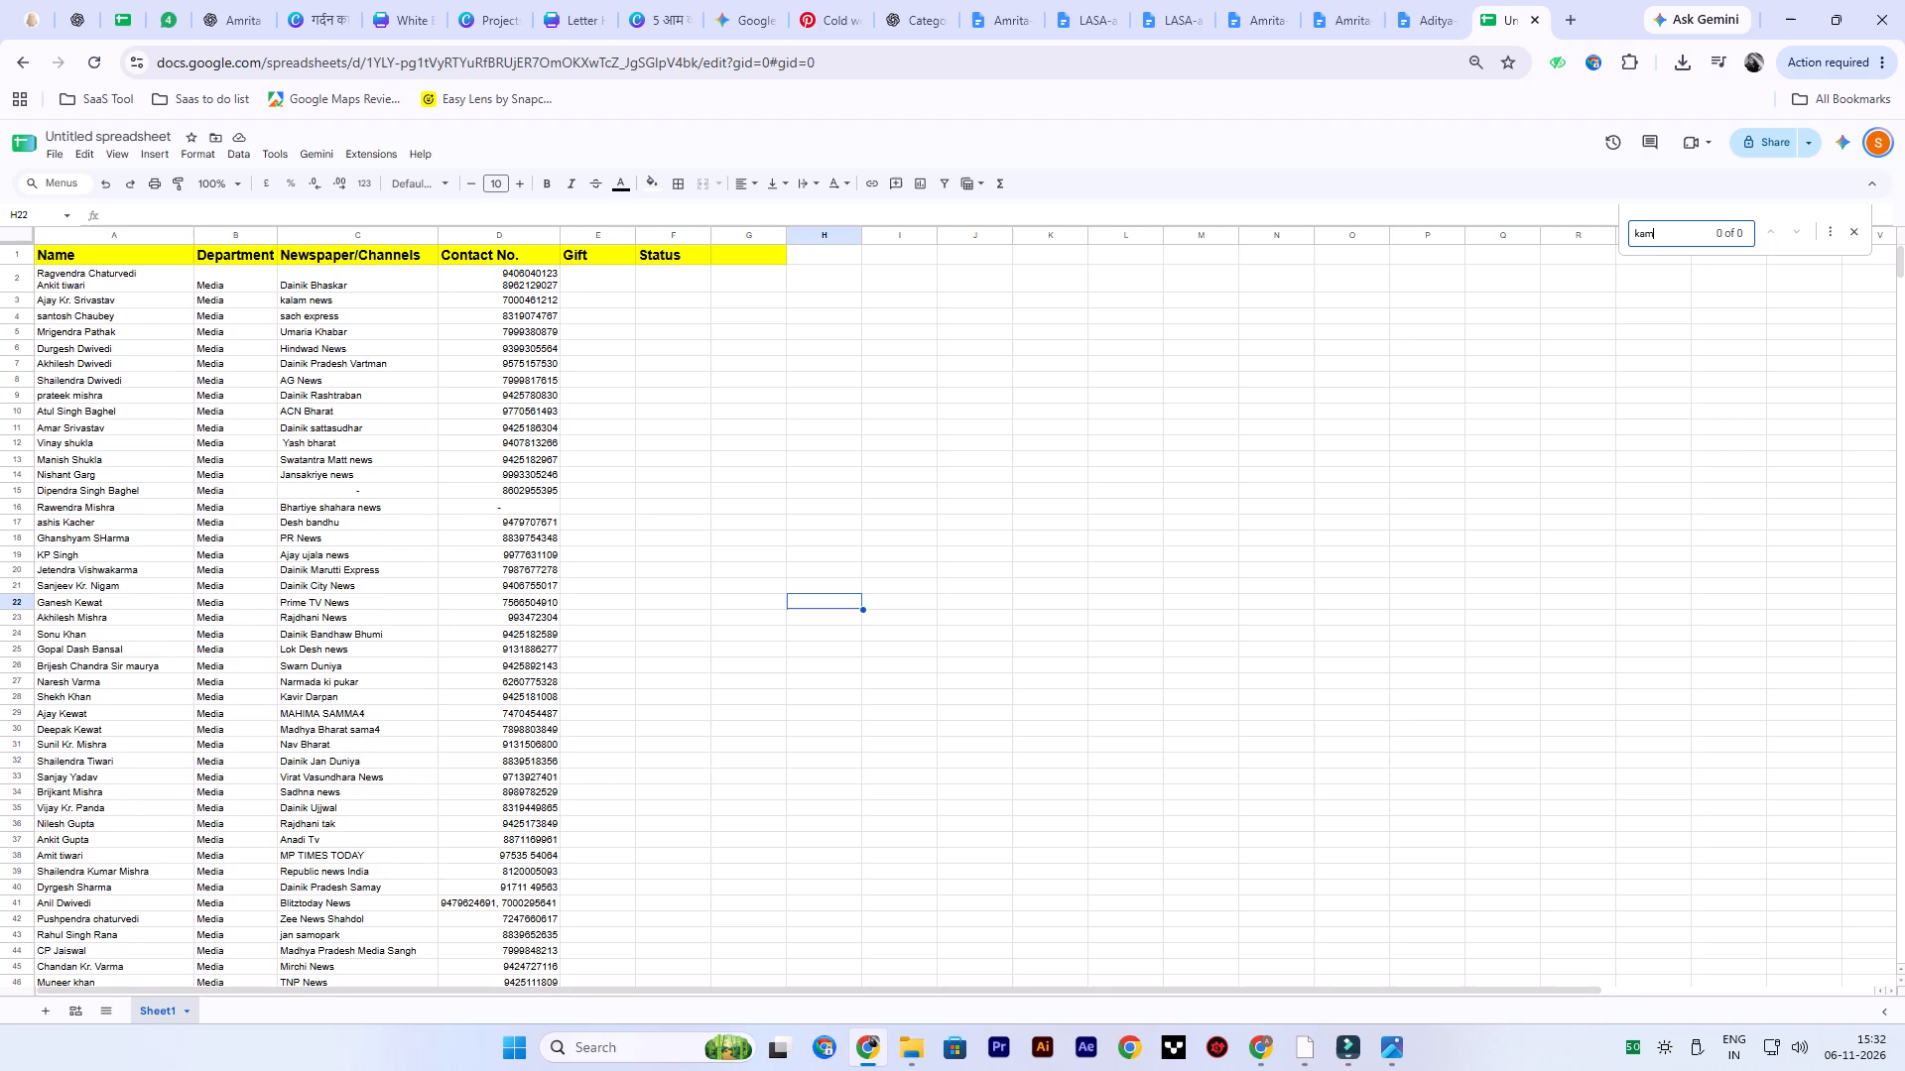
Search the contact list for "sande" and view the matching row near the end of the list.
{"action": "key", "text": "ctrl+BackSpace"}
{"action": "type", "text": "sande"}
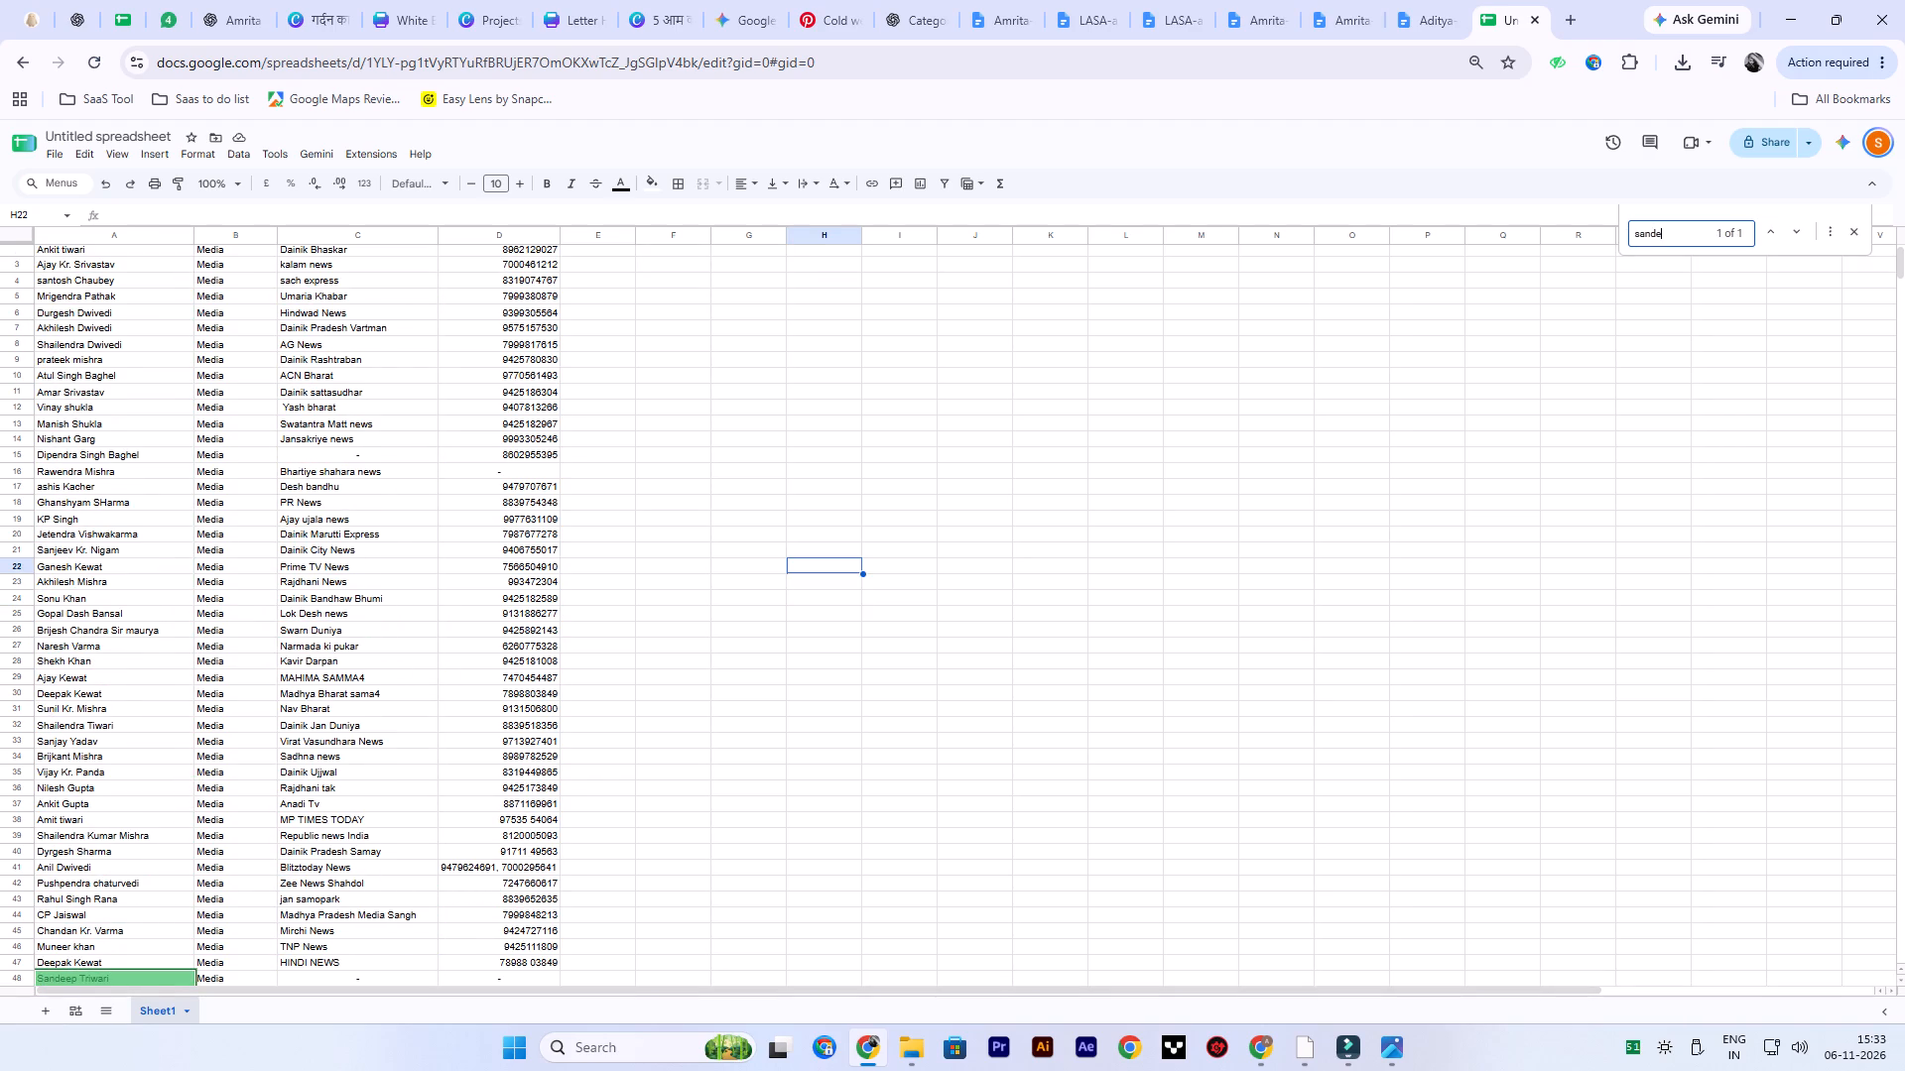
{"action": "scroll", "coordinate": [1066, 579], "scroll_direction": "down", "scroll_amount": 3}
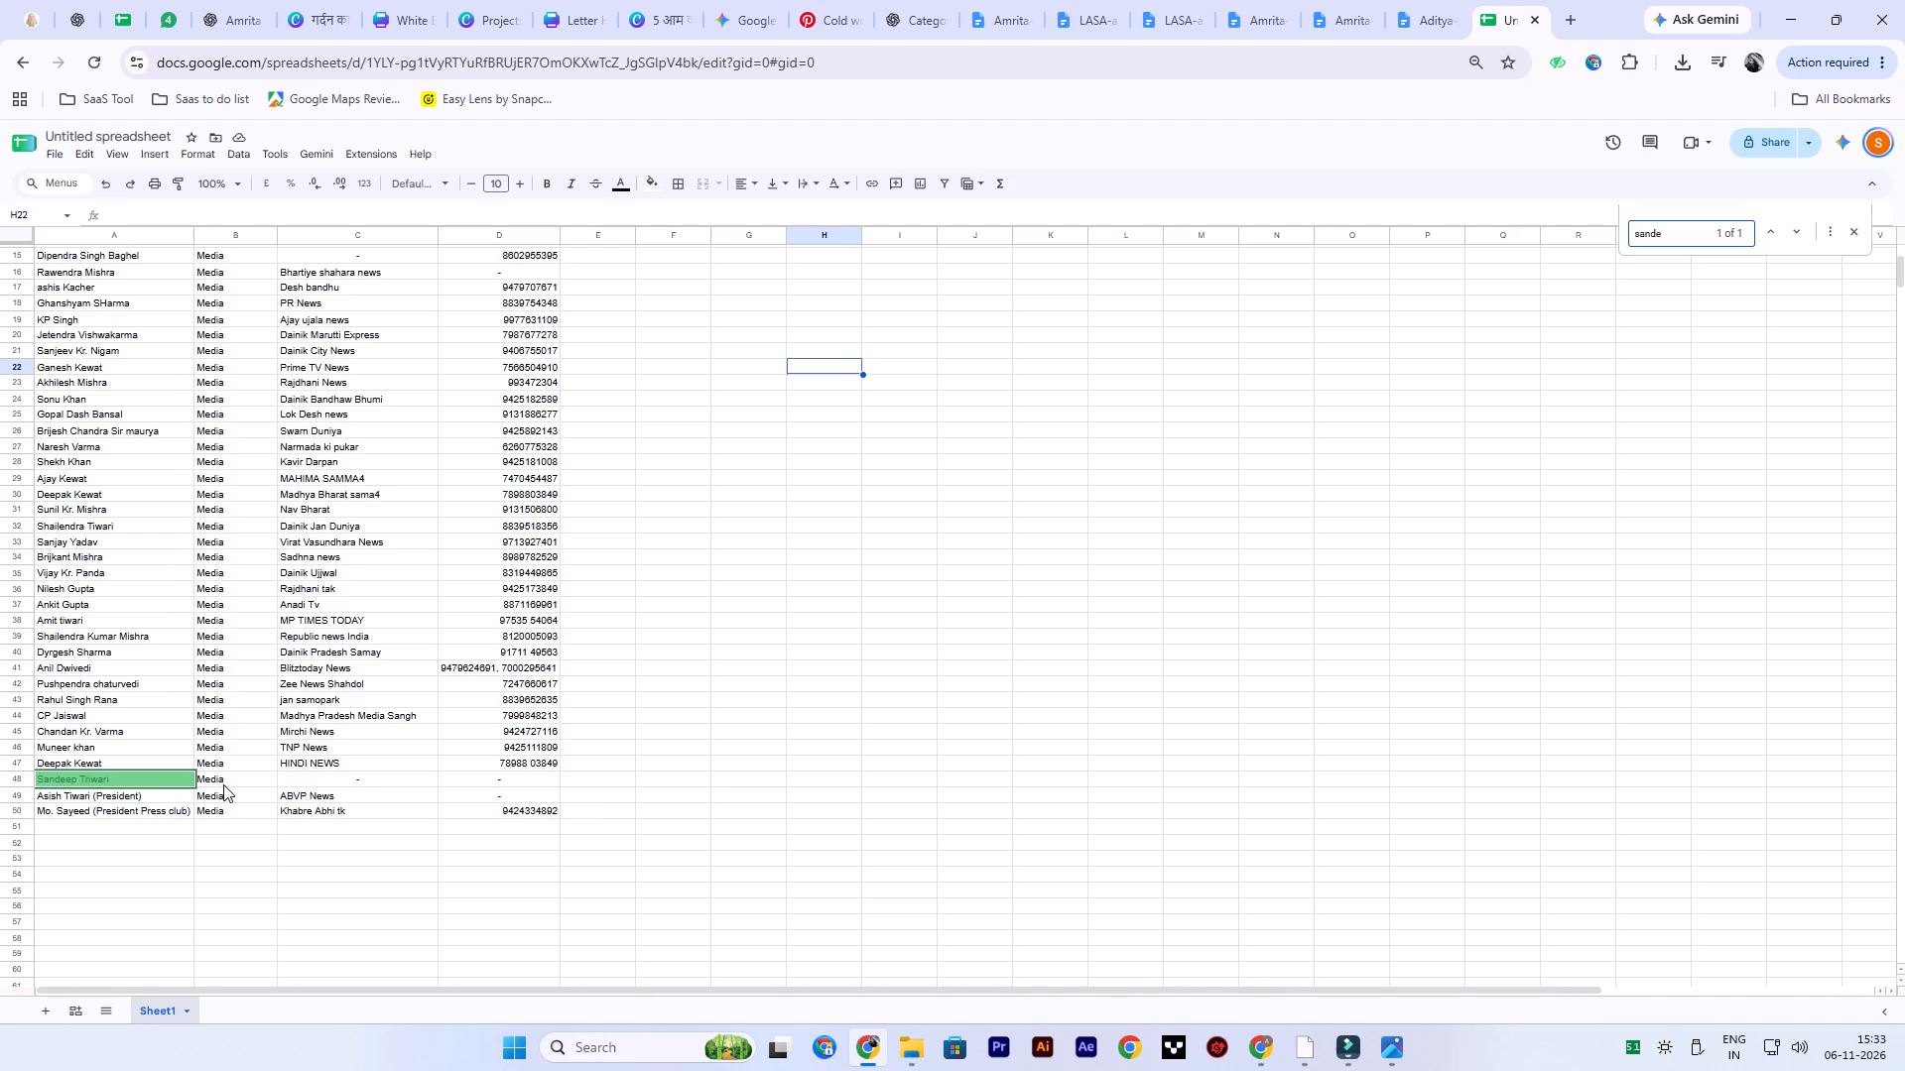
Replace the search term with "rahu" to check for that name in the contact list.
{"action": "left_click_drag", "start_coordinate": [1670, 237], "coordinate": [1589, 246]}
{"action": "key", "text": "BackSpace"}
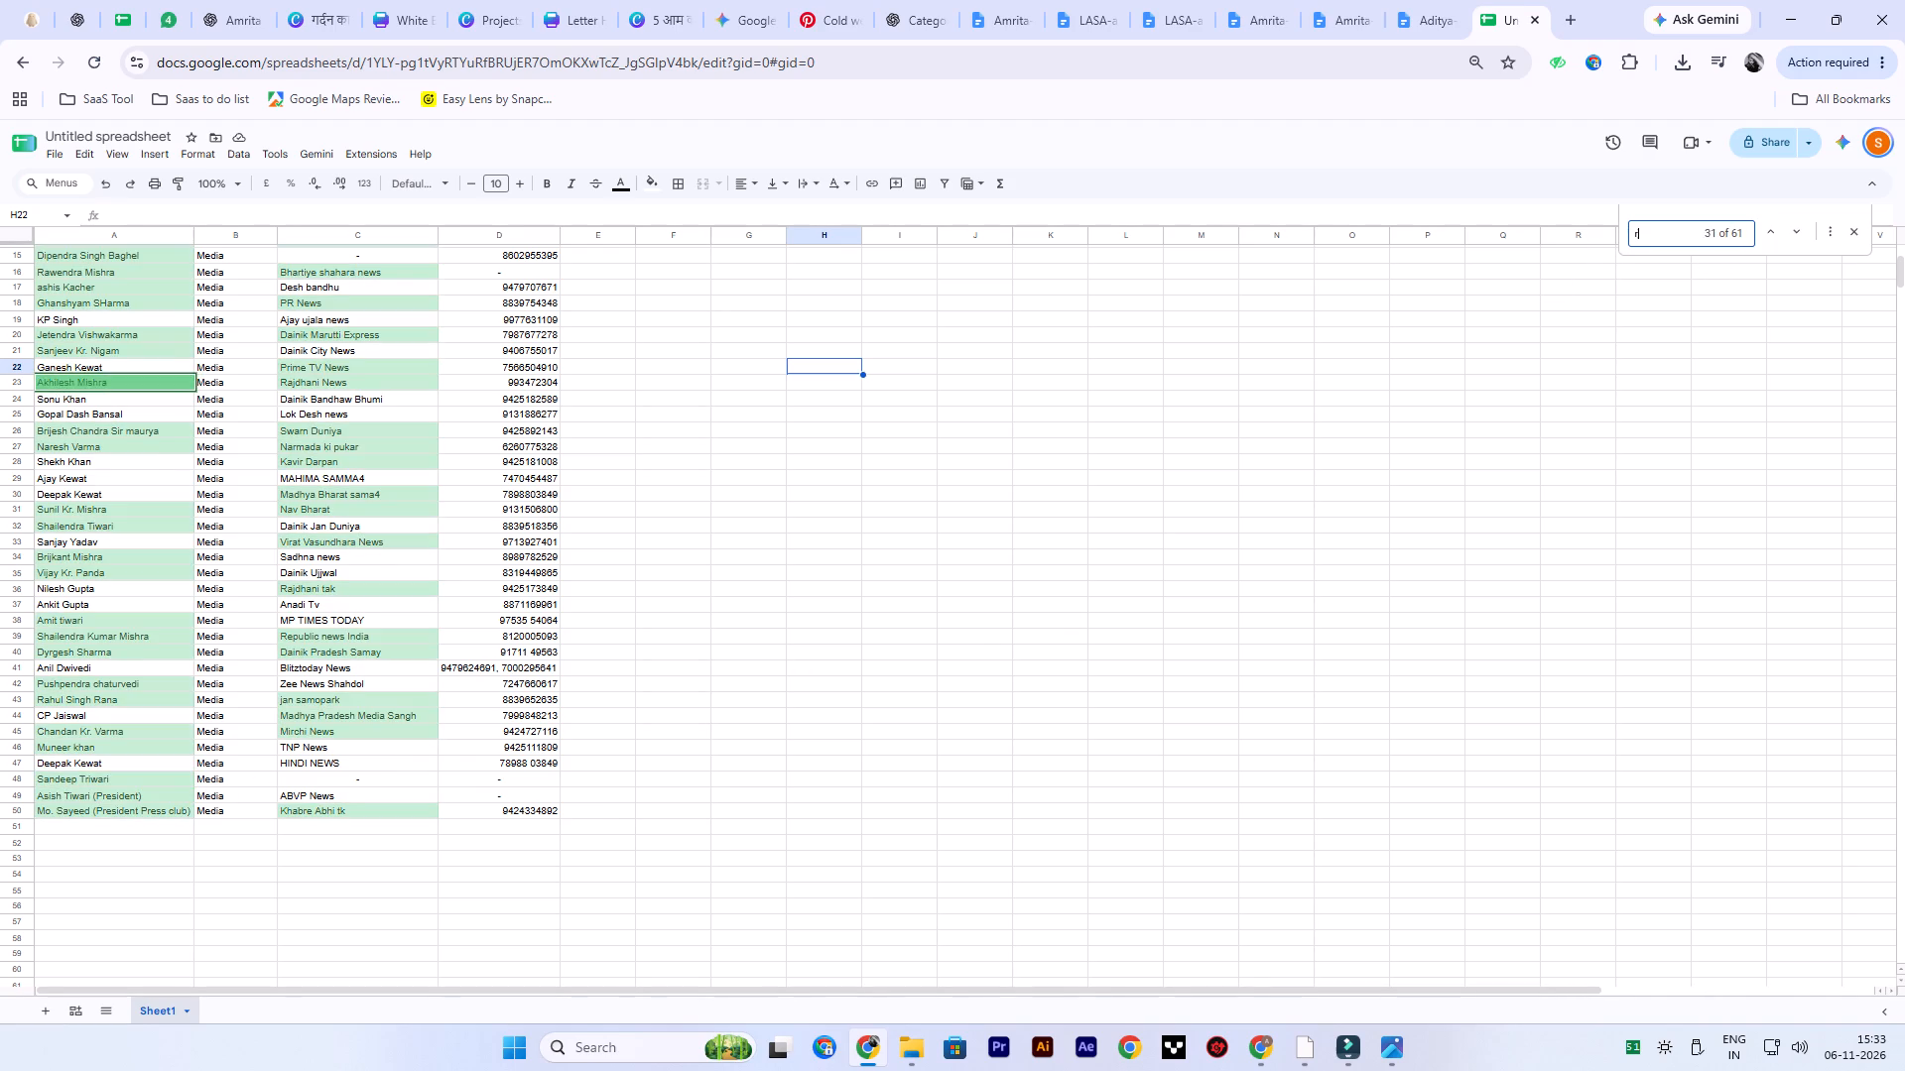
{"action": "type", "text": "AHU"}
{"action": "key", "text": "ctrl+BackSpace"}
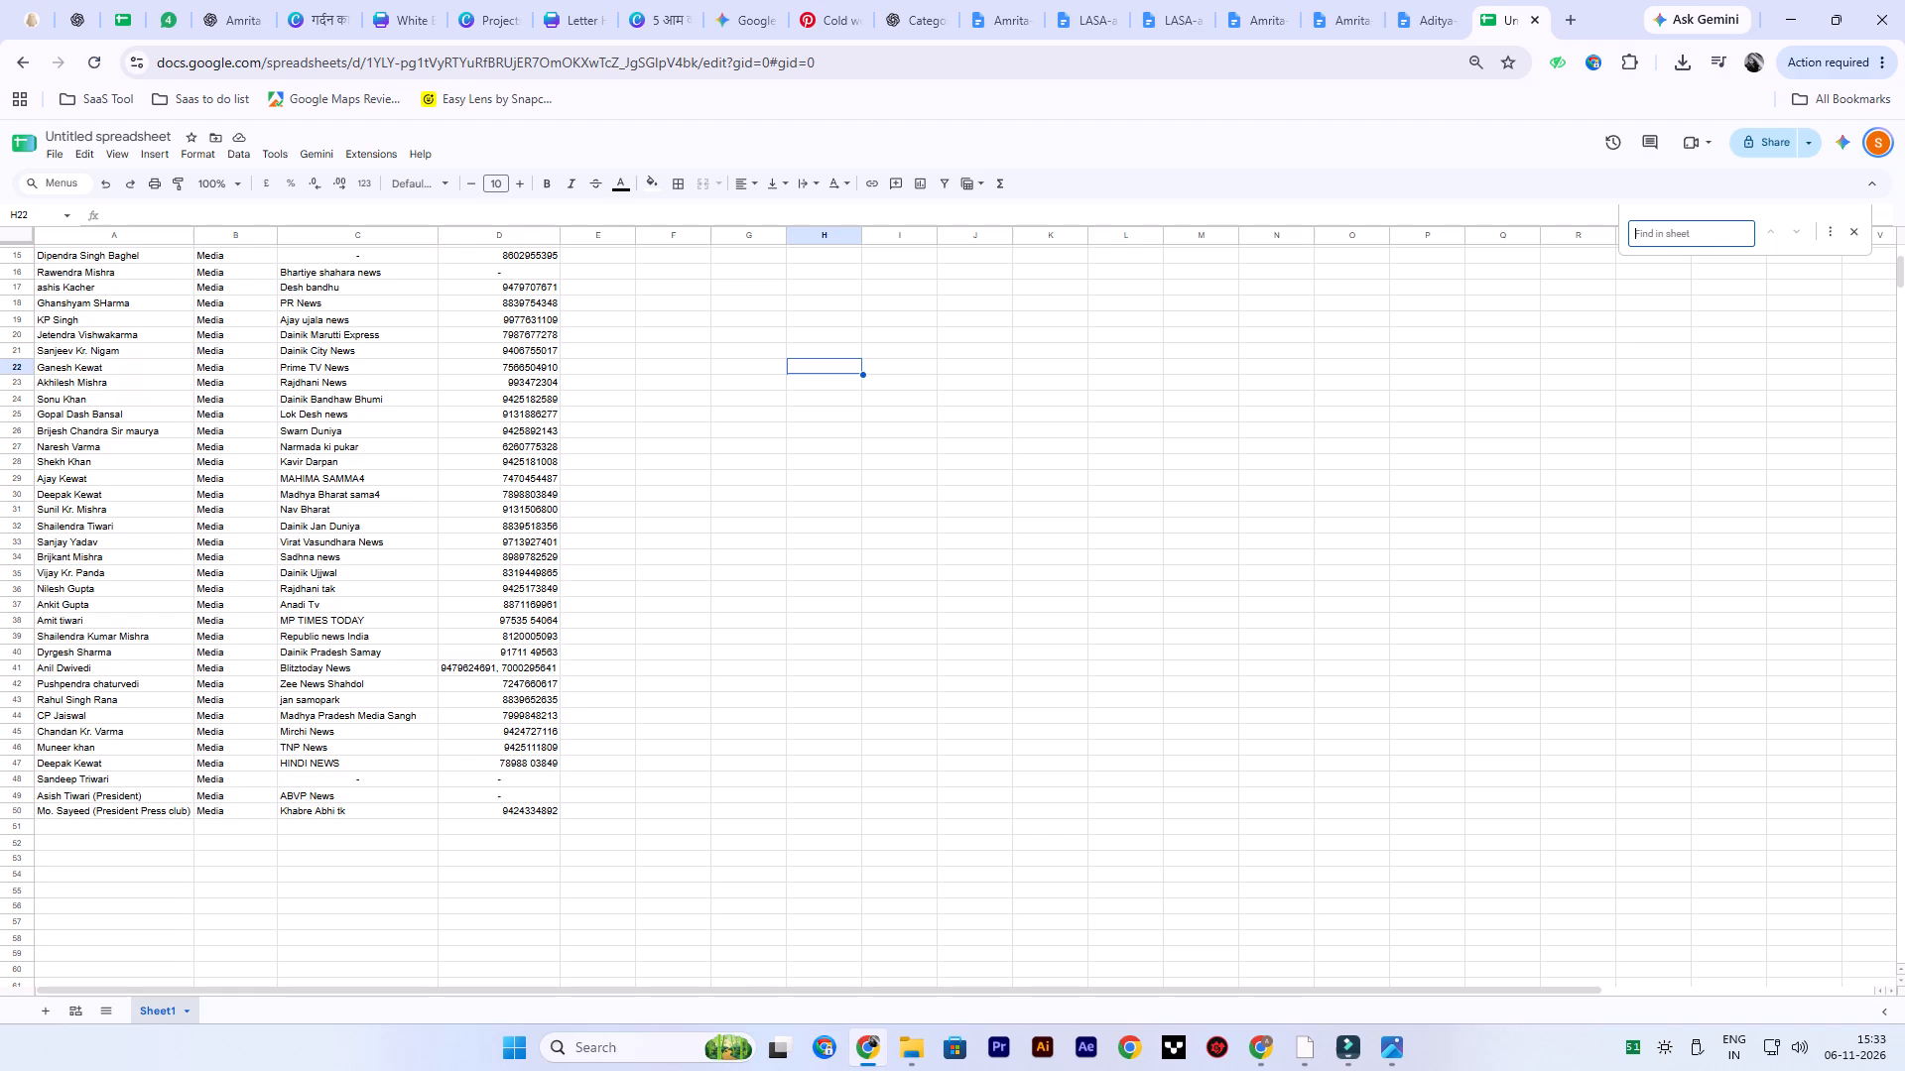
{"action": "type", "text": "rahu"}
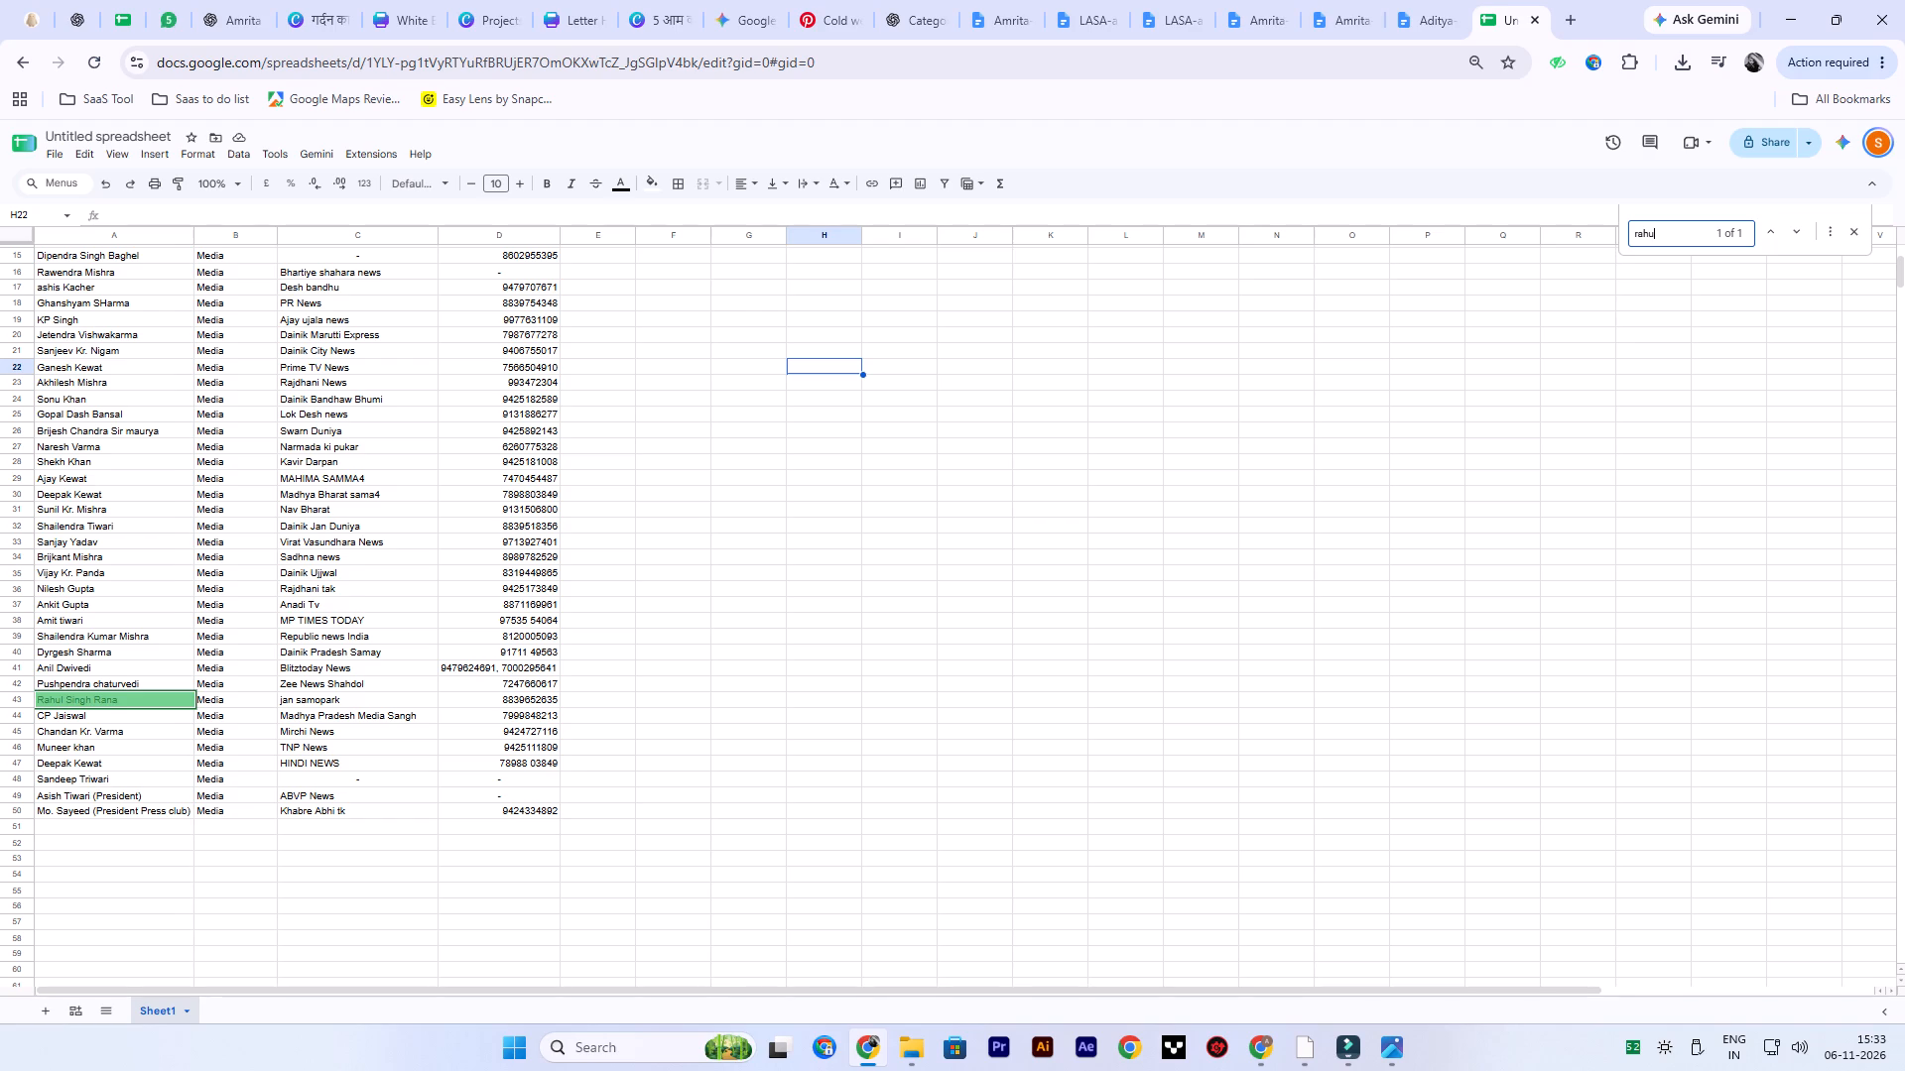
Search the contact list for "san", look through the matching rows, and refine the term to "sanjee".
{"action": "key", "text": "ctrl+BackSpace"}
{"action": "type", "text": "san"}
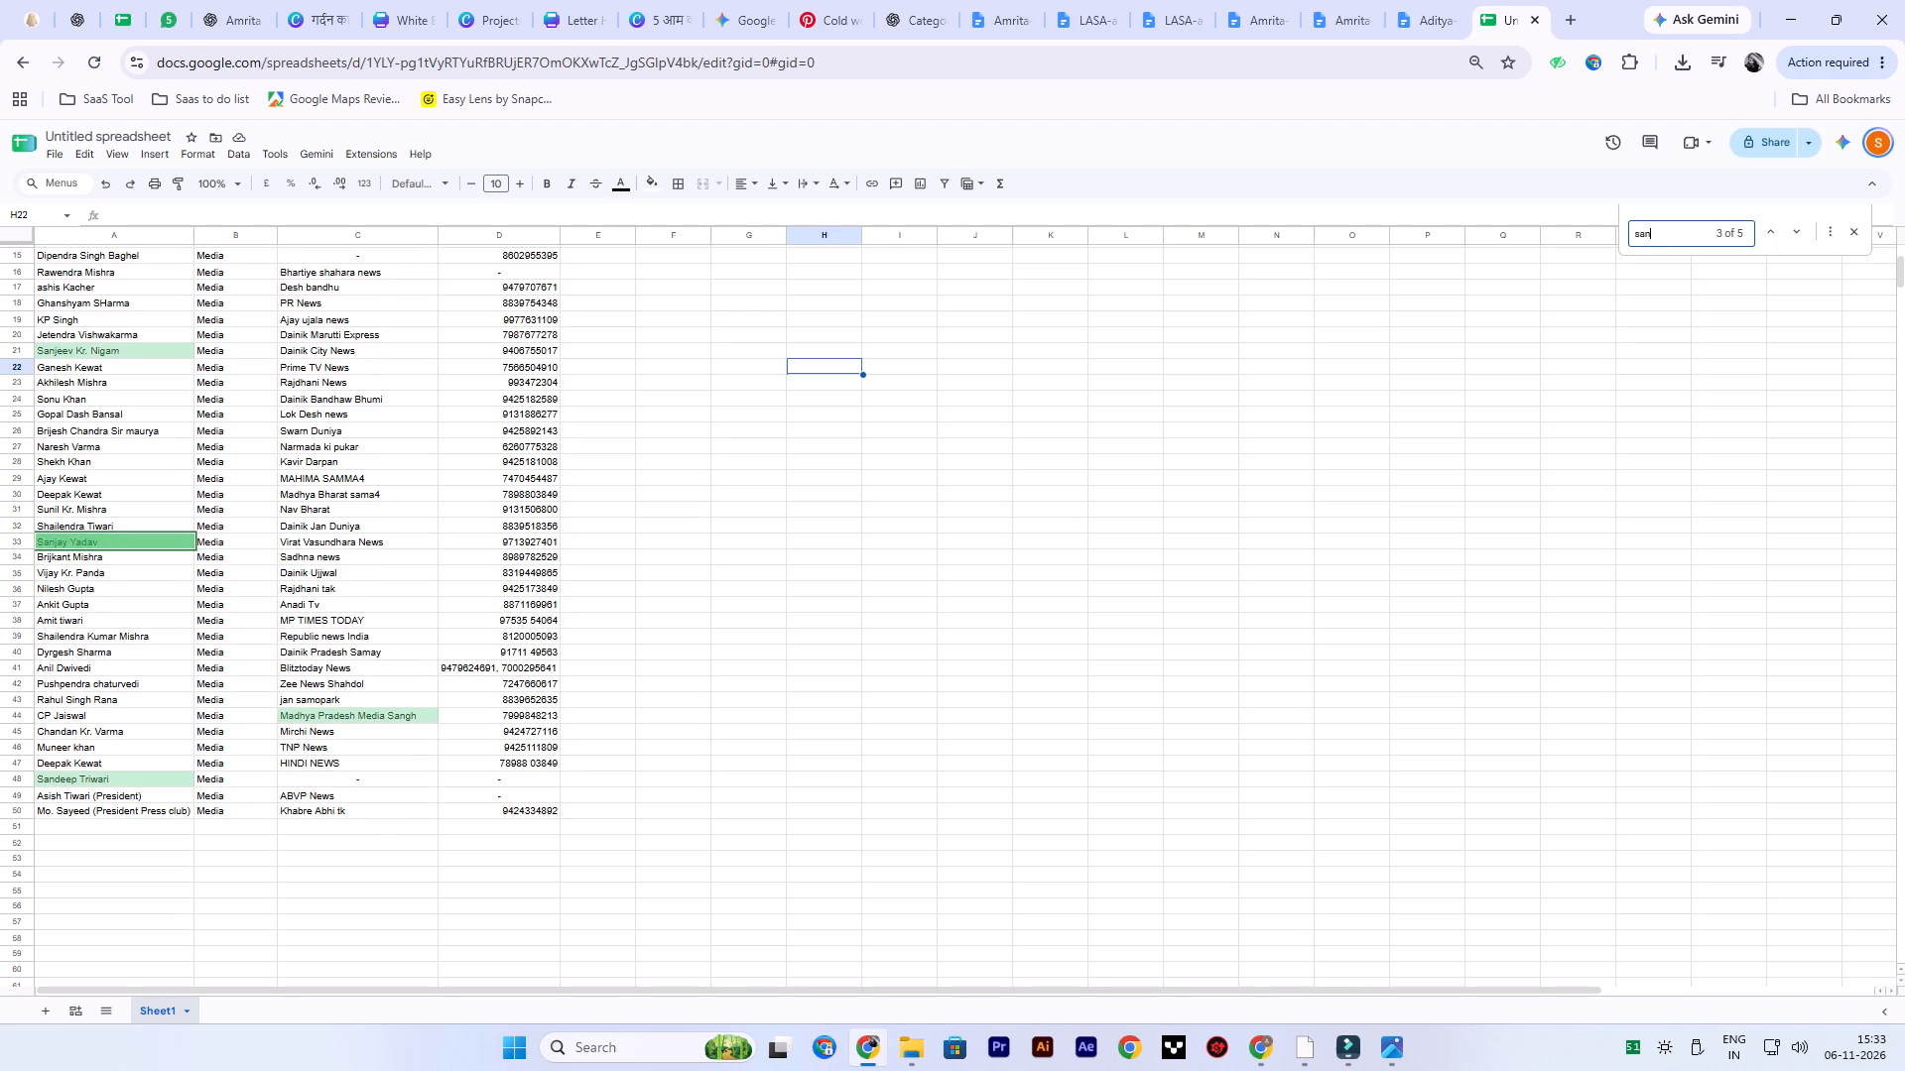
{"action": "scroll", "coordinate": [1625, 311], "scroll_direction": "up", "scroll_amount": 3}
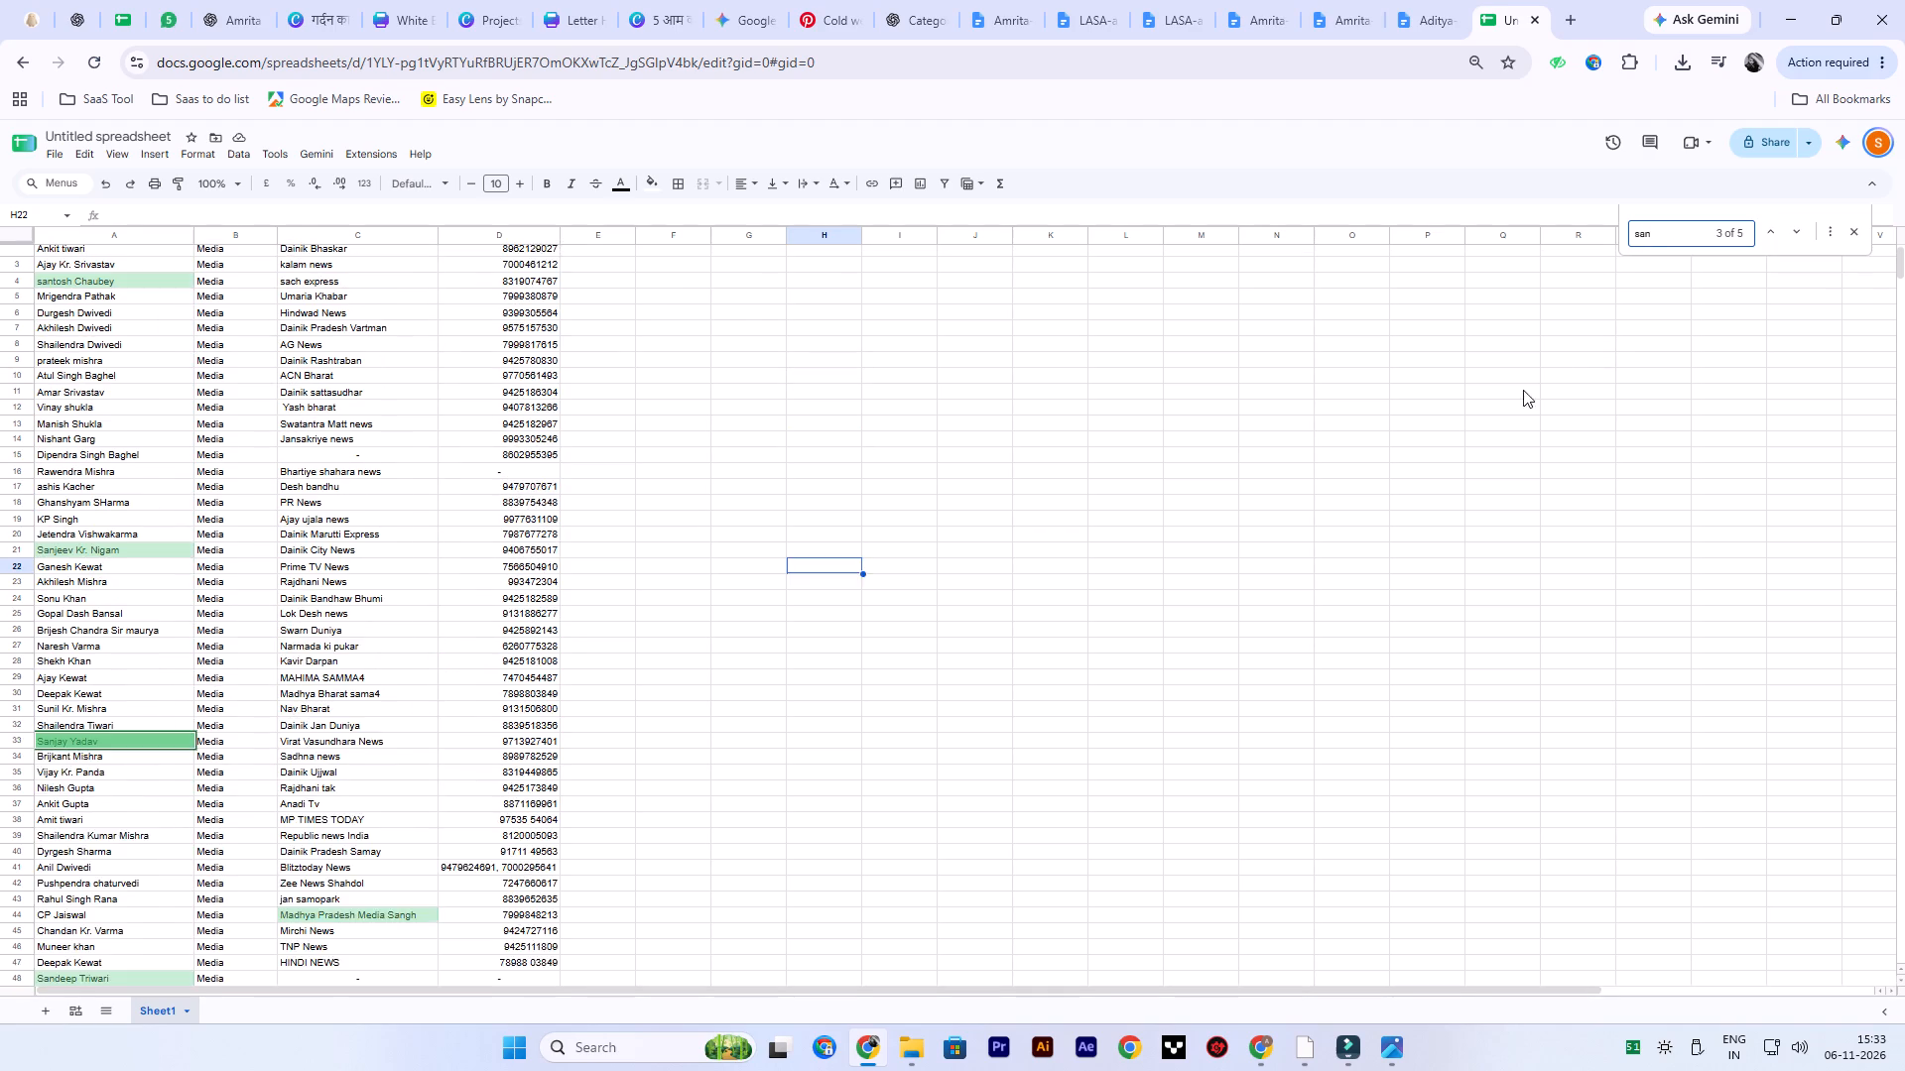
{"action": "scroll", "coordinate": [1523, 390], "scroll_direction": "up", "scroll_amount": 2}
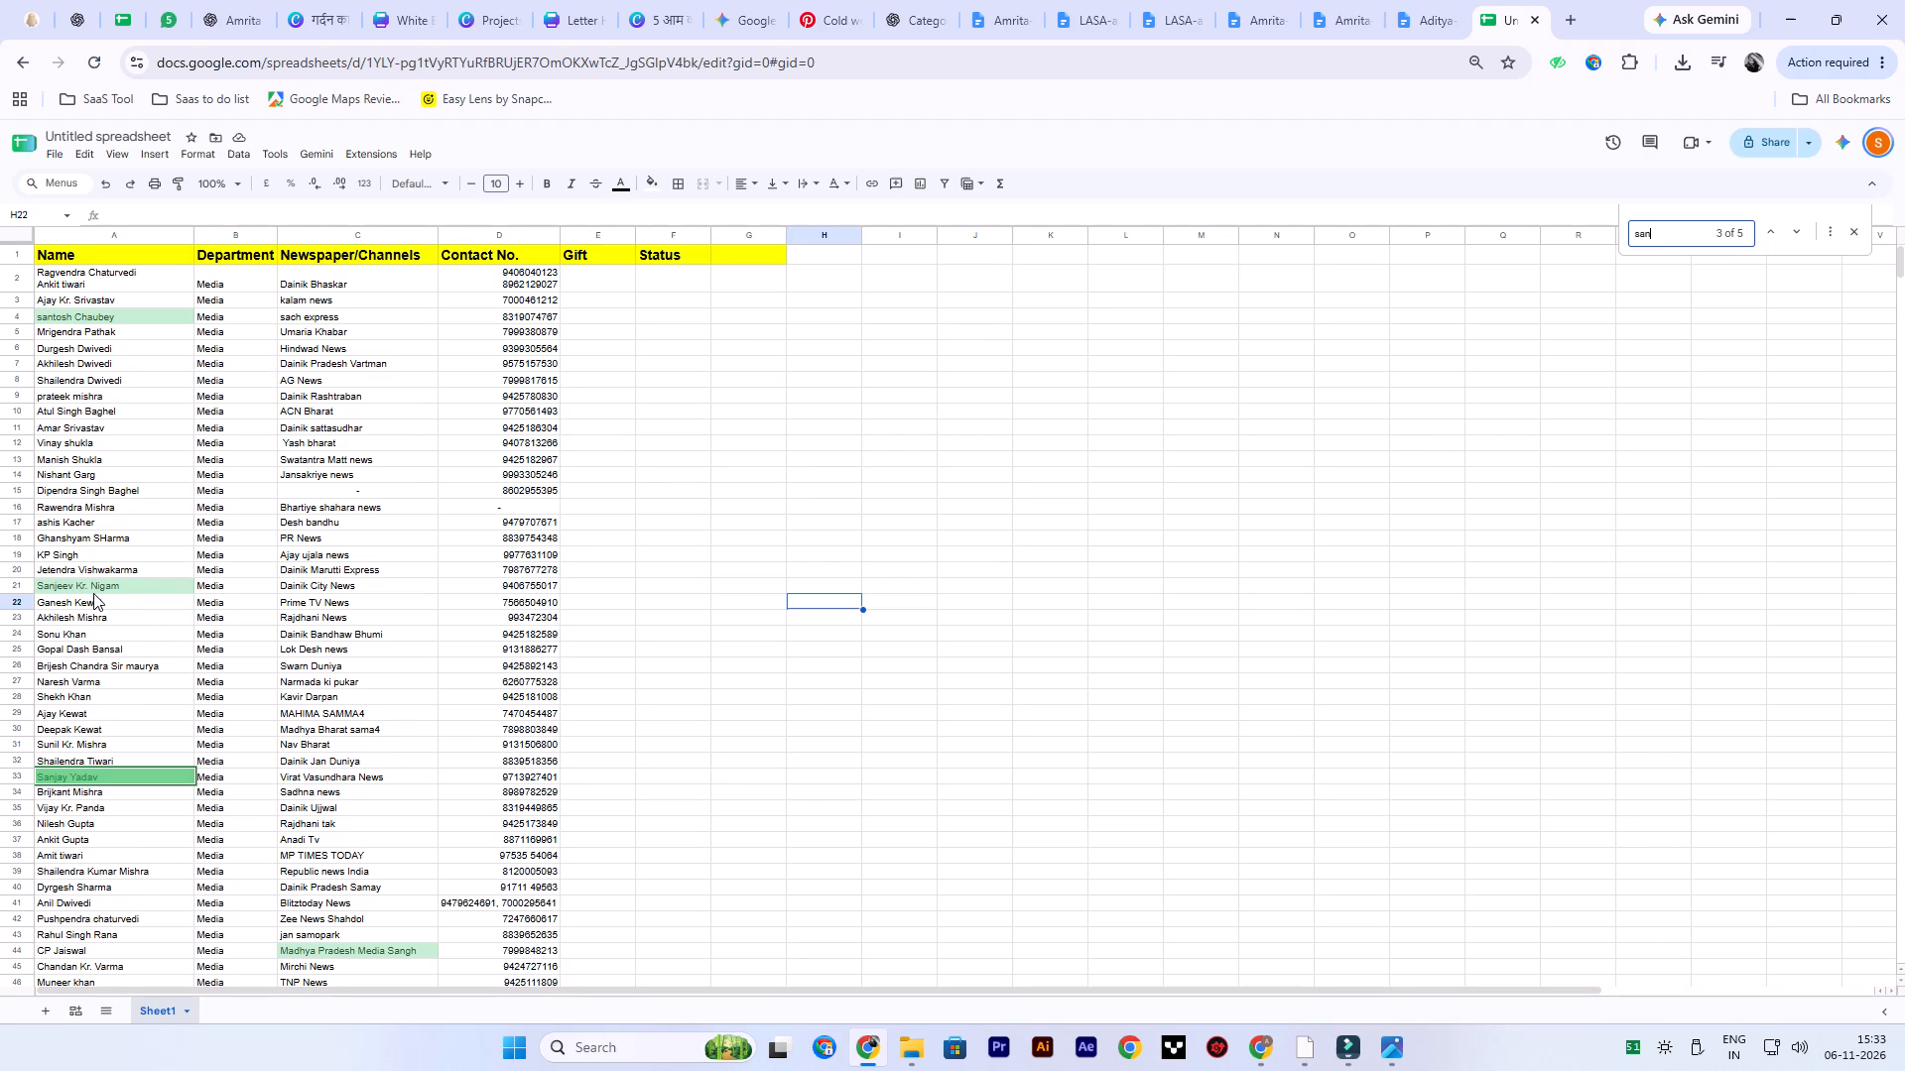
{"action": "type", "text": "jee"}
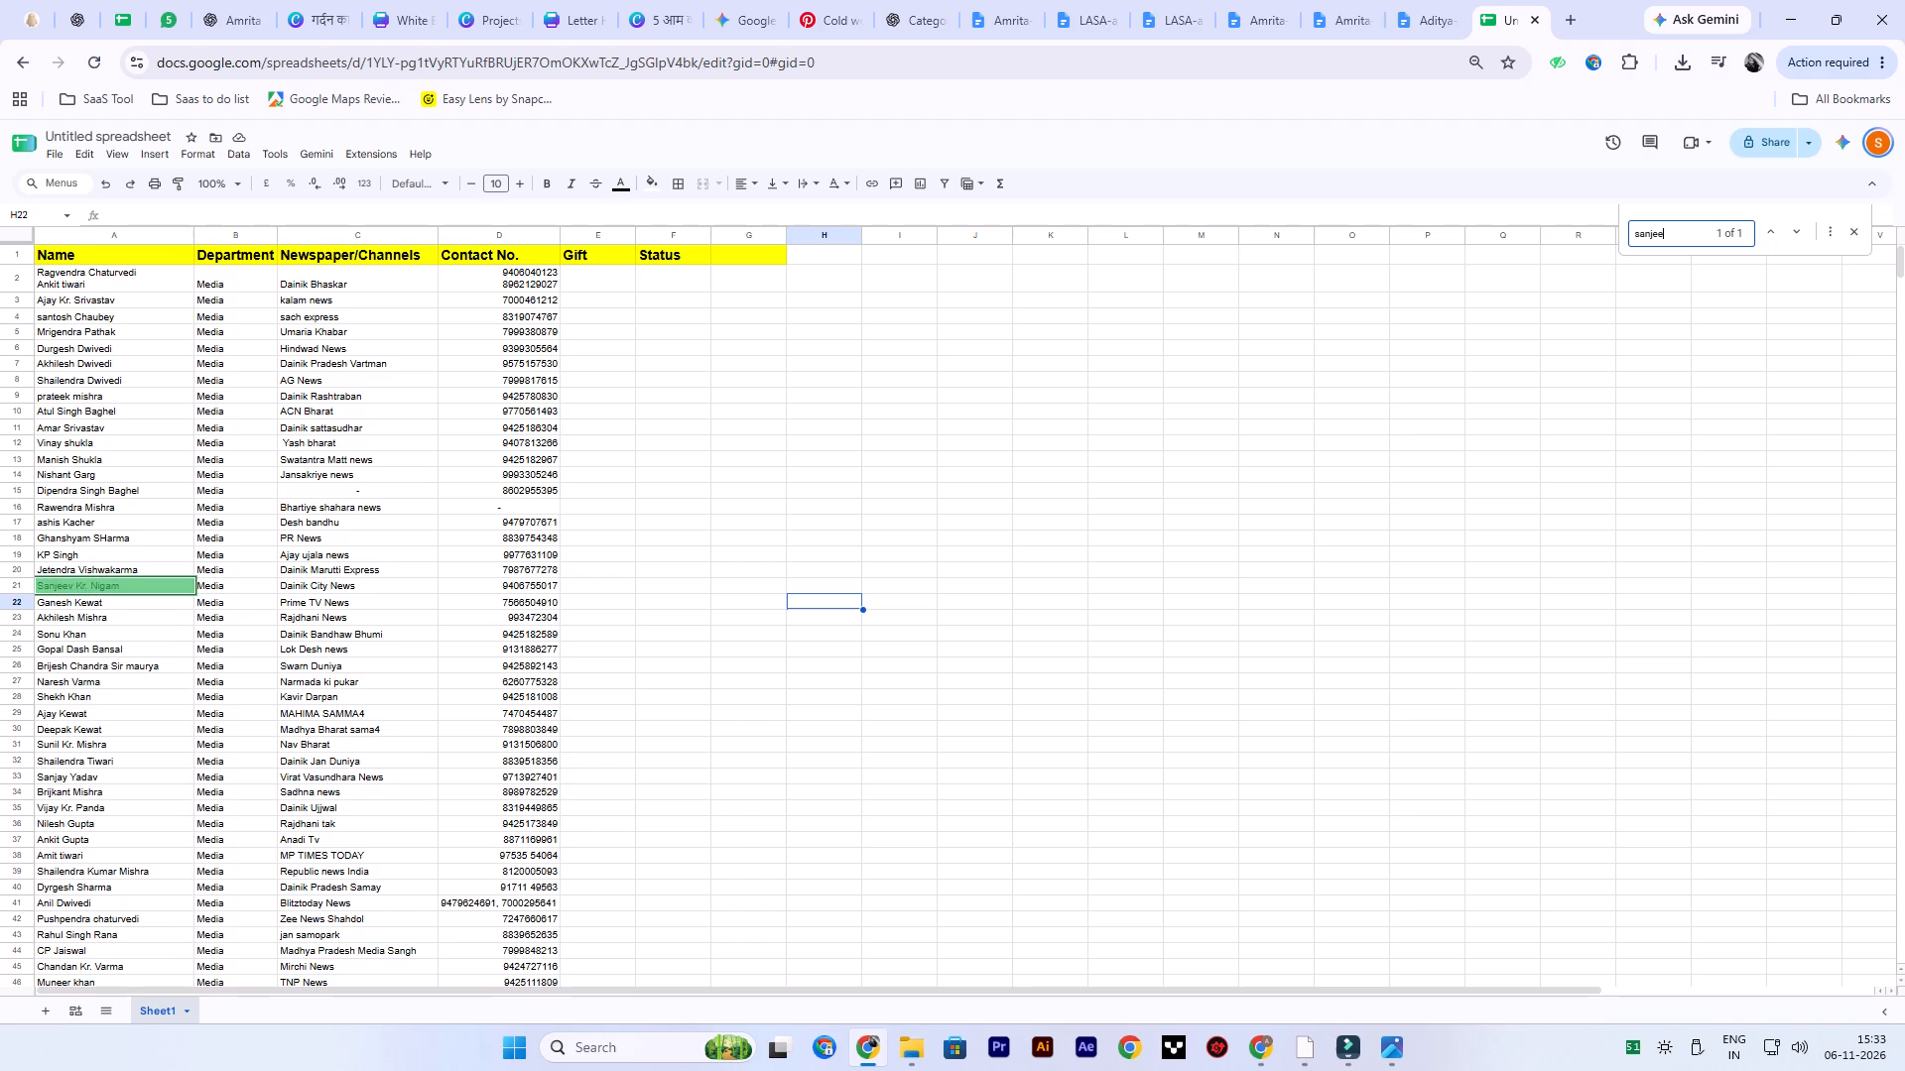
Replace the search term with "son" to check for that name in the contact list.
{"action": "key", "text": "ctrl+BackSpace"}
{"action": "type", "text": "son"}
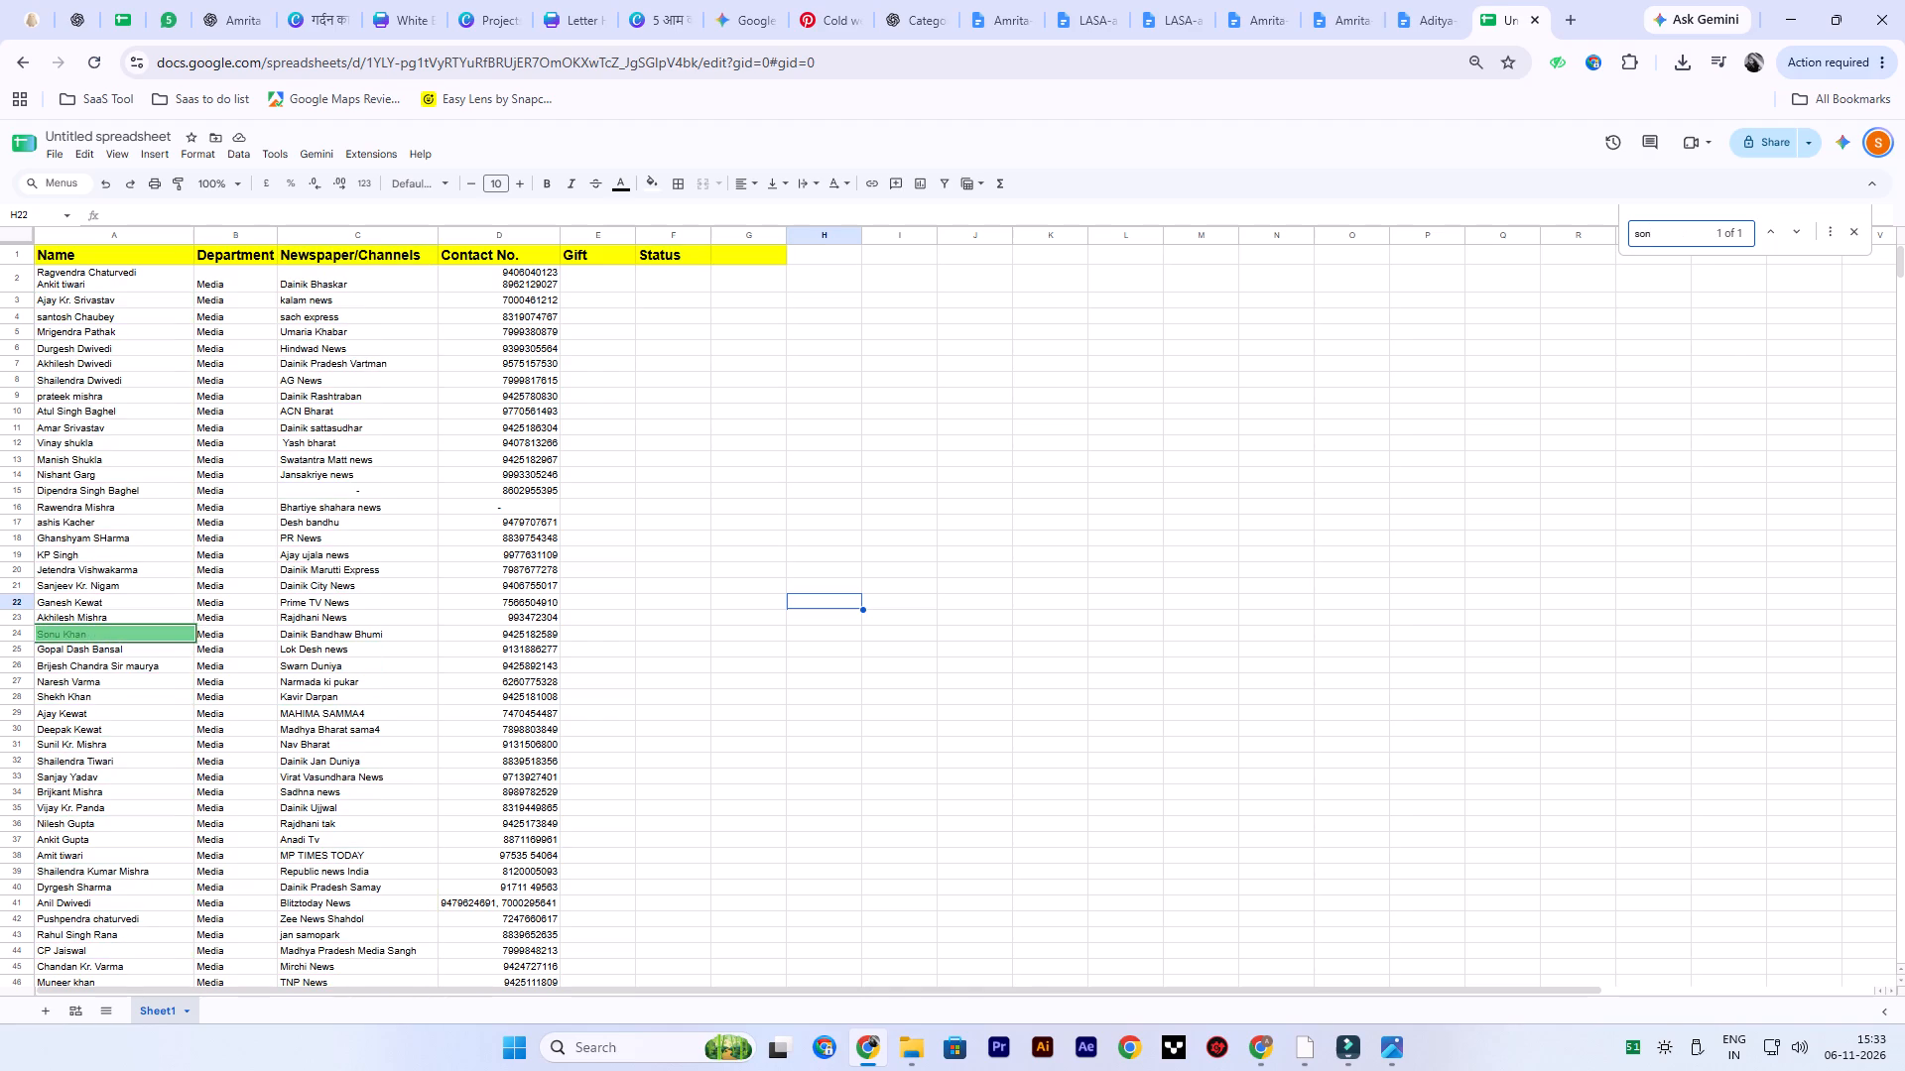
Search the contact list for "aki" and shorten the term to "ak" to widen the search.
{"action": "key", "text": "ctrl+BackSpace"}
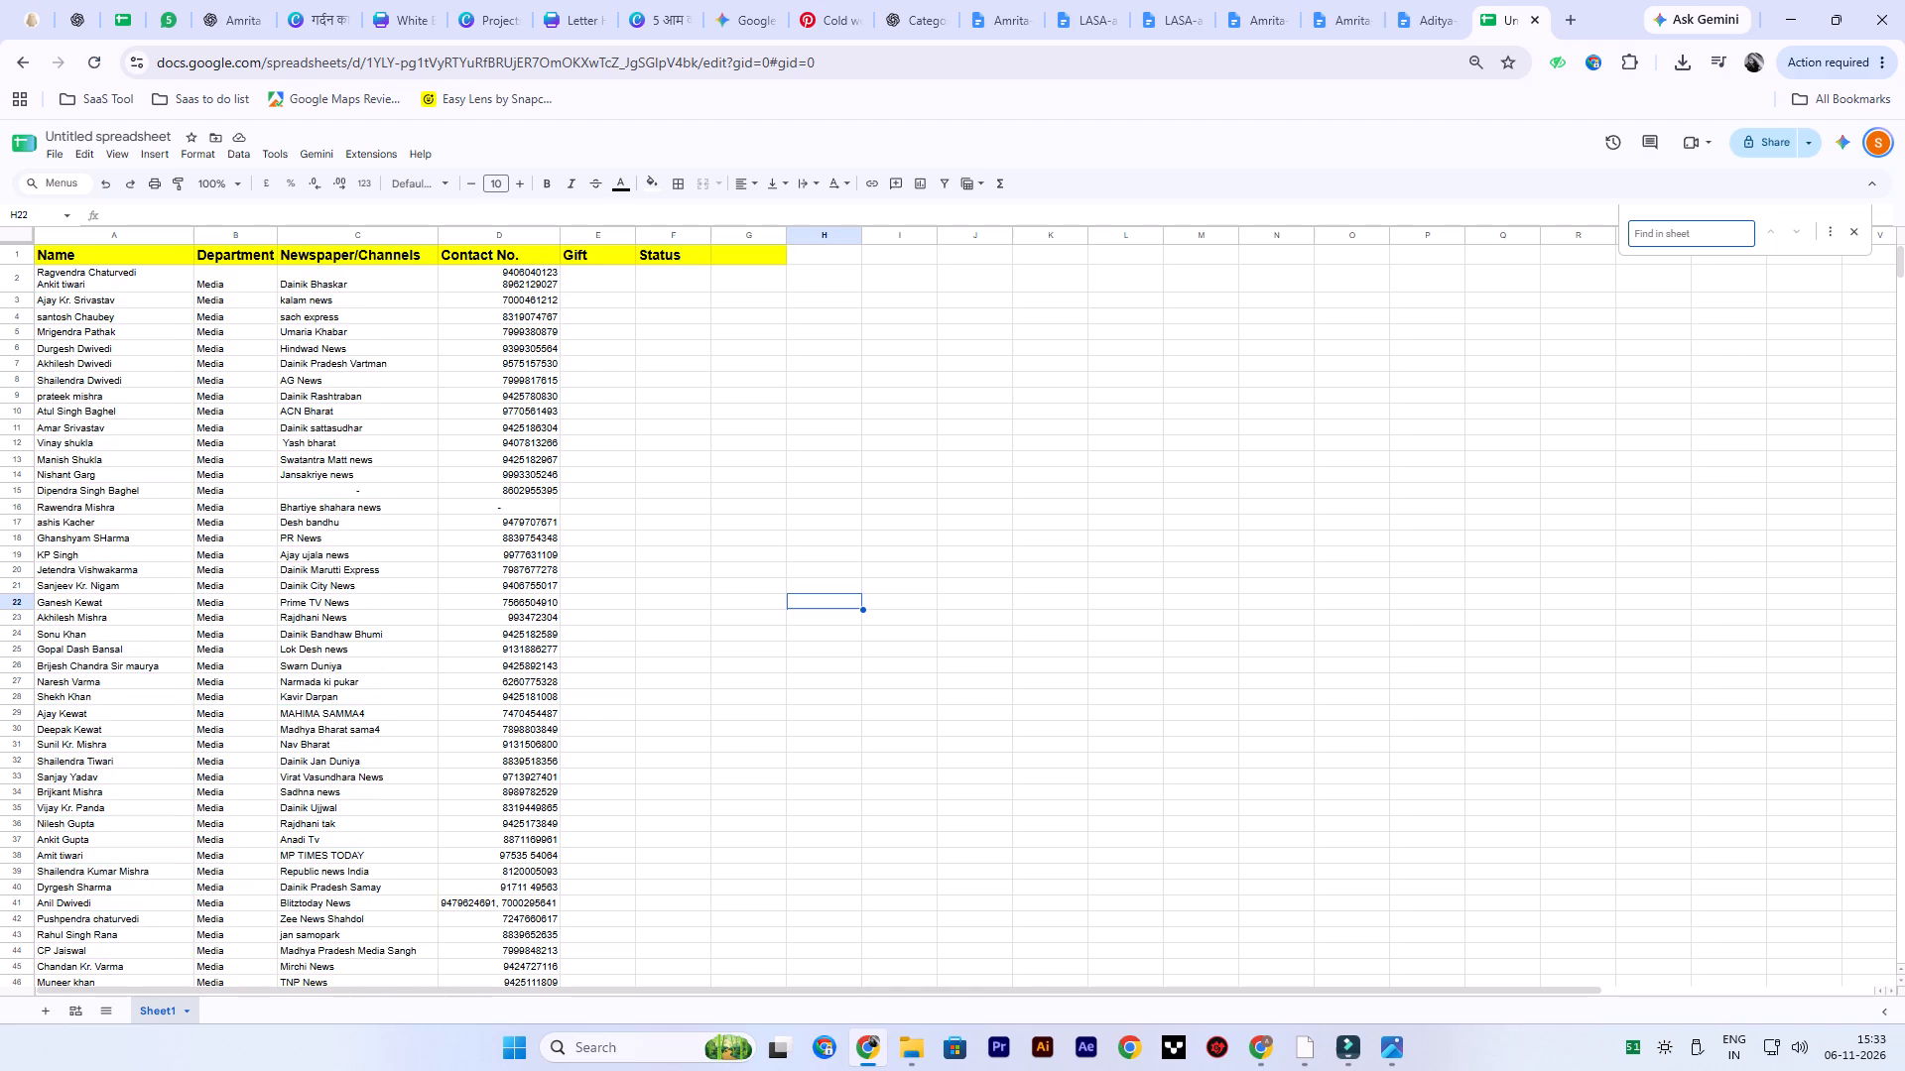
{"action": "type", "text": "aki"}
{"action": "key", "text": "BackSpace"}
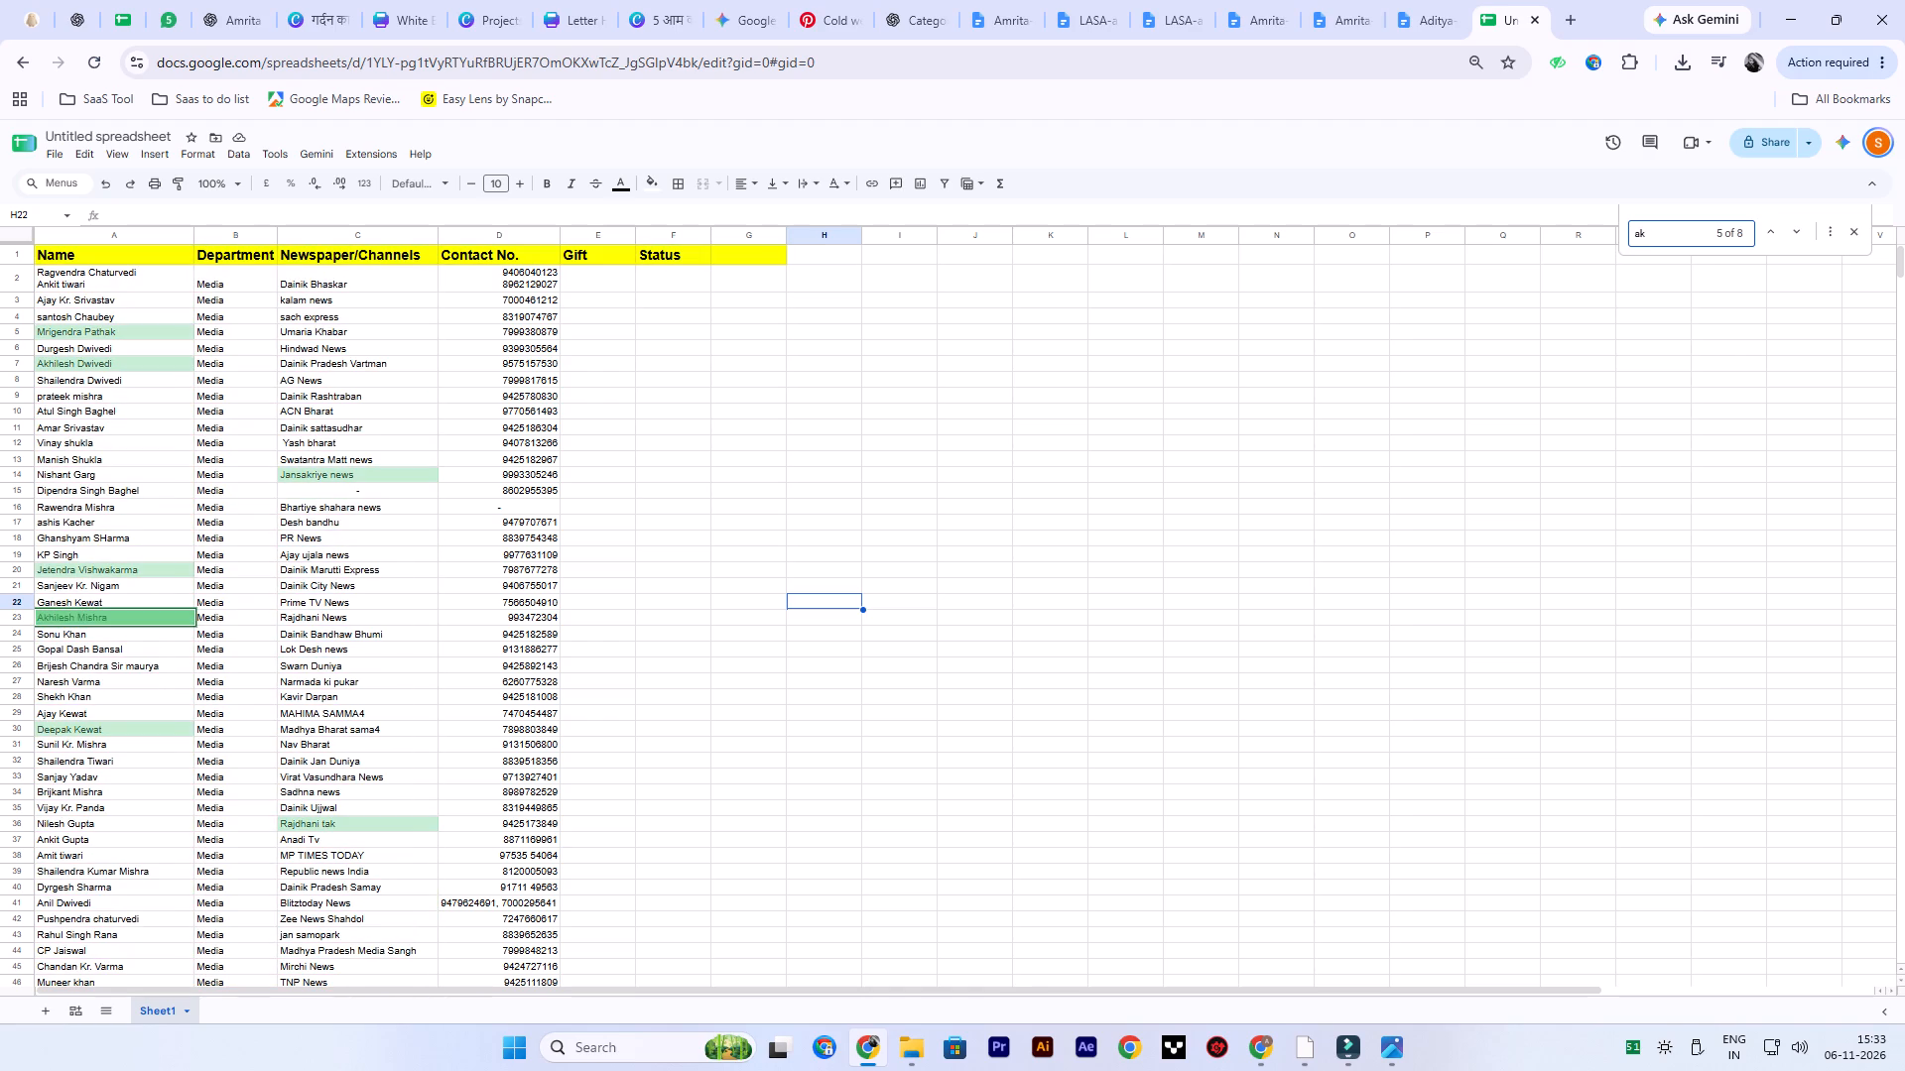
Replace the search term with "vina" to check for that name in the contact list.
{"action": "key", "text": "ctrl+BackSpace"}
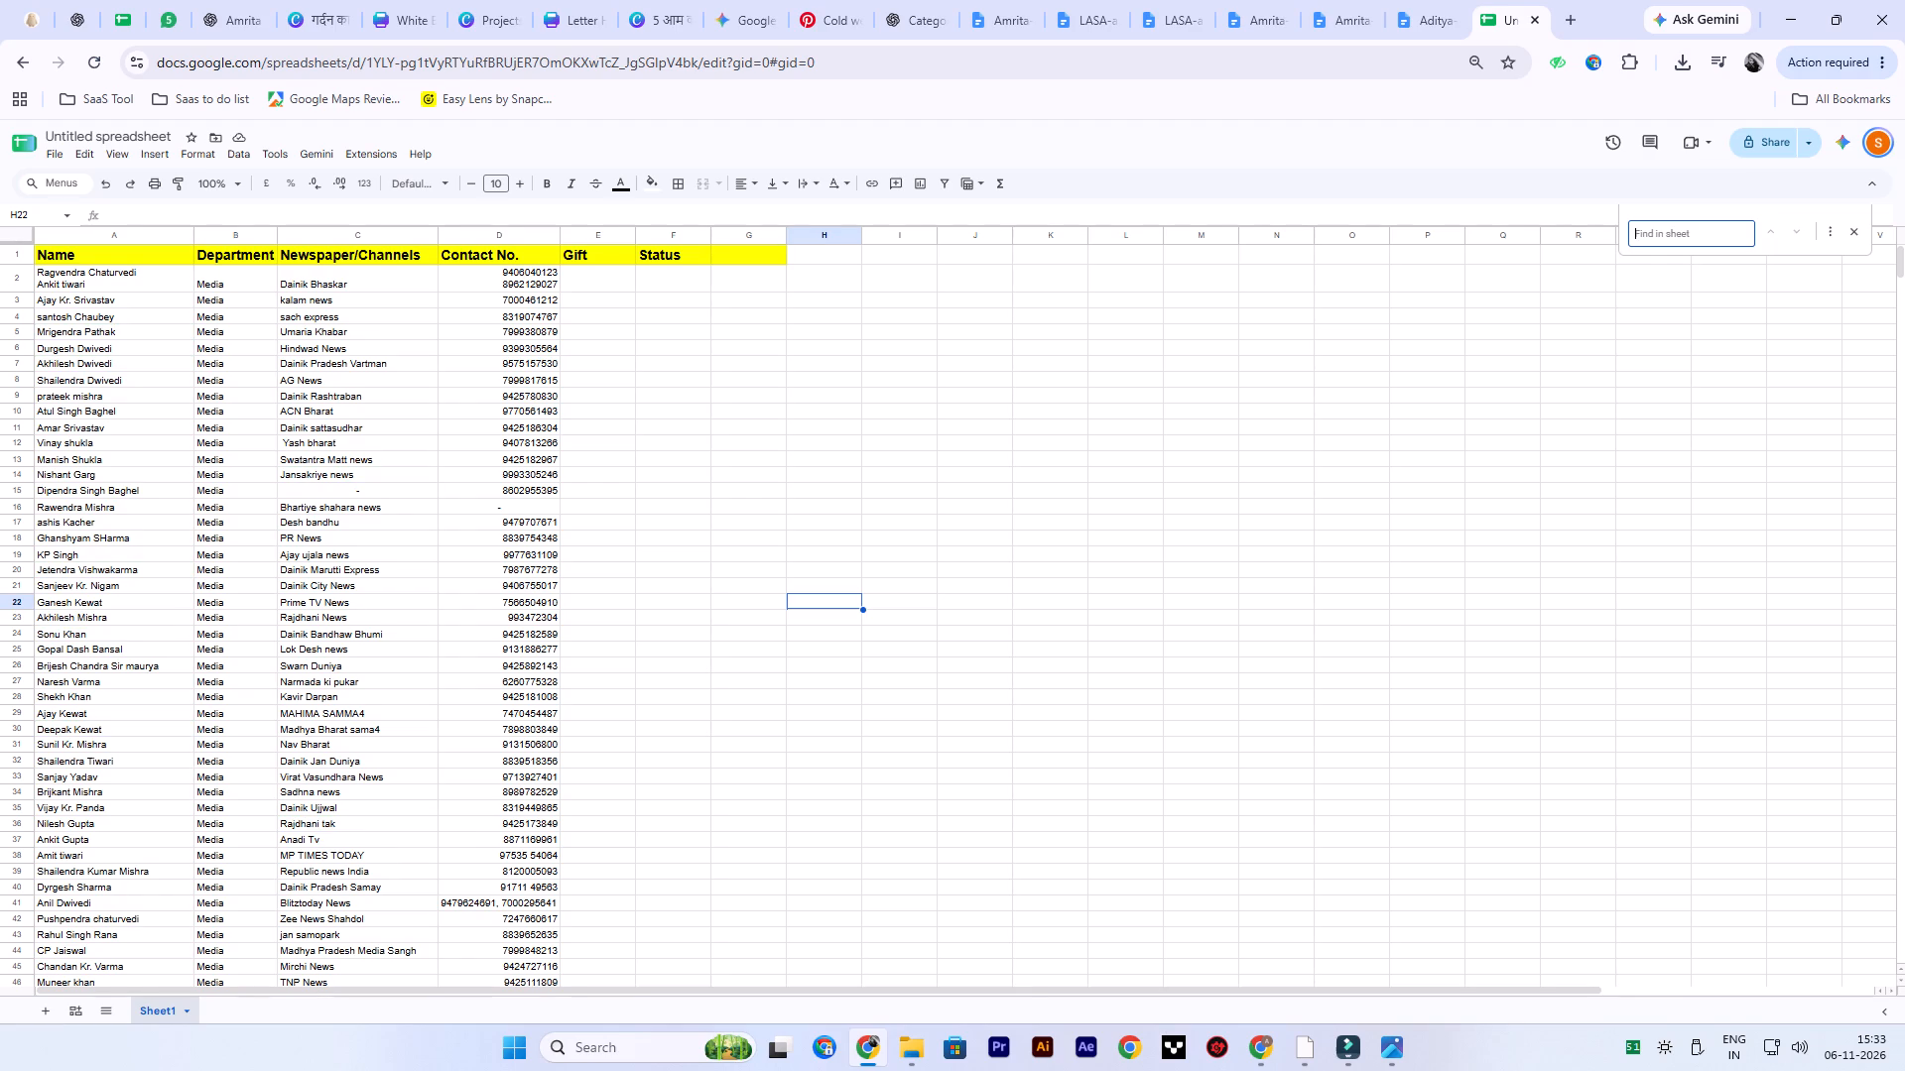
{"action": "type", "text": "vina"}
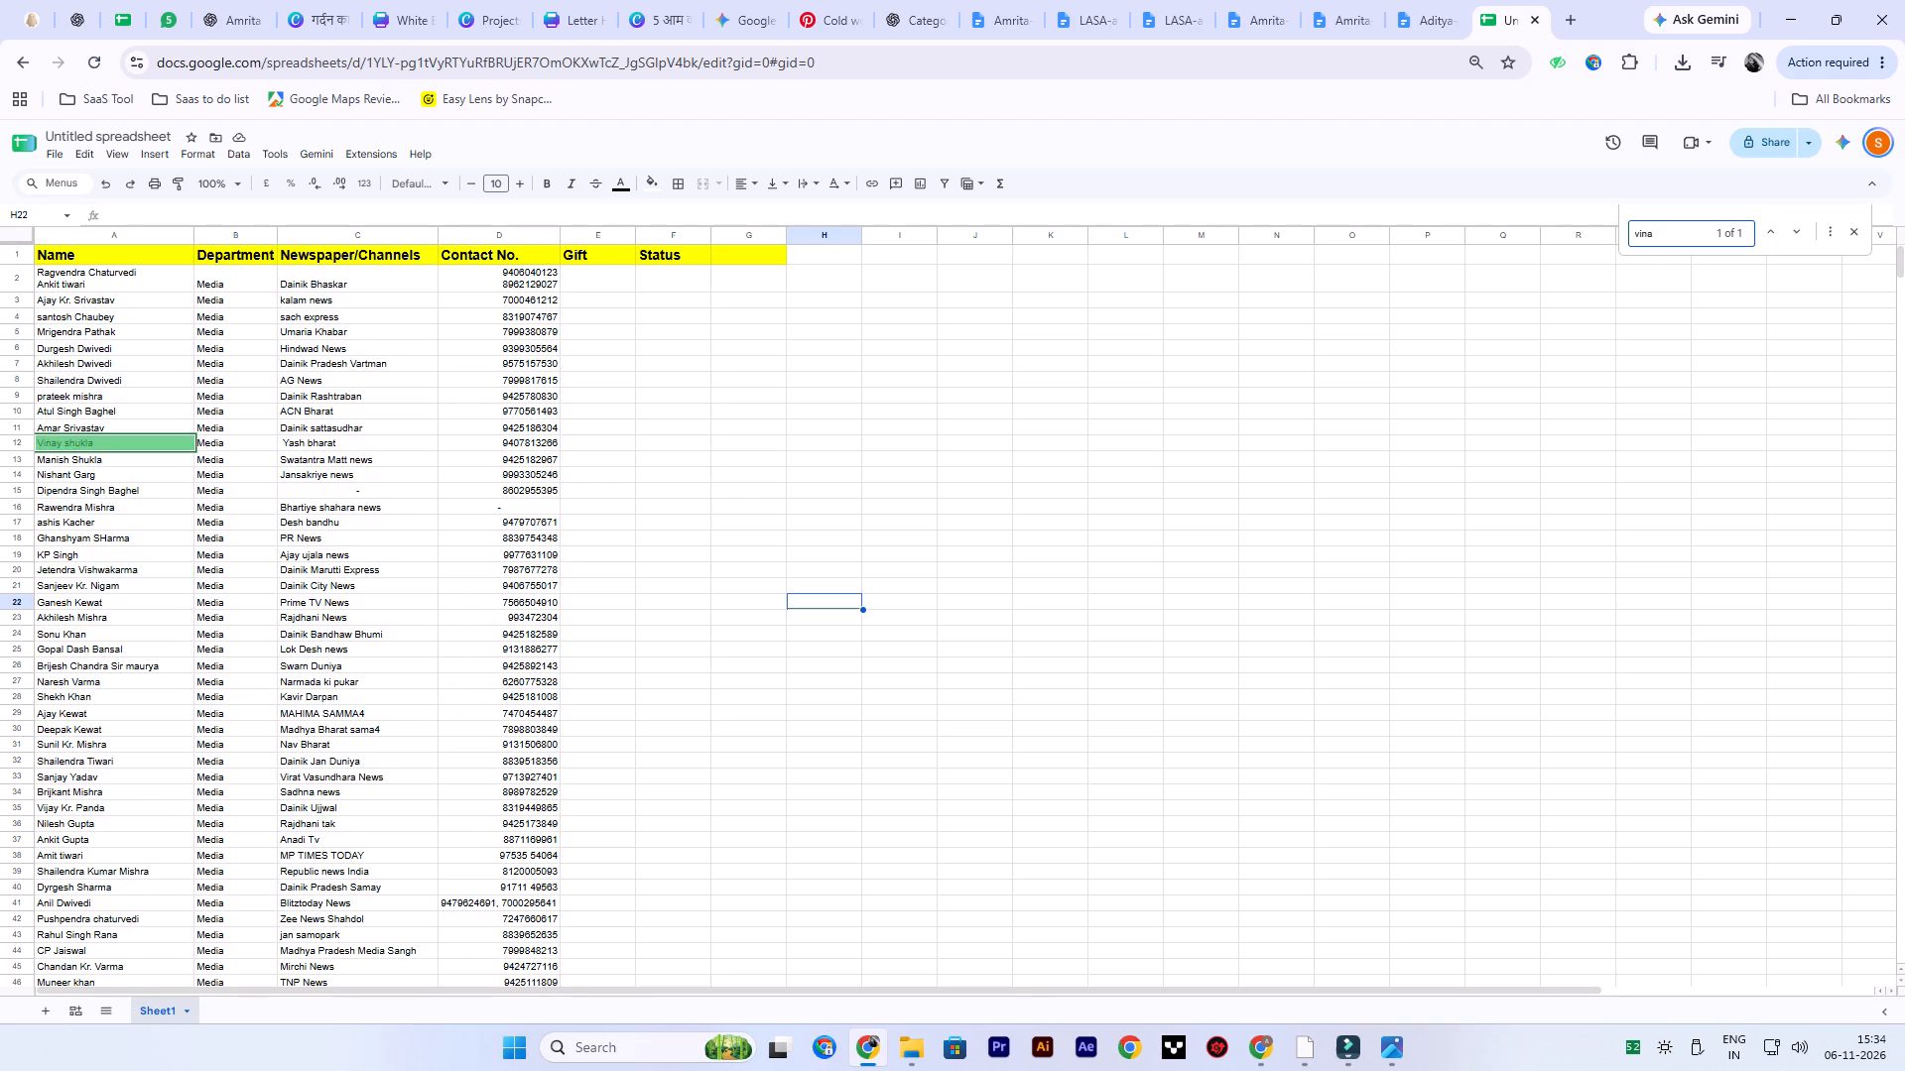
Search the contact list for "an", try the longer spellings "ano" and "anoo", and clear the search term.
{"action": "key", "text": "ctrl+BackSpace"}
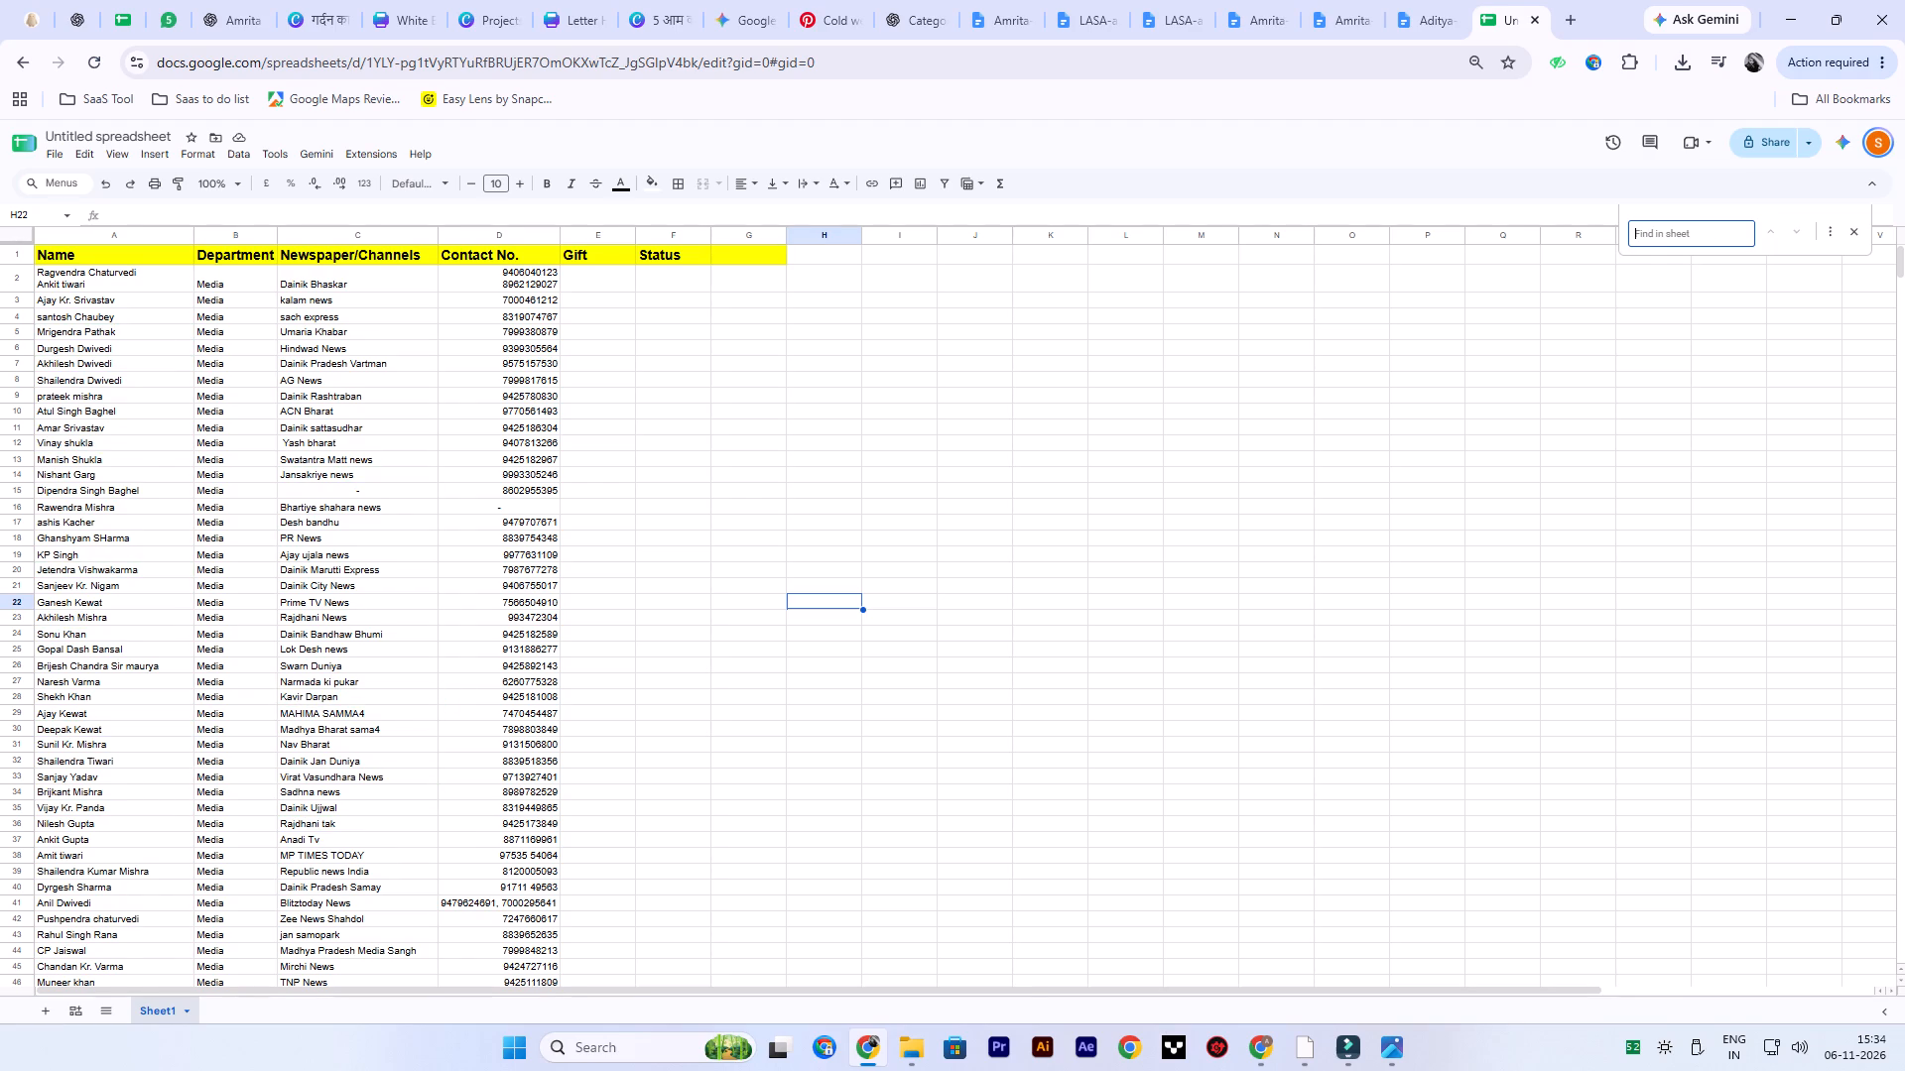
{"action": "type", "text": "an"}
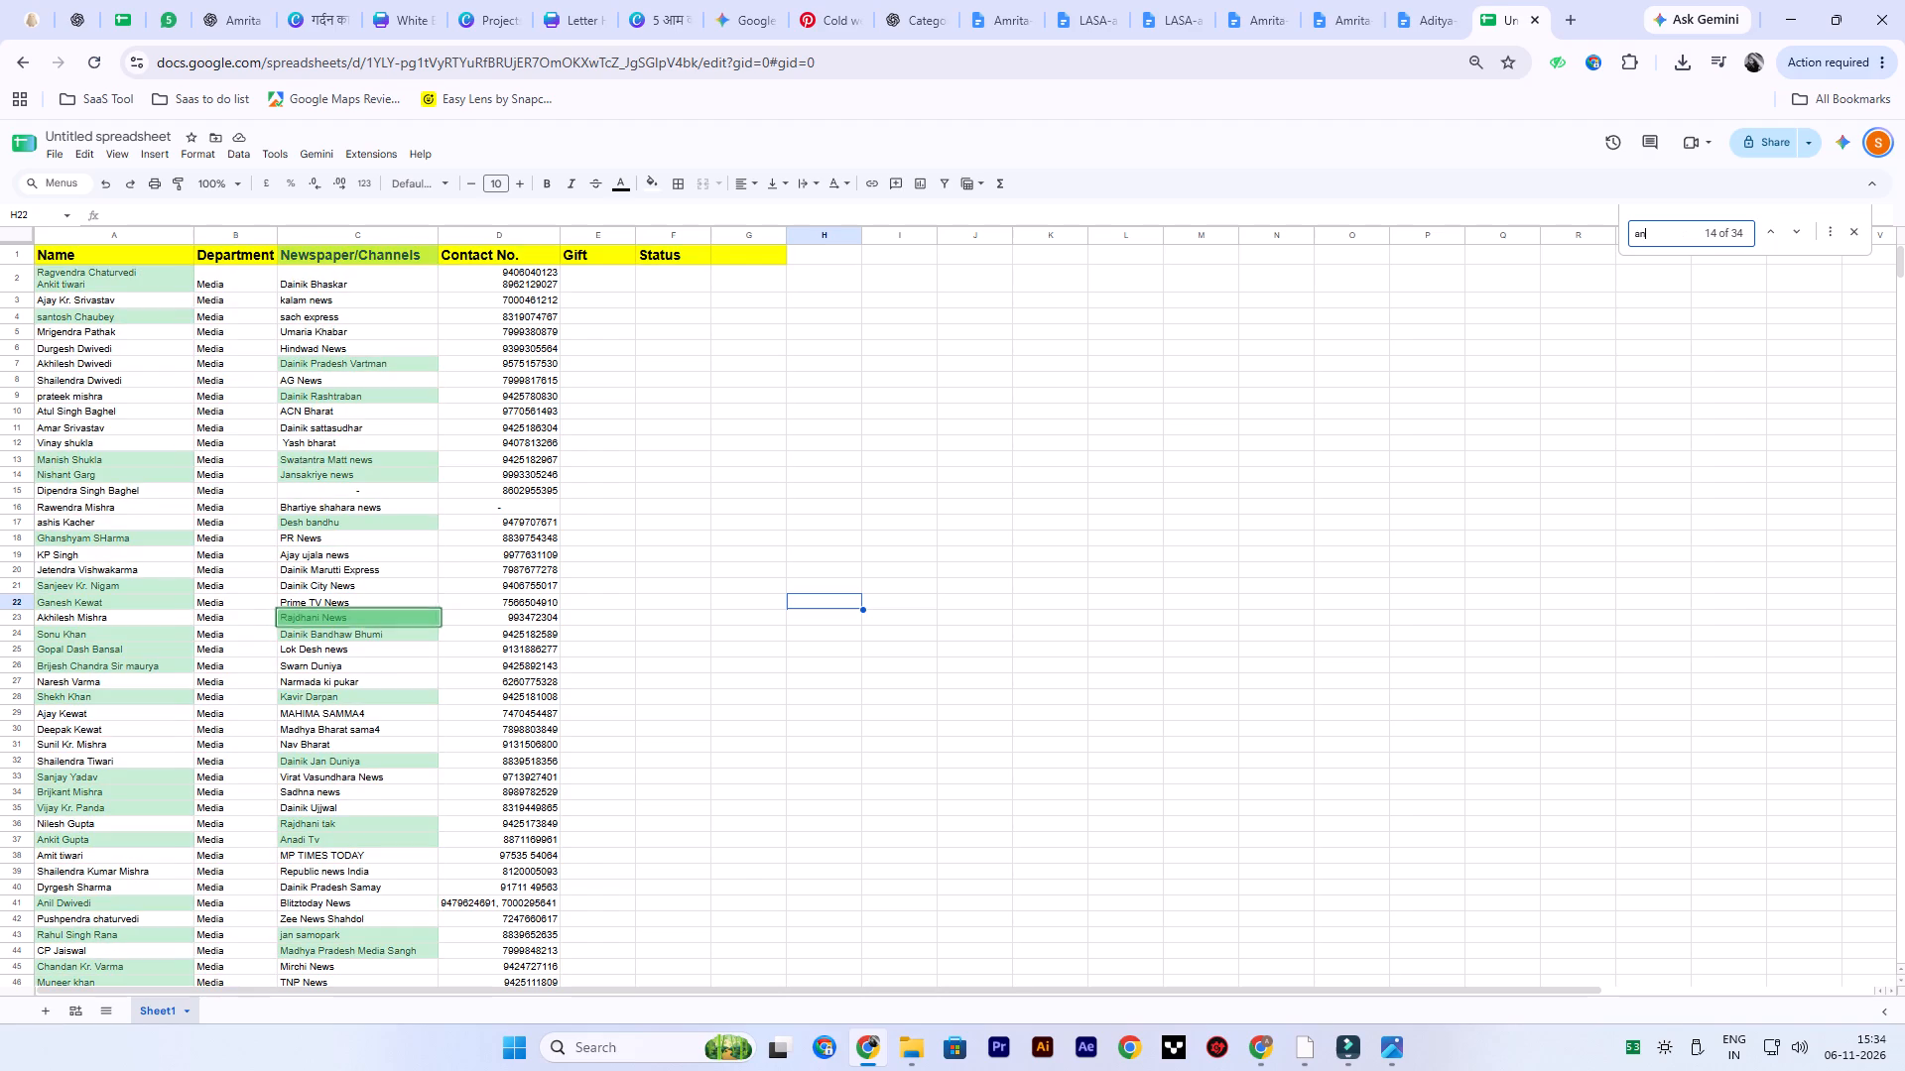
{"action": "key", "text": "o"}
{"action": "key", "text": "BackSpace"}
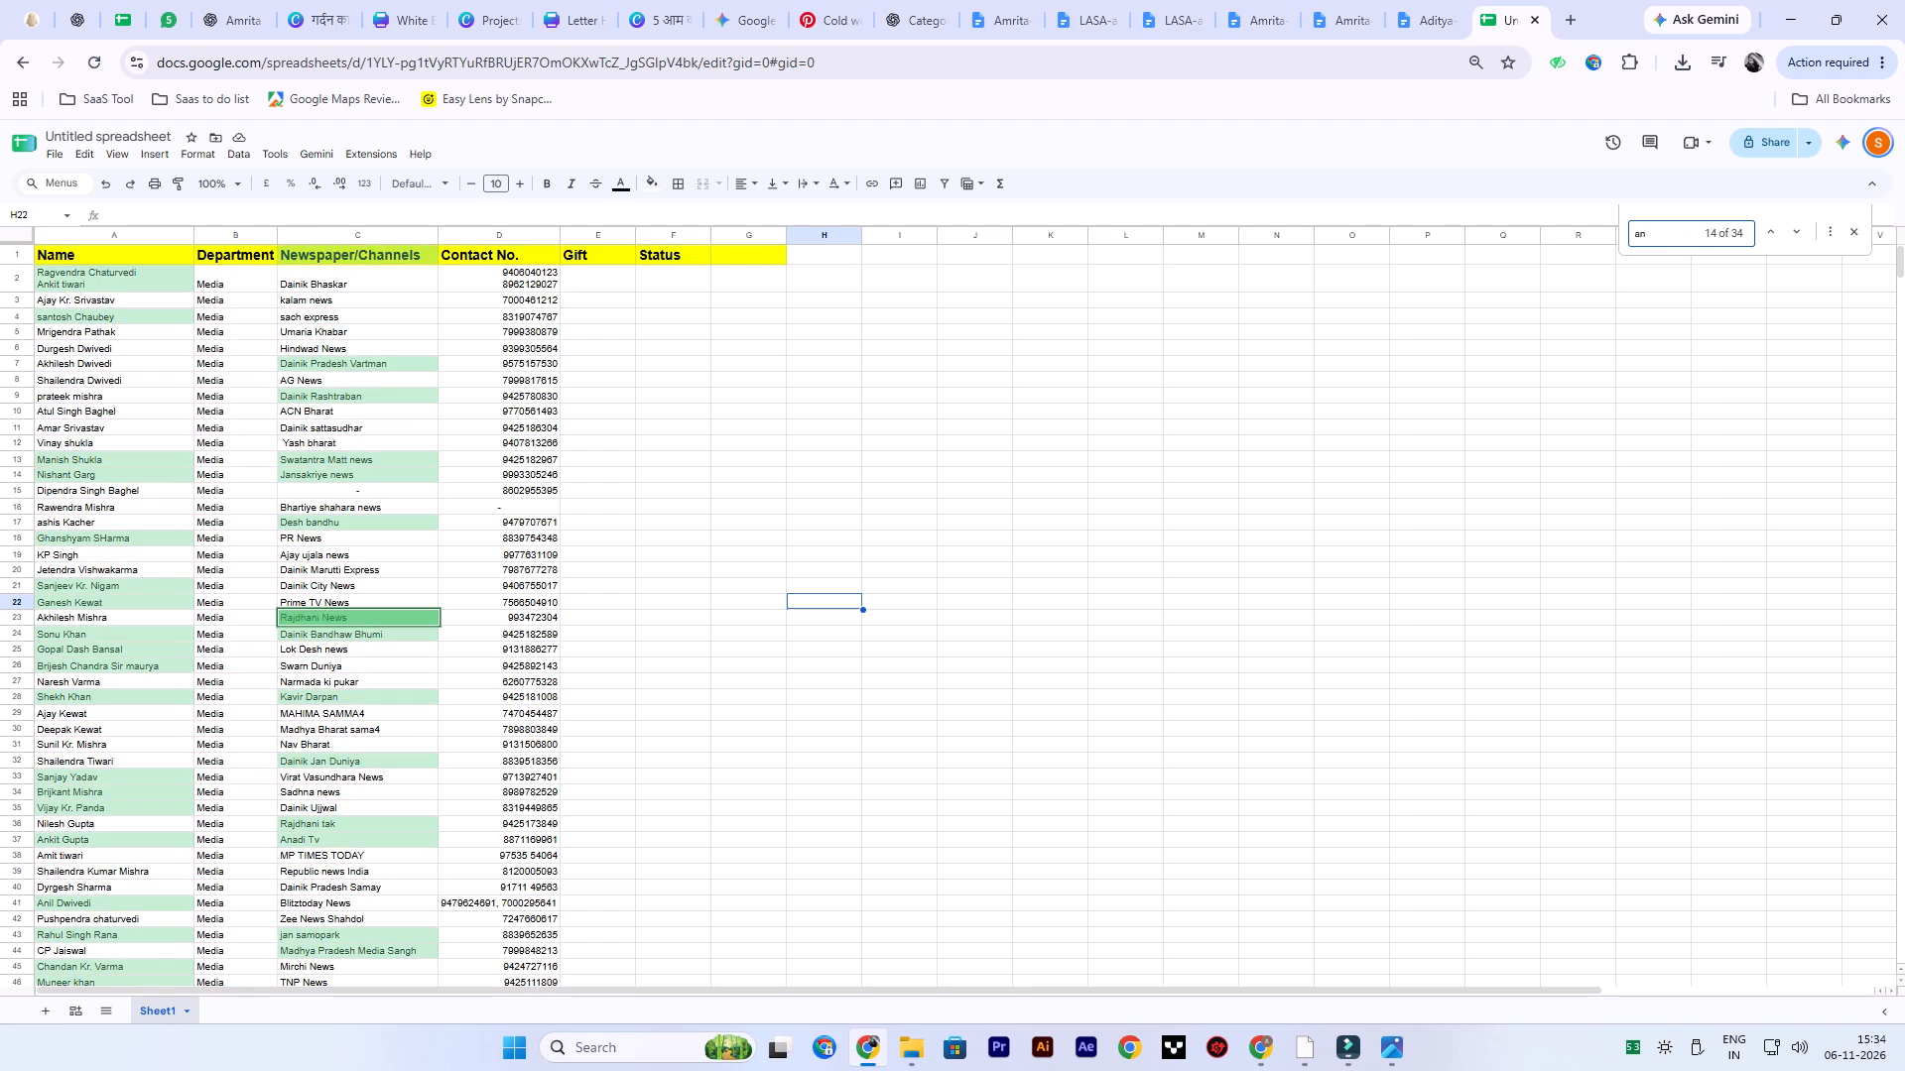
{"action": "type", "text": "oo"}
{"action": "key", "text": "BackSpace"}
{"action": "key", "text": "BackSpace"}
{"action": "key", "text": "BackSpace"}
{"action": "key", "text": "BackSpace"}
{"action": "key", "text": "BackSpace"}
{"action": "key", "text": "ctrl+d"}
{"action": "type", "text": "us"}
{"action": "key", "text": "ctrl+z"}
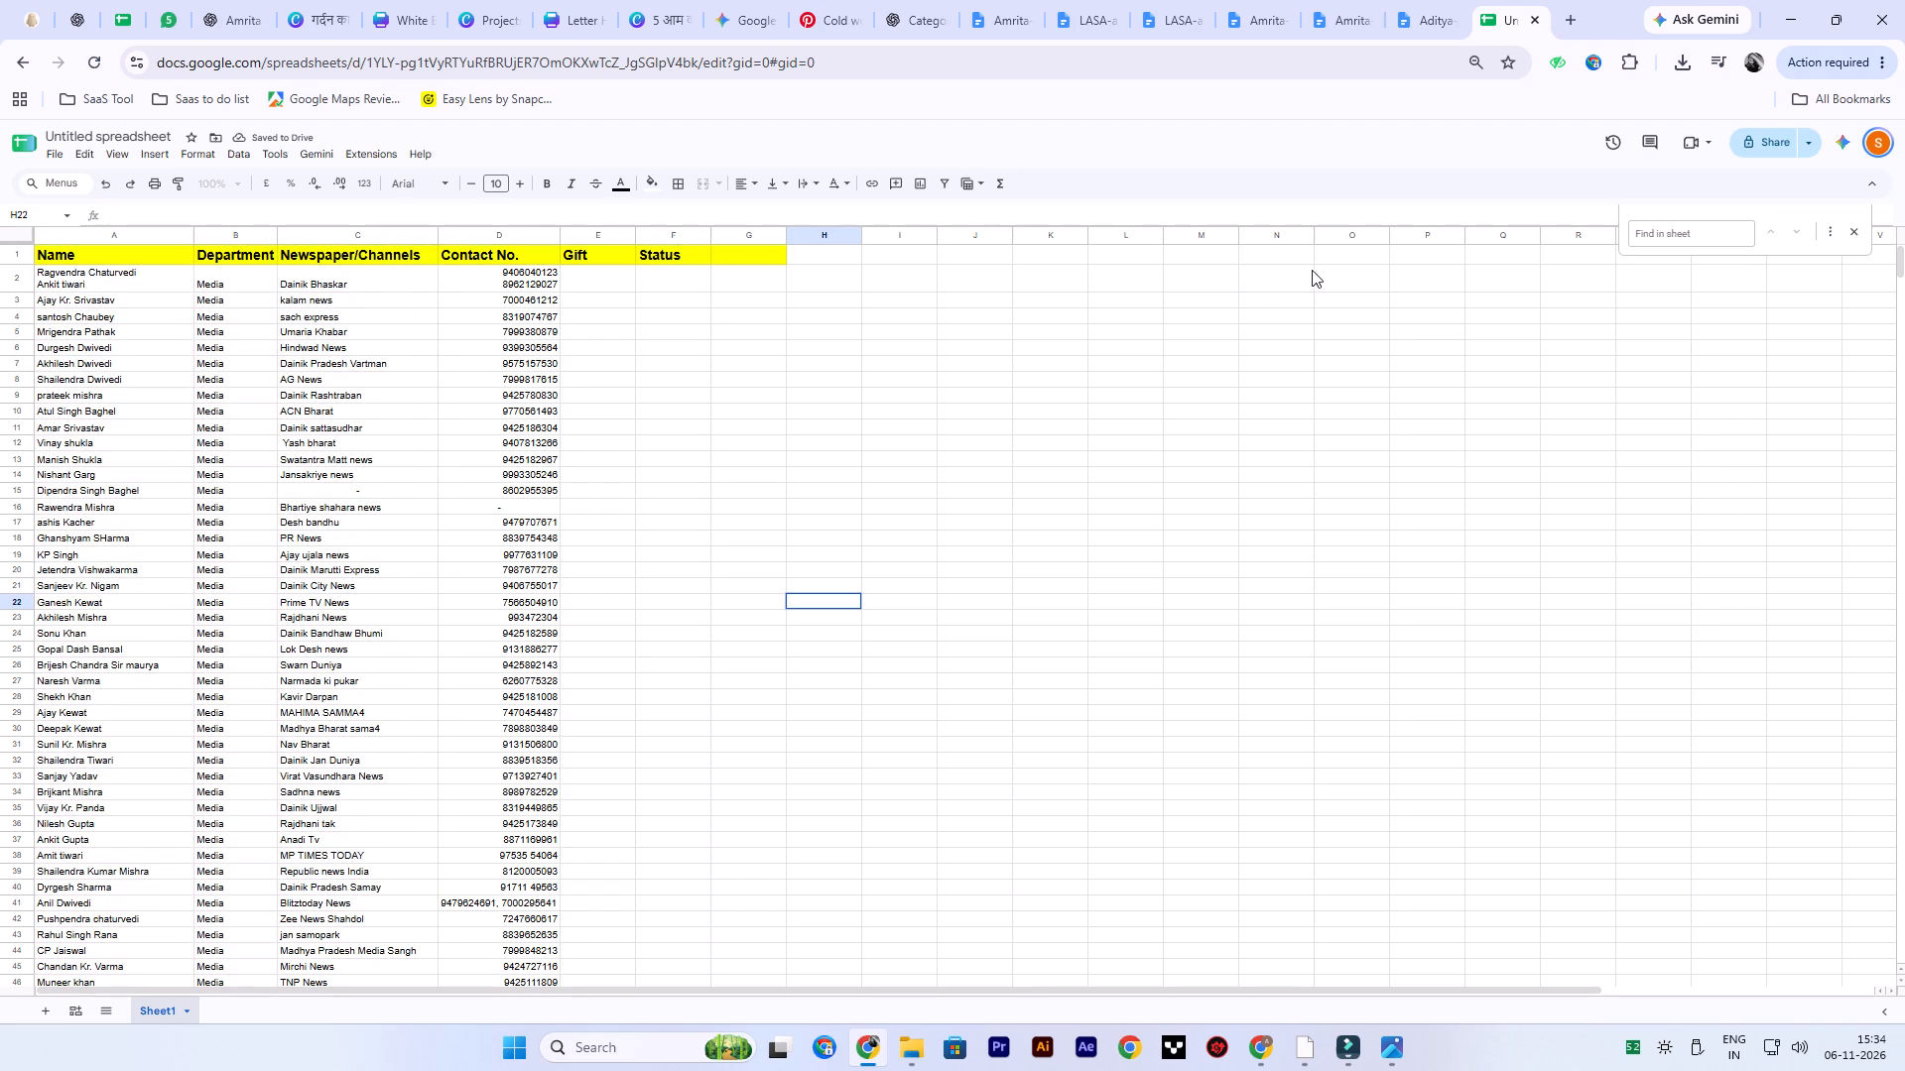
Search the contact list for "dus" and shorten the term to "du" to widen the search.
{"action": "left_click", "coordinate": [1690, 229]}
{"action": "type", "text": "dus"}
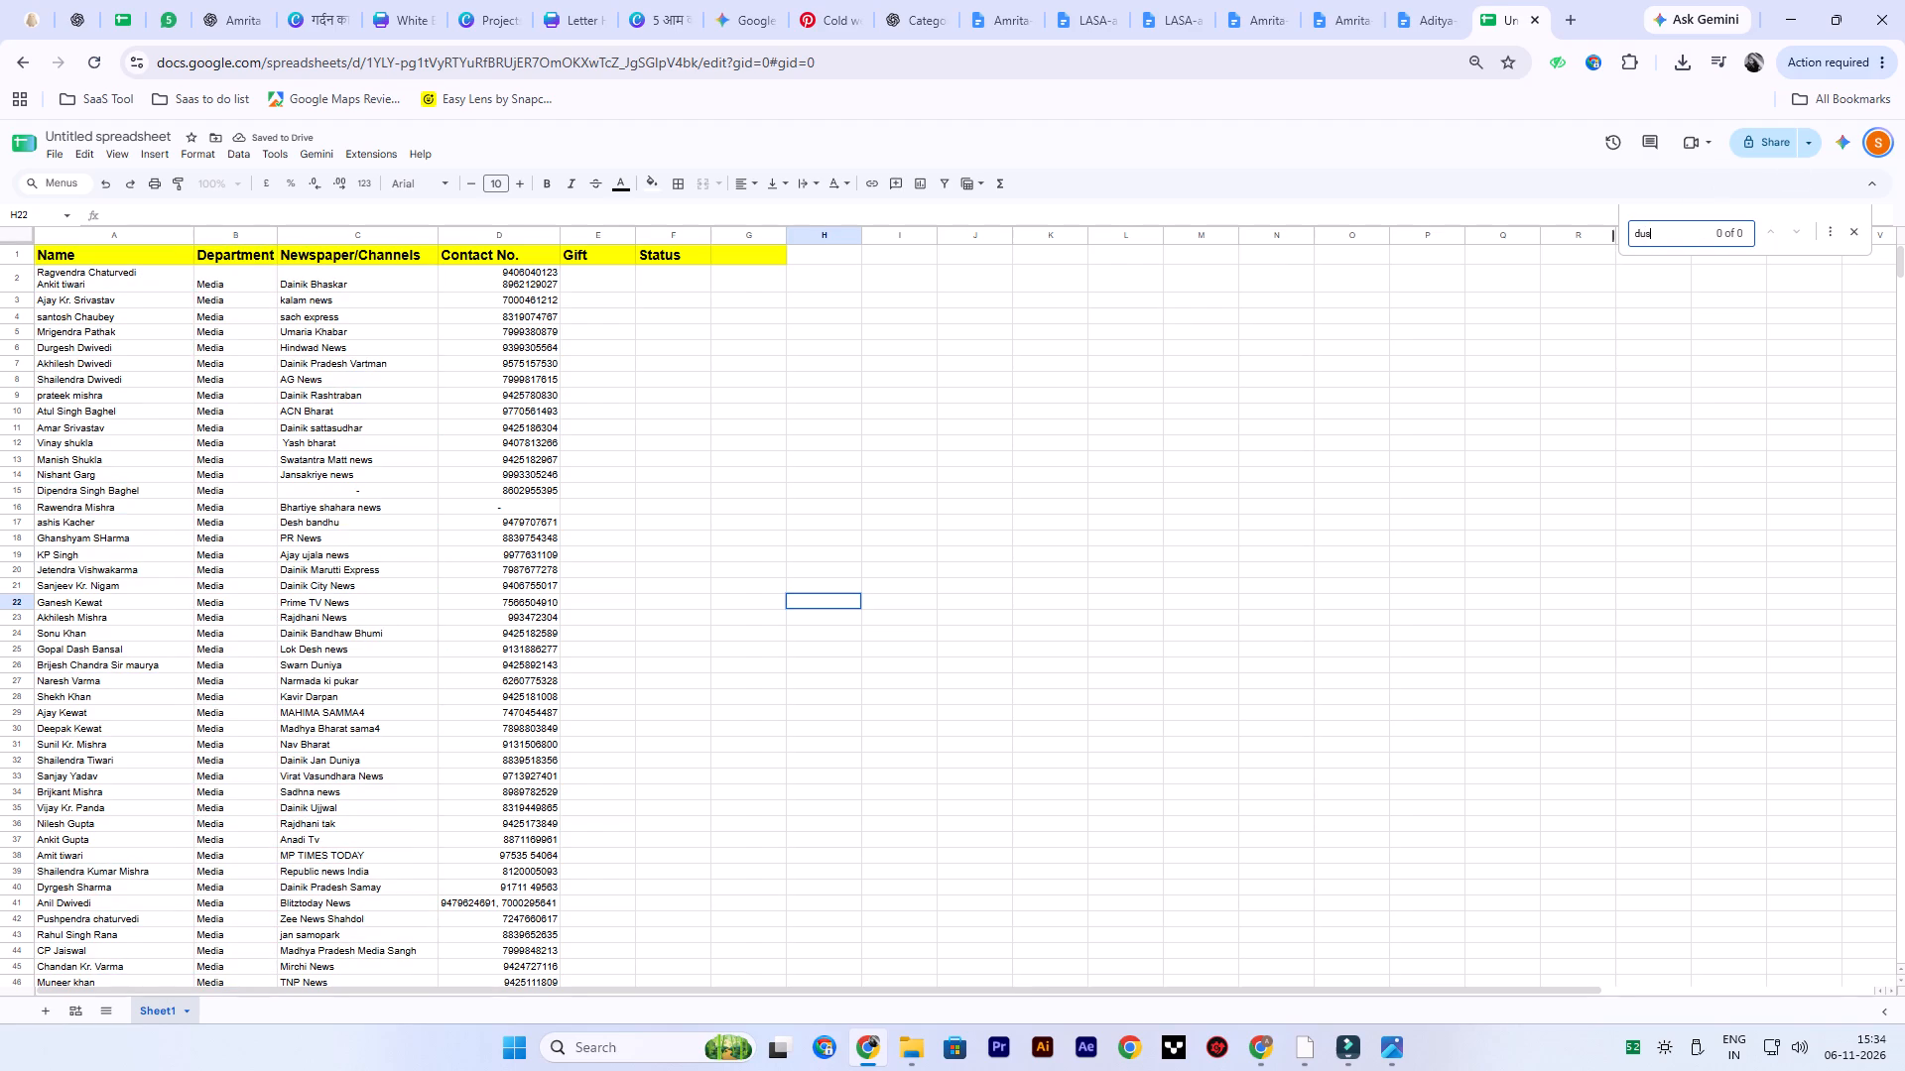
{"action": "key", "text": "BackSpace"}
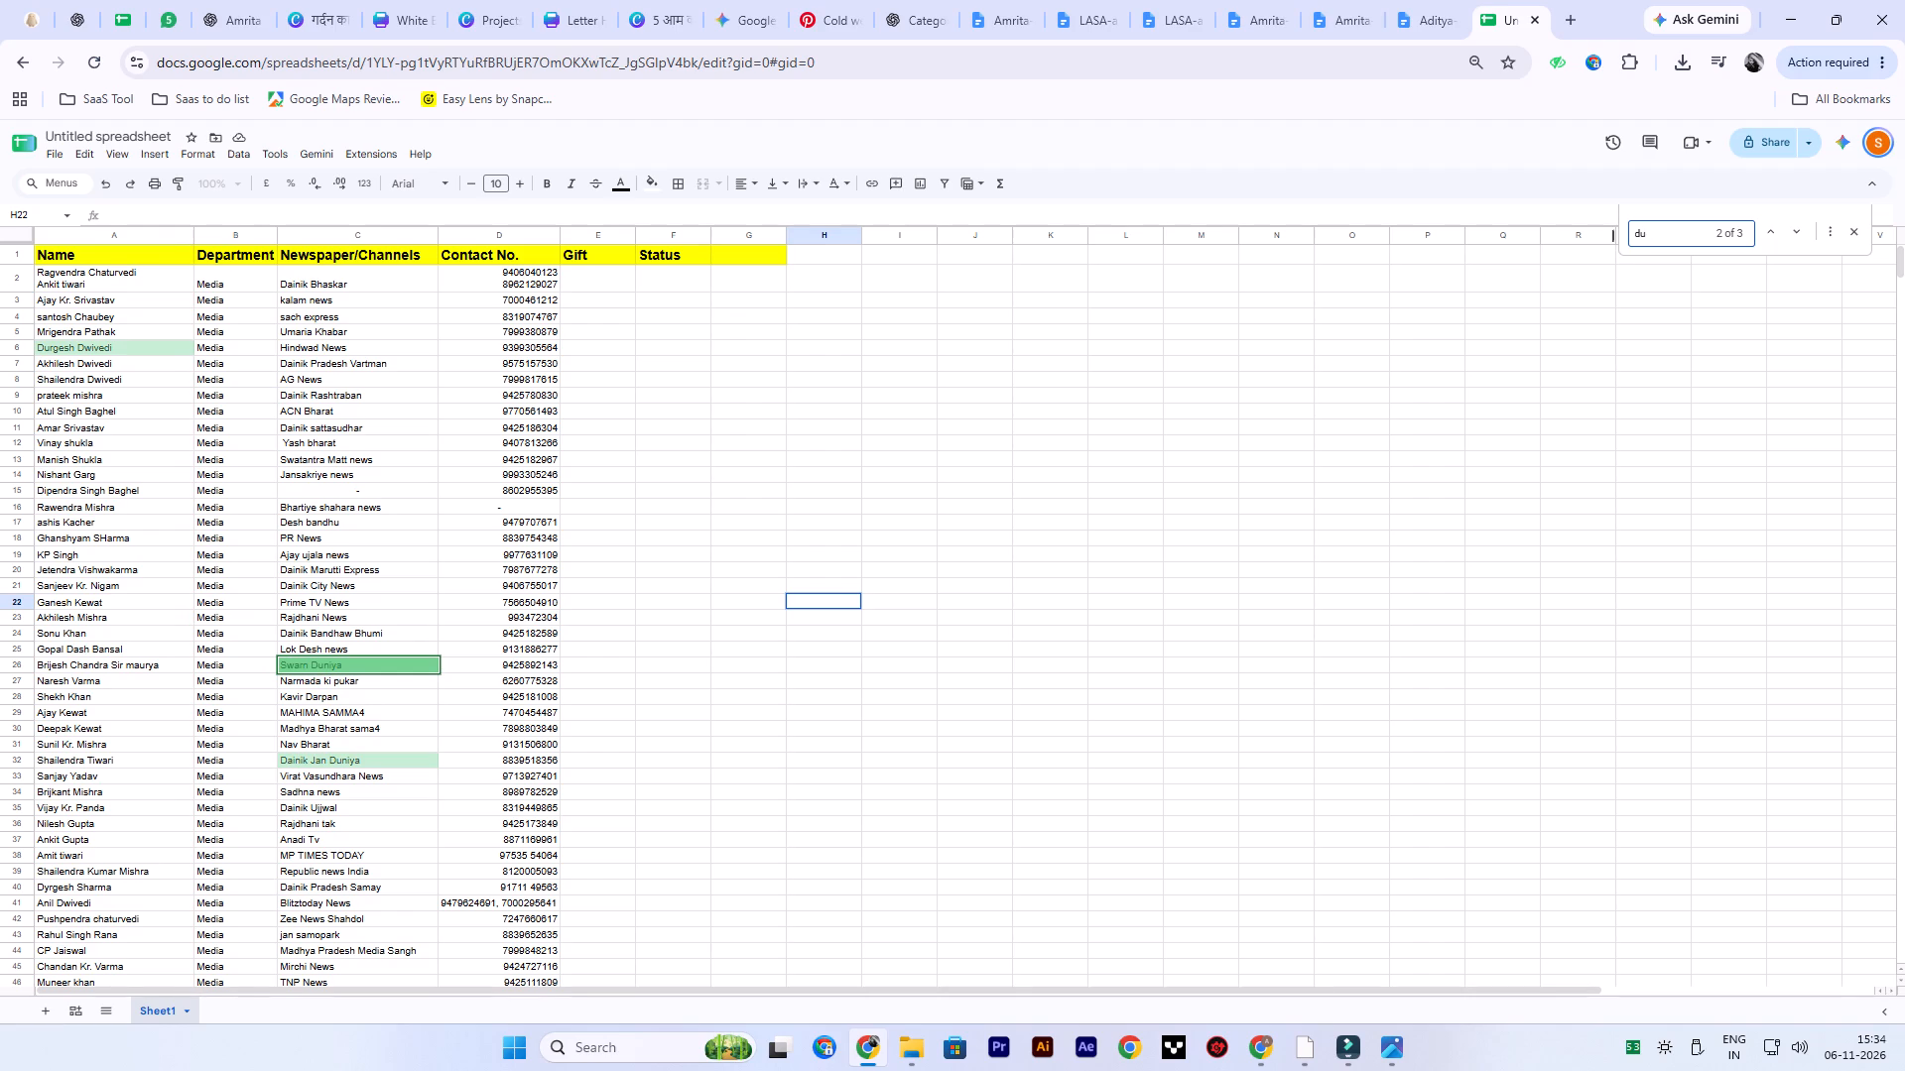
Replace the search term with "san" to look for matching names in the contact list.
{"action": "key", "text": "ctrl+BackSpace"}
{"action": "type", "text": "san"}
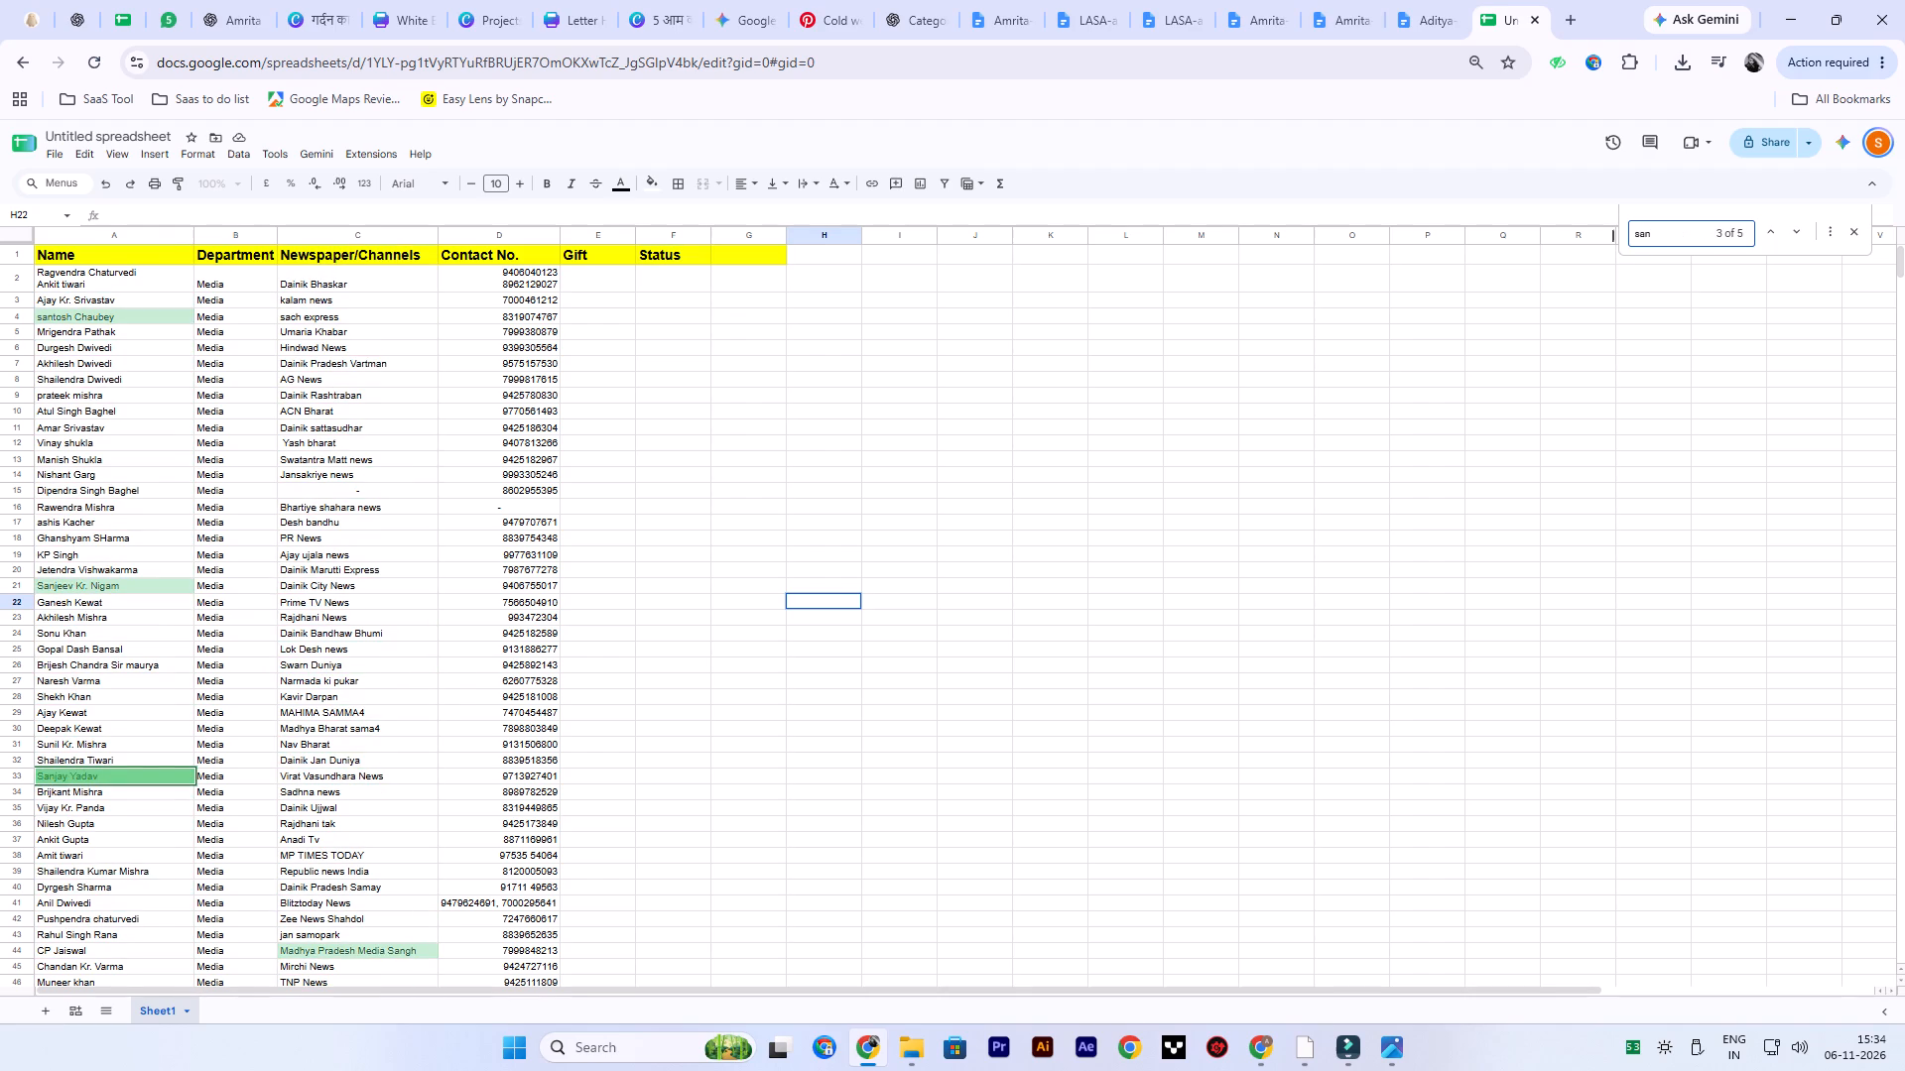
Replace the search term with "ajay" and look through the matching rows in the contact list.
{"action": "key", "text": "ctrl+BackSpace"}
{"action": "type", "text": "sa"}
{"action": "key", "text": "BackSpace"}
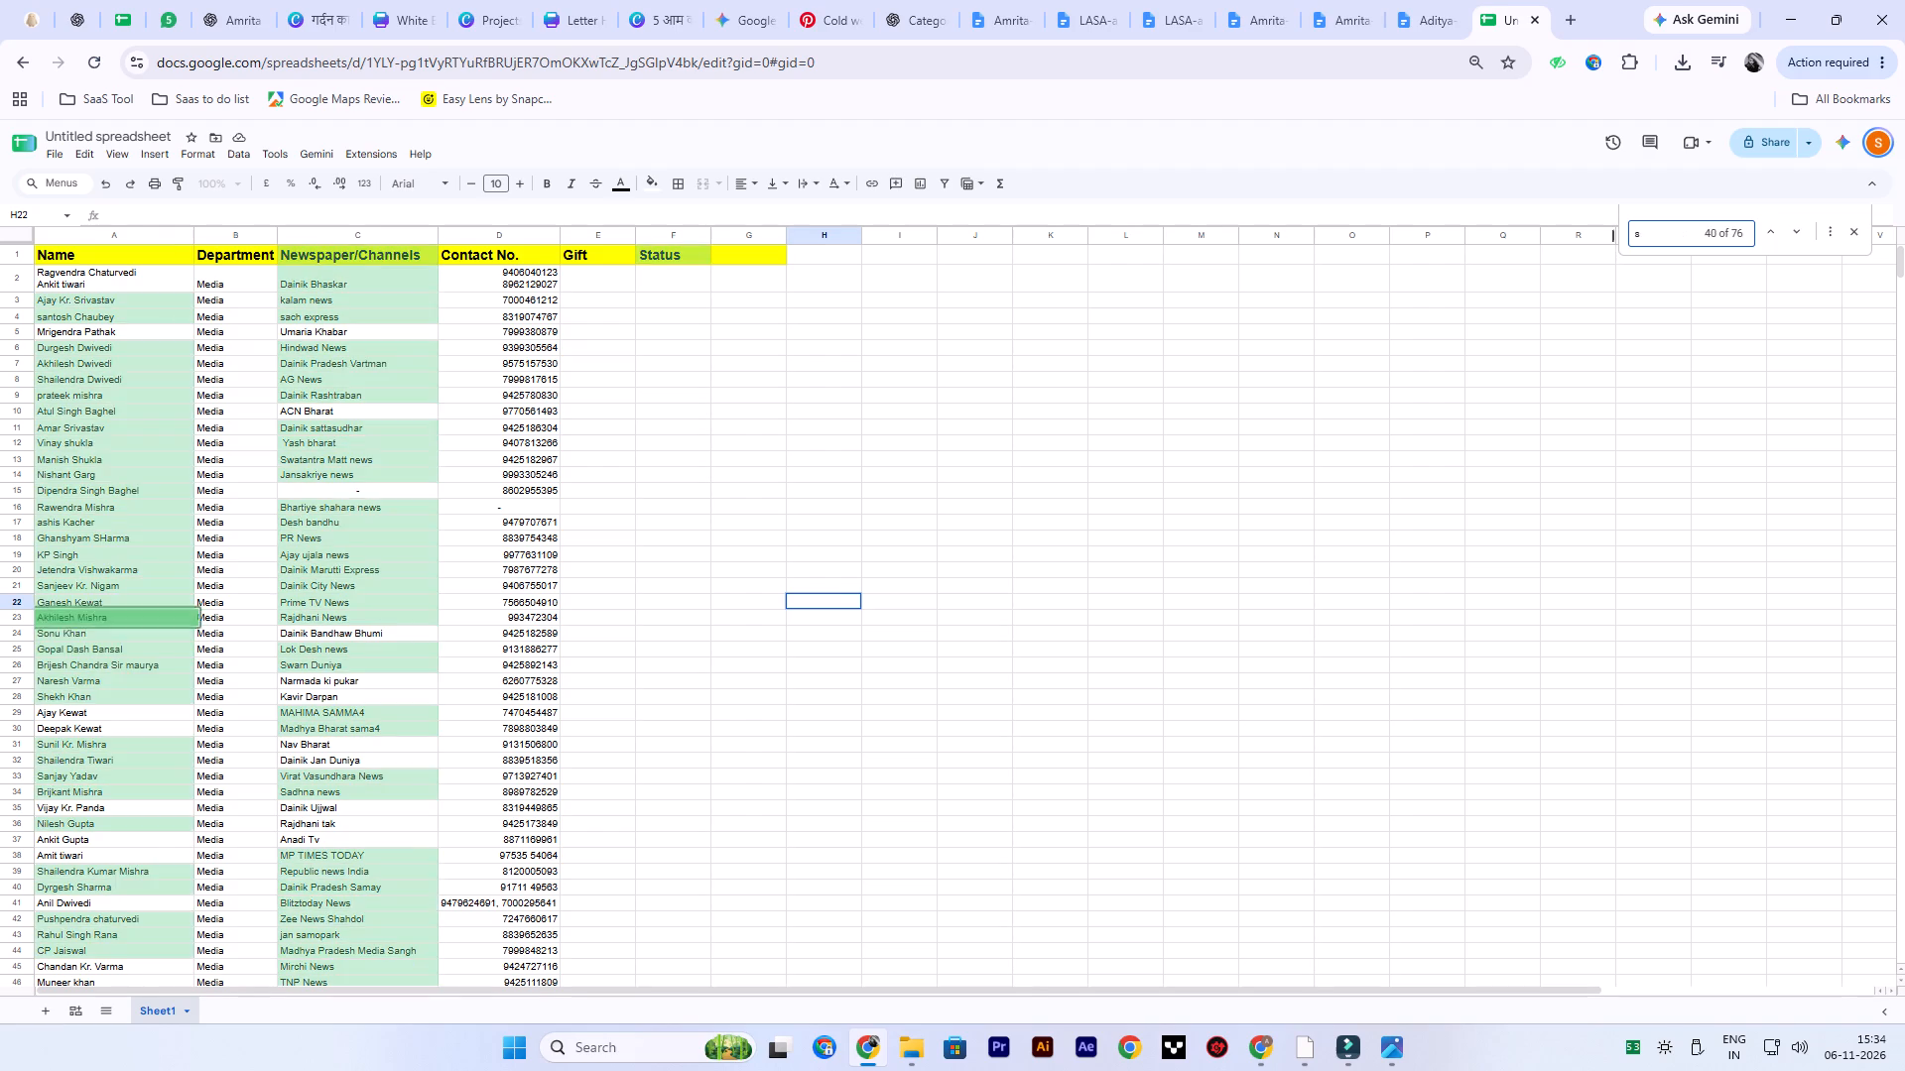
{"action": "key", "text": "BackSpace"}
{"action": "type", "text": "ajay"}
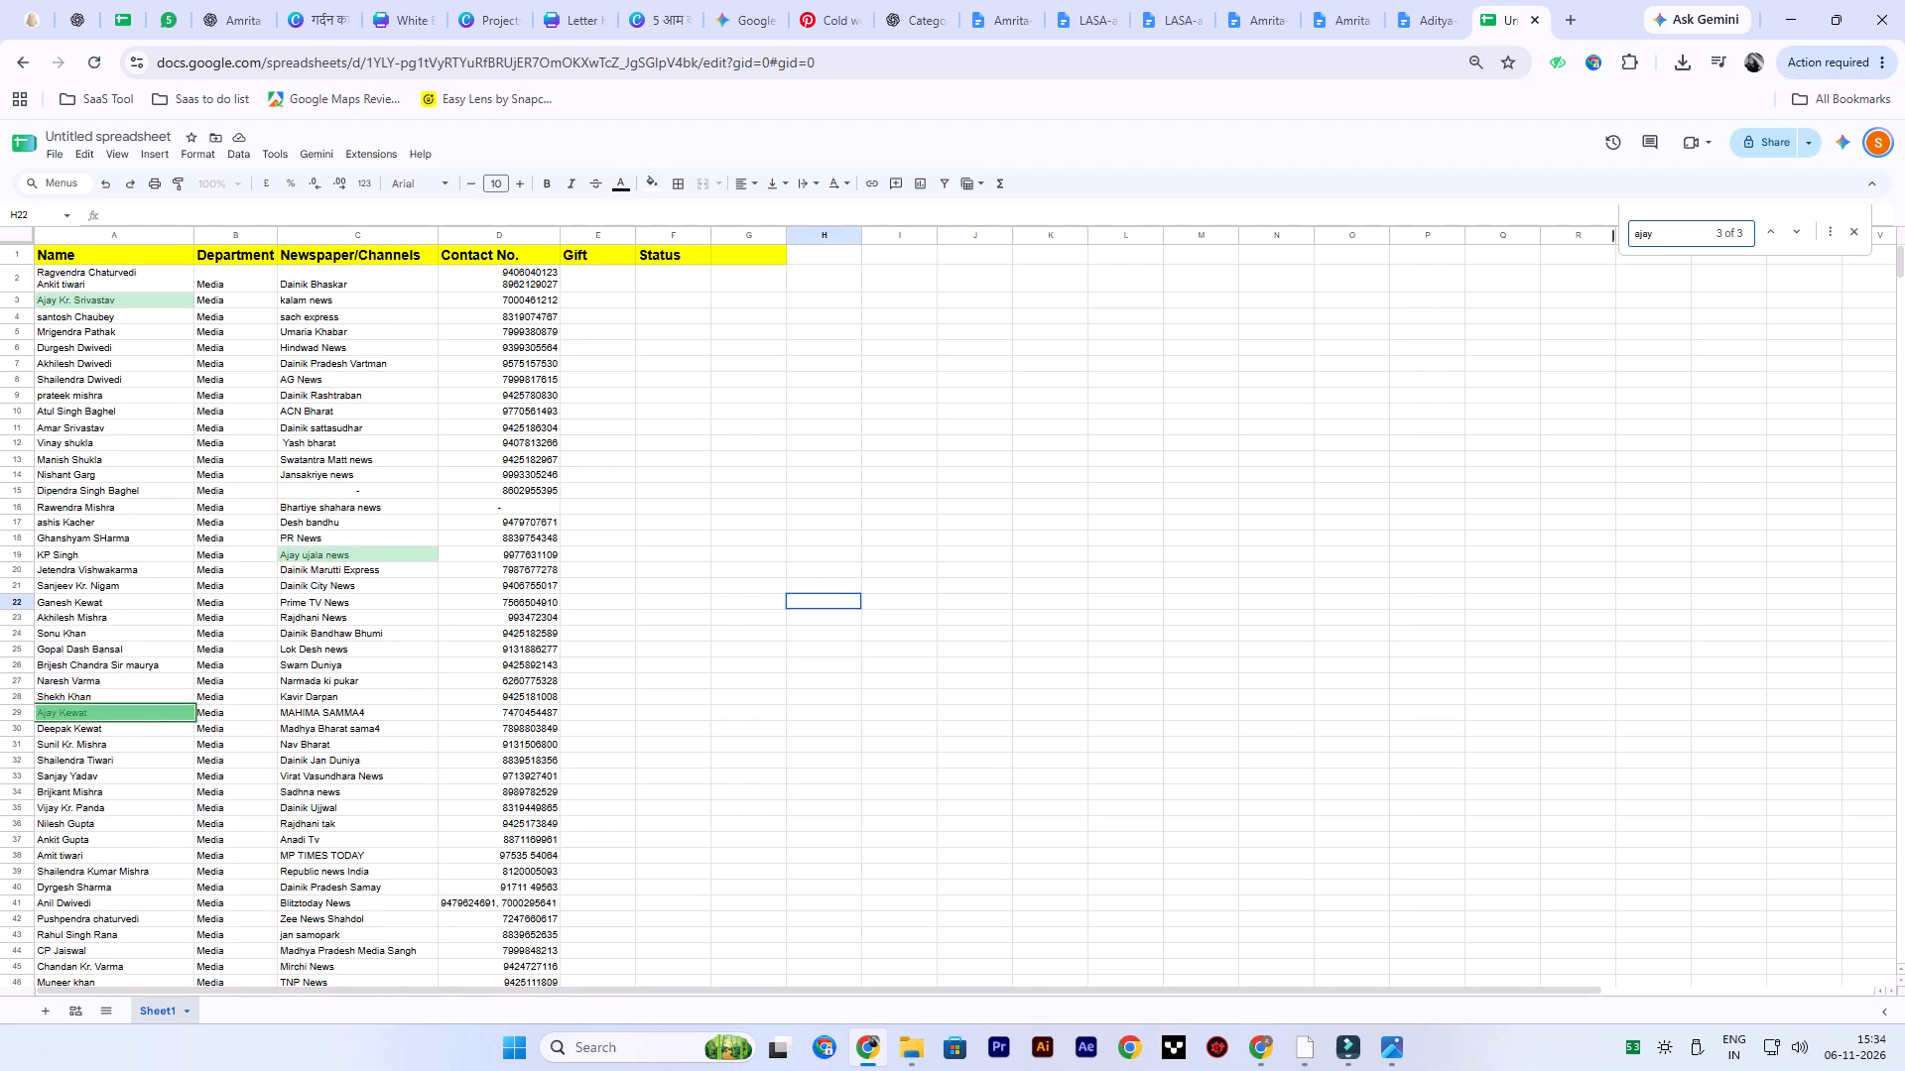
{"action": "key", "text": "Down"}
{"action": "scroll", "coordinate": [562, 586], "scroll_direction": "down", "scroll_amount": 3}
{"action": "scroll", "coordinate": [566, 585], "scroll_direction": "up", "scroll_amount": 3}
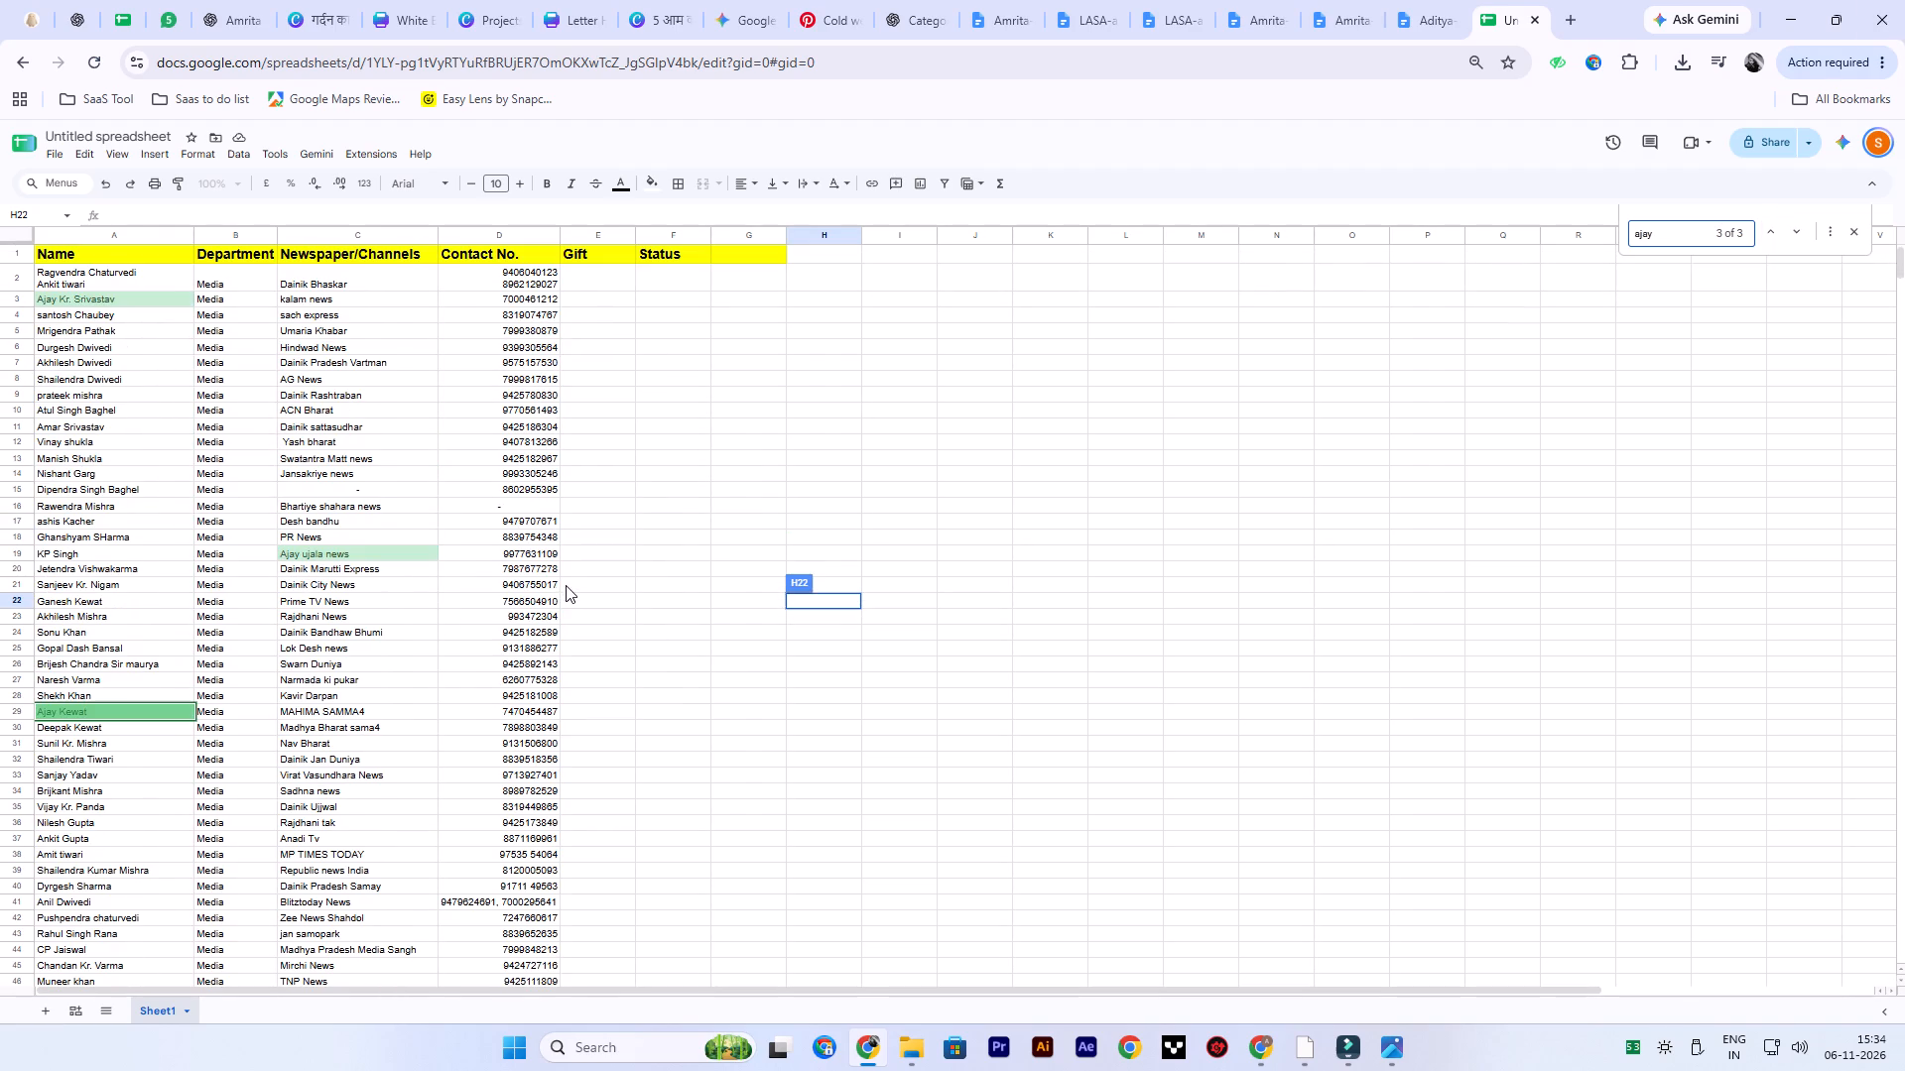
{"action": "scroll", "coordinate": [566, 585], "scroll_direction": "up", "scroll_amount": 4}
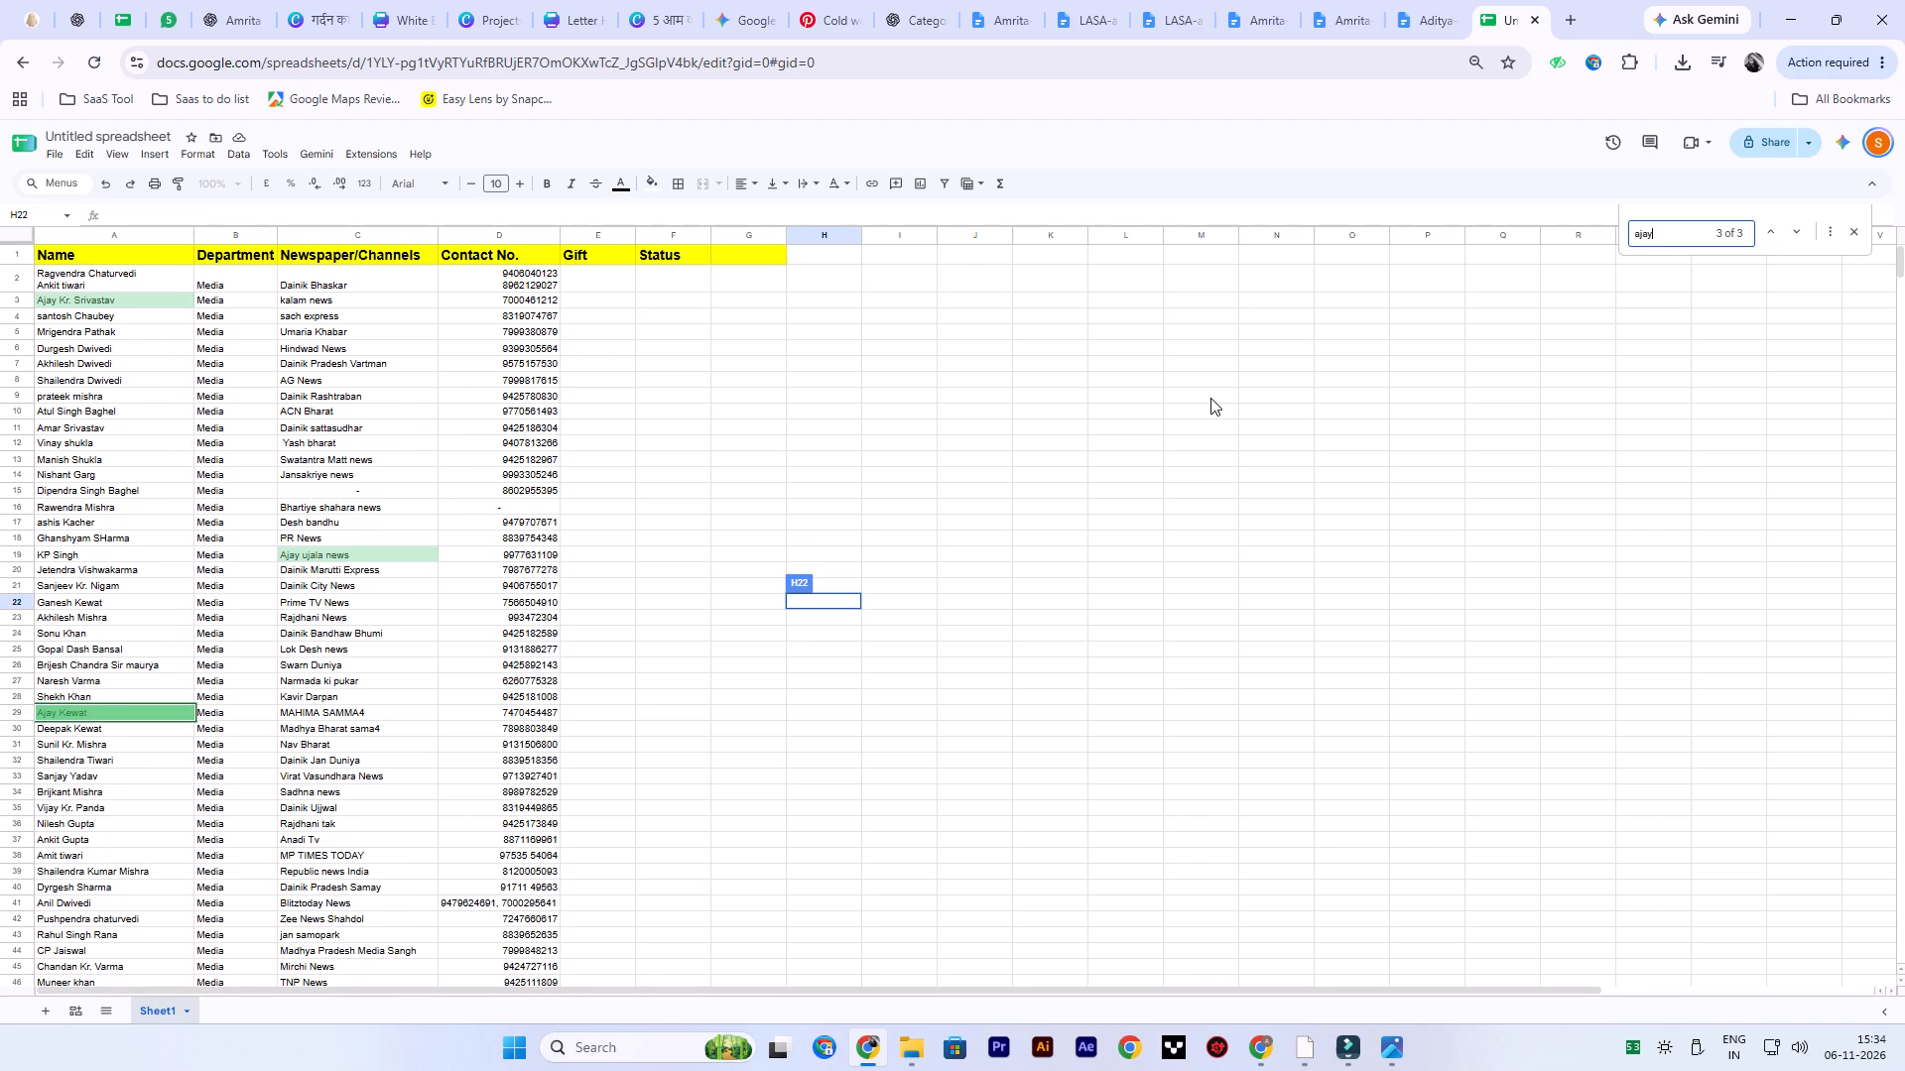
Replace the search term with "du" and extend it to "dur" to look for matching contact names.
{"action": "key", "text": "ctrl+BackSpace"}
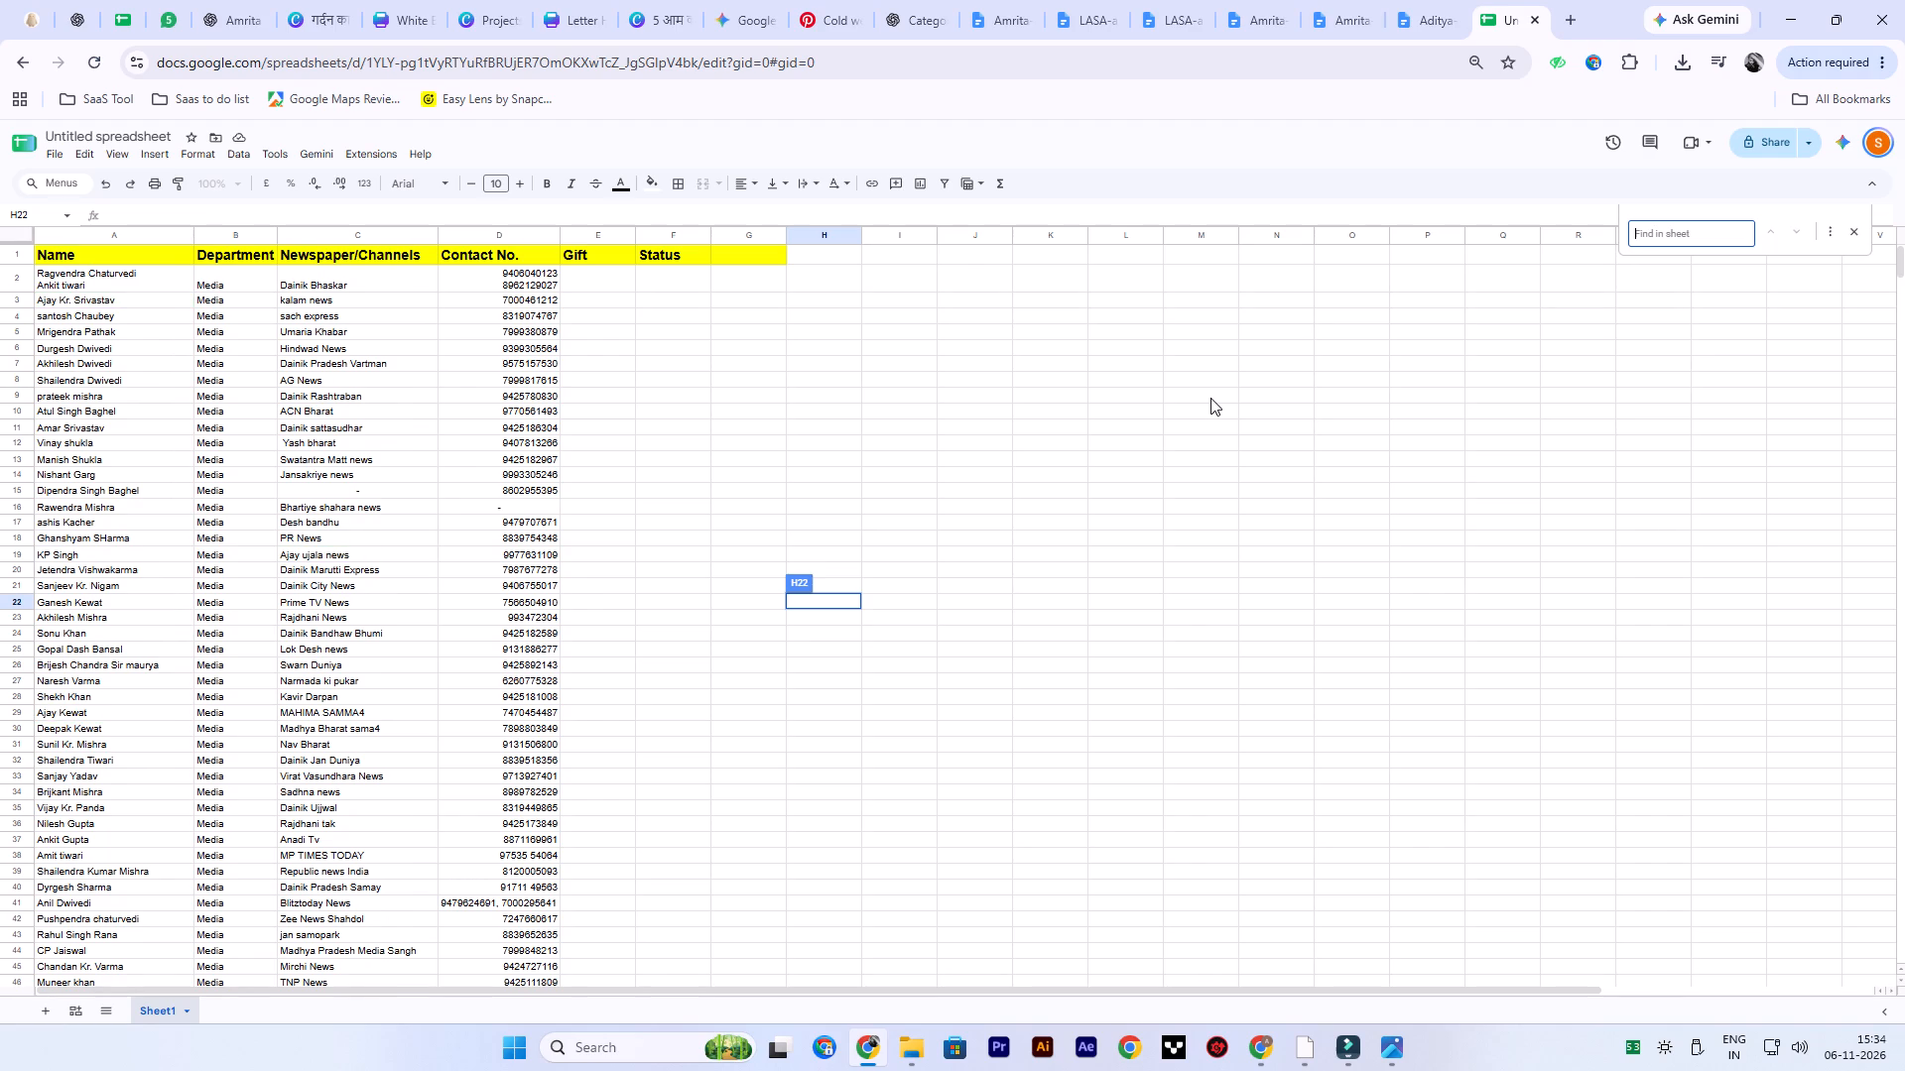
{"action": "type", "text": "du"}
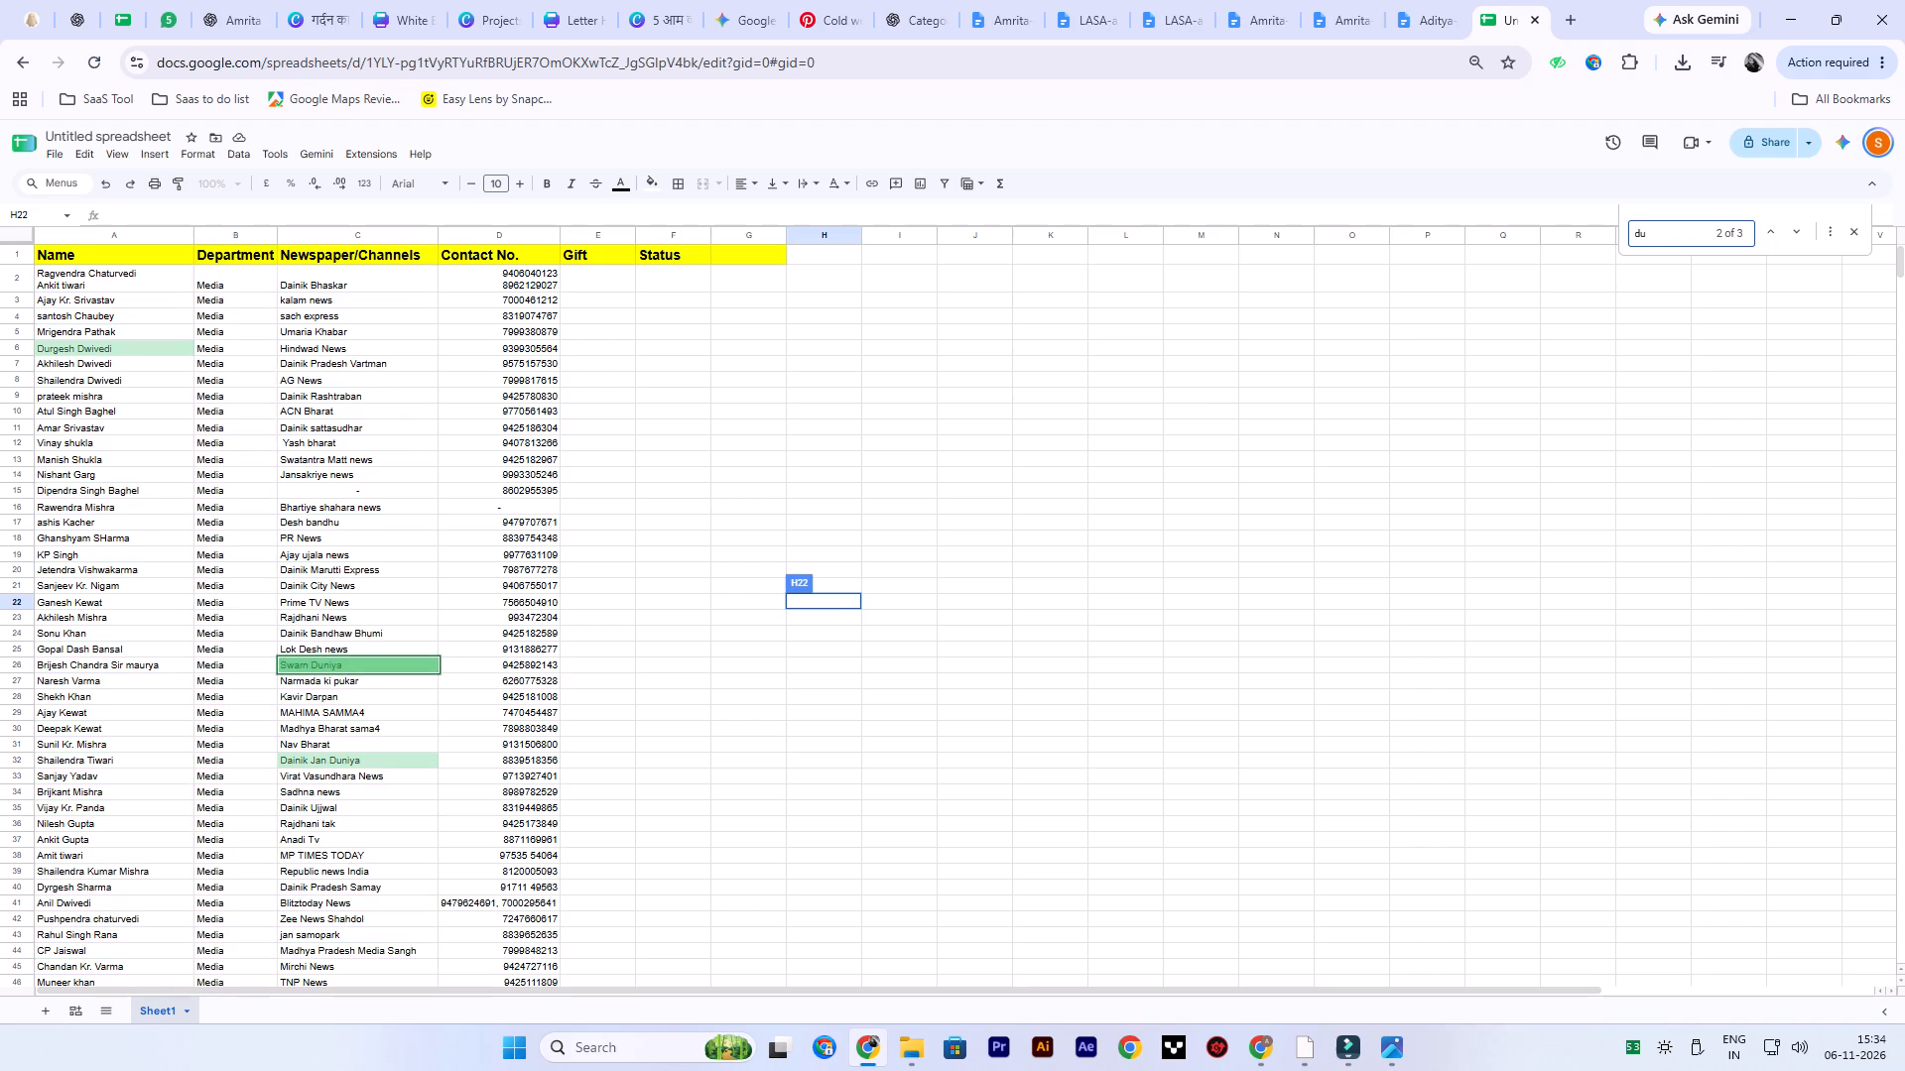
{"action": "key", "text": "r"}
Search the contact list for "jite", retry with "jit" shortened to "ji", and scan the name rows for a similar spelling.
{"action": "key", "text": "ctrl+BackSpace"}
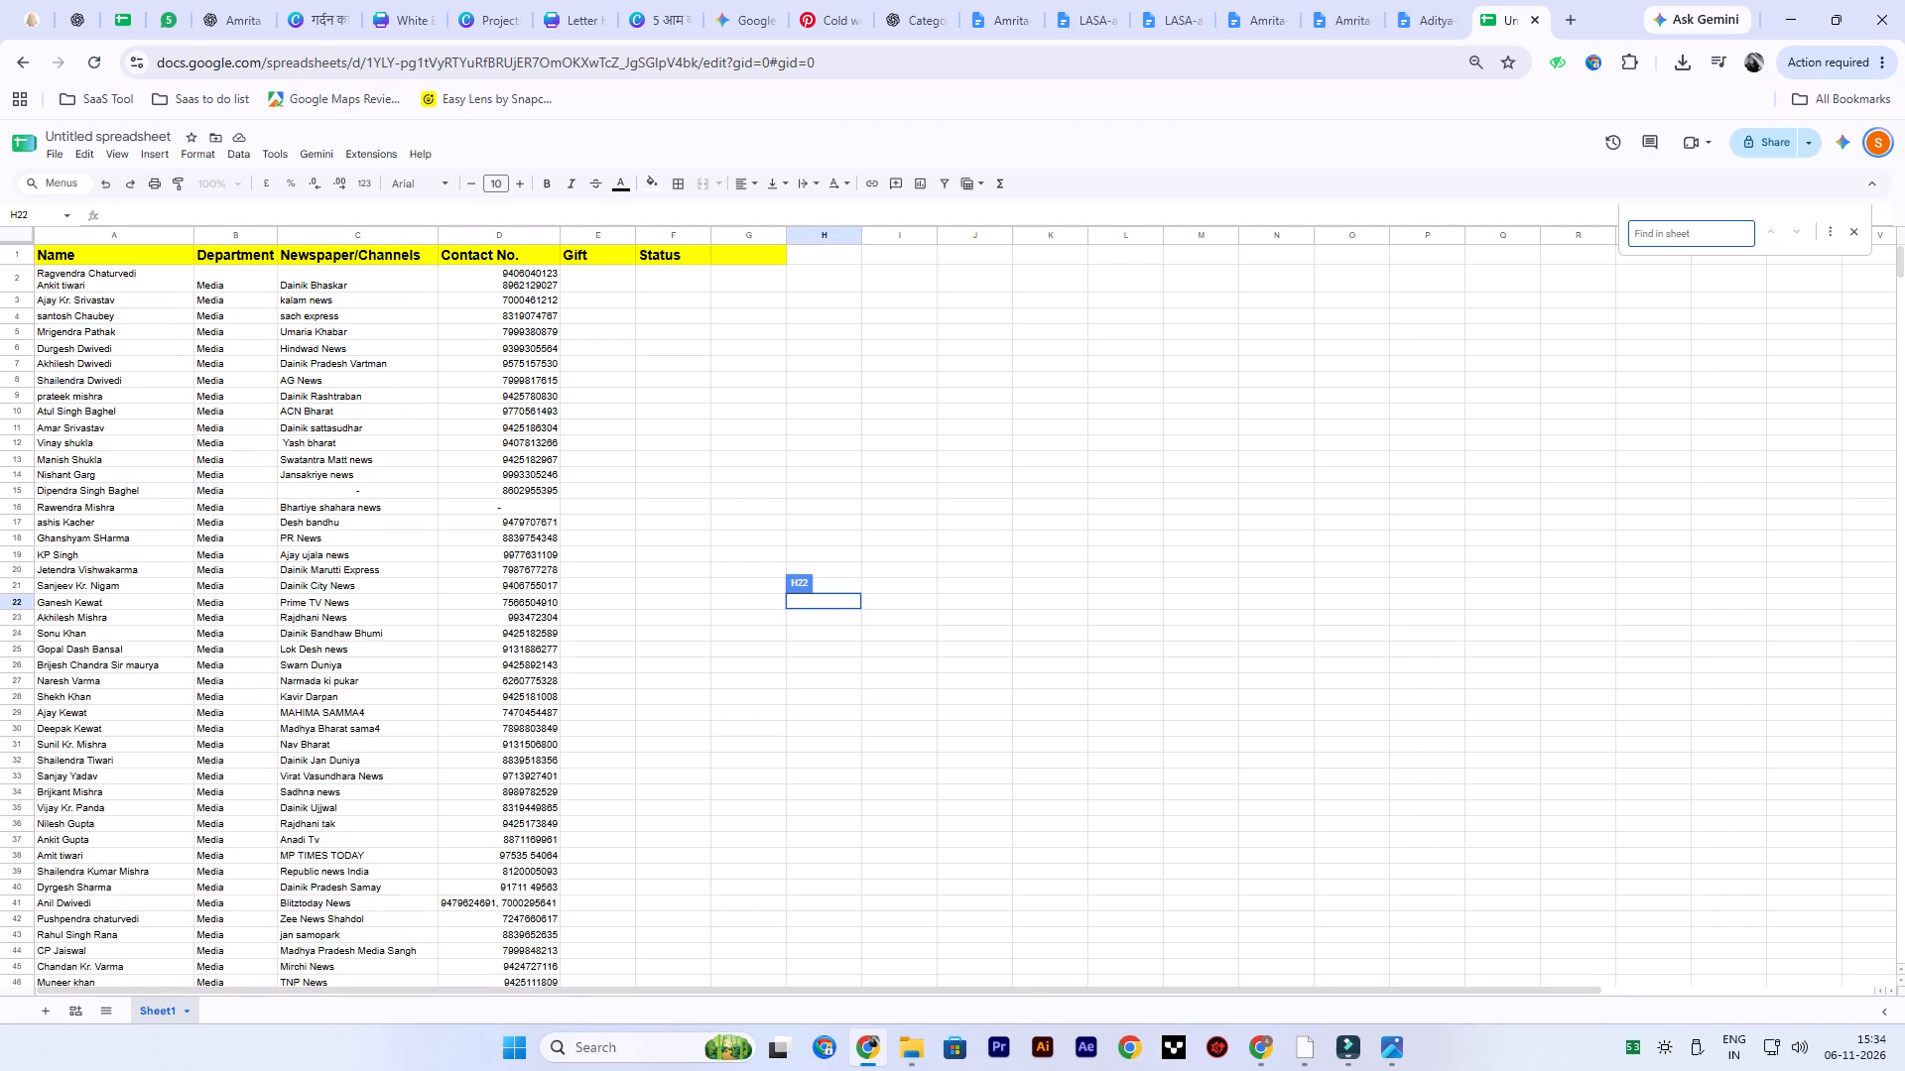
{"action": "type", "text": "ji"}
{"action": "type", "text": "te"}
{"action": "key", "text": "ctrl+BackSpace"}
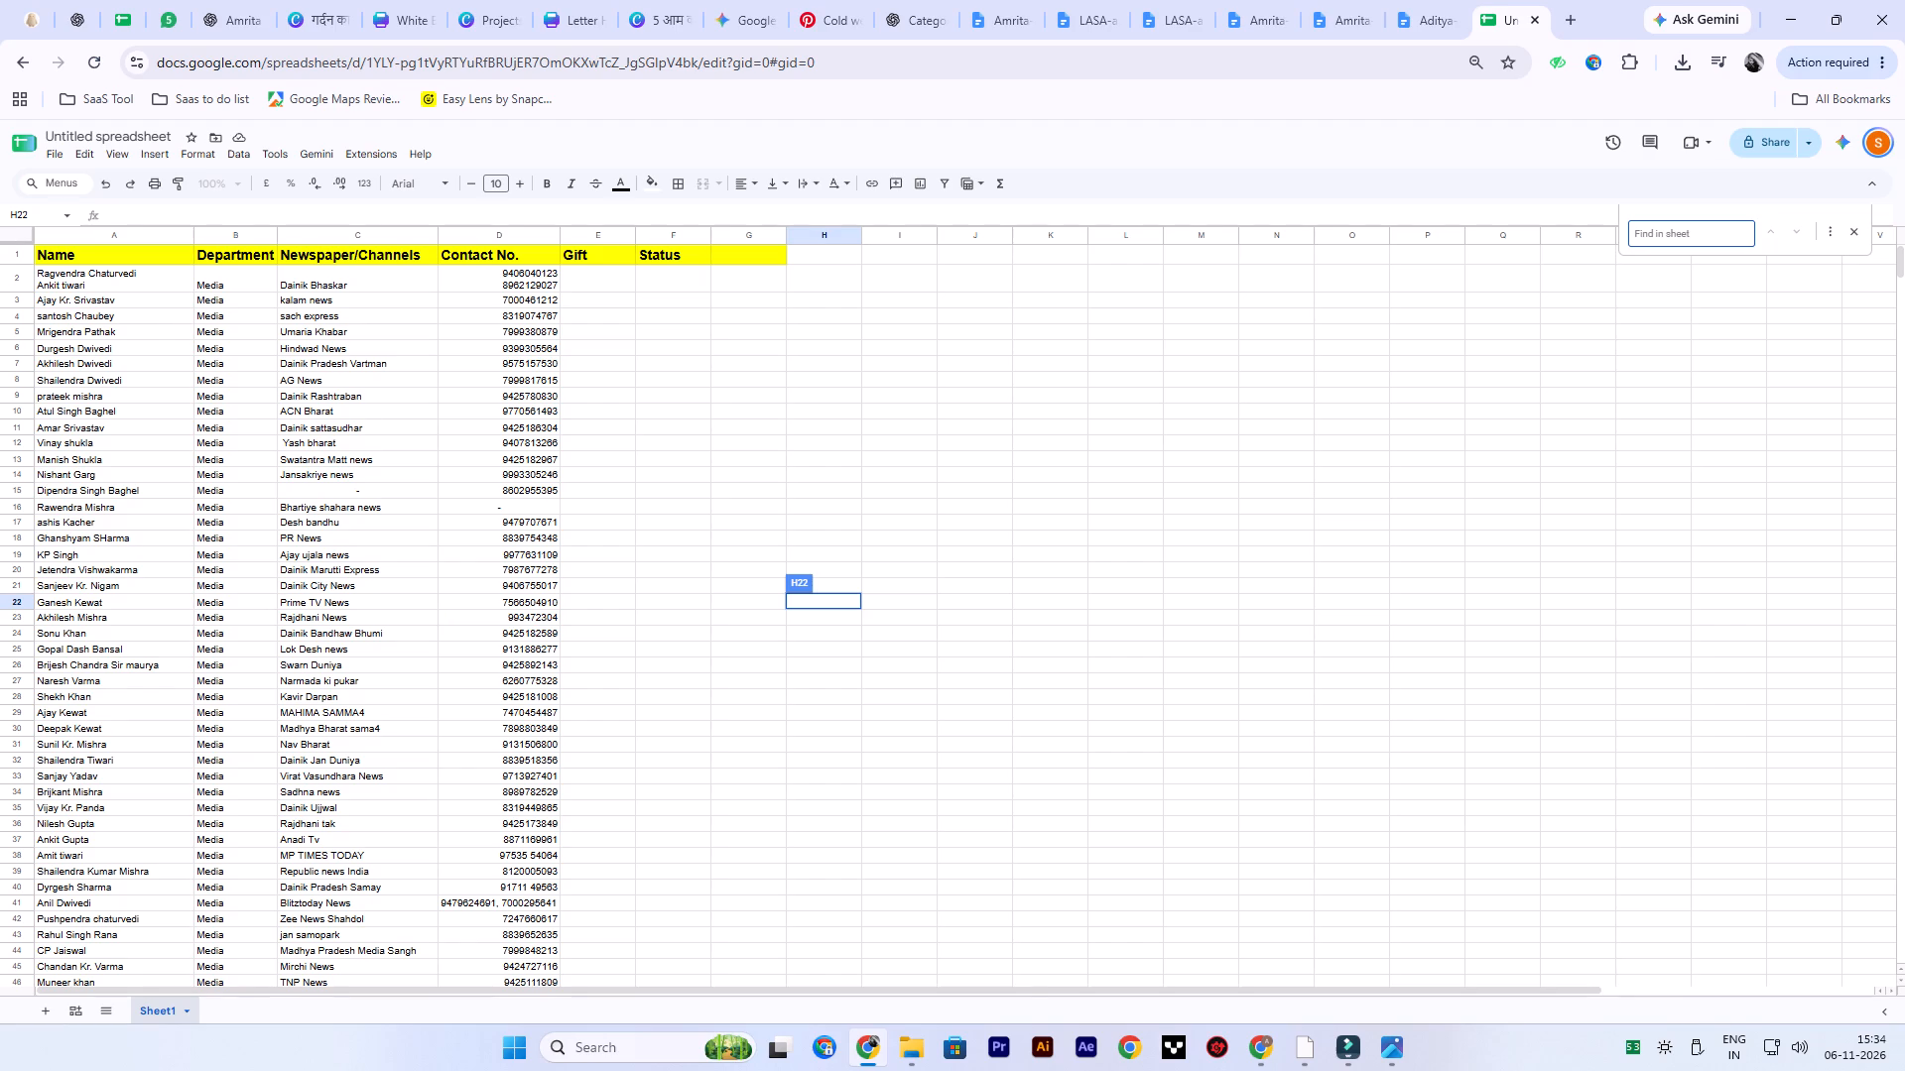
{"action": "scroll", "coordinate": [1086, 436], "scroll_direction": "down", "scroll_amount": 6}
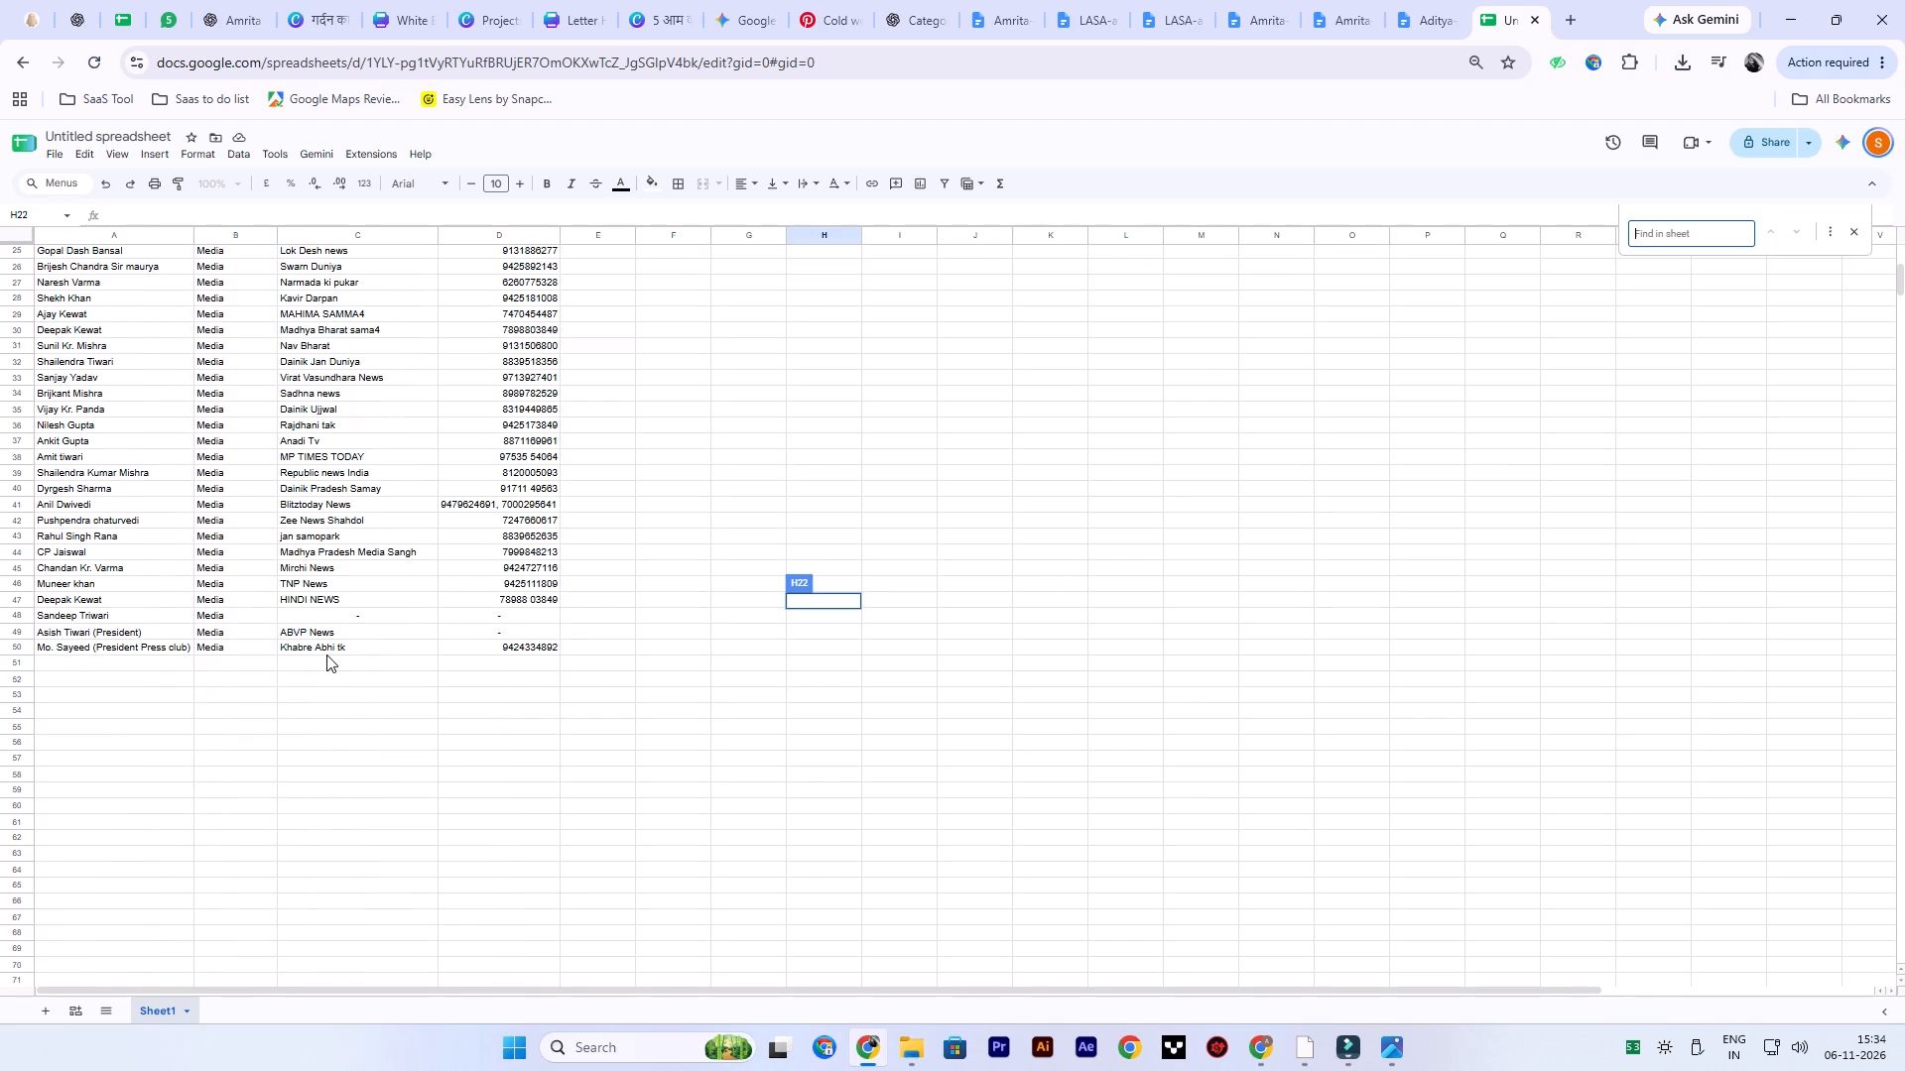
{"action": "type", "text": "jit"}
{"action": "key", "text": "BackSpace"}
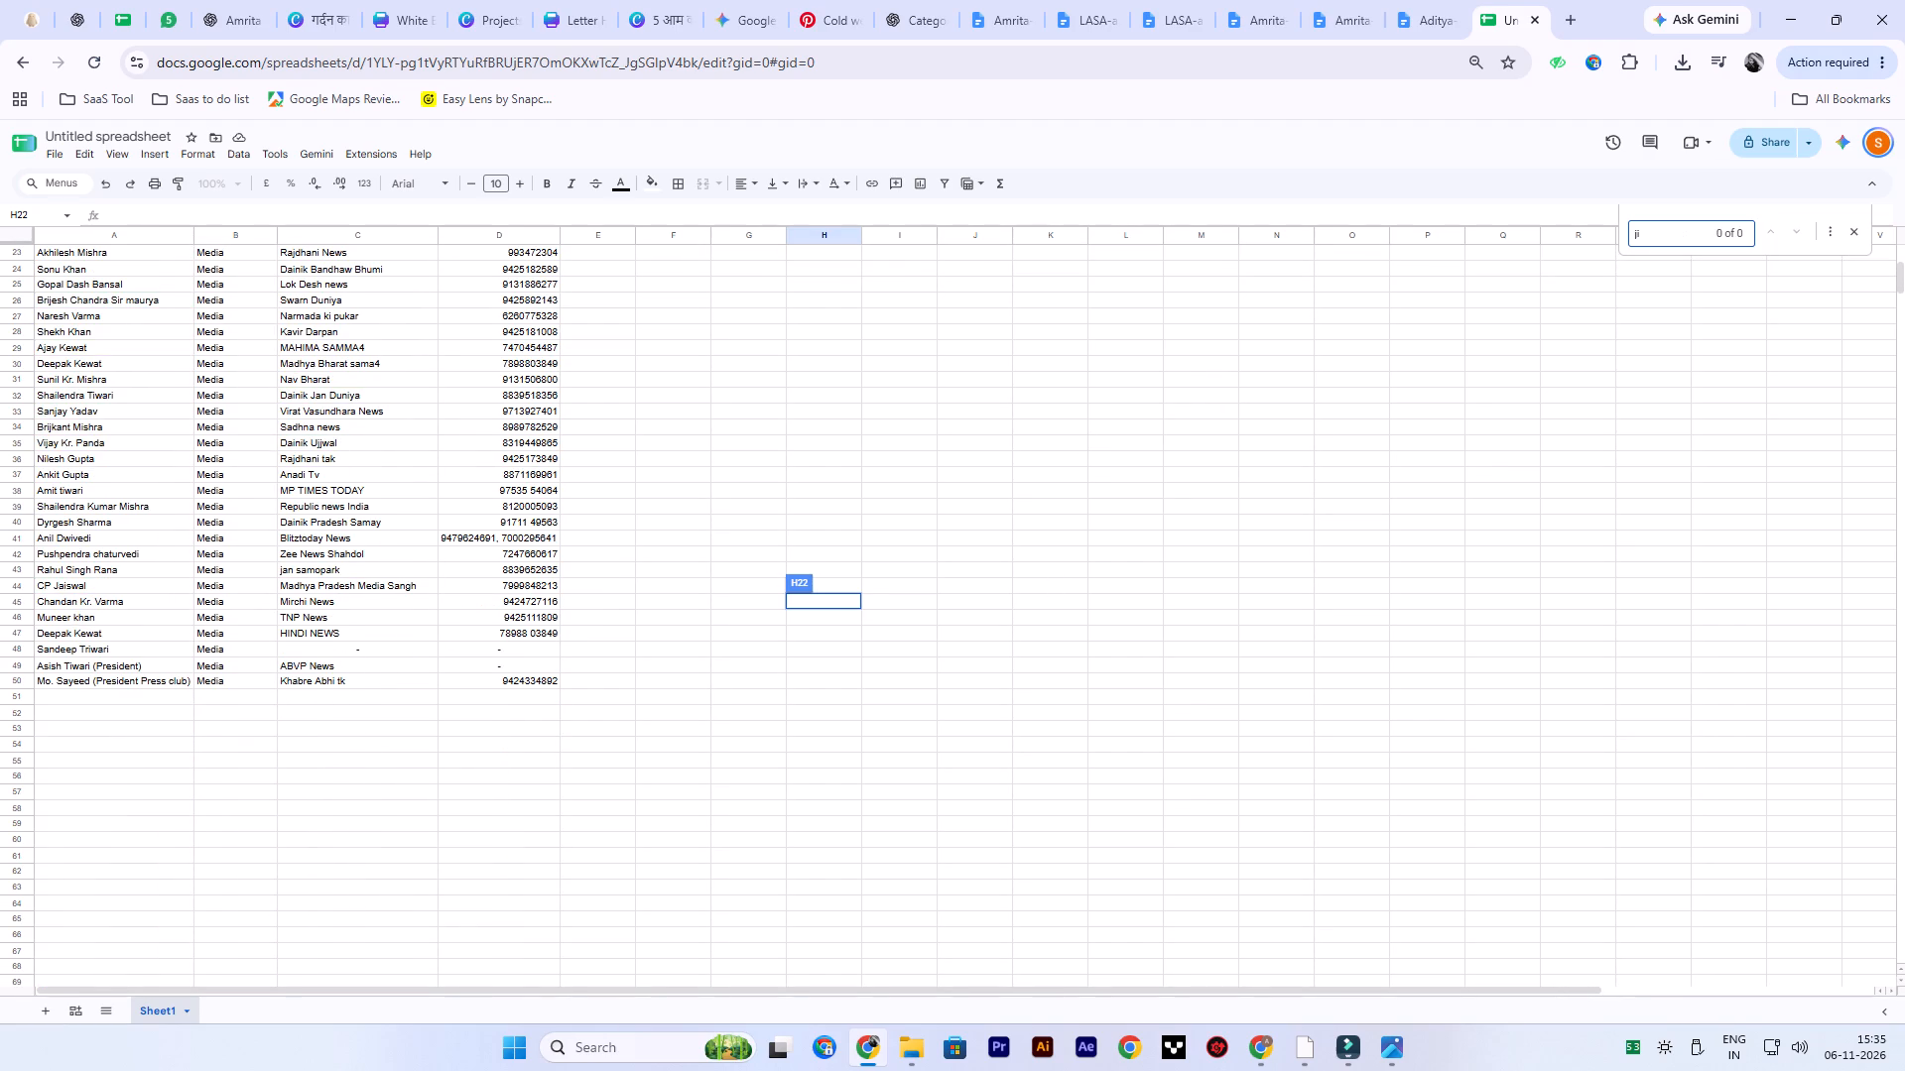
{"action": "scroll", "coordinate": [0, 833], "scroll_direction": "up", "scroll_amount": 5}
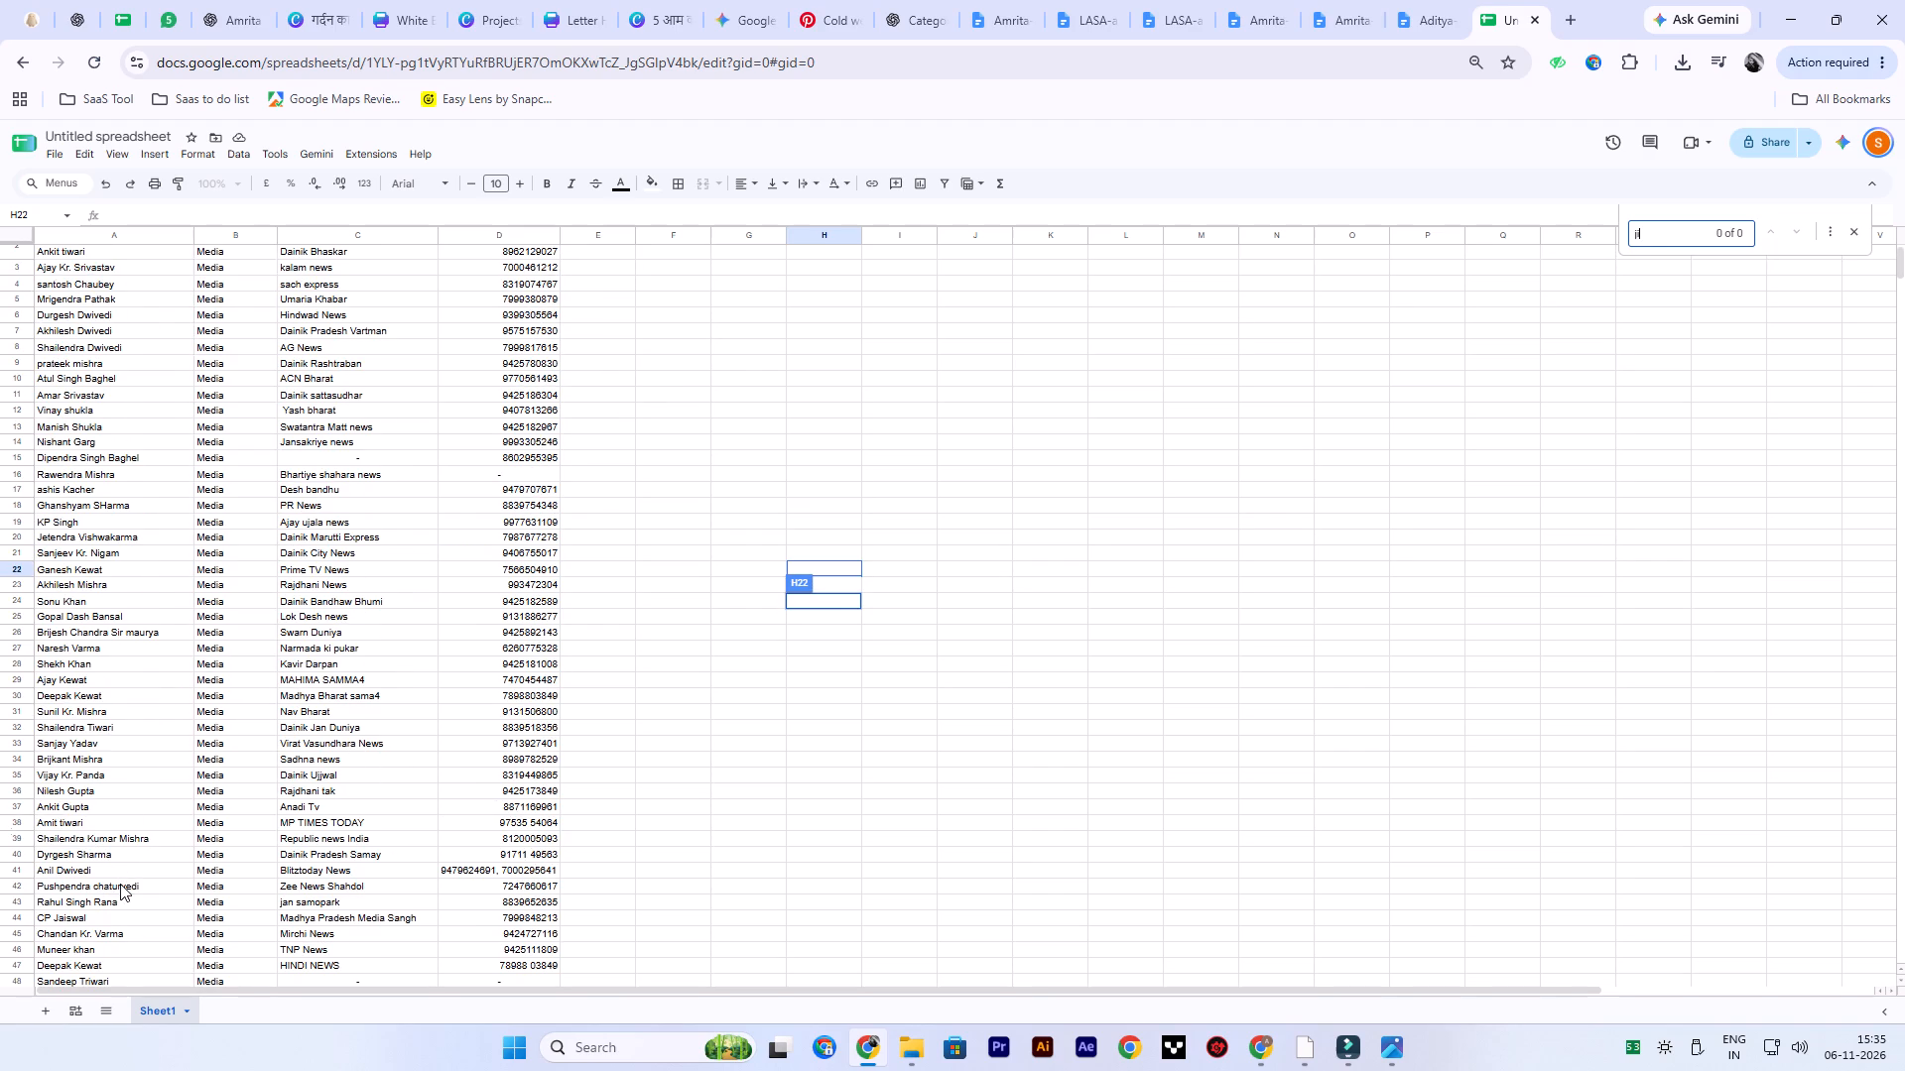
{"action": "scroll", "coordinate": [144, 890], "scroll_direction": "down", "scroll_amount": 1}
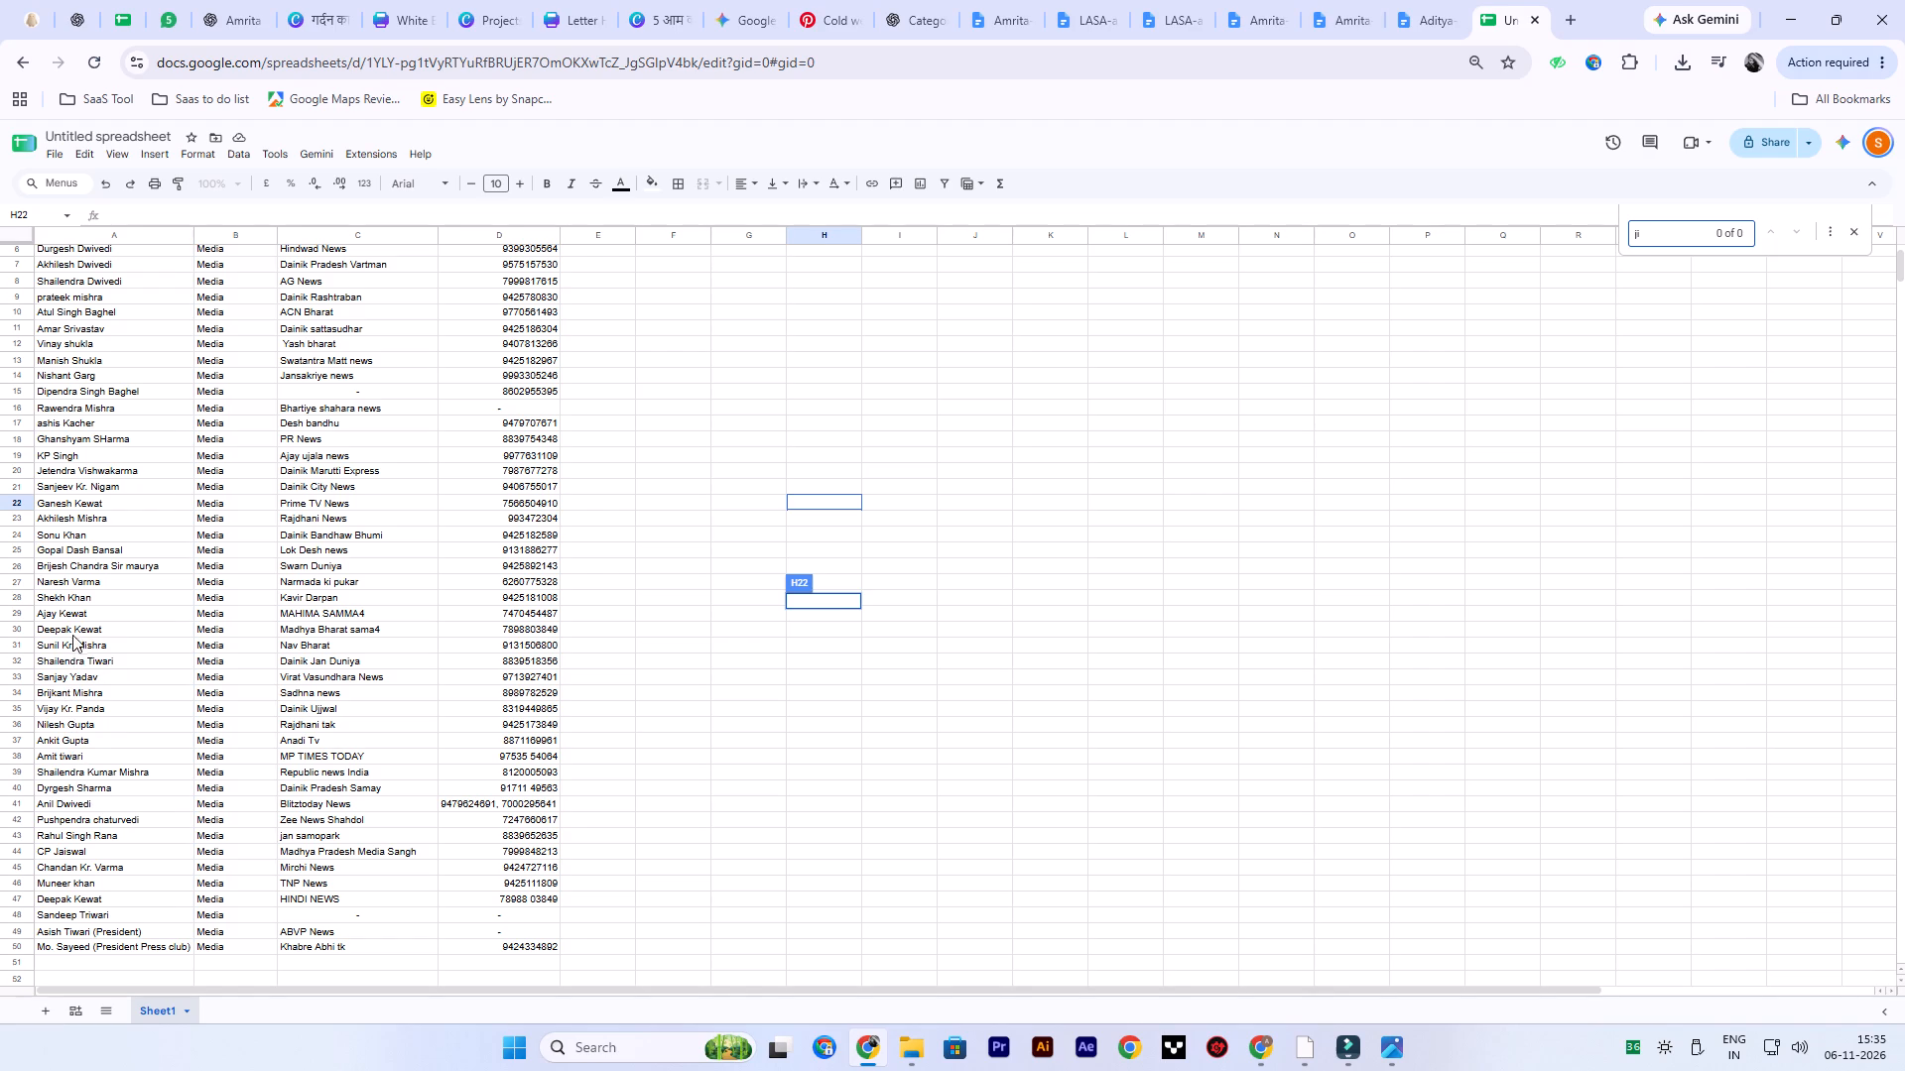
Correct the spelling of the first name in row 20 to "Jitendra".
{"action": "double_click", "coordinate": [46, 474]}
{"action": "left_click", "coordinate": [46, 471]}
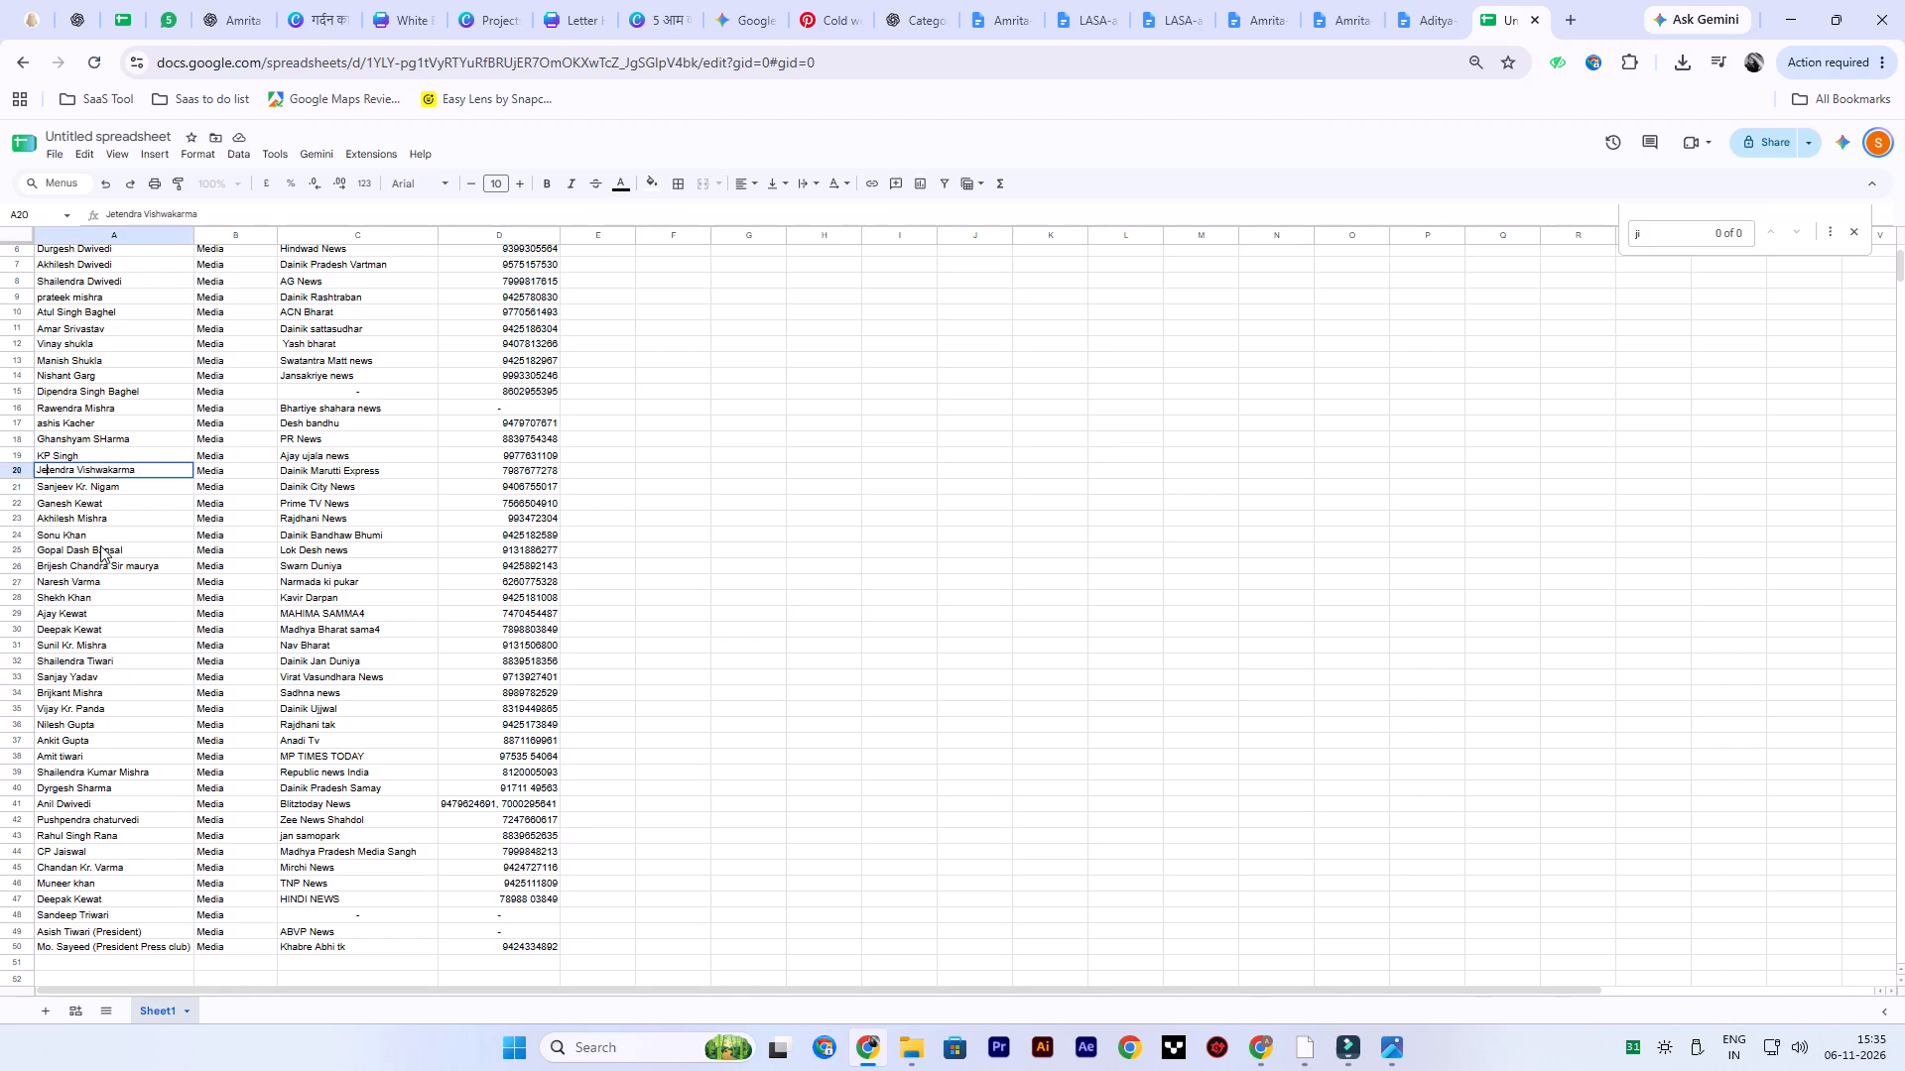
{"action": "key", "text": "BackSpace"}
{"action": "key", "text": "i"}
{"action": "left_click", "coordinate": [727, 501]}
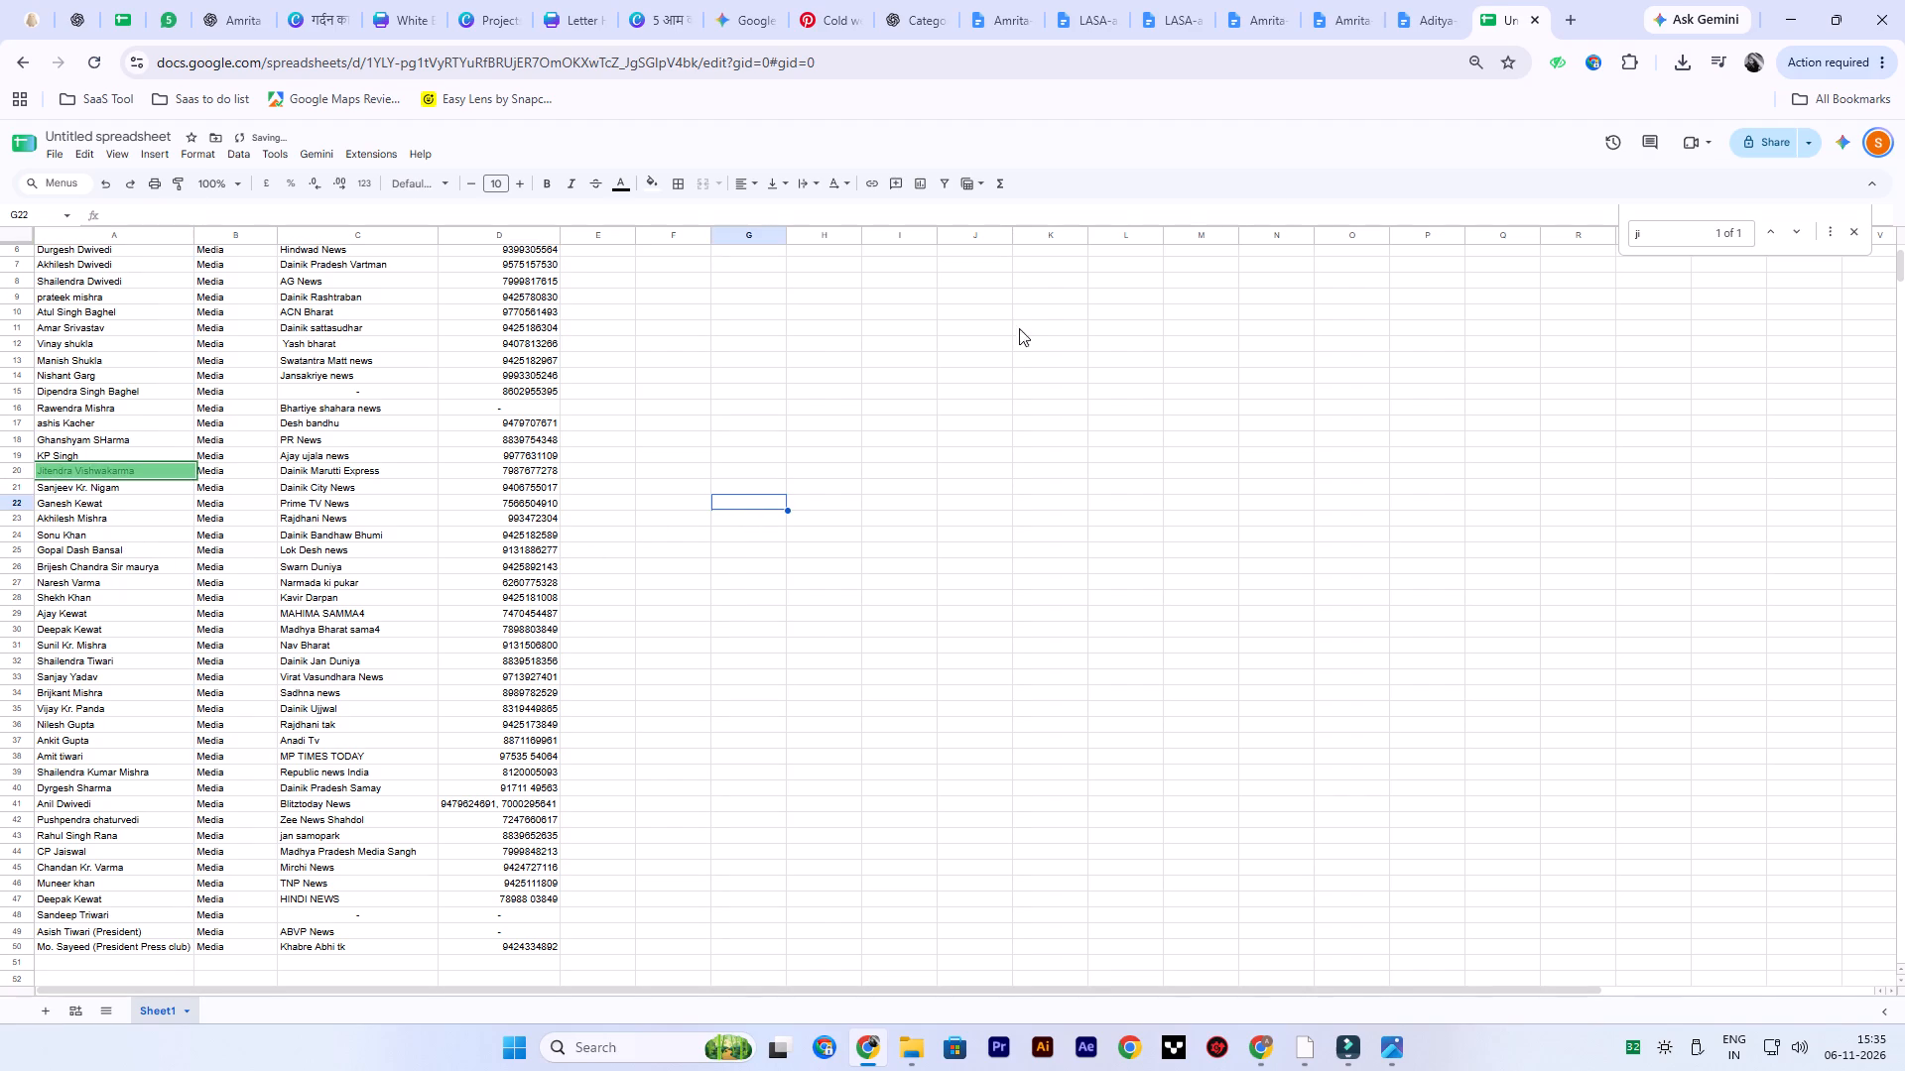
Replace the search term with "mano" and shorten it to "man" and "ma" to widen the search.
{"action": "left_click", "coordinate": [1697, 238]}
{"action": "key", "text": "ctrl+BackSpace"}
{"action": "type", "text": "mano"}
{"action": "key", "text": "BackSpace"}
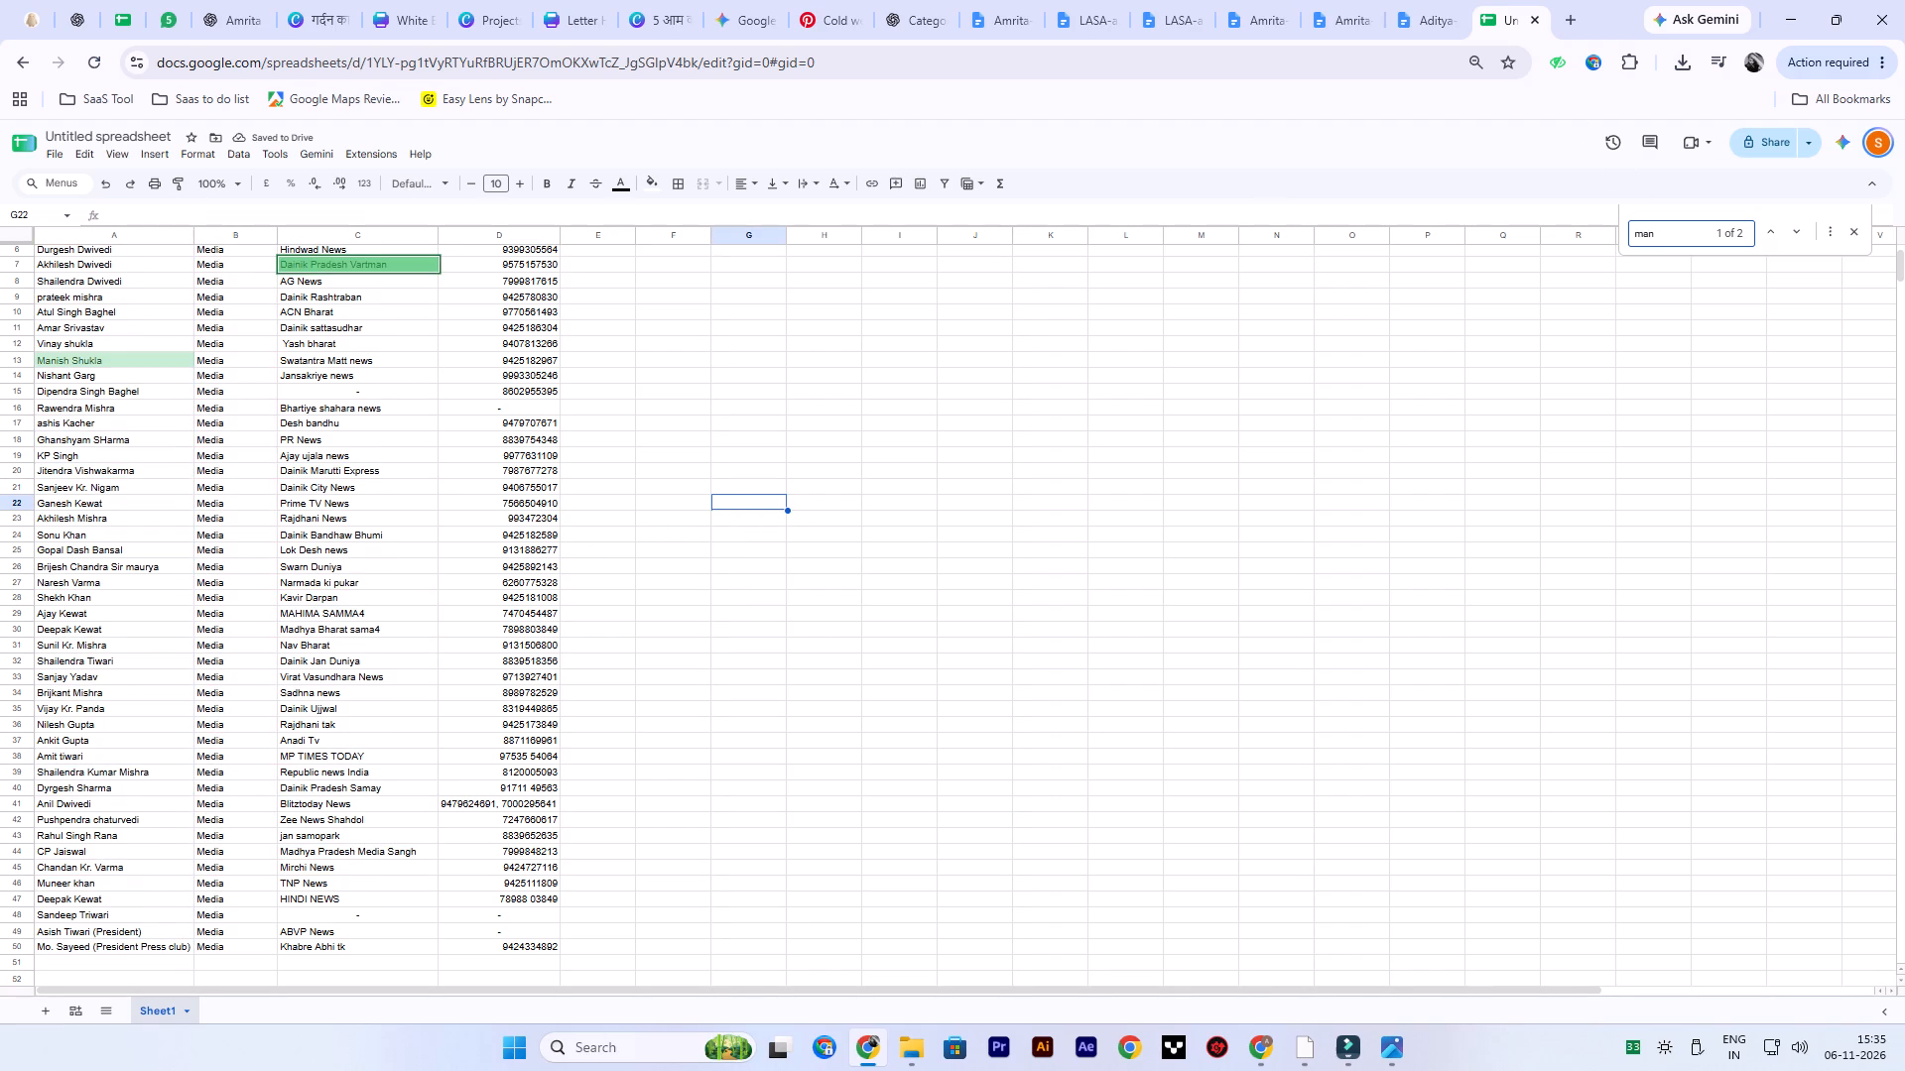
{"action": "key", "text": "BackSpace"}
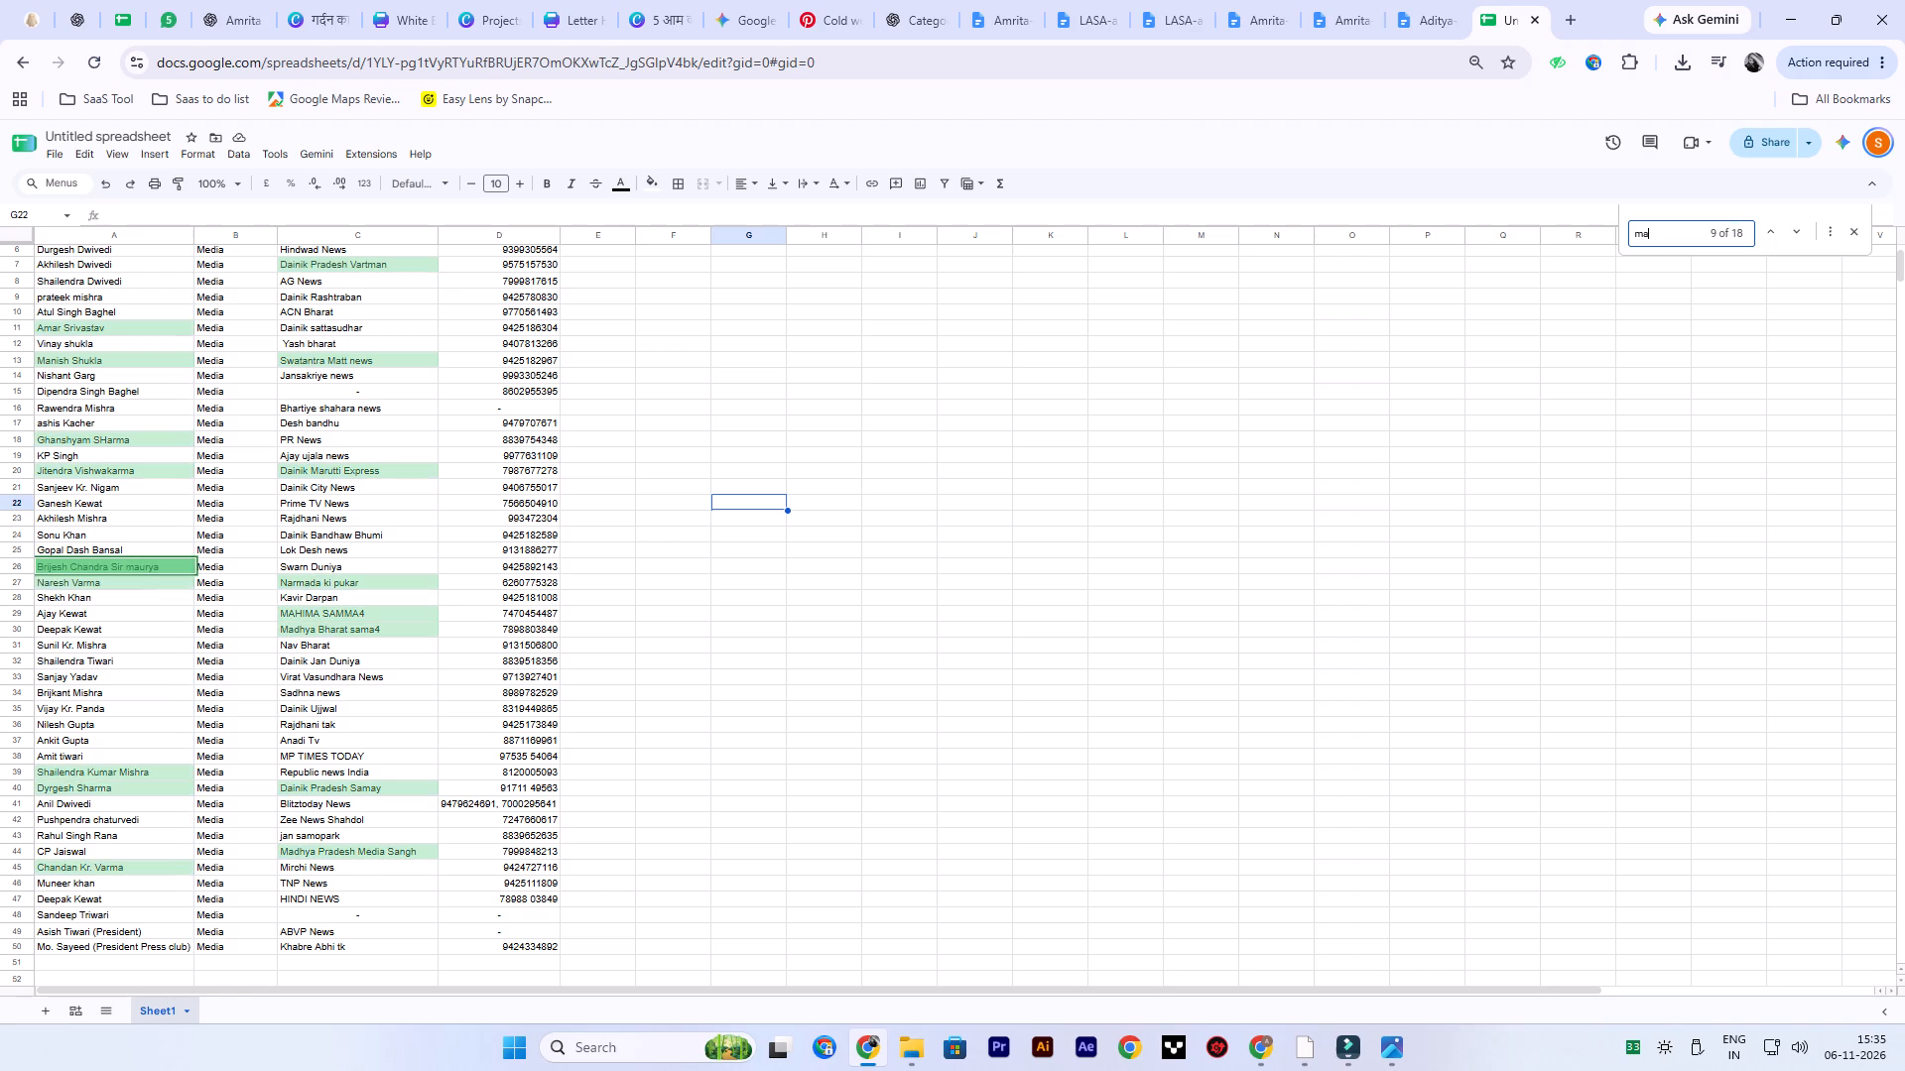
Search the contact list for "san", shorten the term to "sa", and search for "san" again.
{"action": "key", "text": "BackSpace"}
{"action": "key", "text": "BackSpace"}
{"action": "type", "text": "san"}
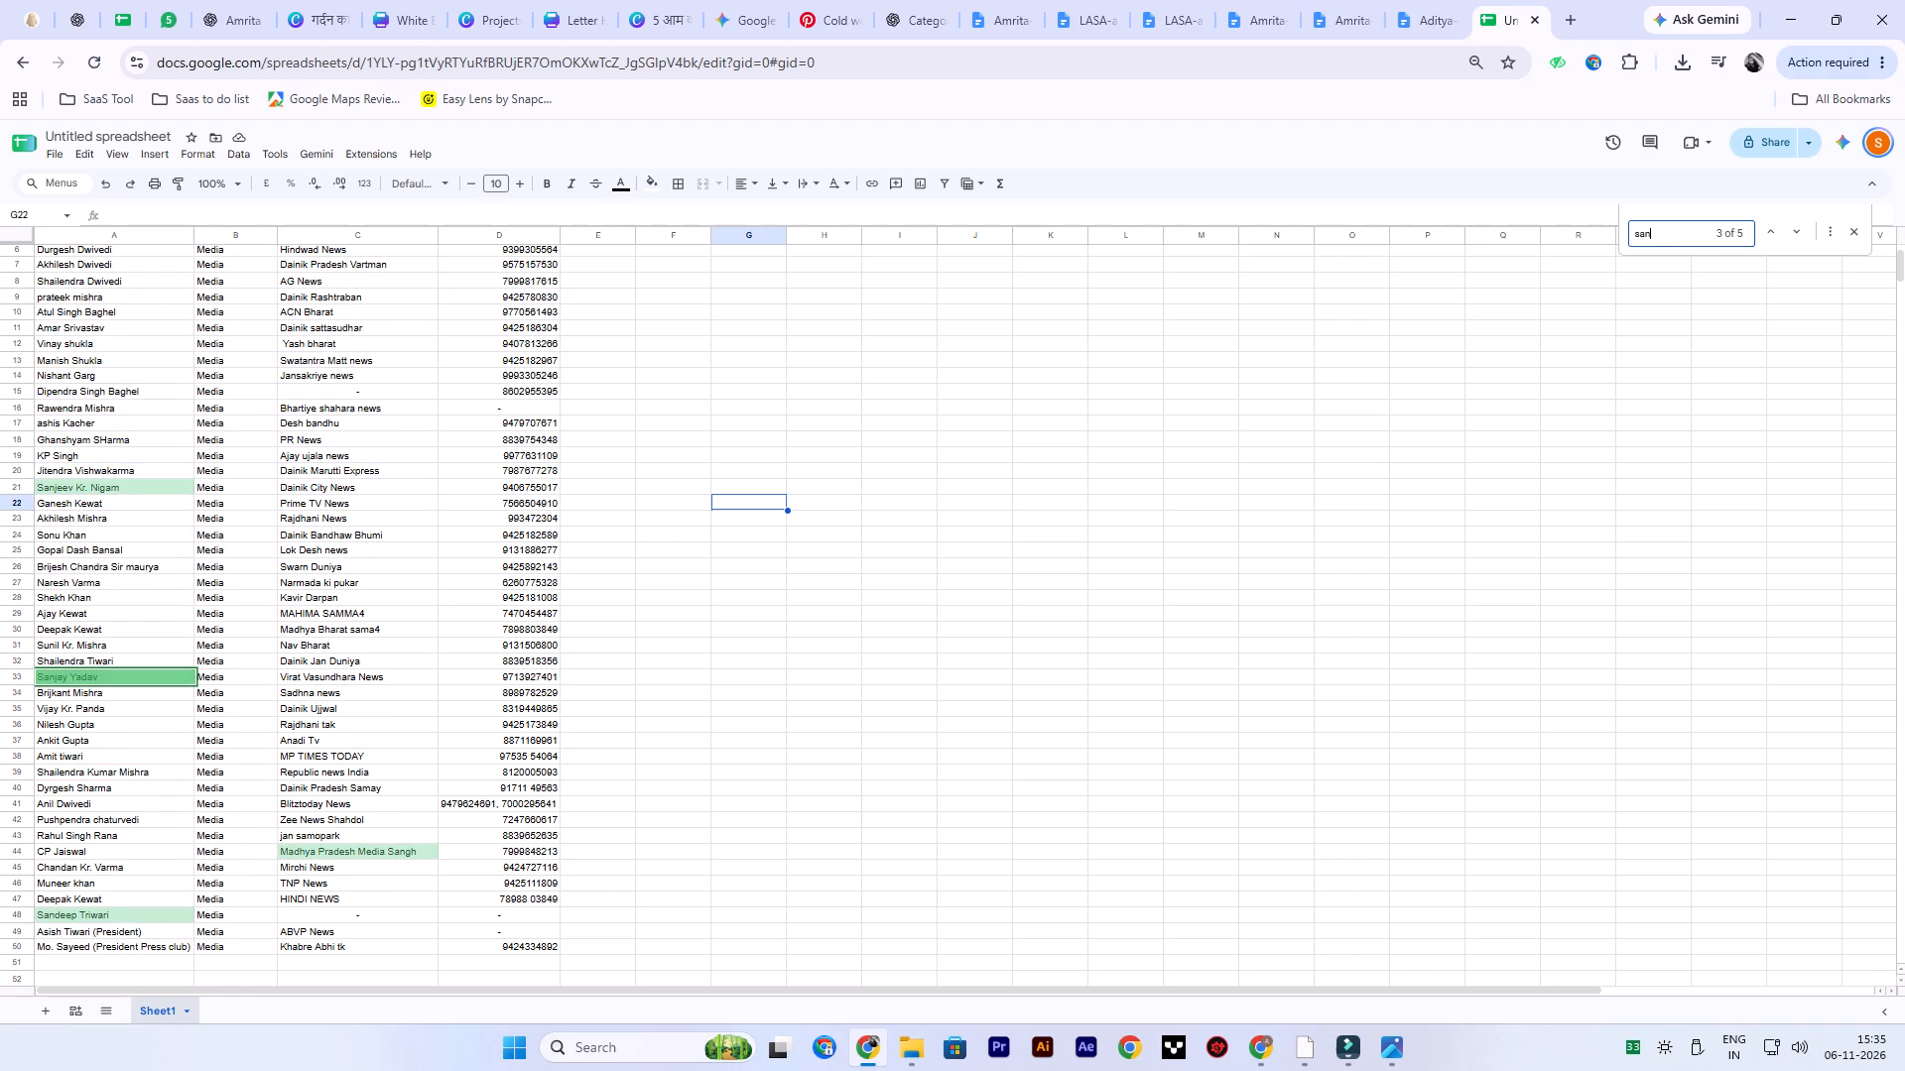
{"action": "key", "text": "BackSpace"}
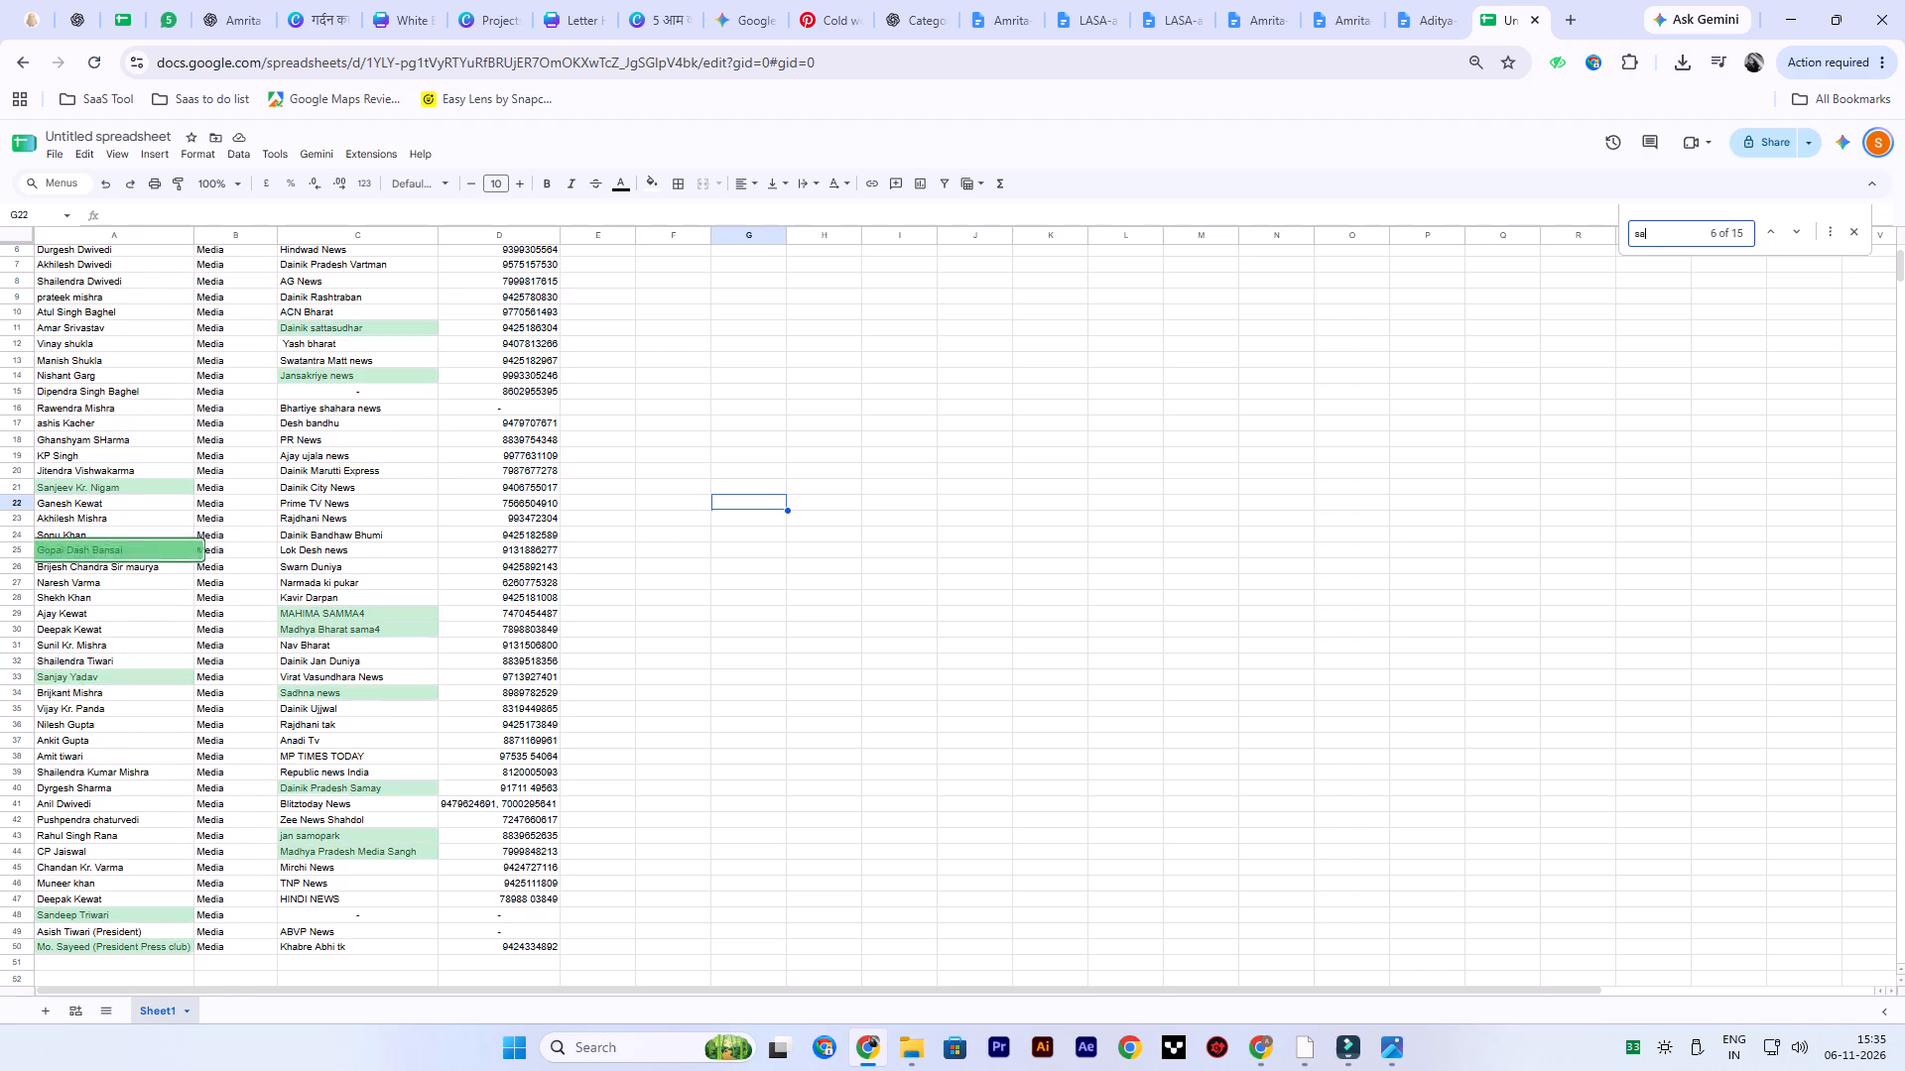
{"action": "key", "text": "BackSpace"}
{"action": "key", "text": "BackSpace"}
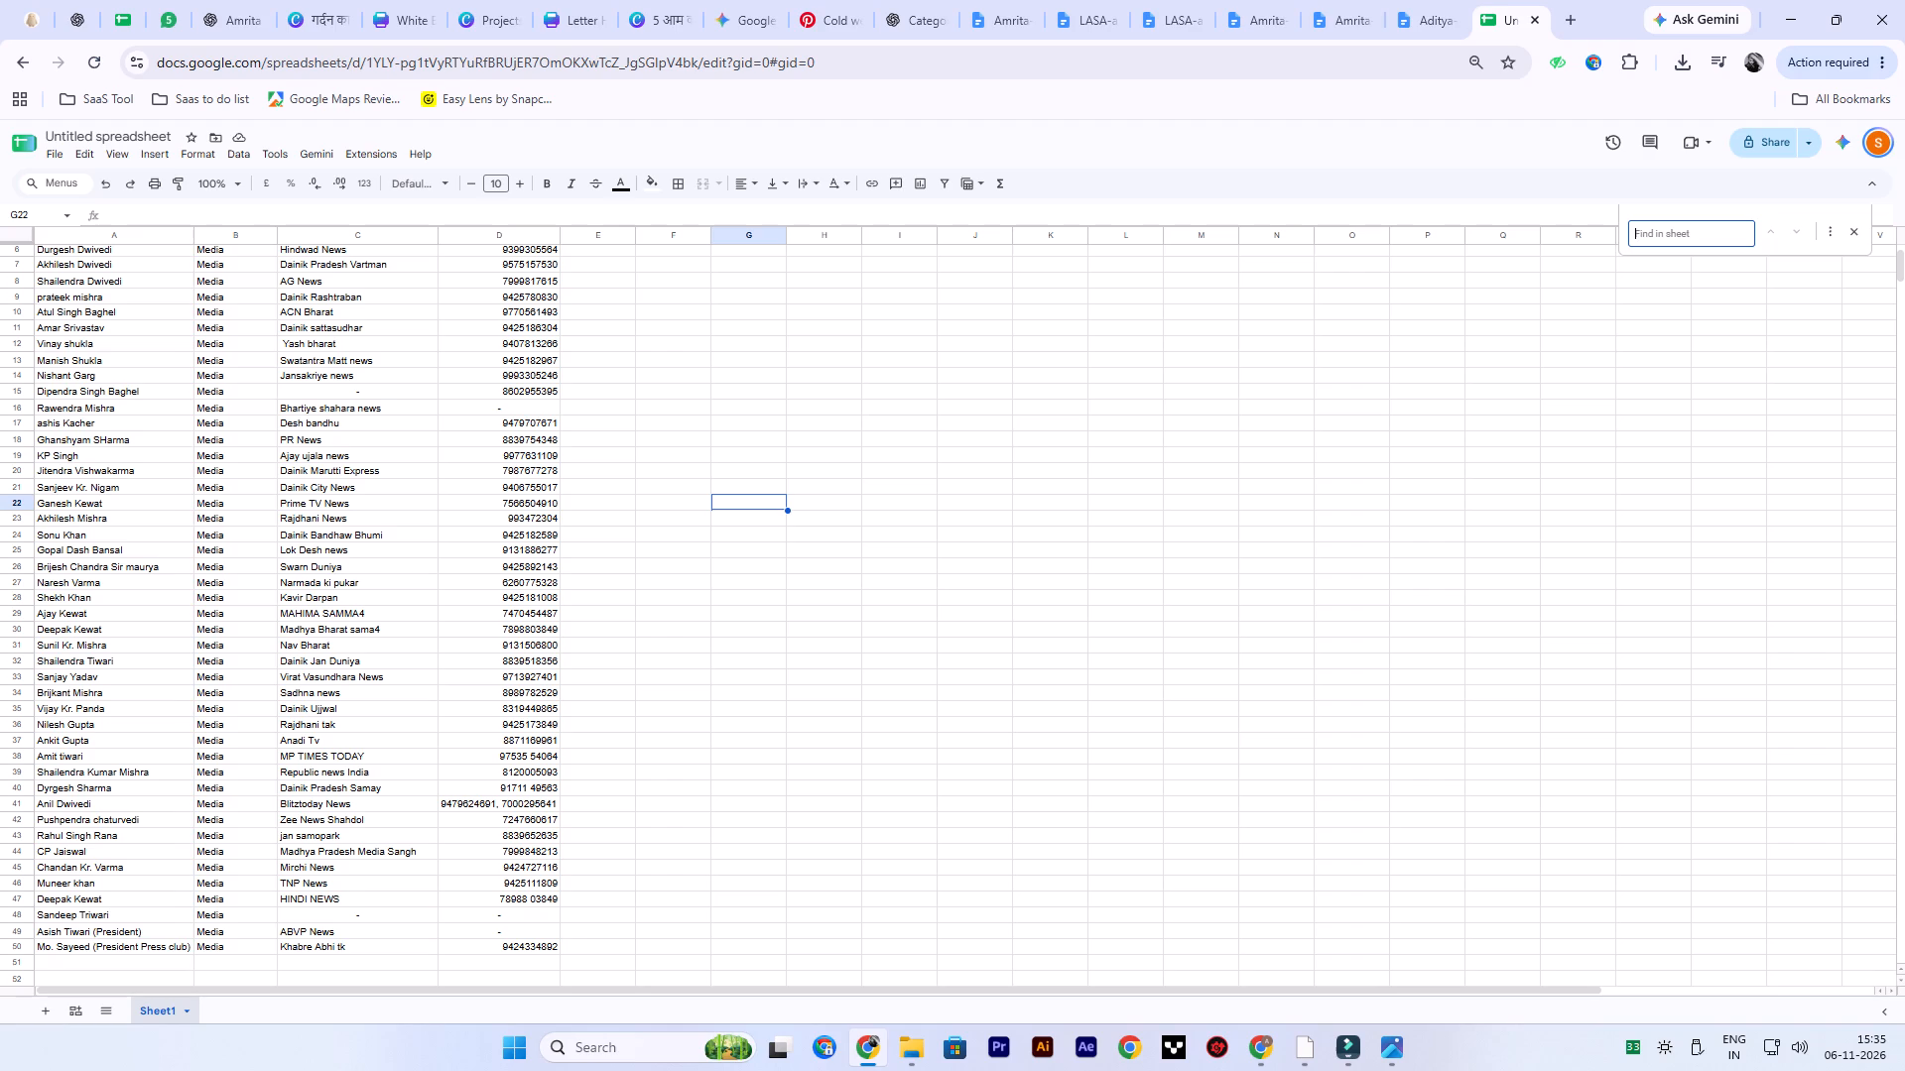
{"action": "type", "text": "san"}
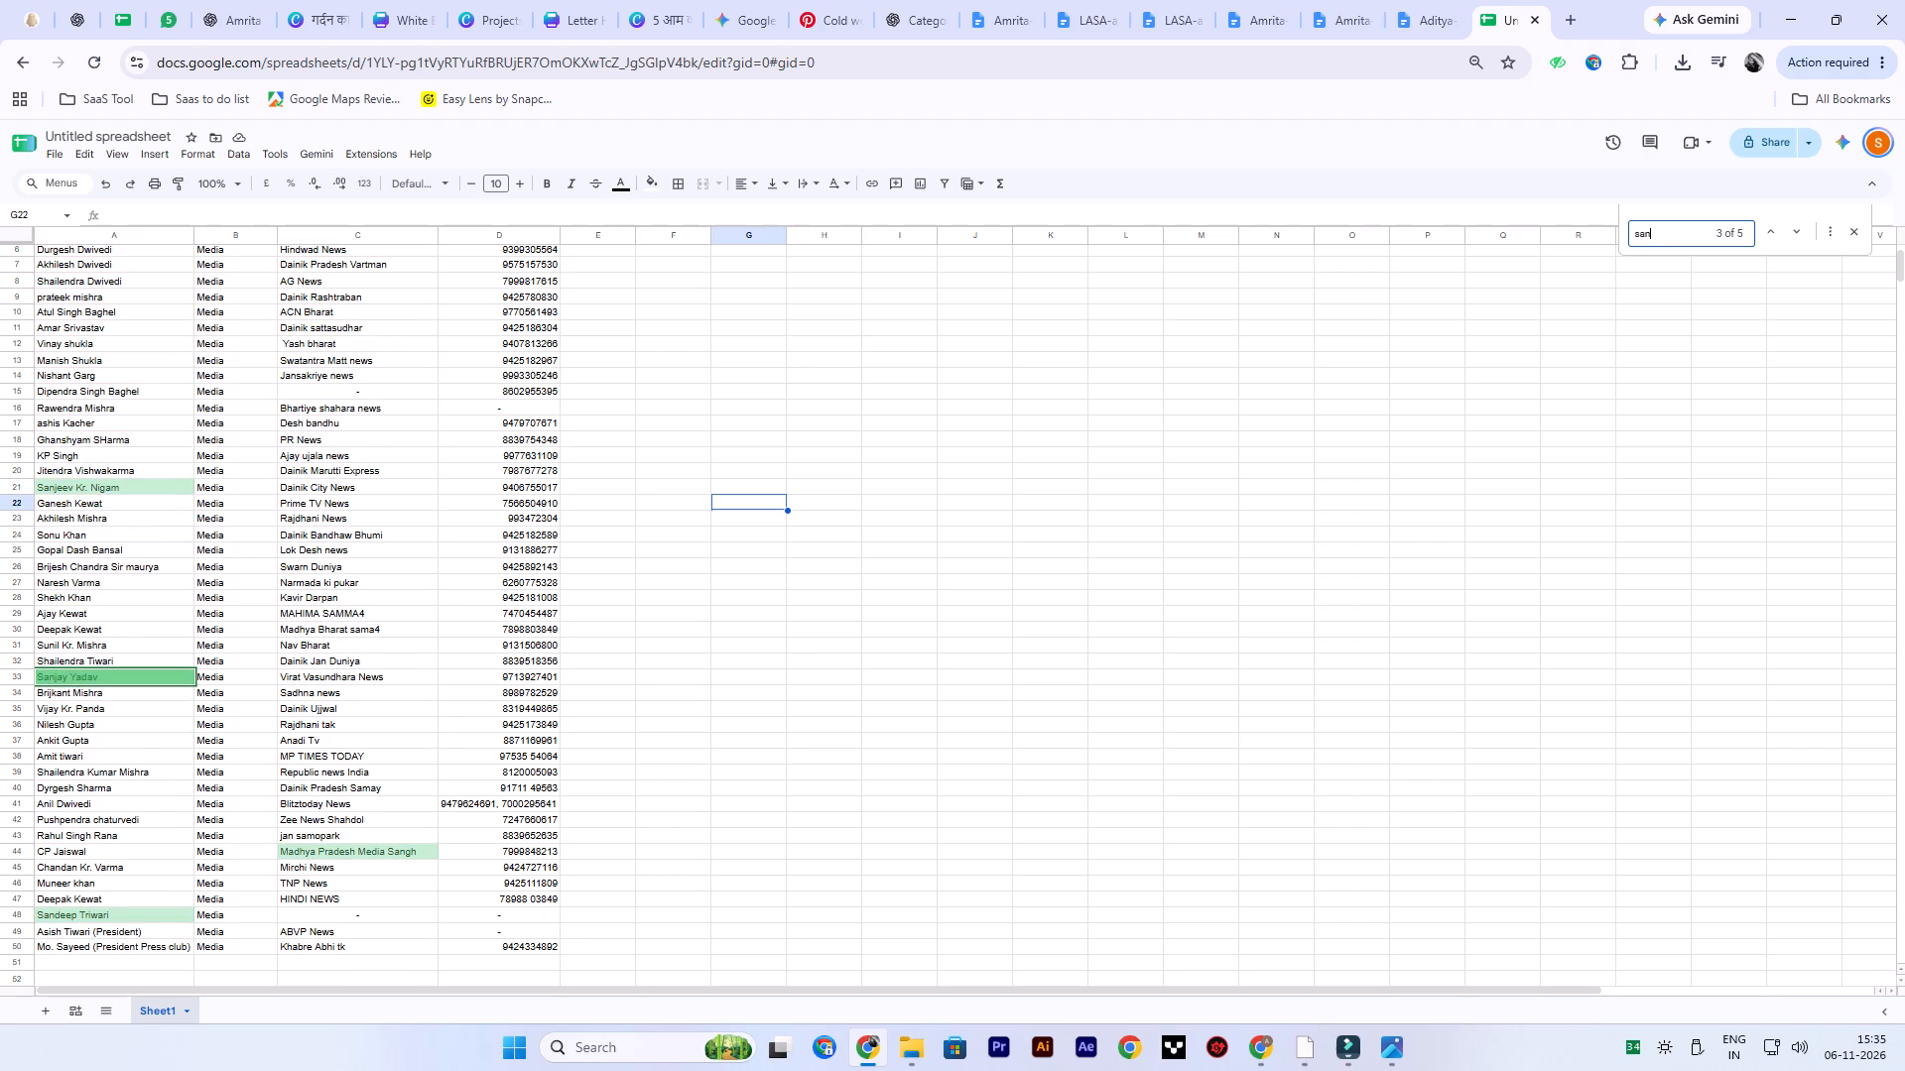
Replace the search term with "raje", try it shortened to "raj", and look through the matching rows.
{"action": "key", "text": "ctrl+BackSpace"}
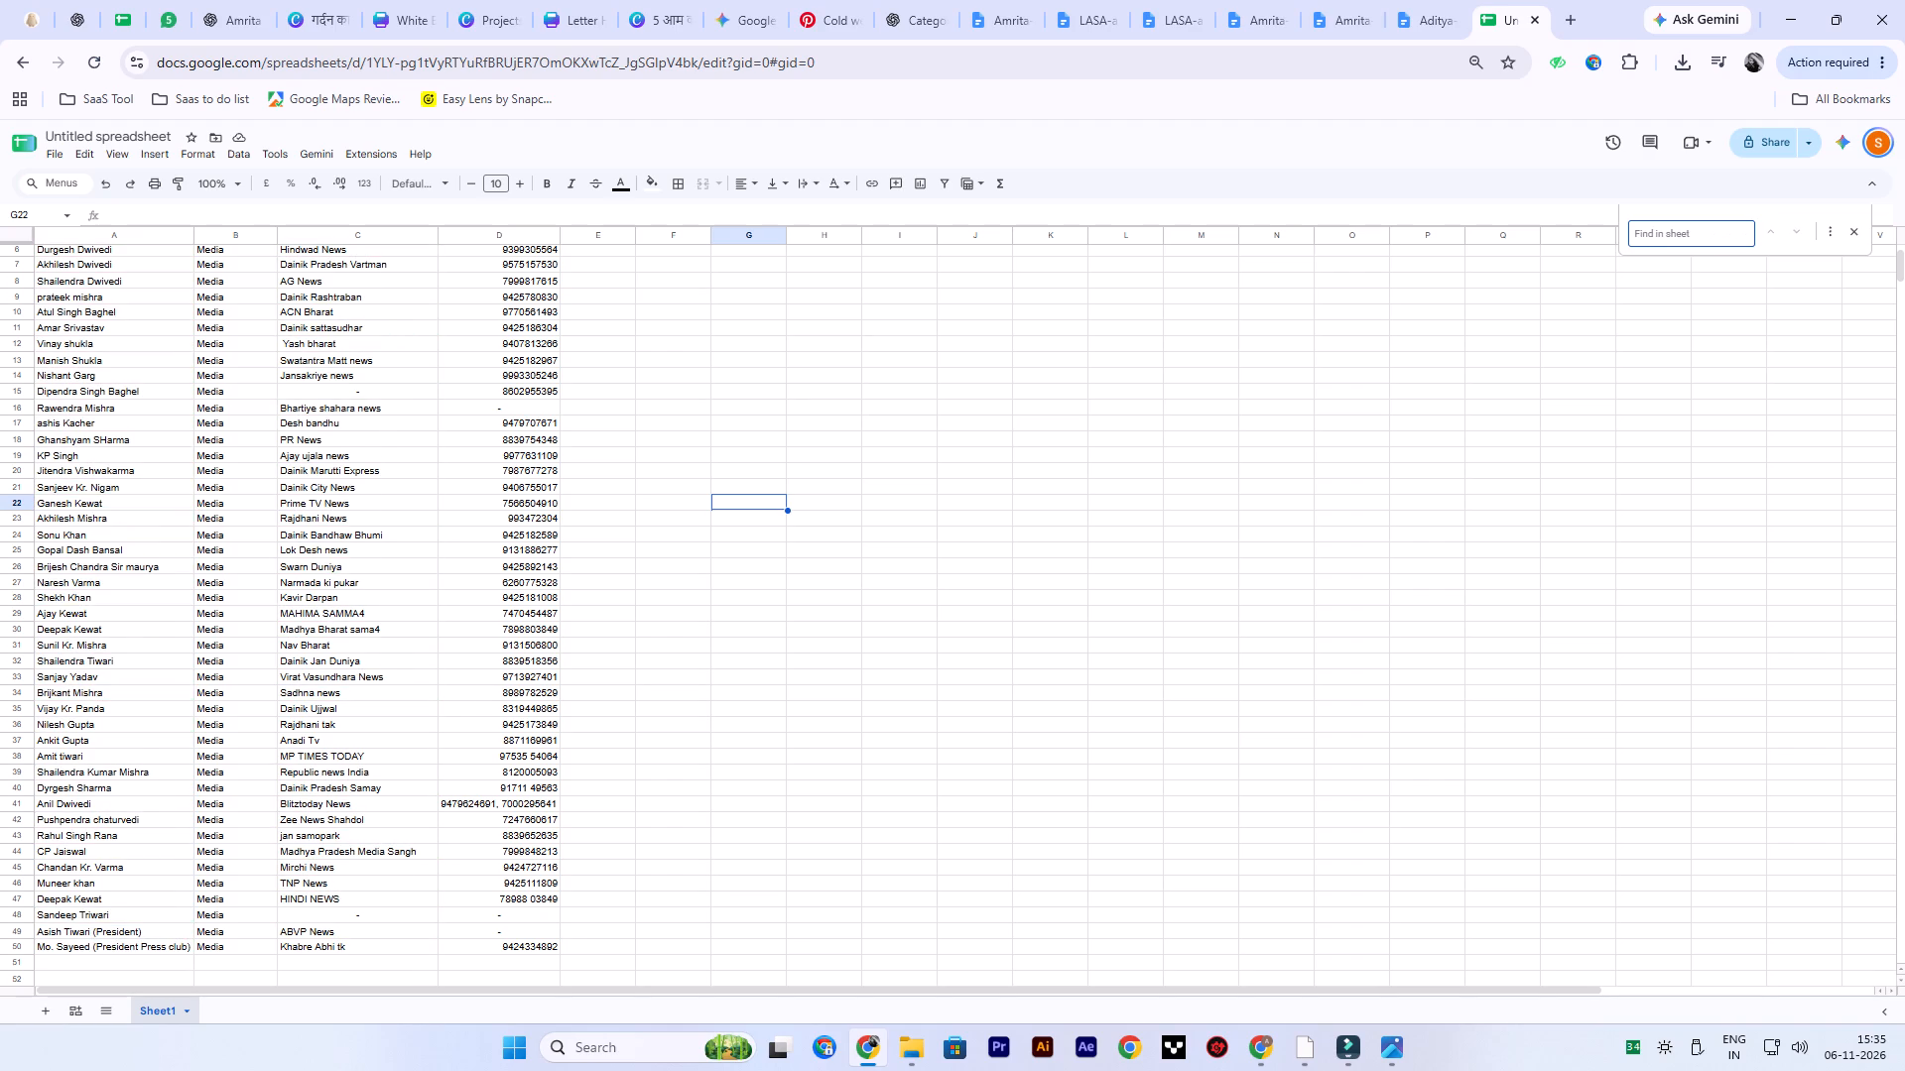
{"action": "type", "text": "raje"}
{"action": "key", "text": "BackSpace"}
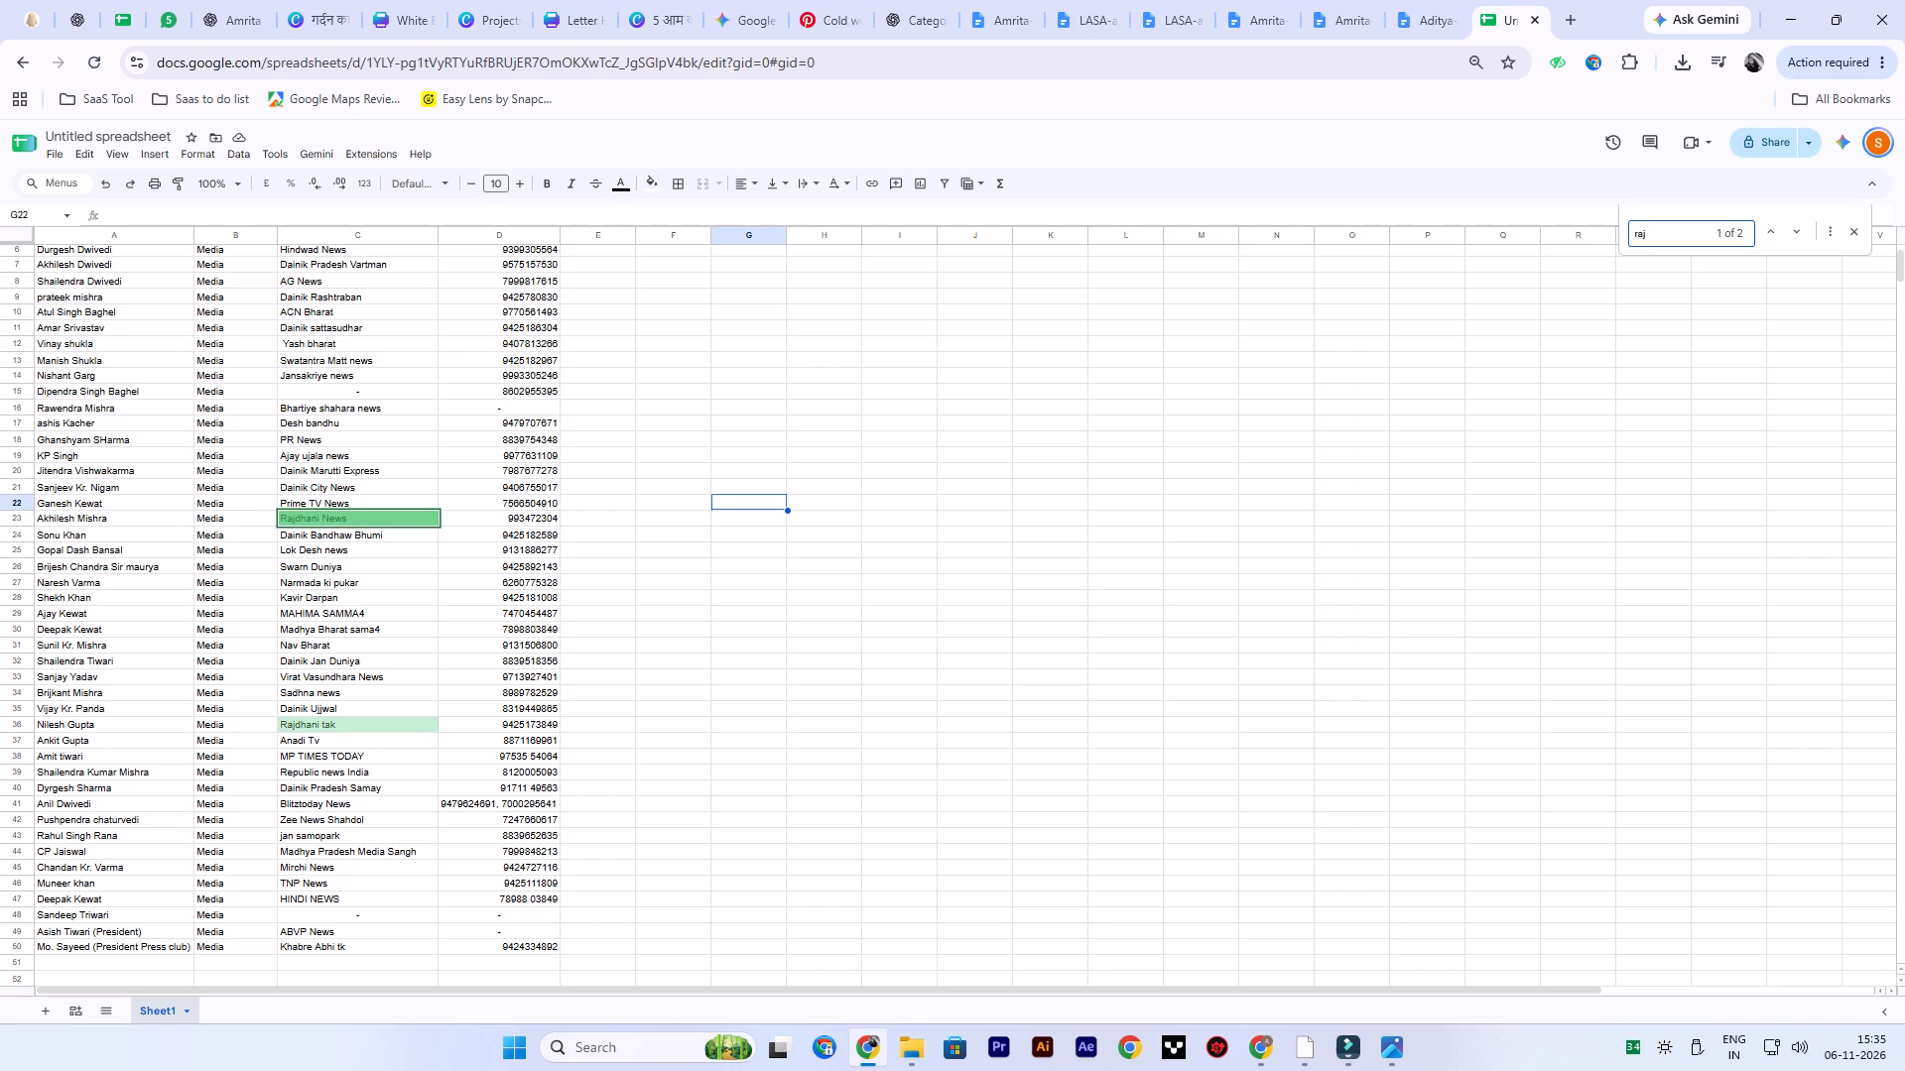
{"action": "scroll", "coordinate": [1563, 259], "scroll_direction": "up", "scroll_amount": 1}
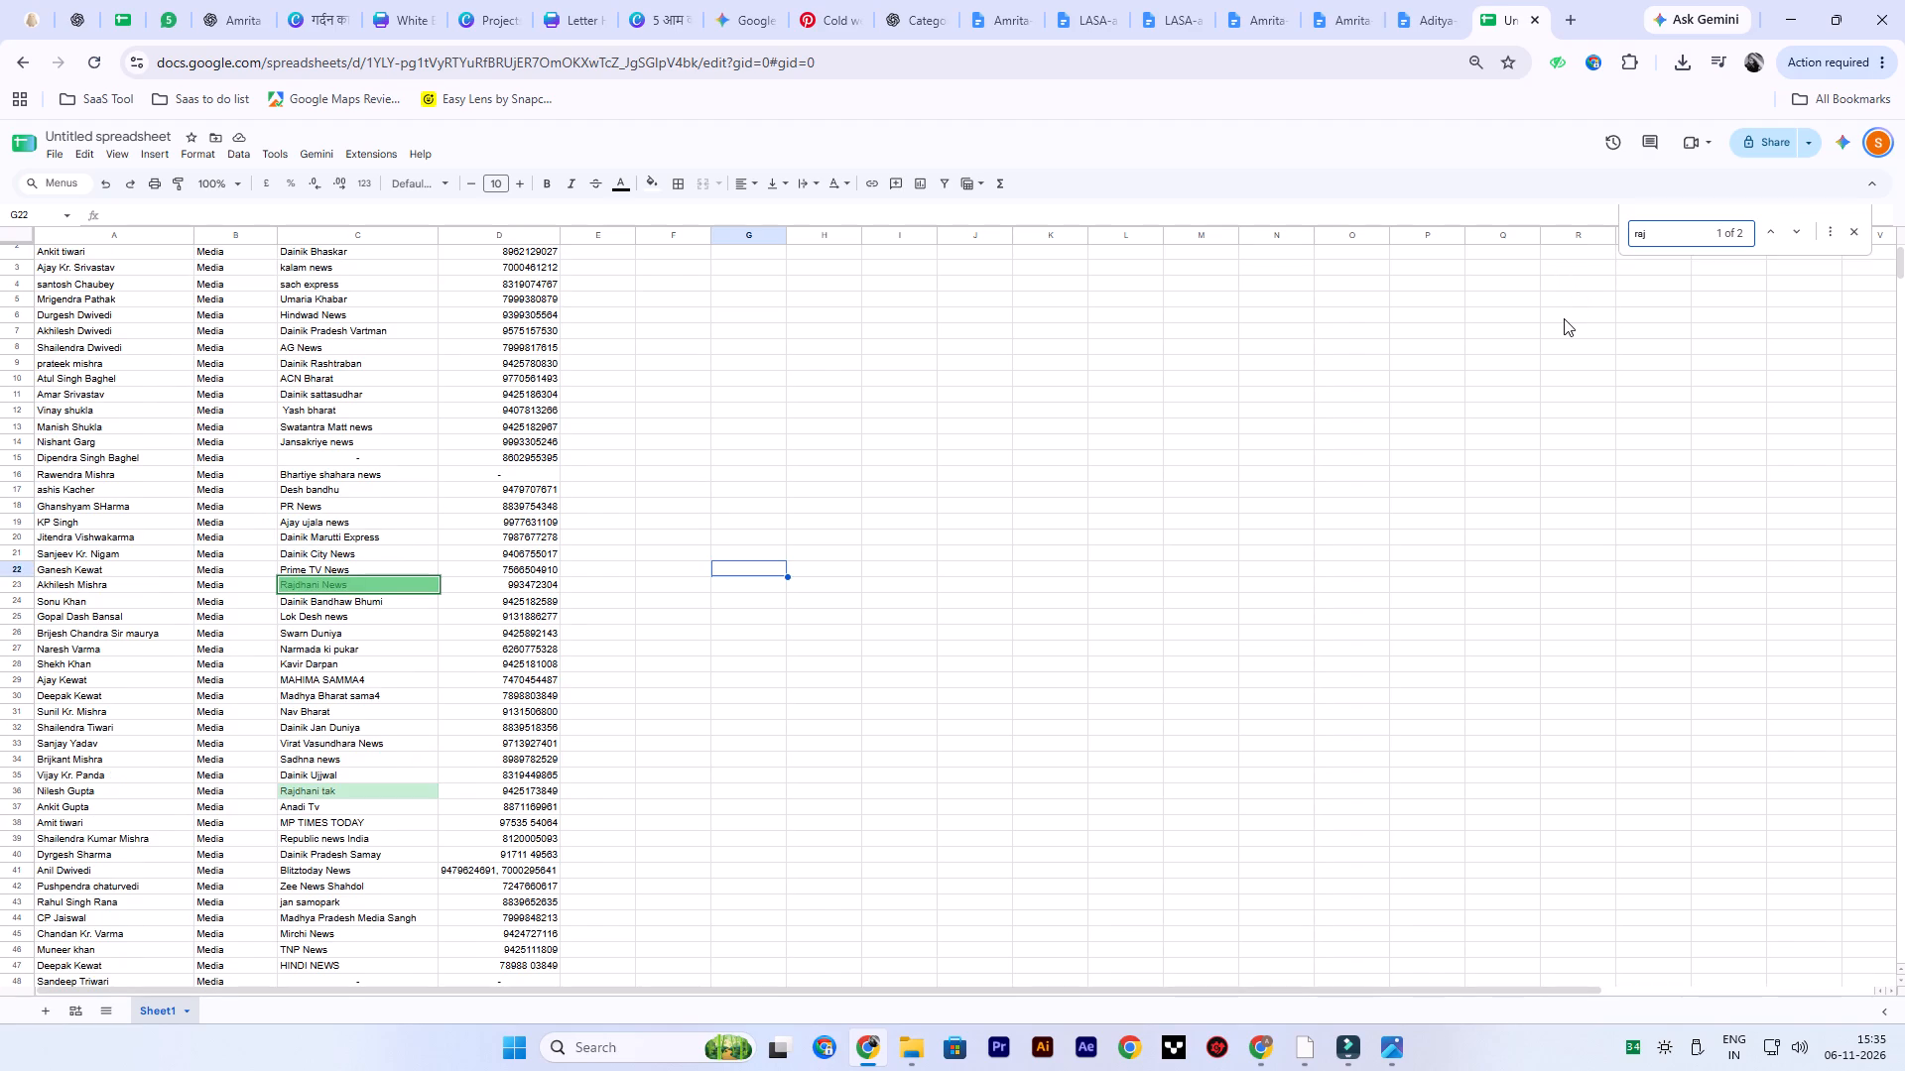
{"action": "key", "text": "e"}
{"action": "key", "text": "BackSpace"}
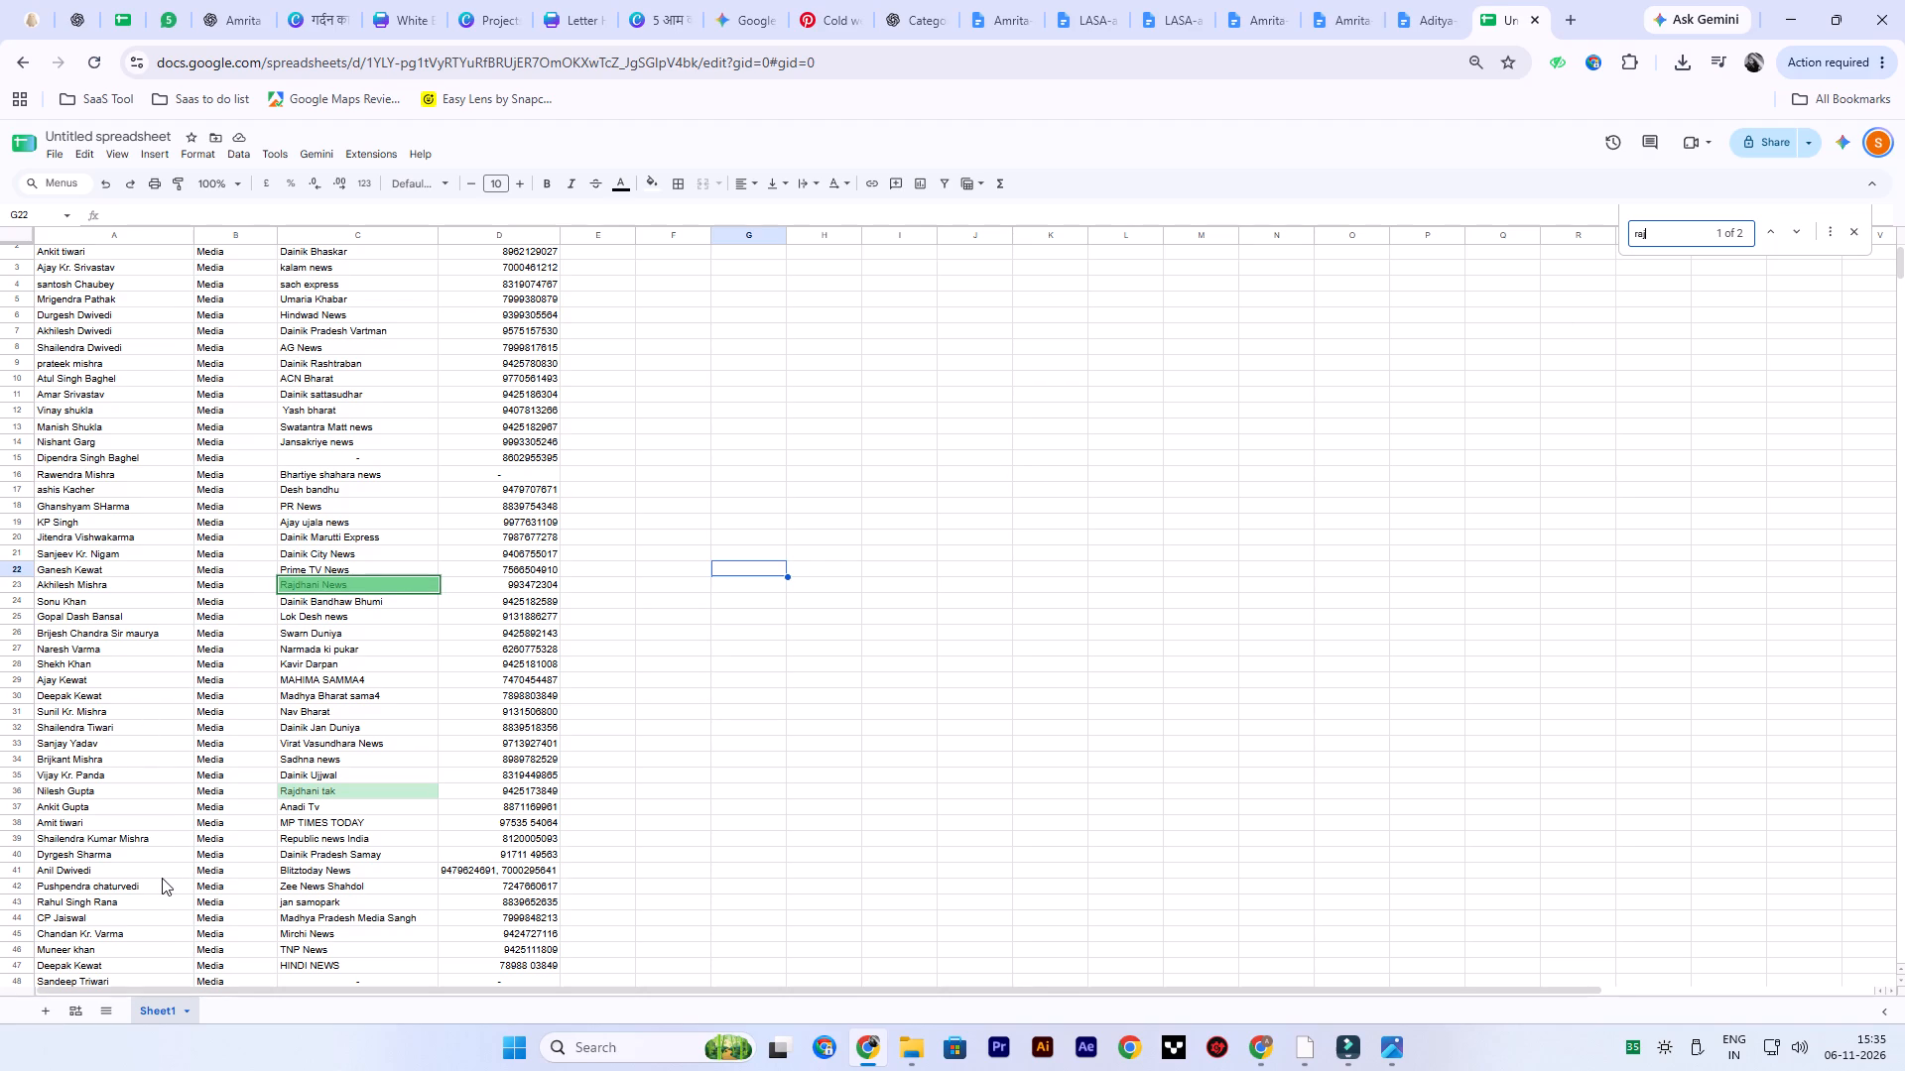
Replace the search term with "mish" and look through the matching names in the contact list.
{"action": "key", "text": "ctrl+BackSpace"}
{"action": "type", "text": "mish"}
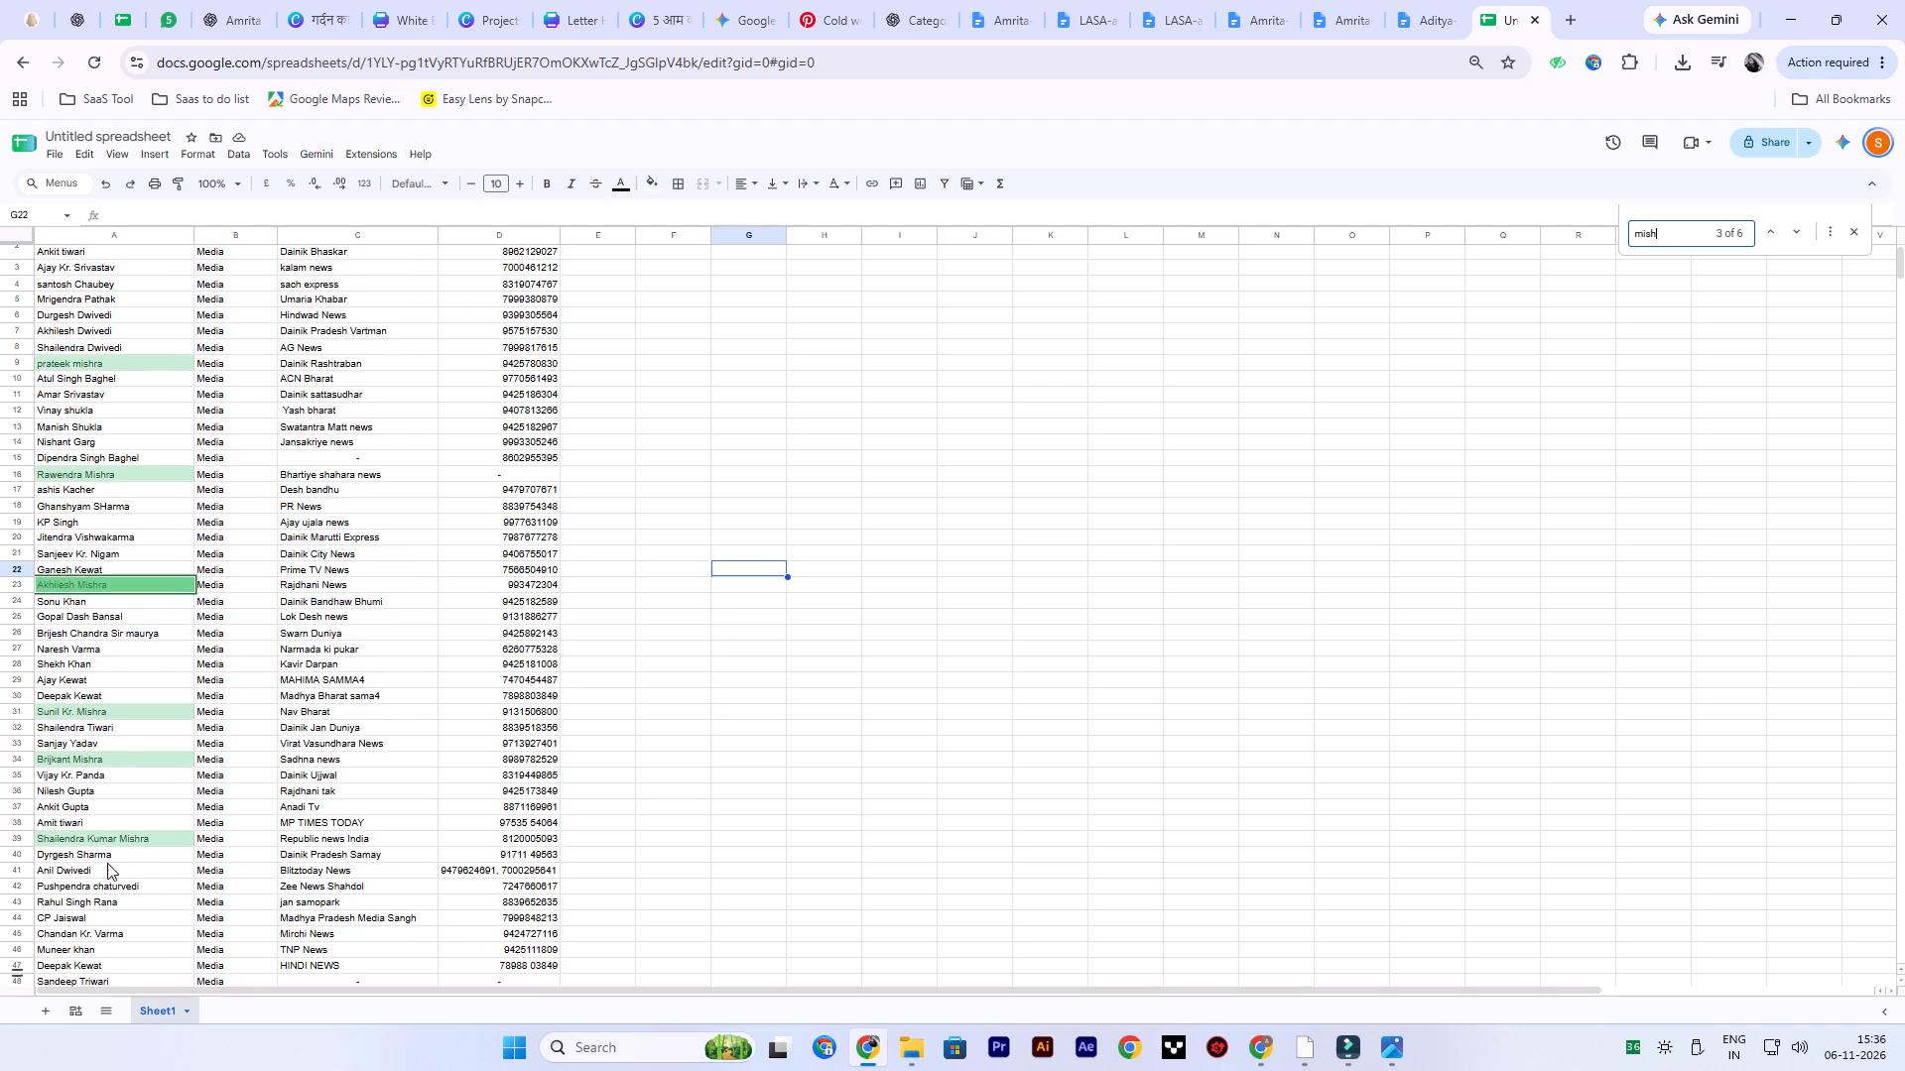
{"action": "scroll", "coordinate": [122, 838], "scroll_direction": "up", "scroll_amount": 5}
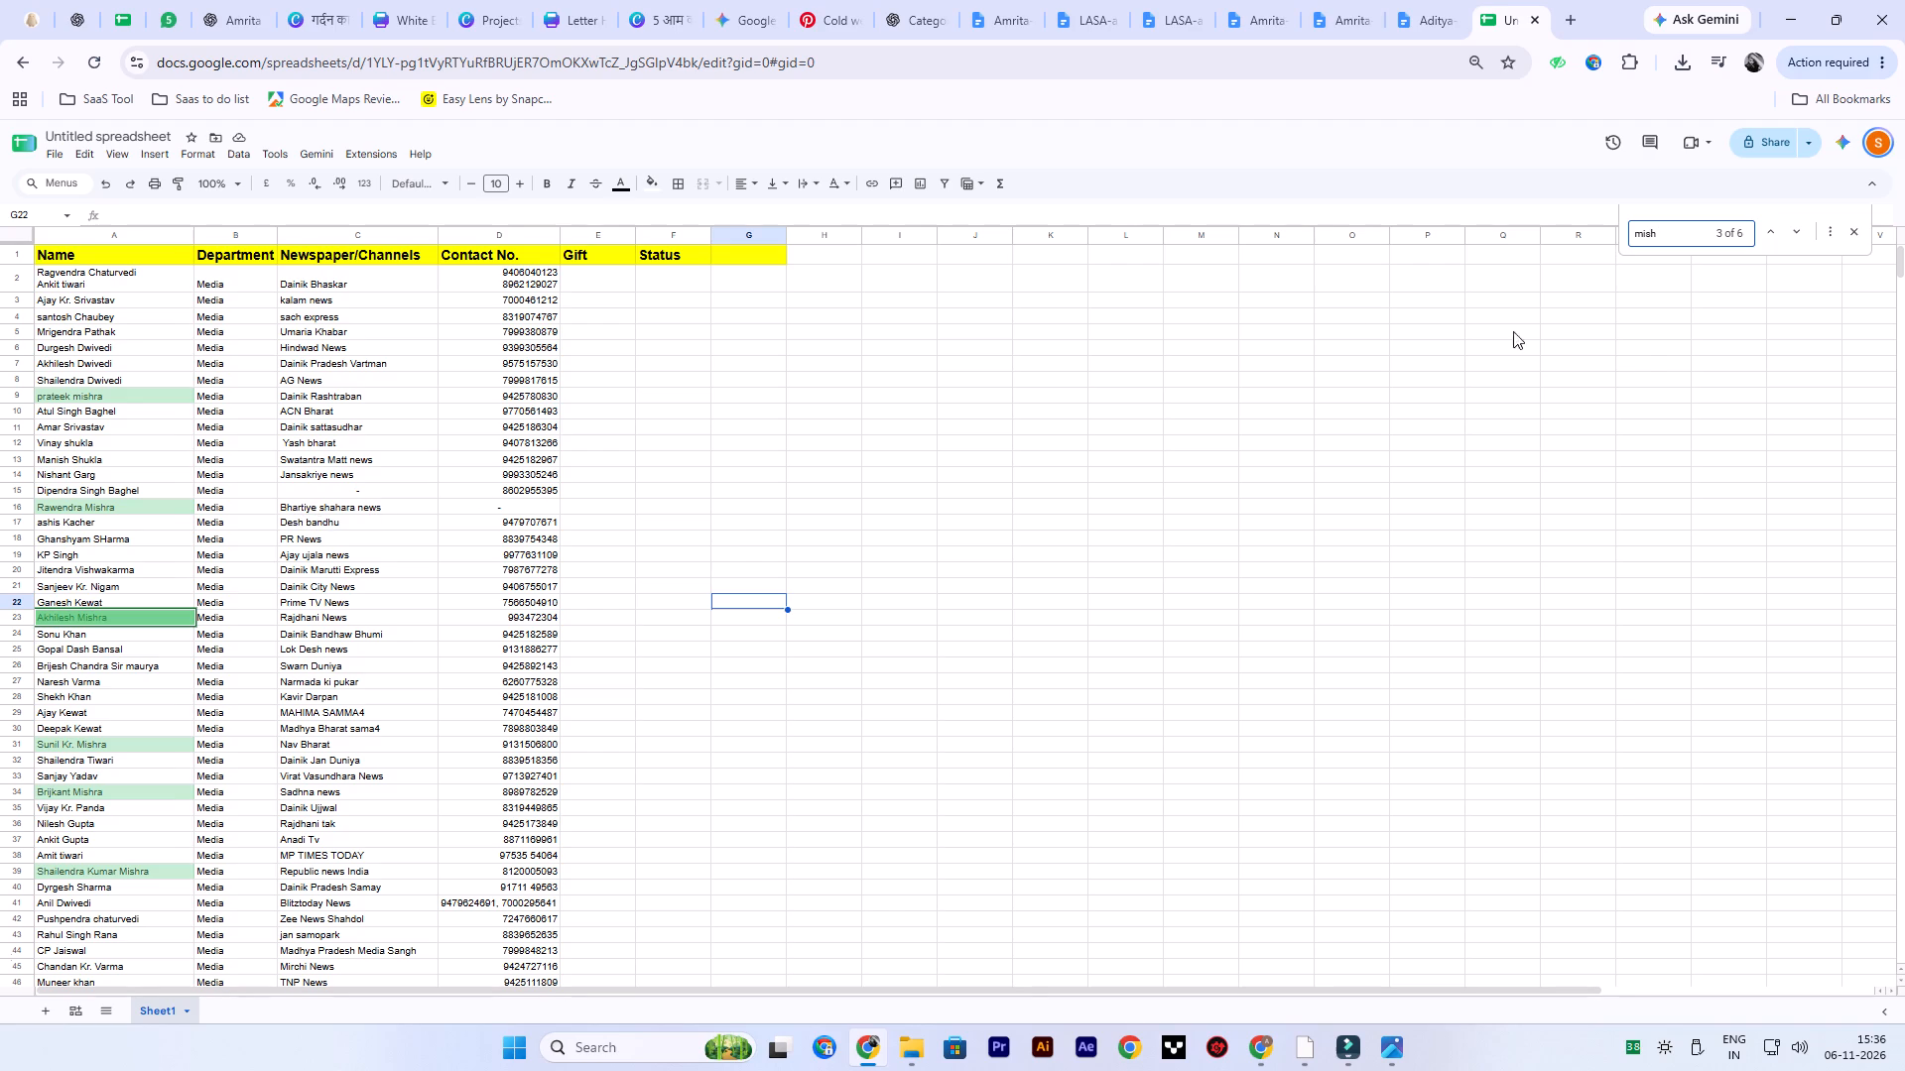
Search the contact list for "asia" and "agar", and finally "asi", checking the rows down to the end of the list.
{"action": "key", "text": "ctrl+BackSpace"}
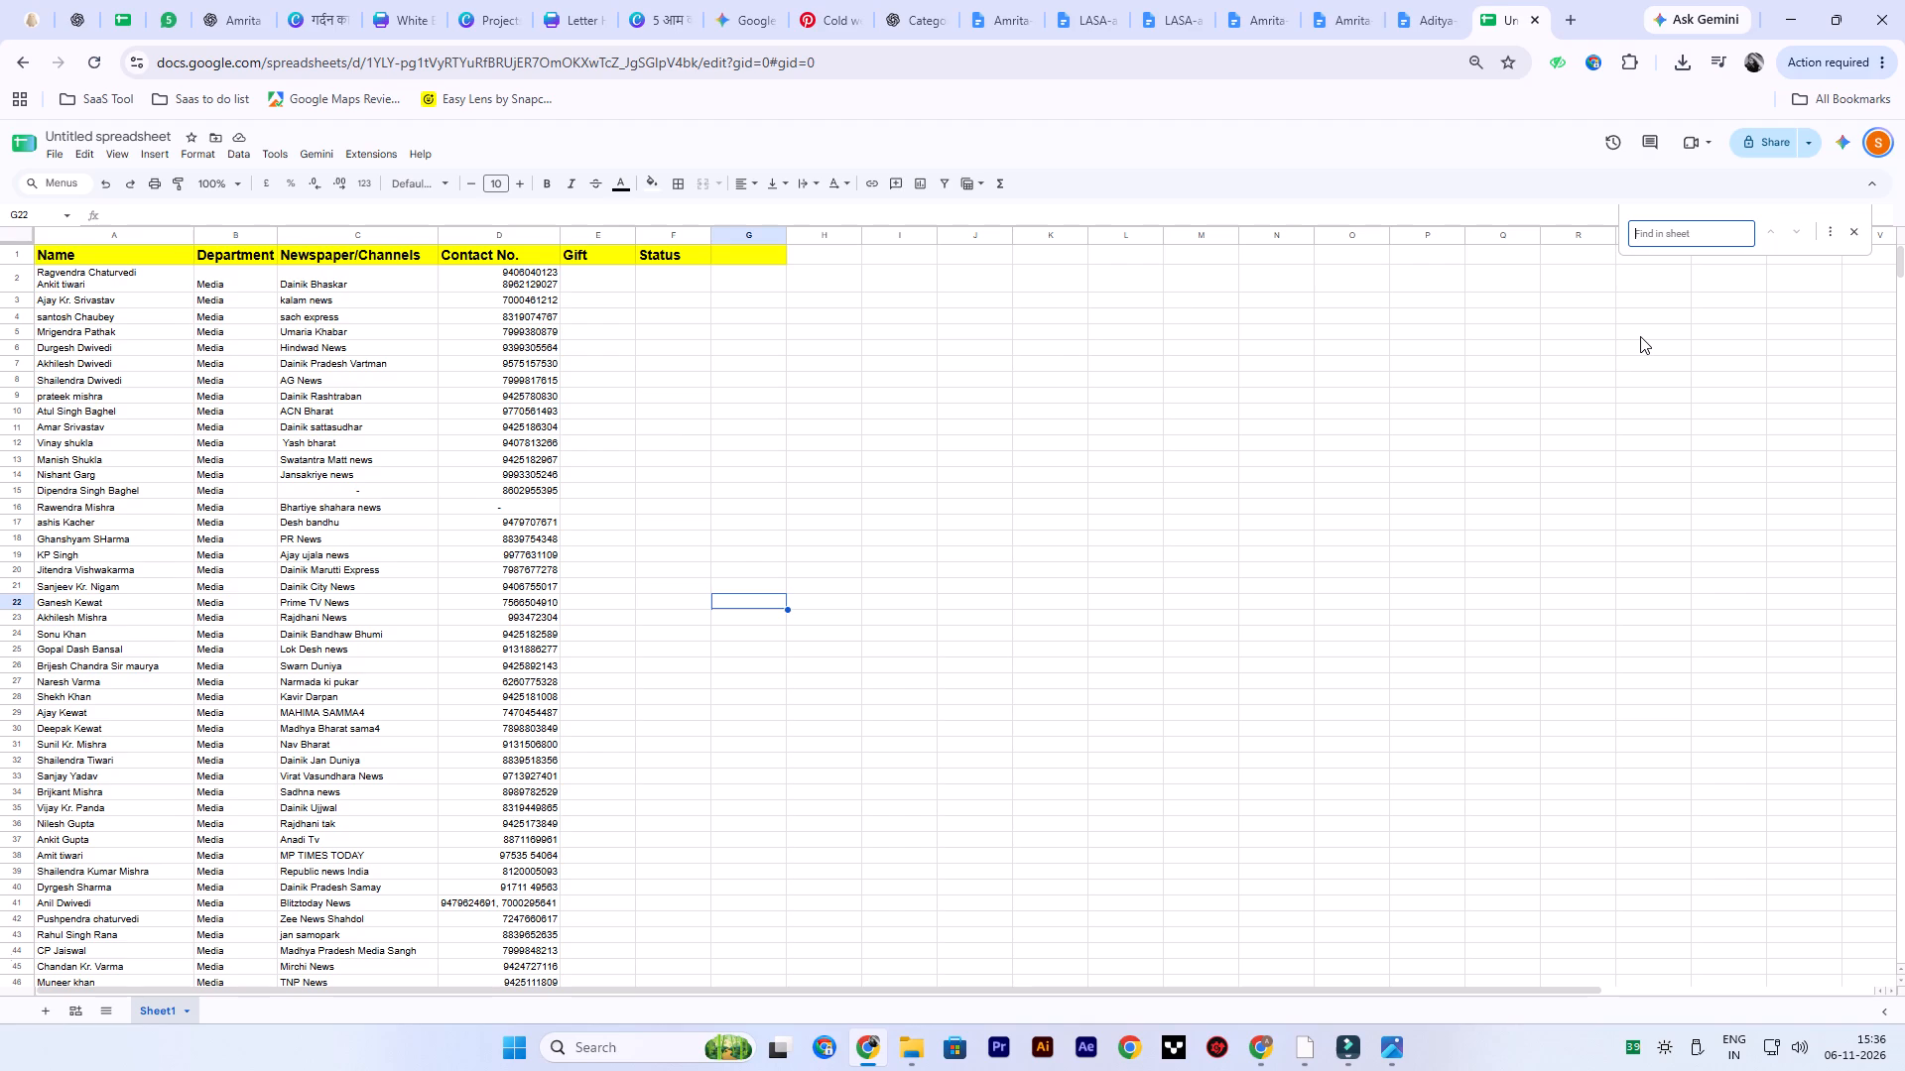
{"action": "type", "text": "asia"}
{"action": "key", "text": "ctrl+BackSpace"}
{"action": "type", "text": "agar"}
{"action": "key", "text": "ctrl+BackSpace"}
{"action": "type", "text": "asi"}
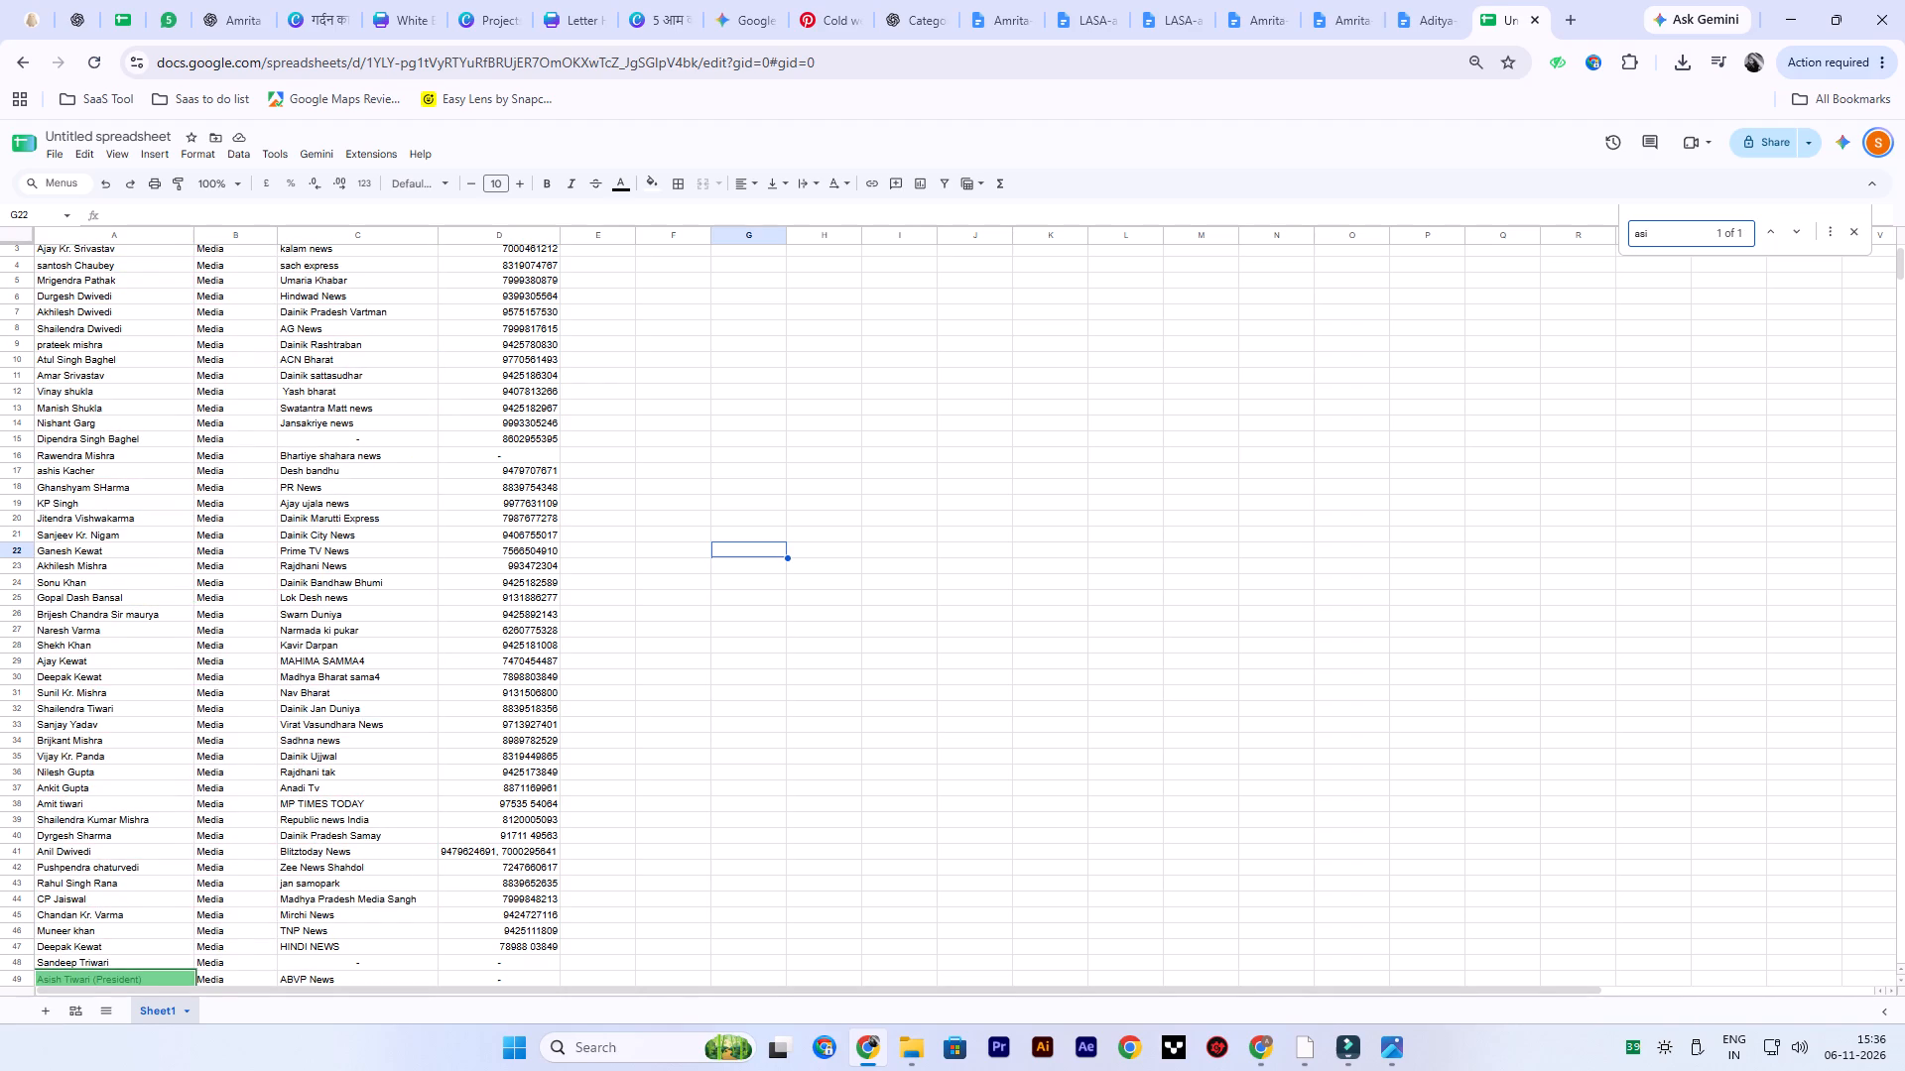
{"action": "scroll", "coordinate": [1629, 337], "scroll_direction": "down", "scroll_amount": 2}
{"action": "scroll", "coordinate": [1380, 593], "scroll_direction": "up", "scroll_amount": 4}
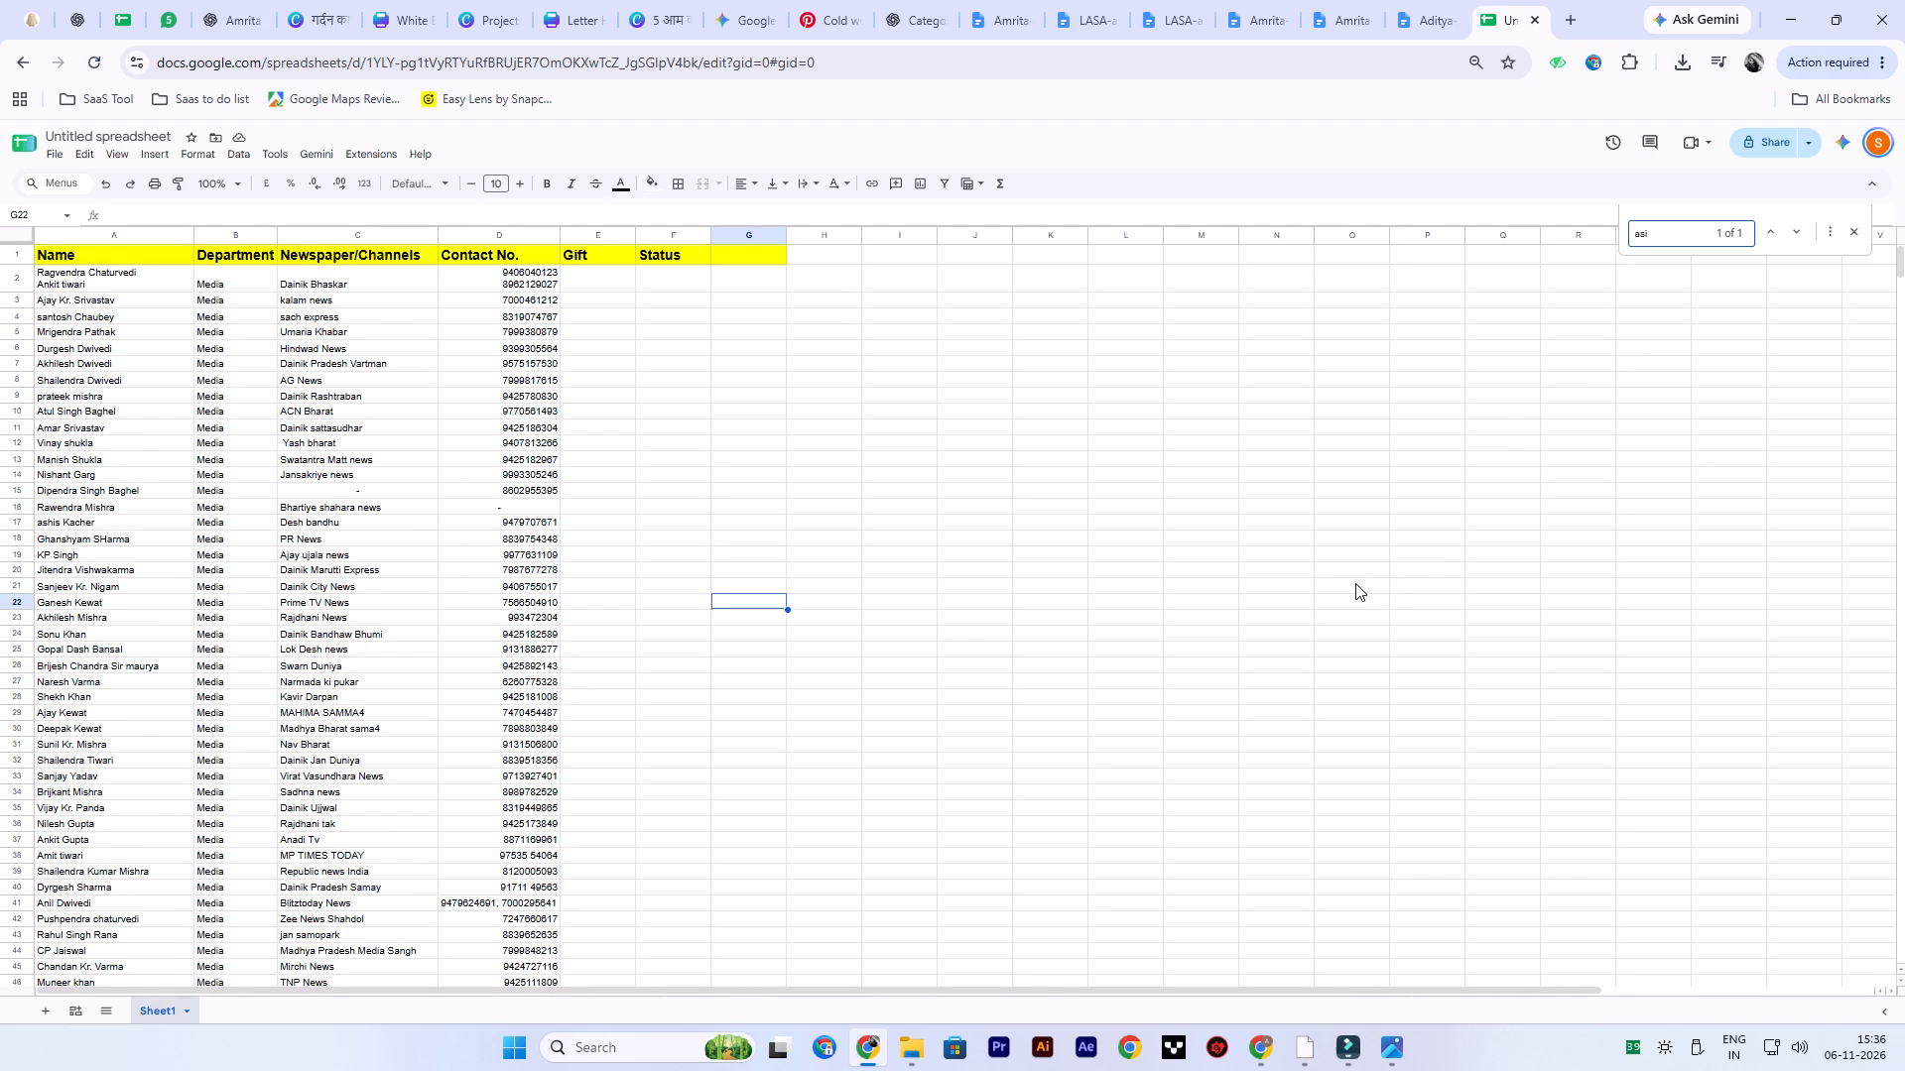
Replace the search term with "anil" to look for that name in the contact list.
{"action": "key", "text": "ctrl+BackSpace"}
{"action": "type", "text": "anil;"}
{"action": "key", "text": "BackSpace"}
{"action": "key", "text": "BackSpace"}
{"action": "key", "text": "l"}
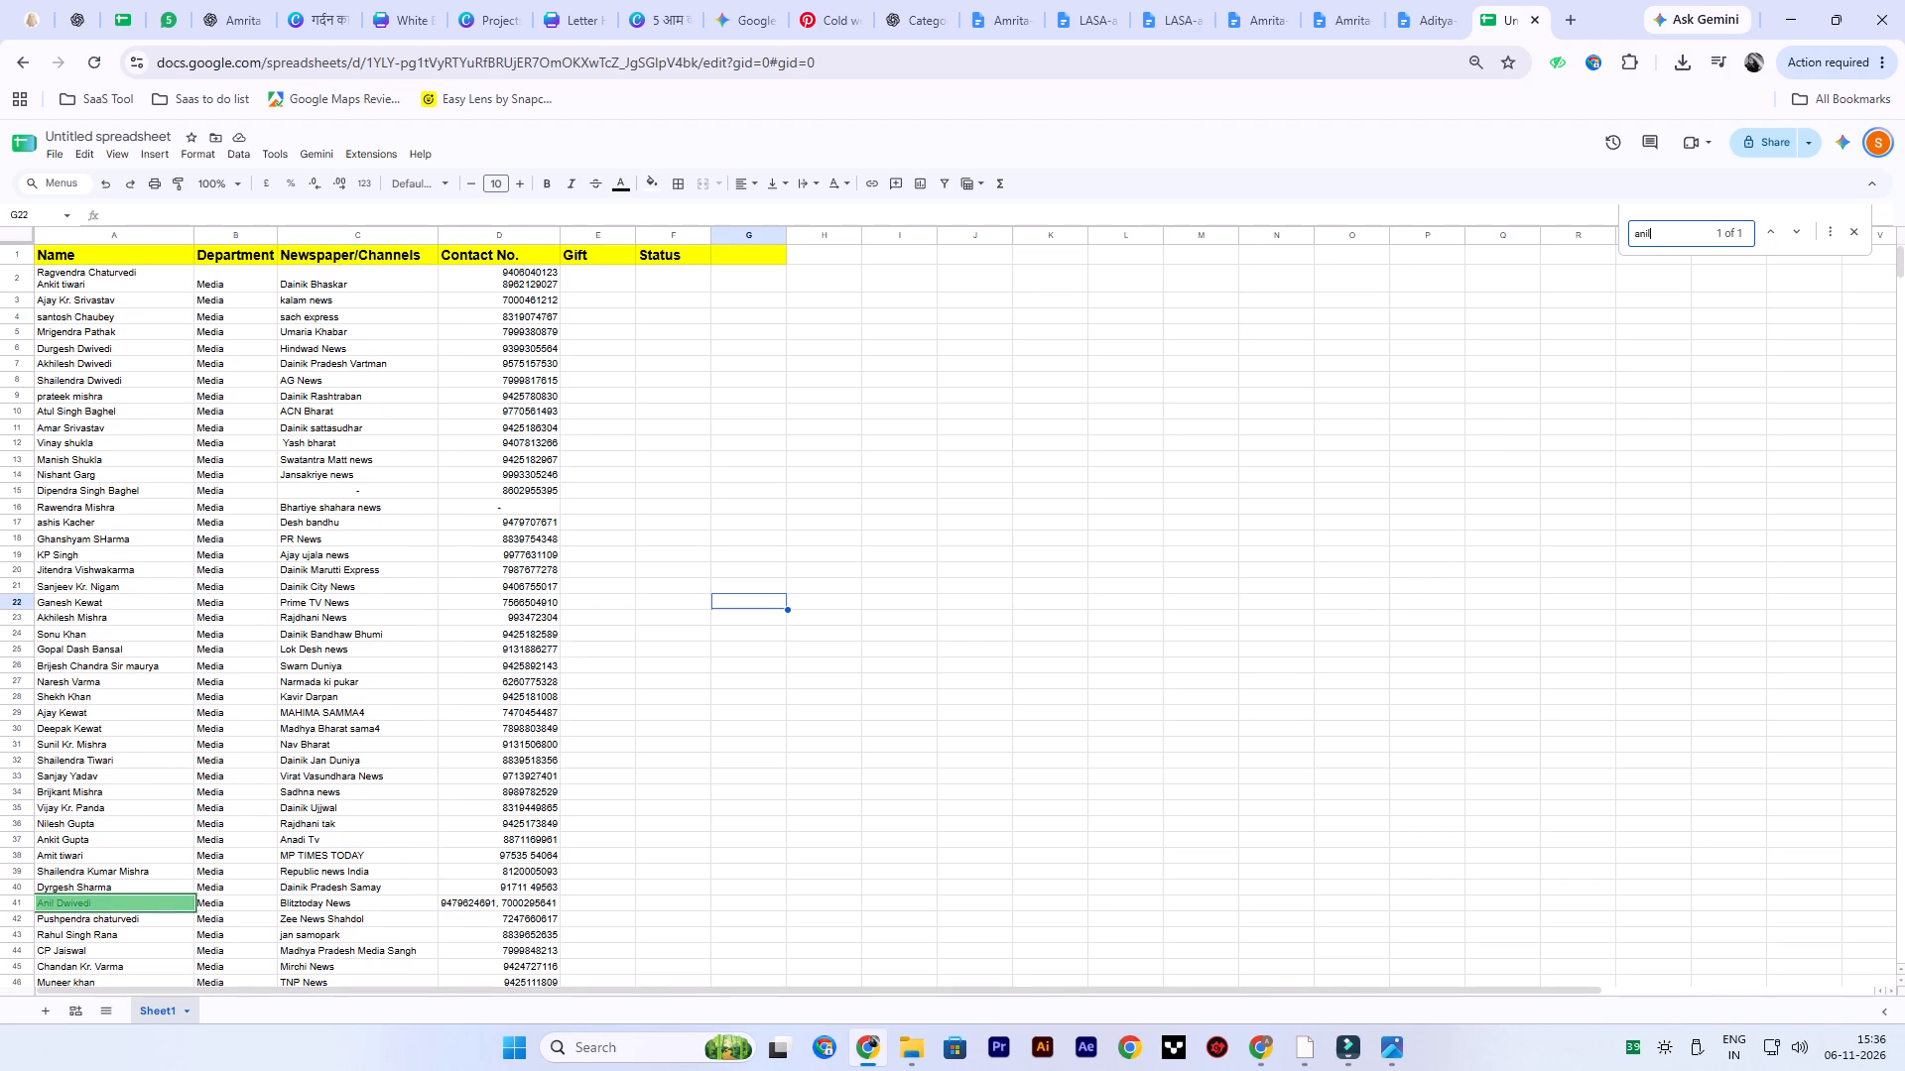
Replace the search term with "sanj" to look for matching names in the contact list.
{"action": "key", "text": "ctrl+BackSpace"}
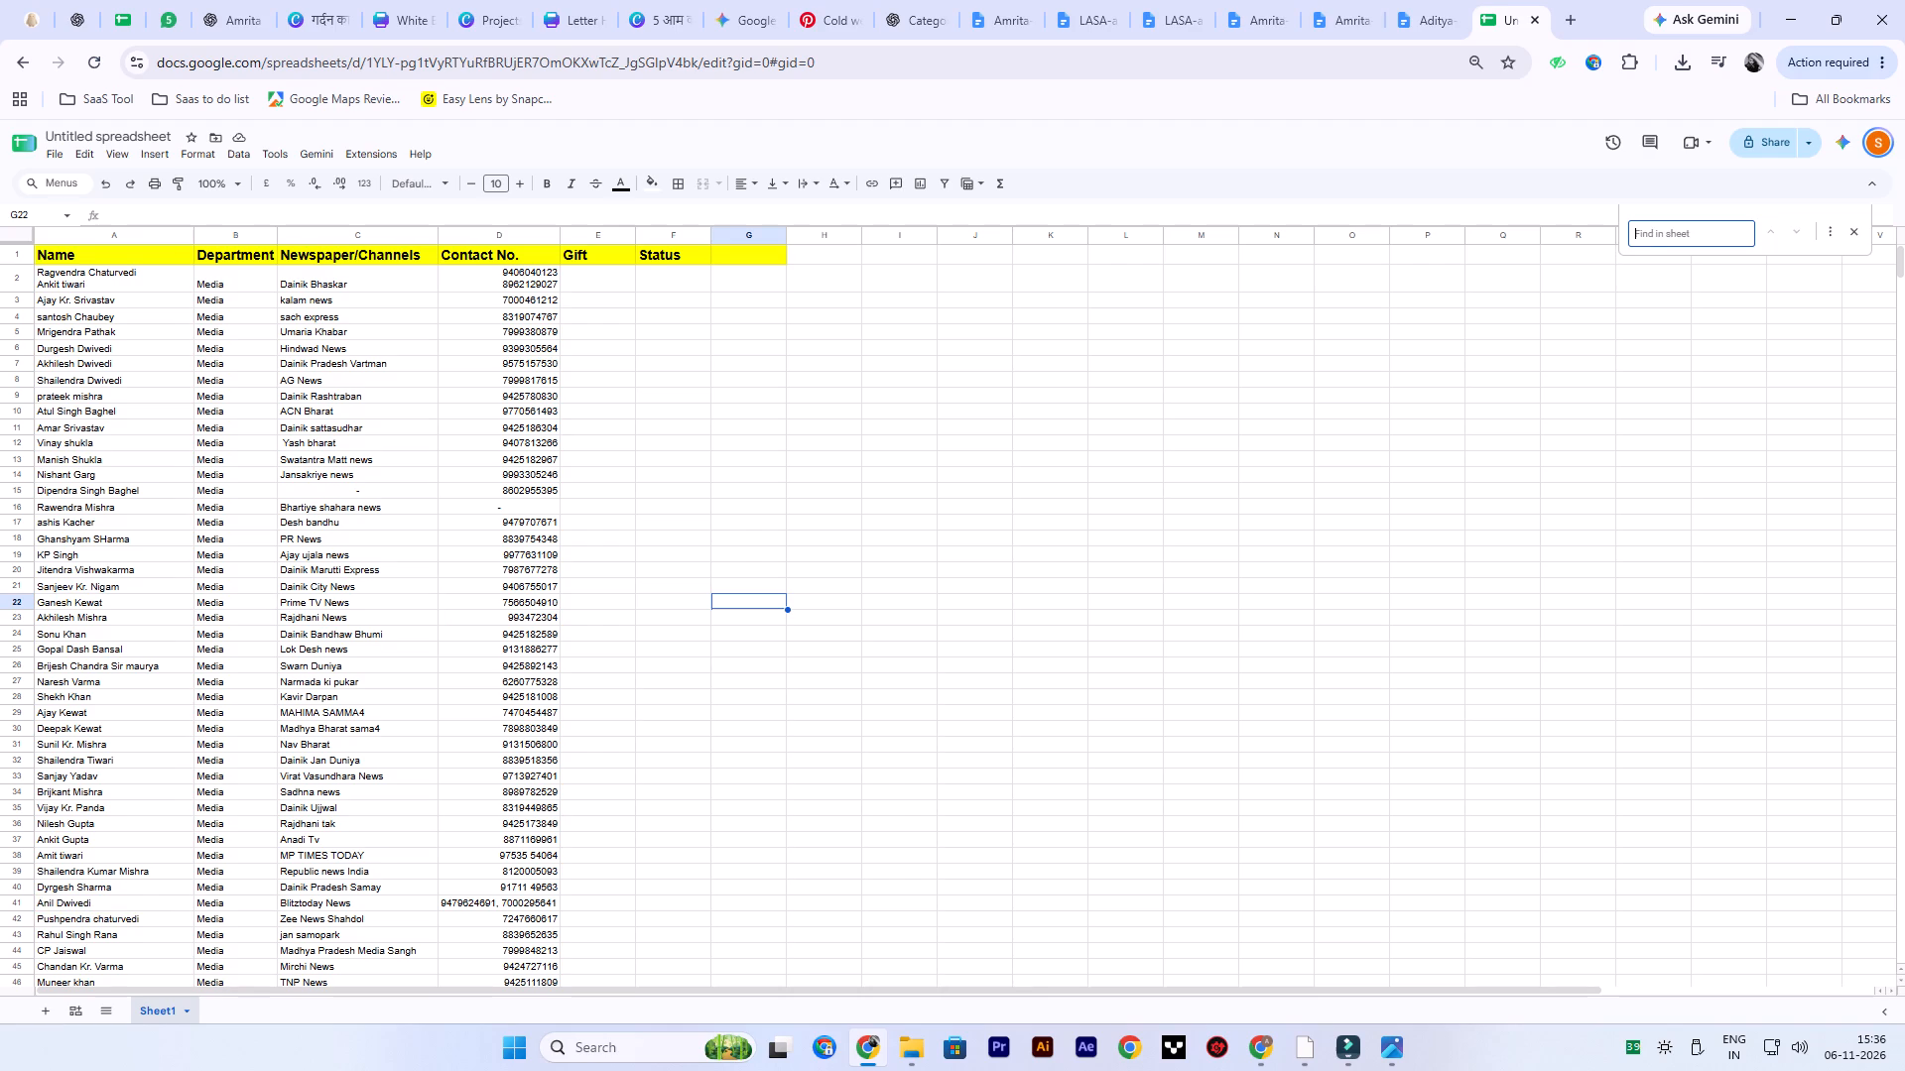
{"action": "type", "text": "sanj"}
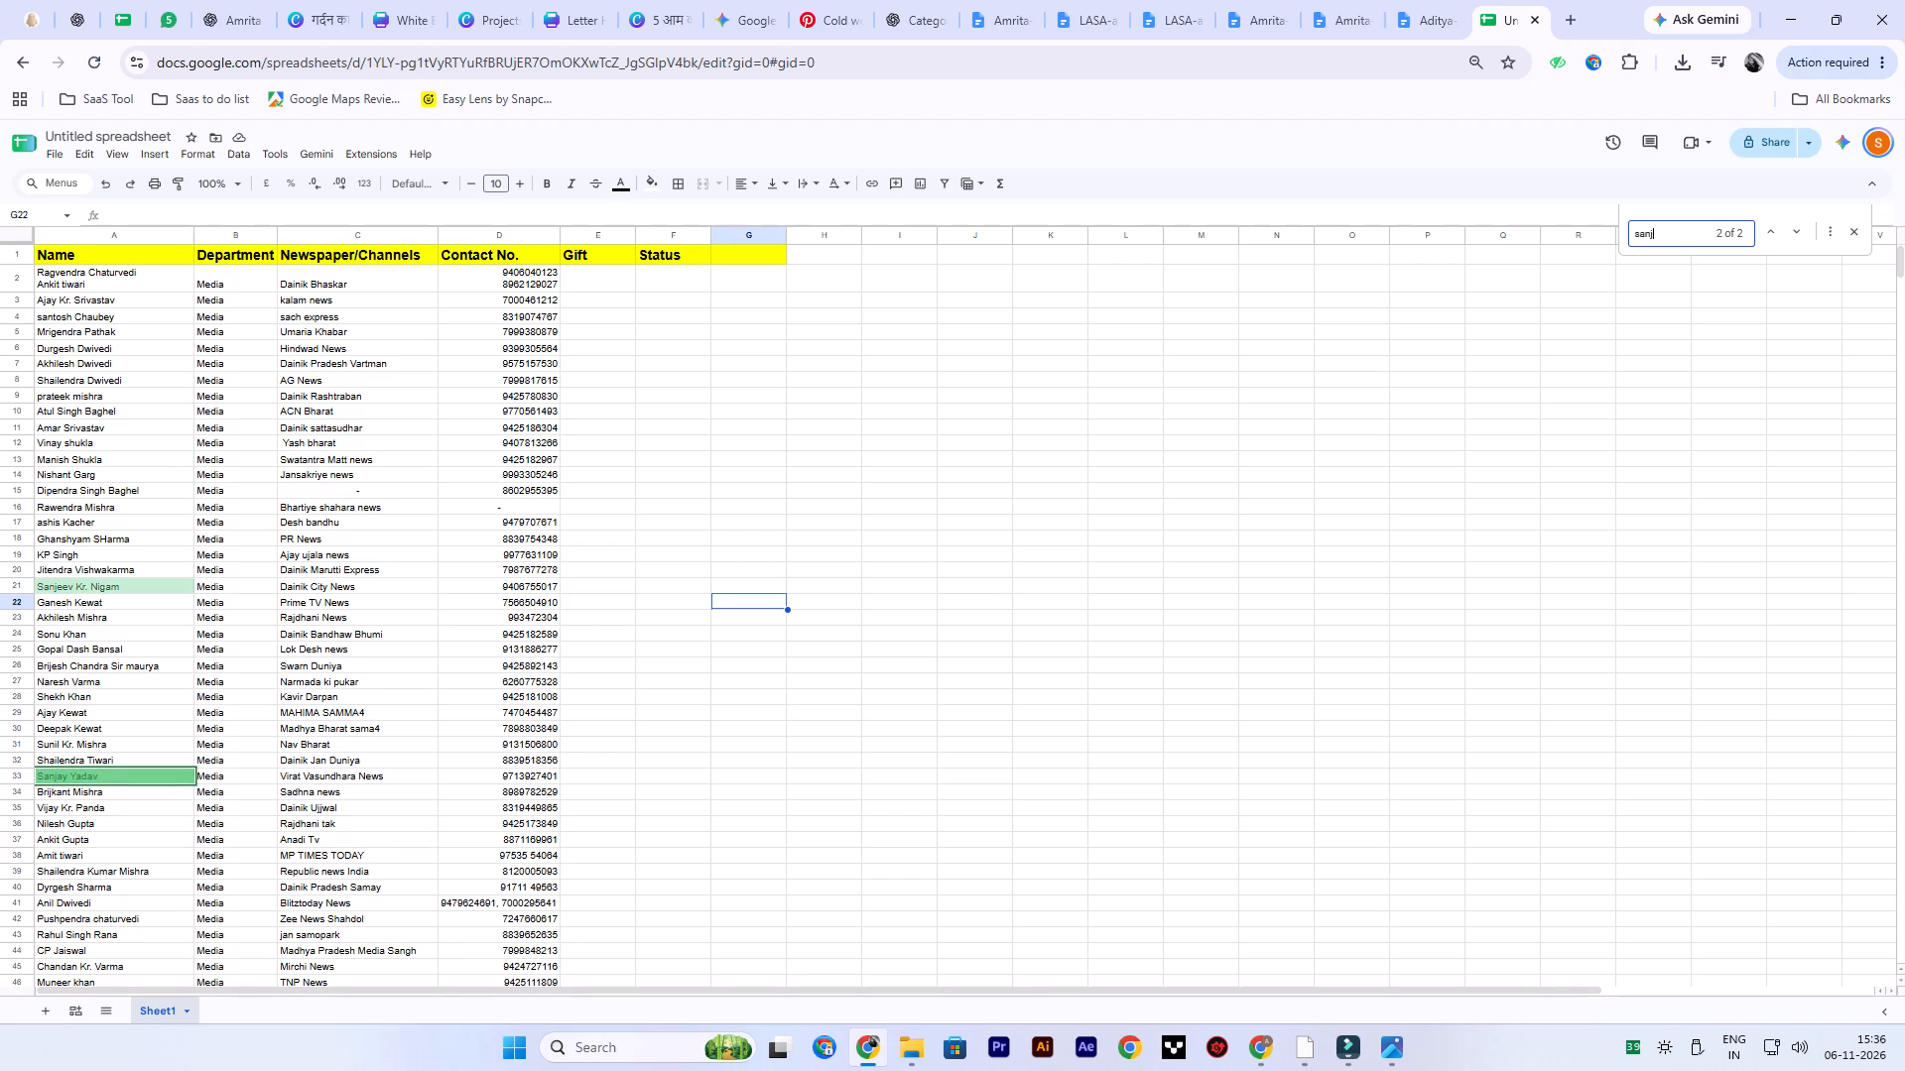
Replace the search term with "gar" to look for matching names in the contact list.
{"action": "key", "text": "ctrl+BackSpace"}
{"action": "type", "text": "gar"}
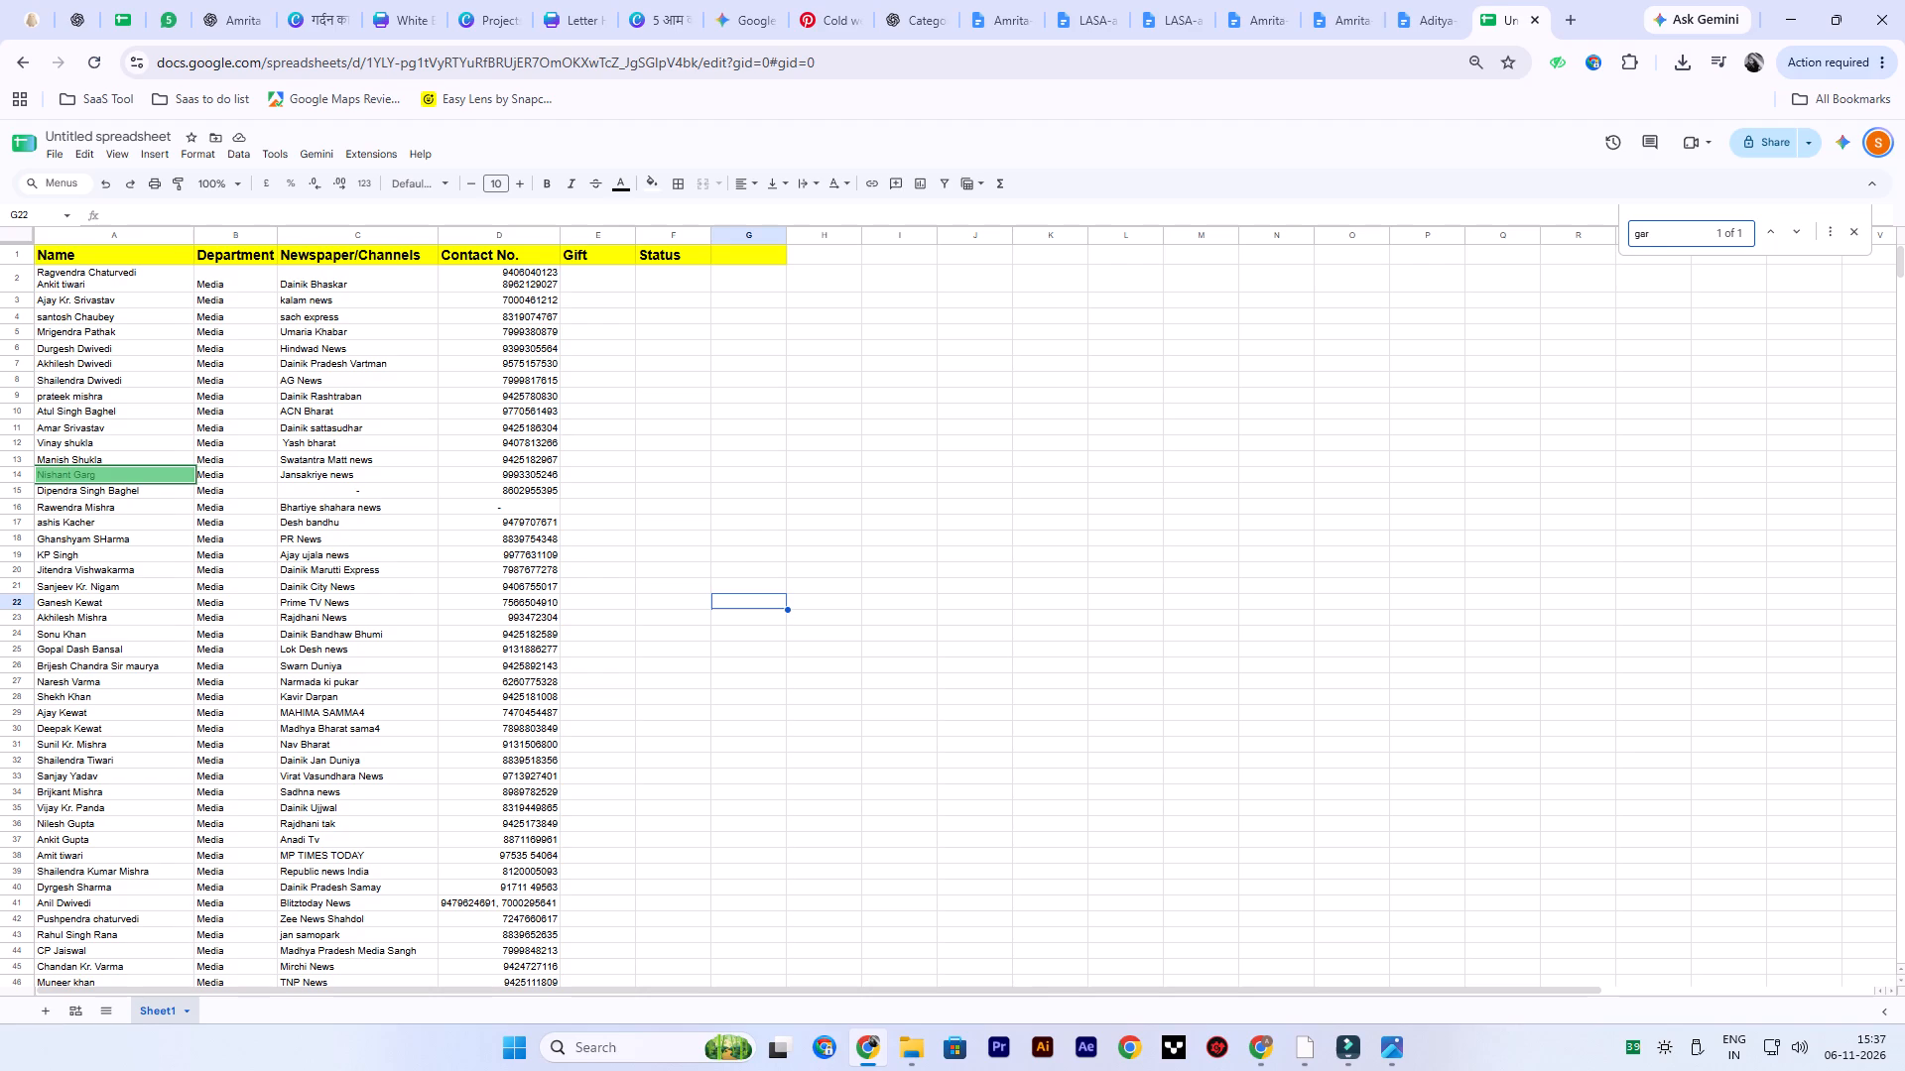
Replace the search term with "tri" to look for matching names in the contact list.
{"action": "key", "text": "ctrl+BackSpace"}
{"action": "type", "text": "tri"}
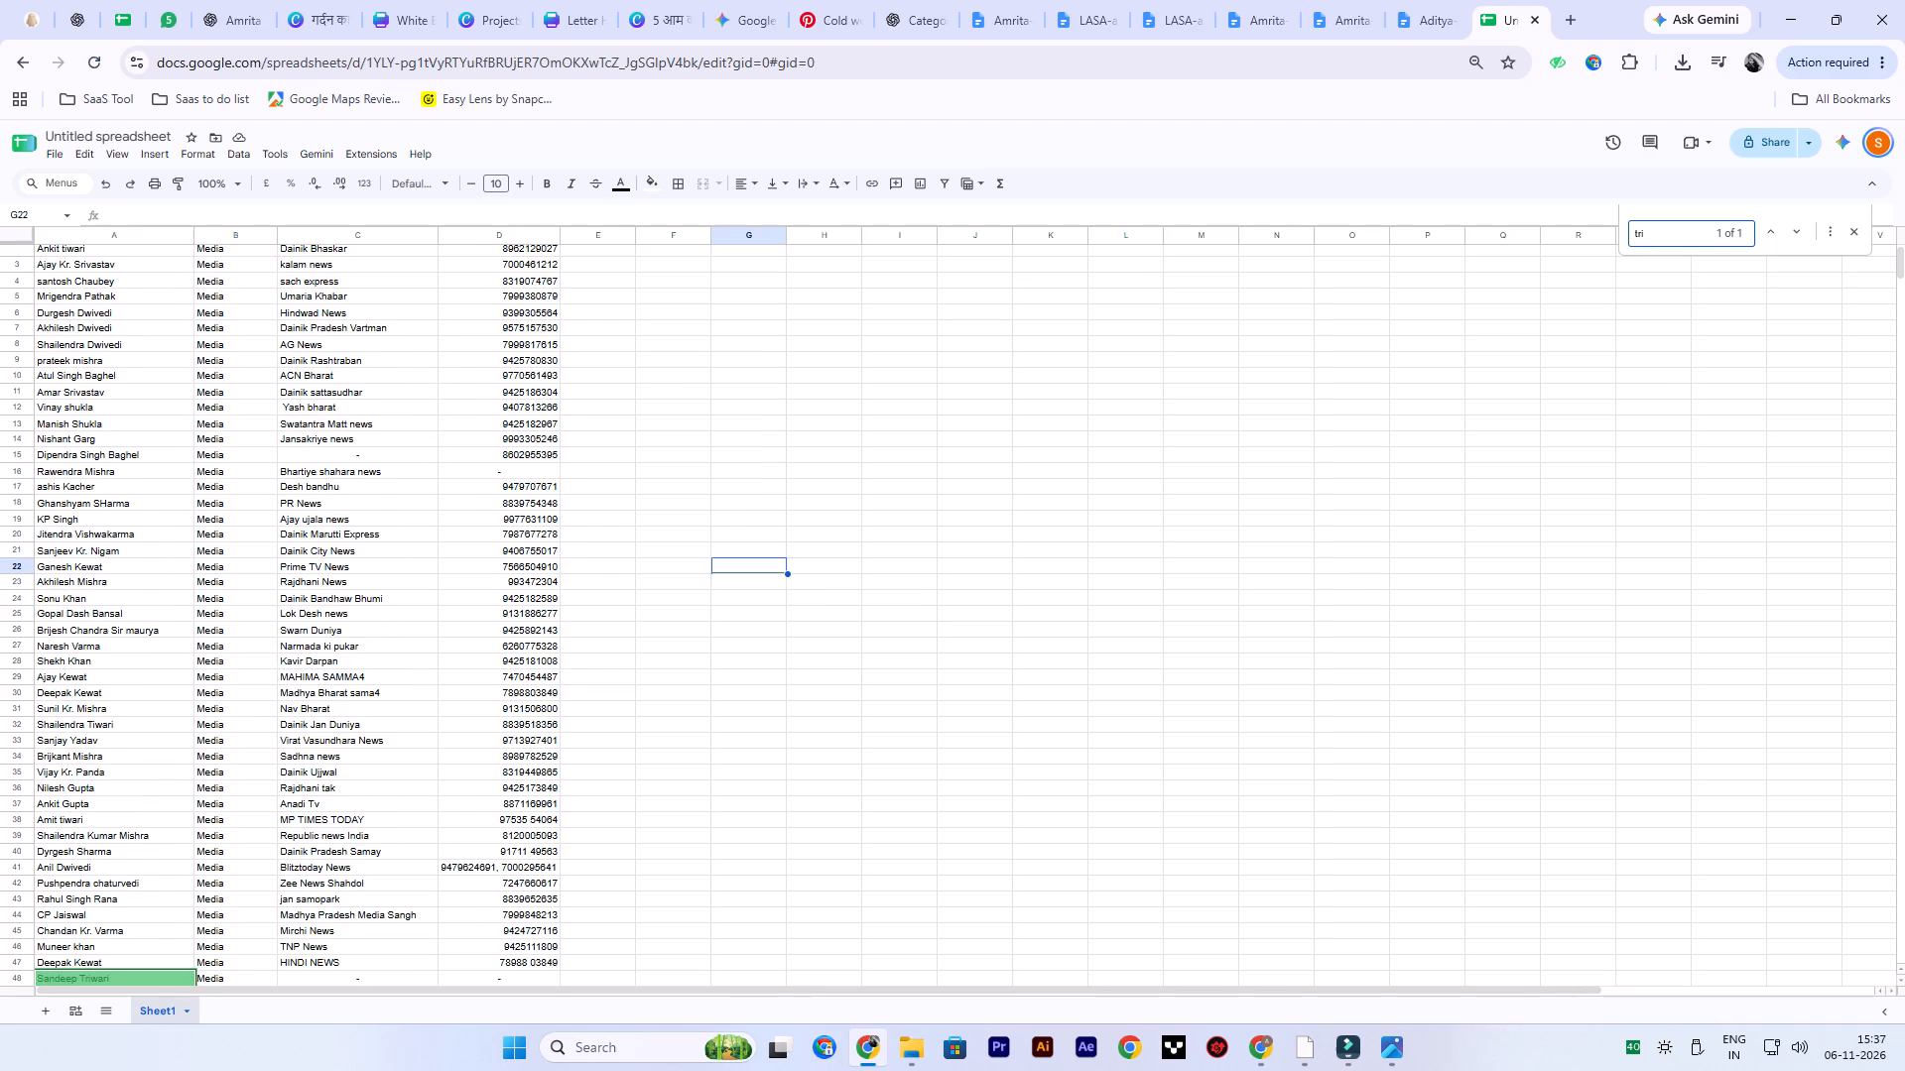
Search the contact list for "sh", try the longer spellings "shal" and "shali", and shorten the term to "sha".
{"action": "key", "text": "ctrl+BackSpace"}
{"action": "type", "text": "sh"}
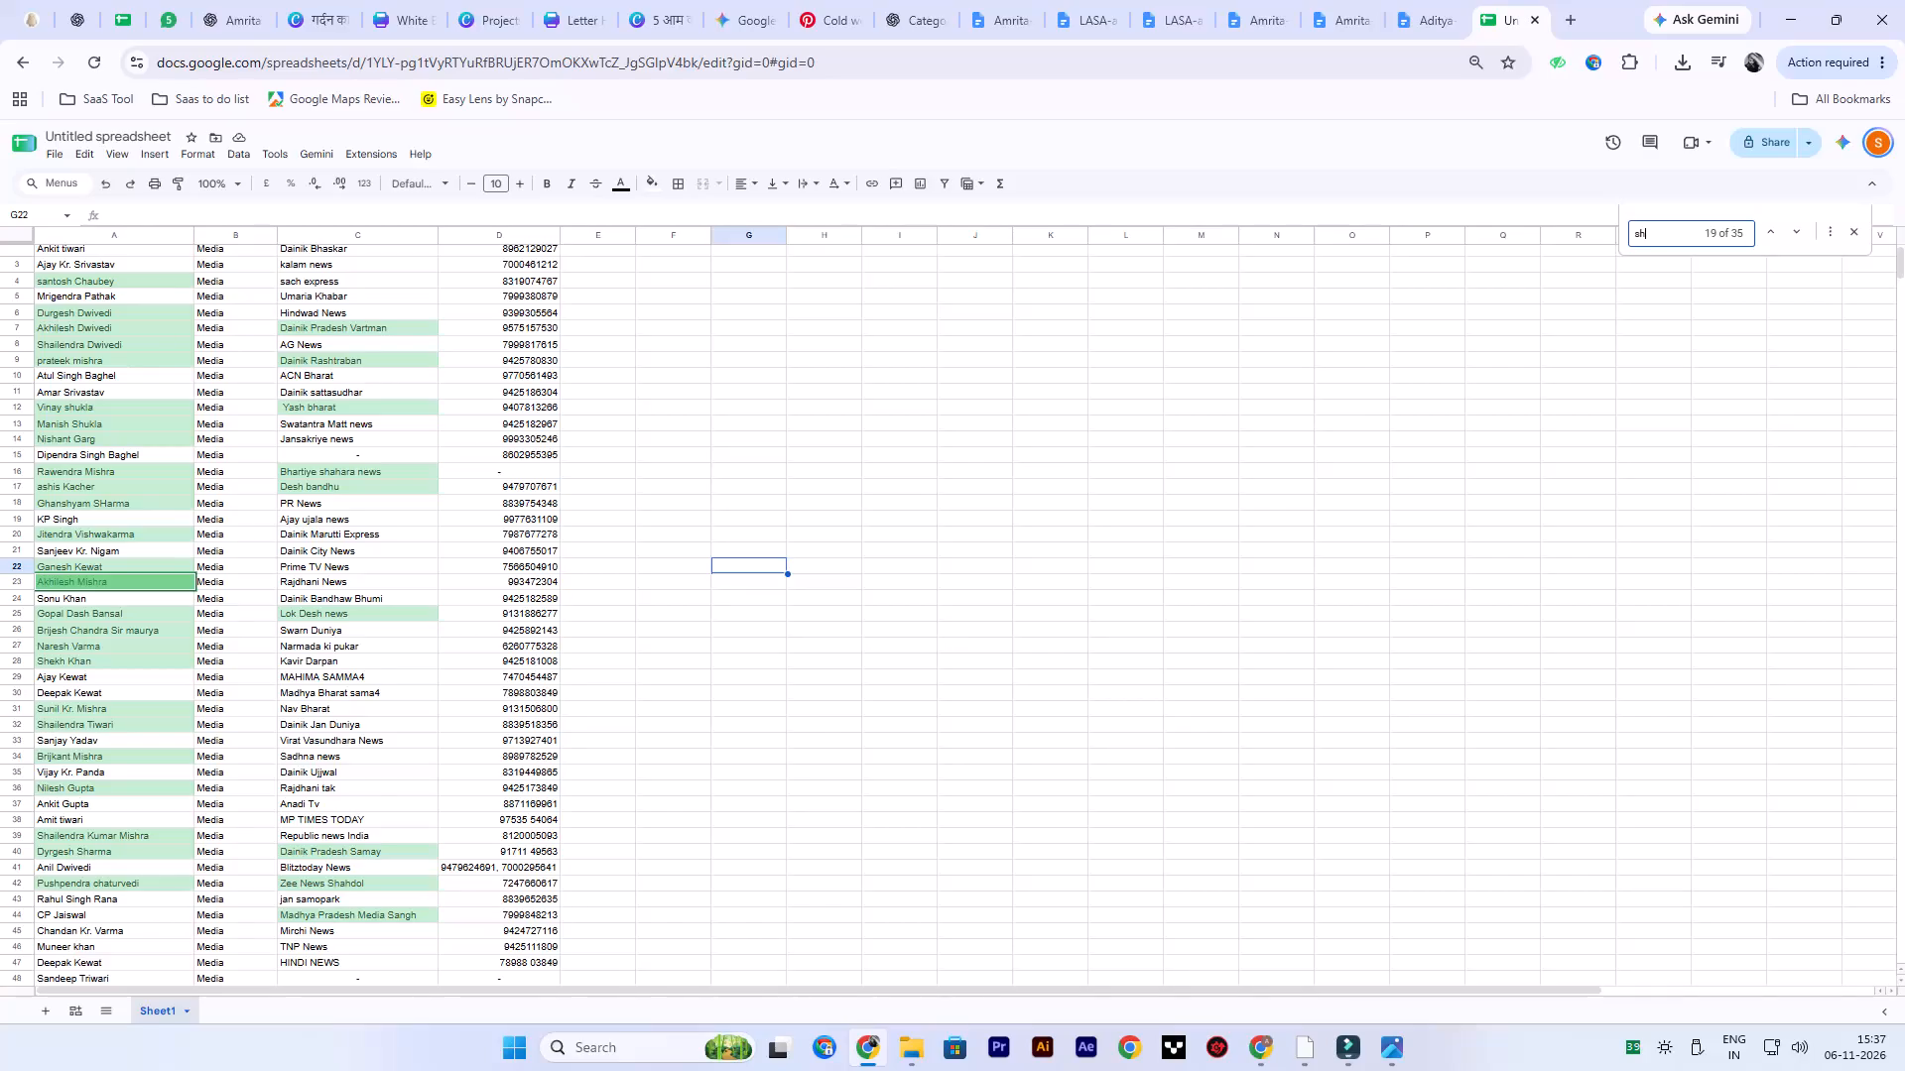
{"action": "key", "text": "a"}
{"action": "key", "text": "BackSpace"}
{"action": "type", "text": "al="}
{"action": "key", "text": "BackSpace"}
{"action": "key", "text": "i"}
{"action": "key", "text": "BackSpace"}
{"action": "key", "text": "BackSpace"}
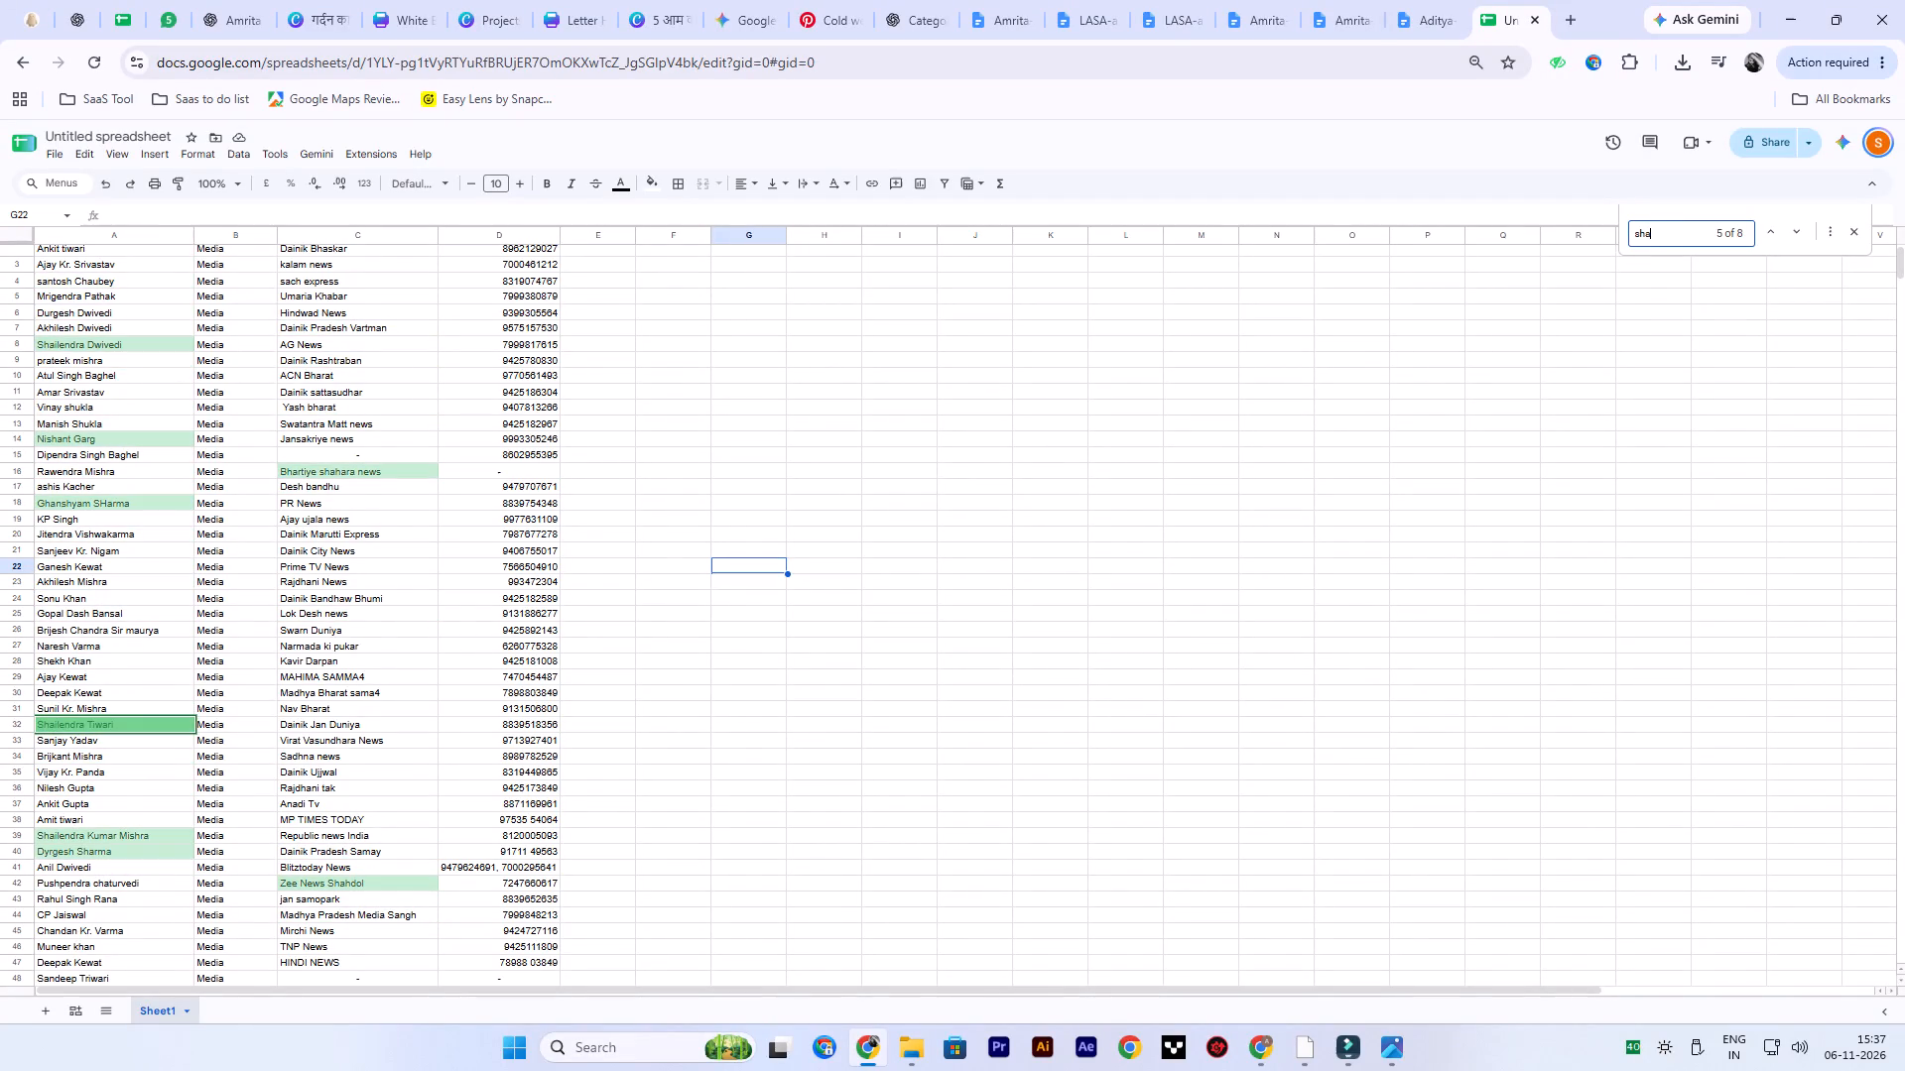
Search the contact list for "tri", change the term to "tiw", and select the name cell in row 49.
{"action": "key", "text": "i"}
{"action": "key", "text": "ctrl+BackSpace"}
{"action": "type", "text": "tri"}
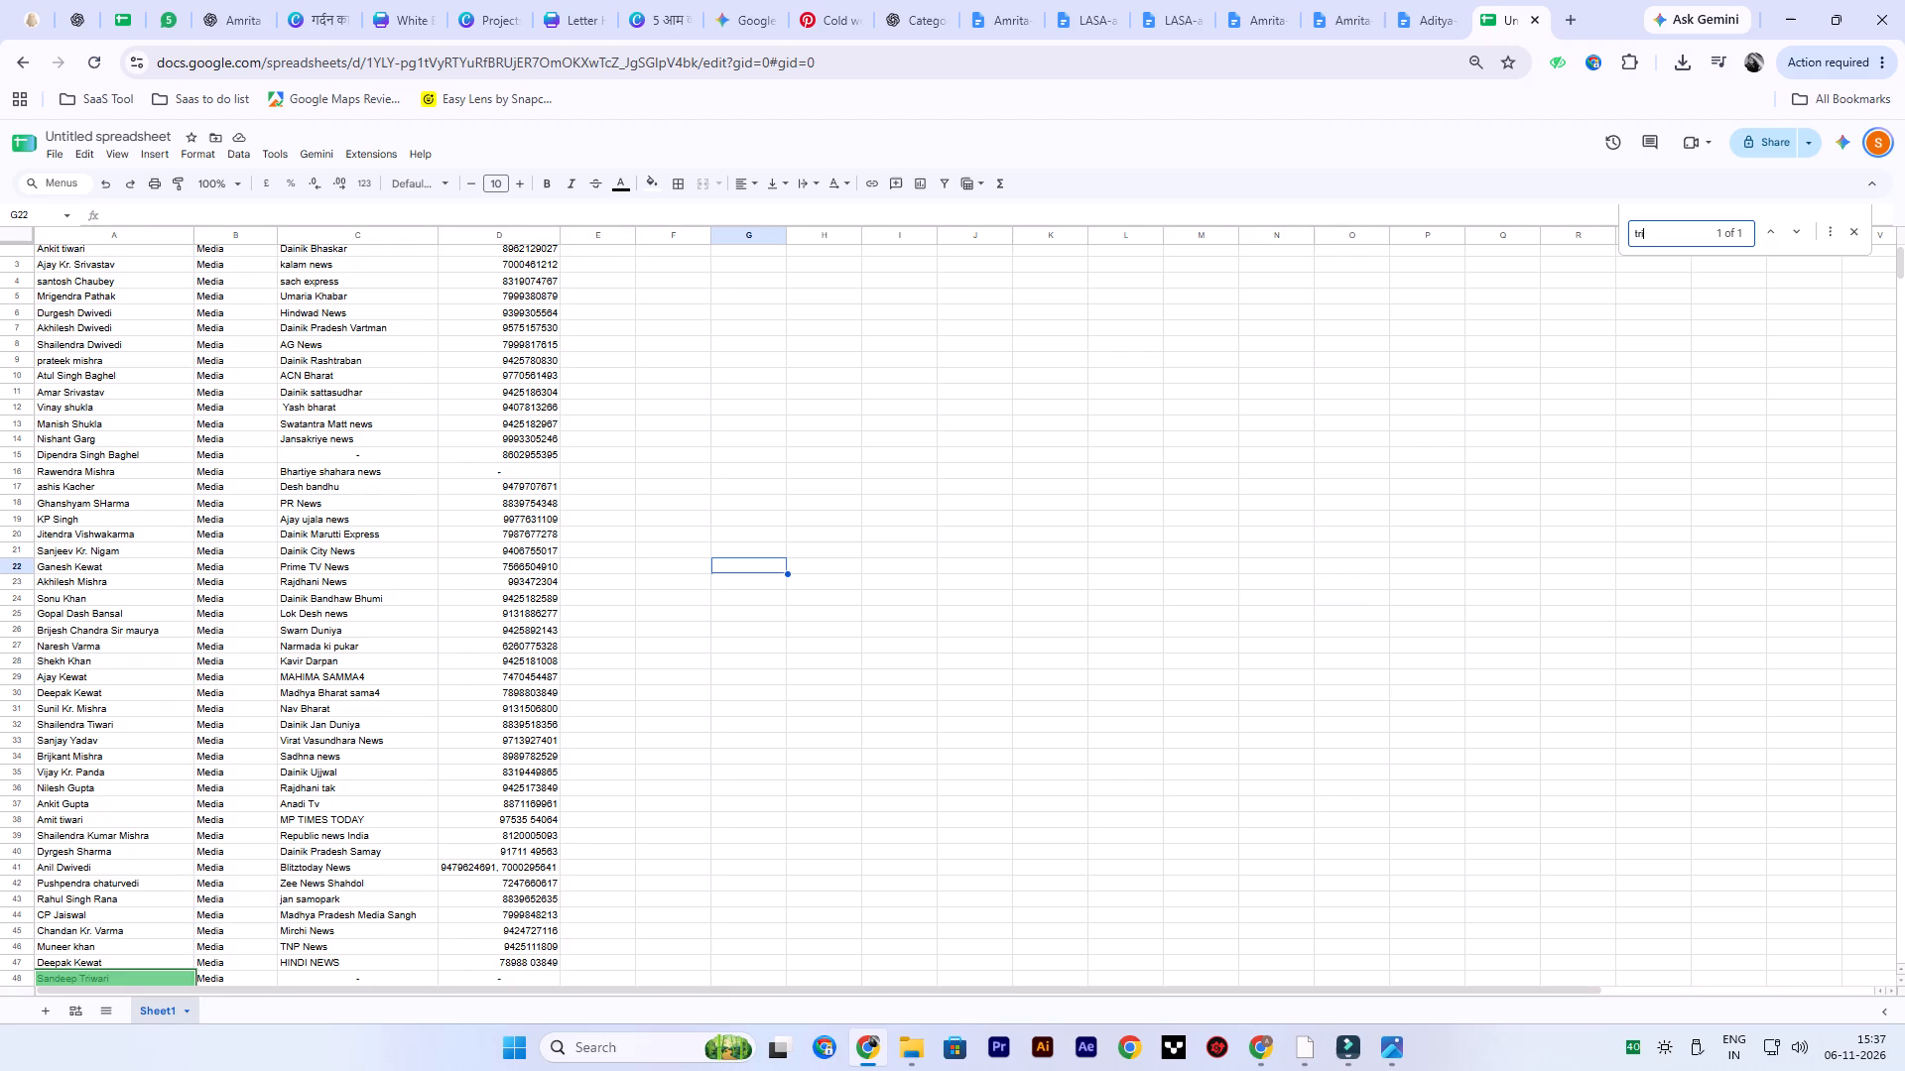
{"action": "scroll", "coordinate": [1381, 605], "scroll_direction": "down", "scroll_amount": 2}
{"action": "key", "text": "BackSpace"}
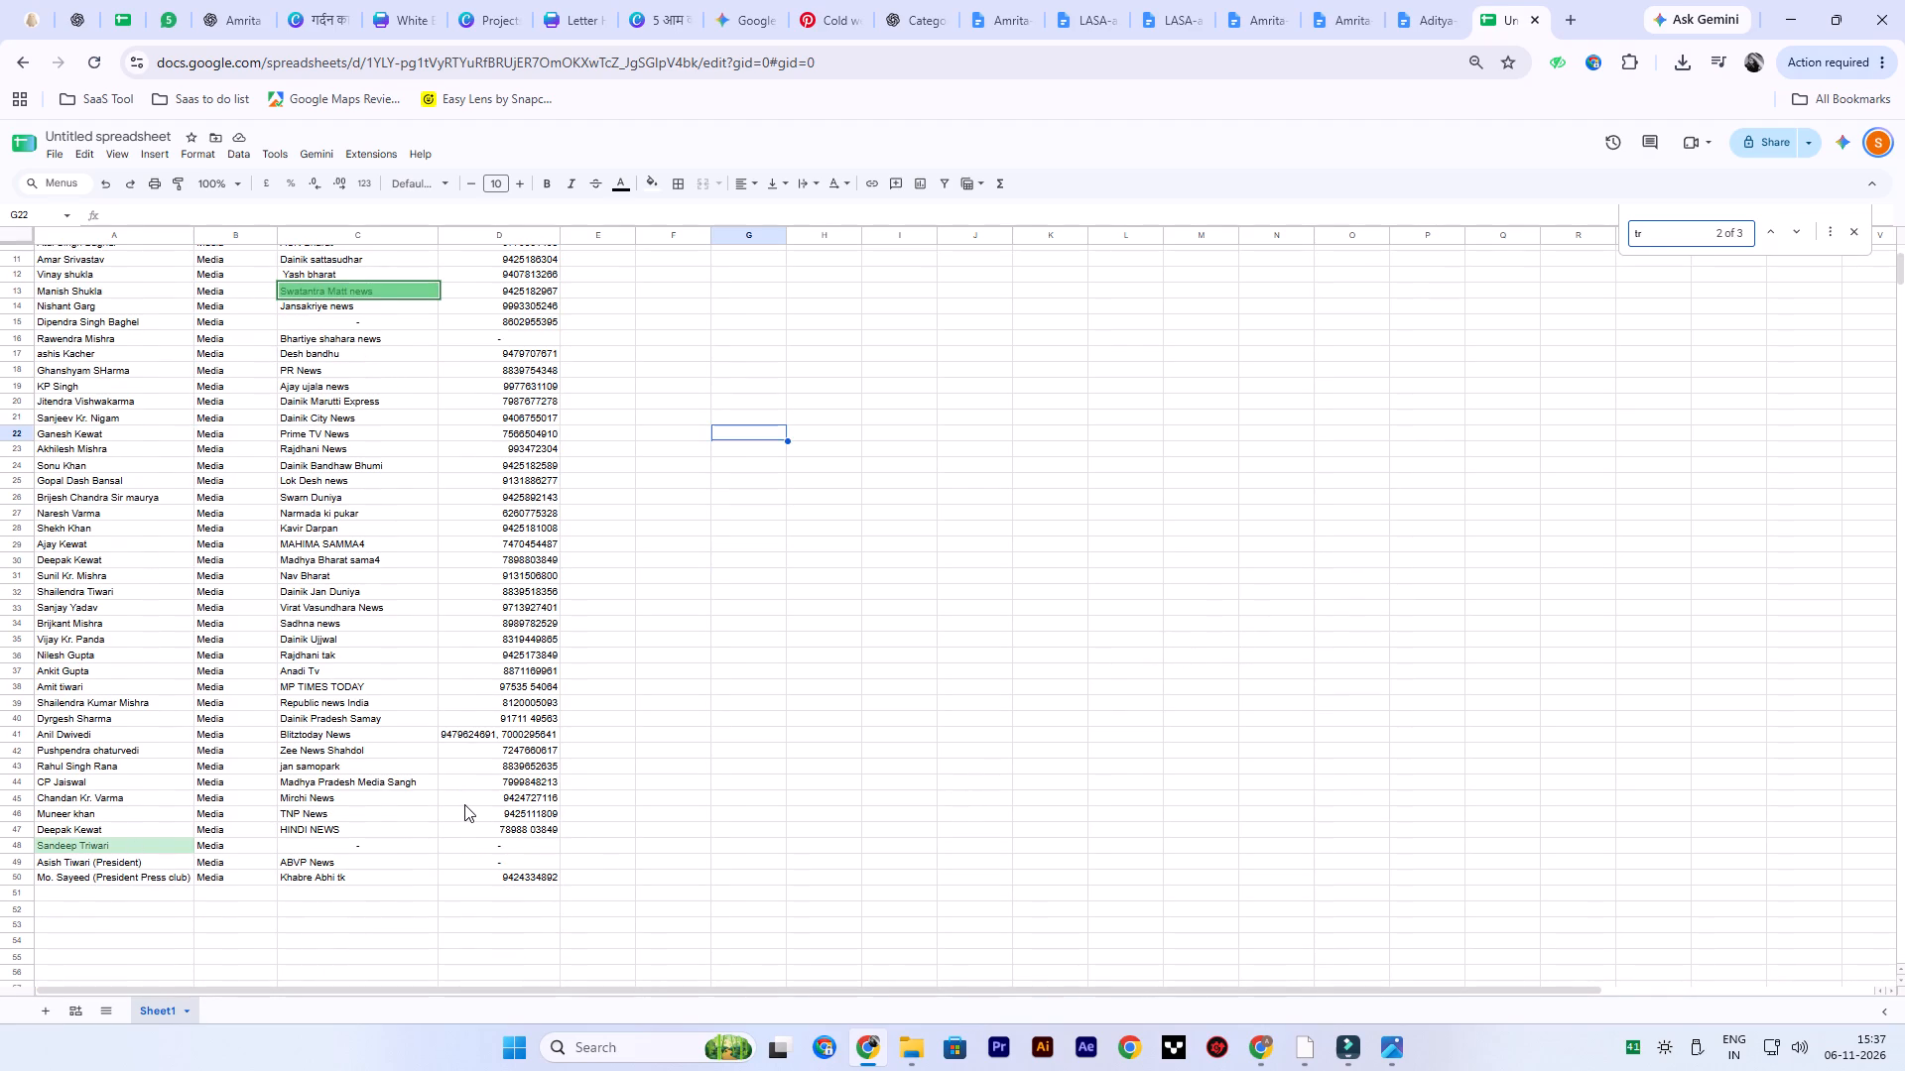
{"action": "key", "text": "BackSpace"}
{"action": "key", "text": "i"}
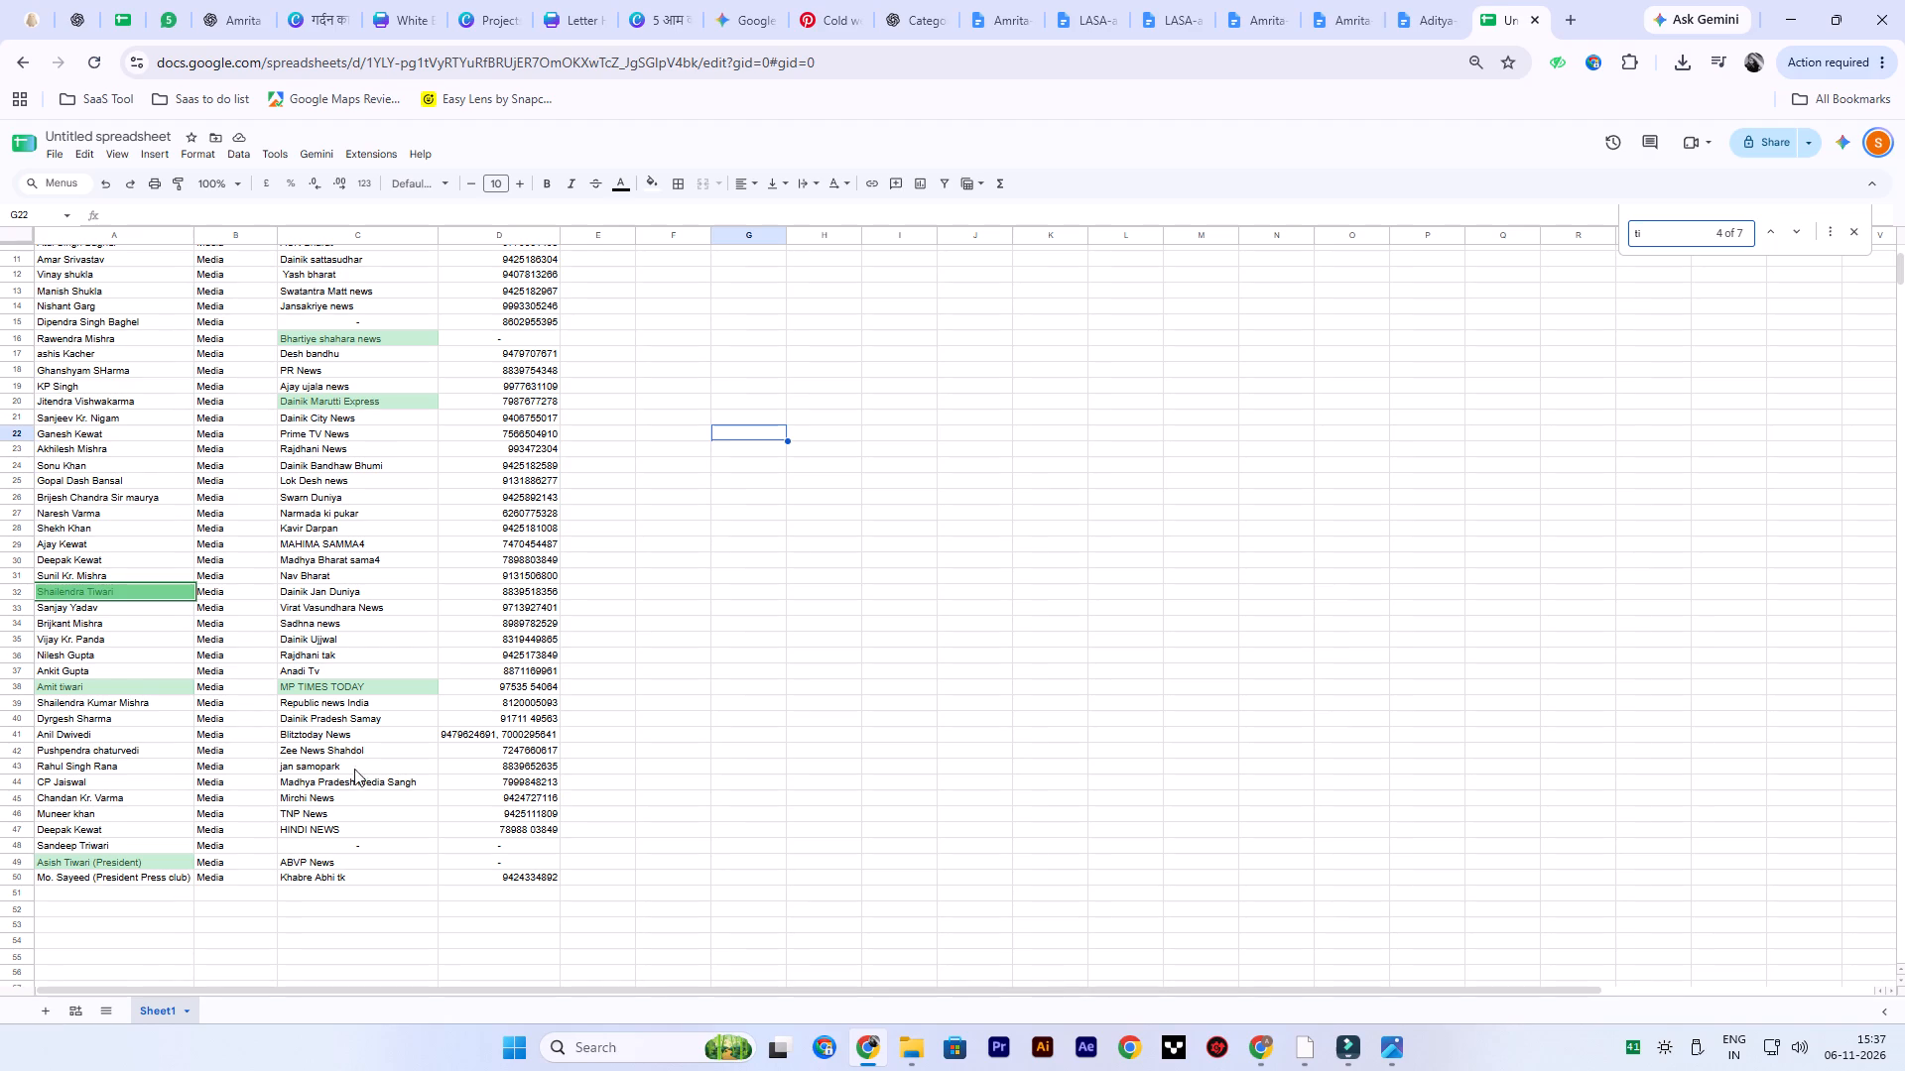
{"action": "key", "text": "w"}
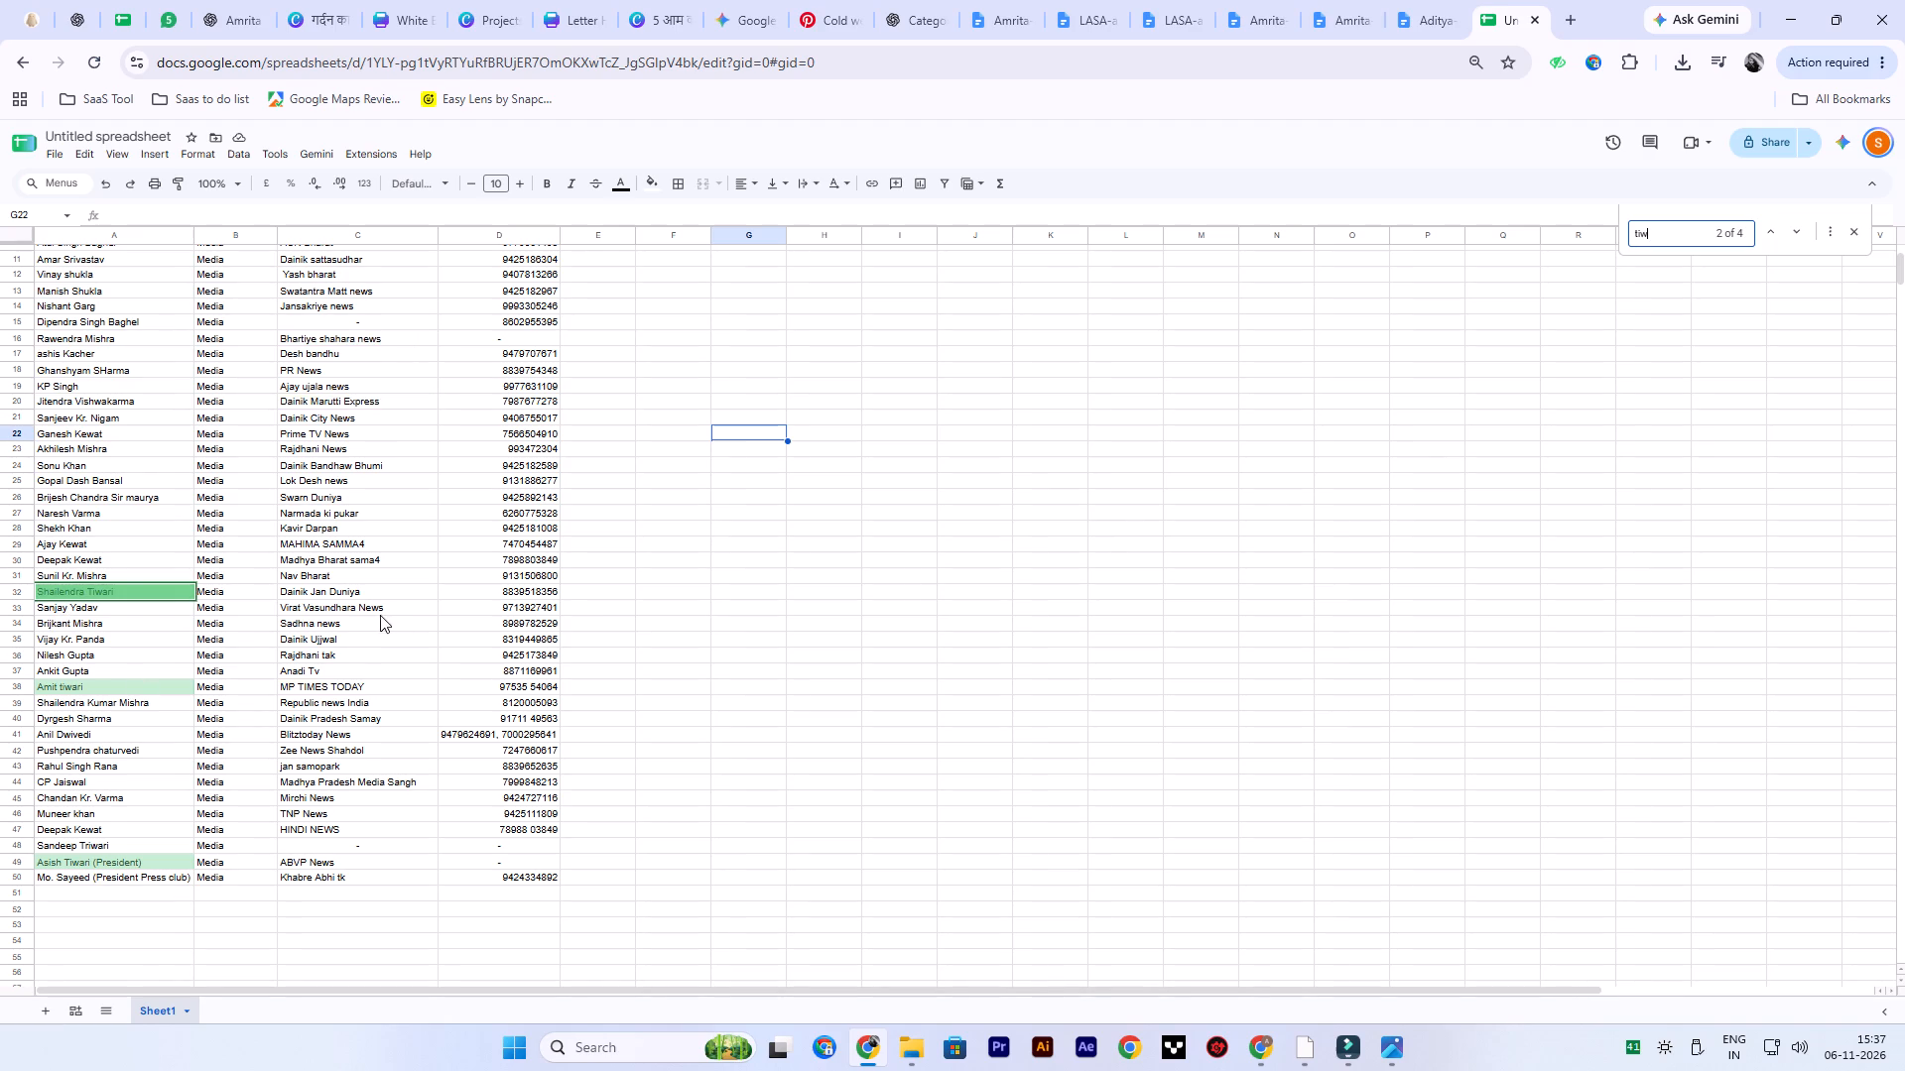
{"action": "left_click", "coordinate": [74, 868]}
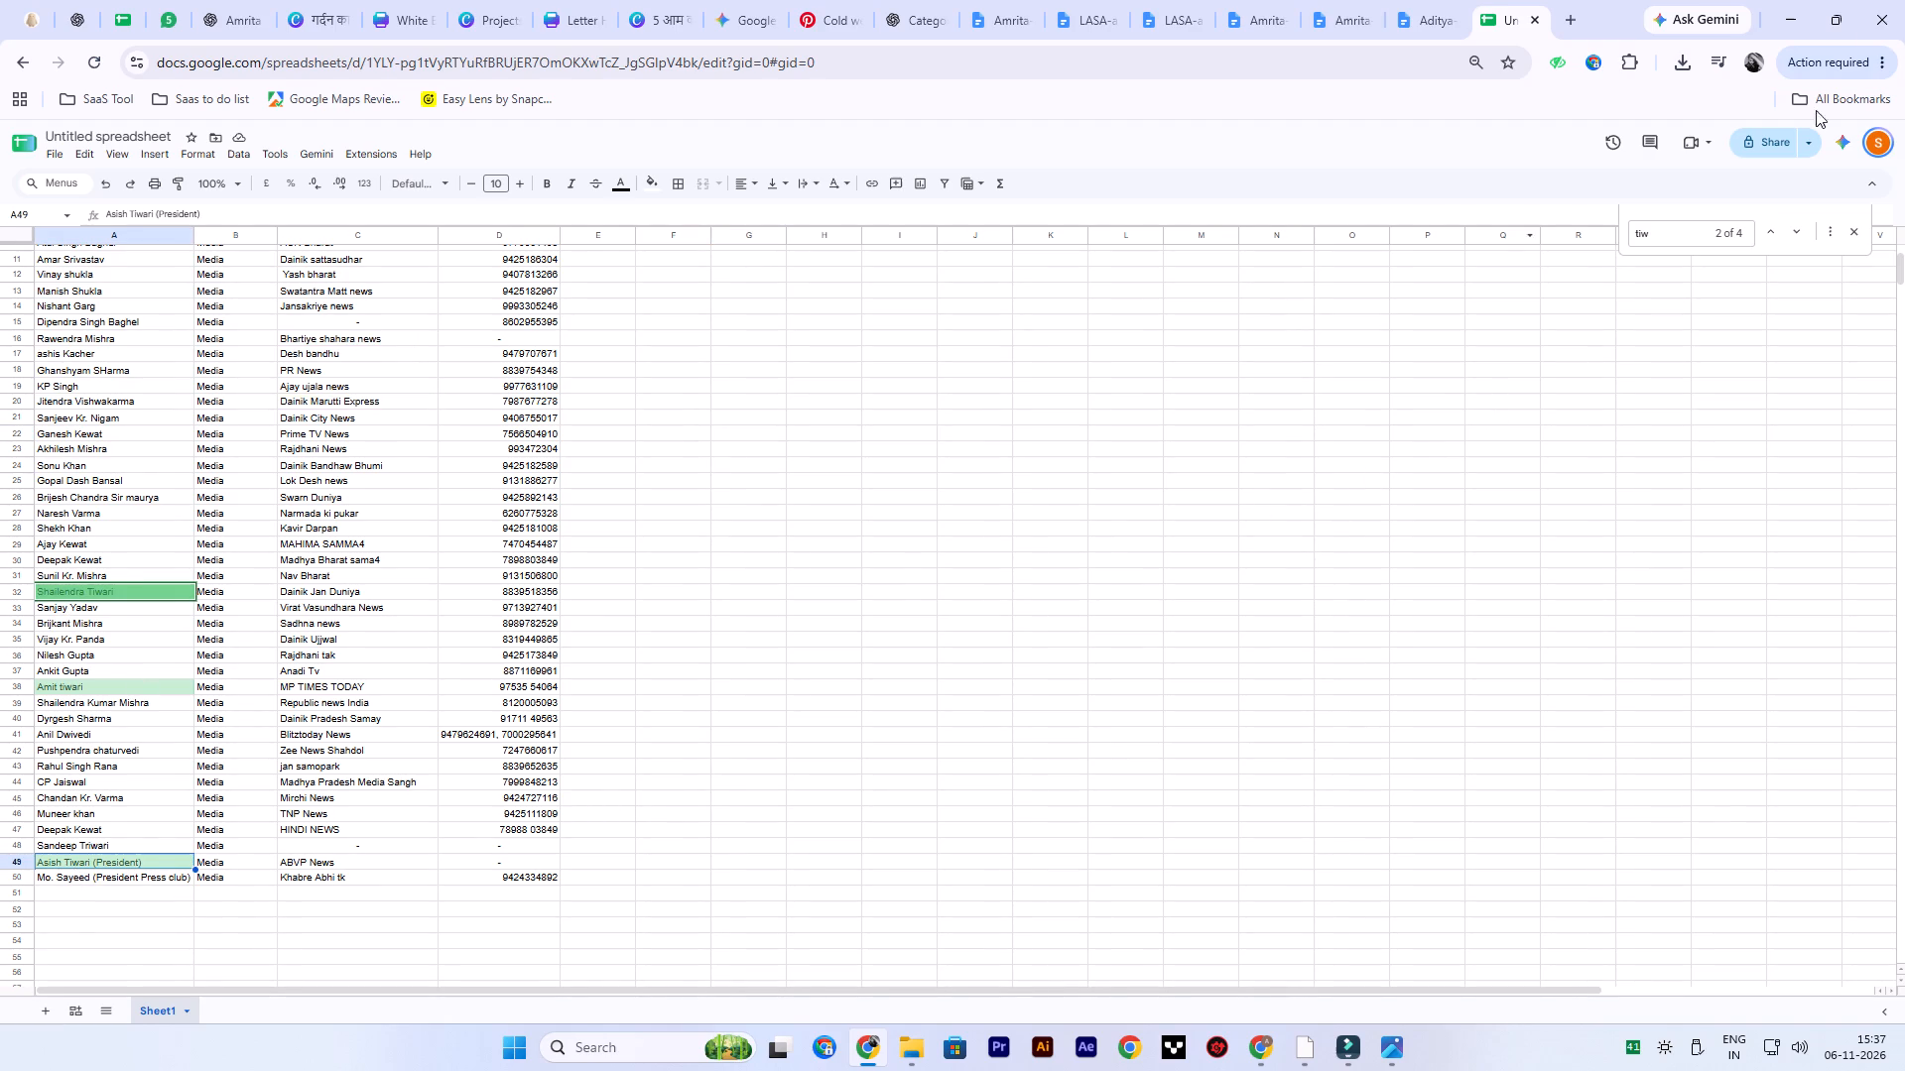
Replace the search term with "ame" and change it to "amr" to look for matching names in the contact list.
{"action": "left_click", "coordinate": [1671, 238]}
{"action": "key", "text": "ctrl+BackSpace"}
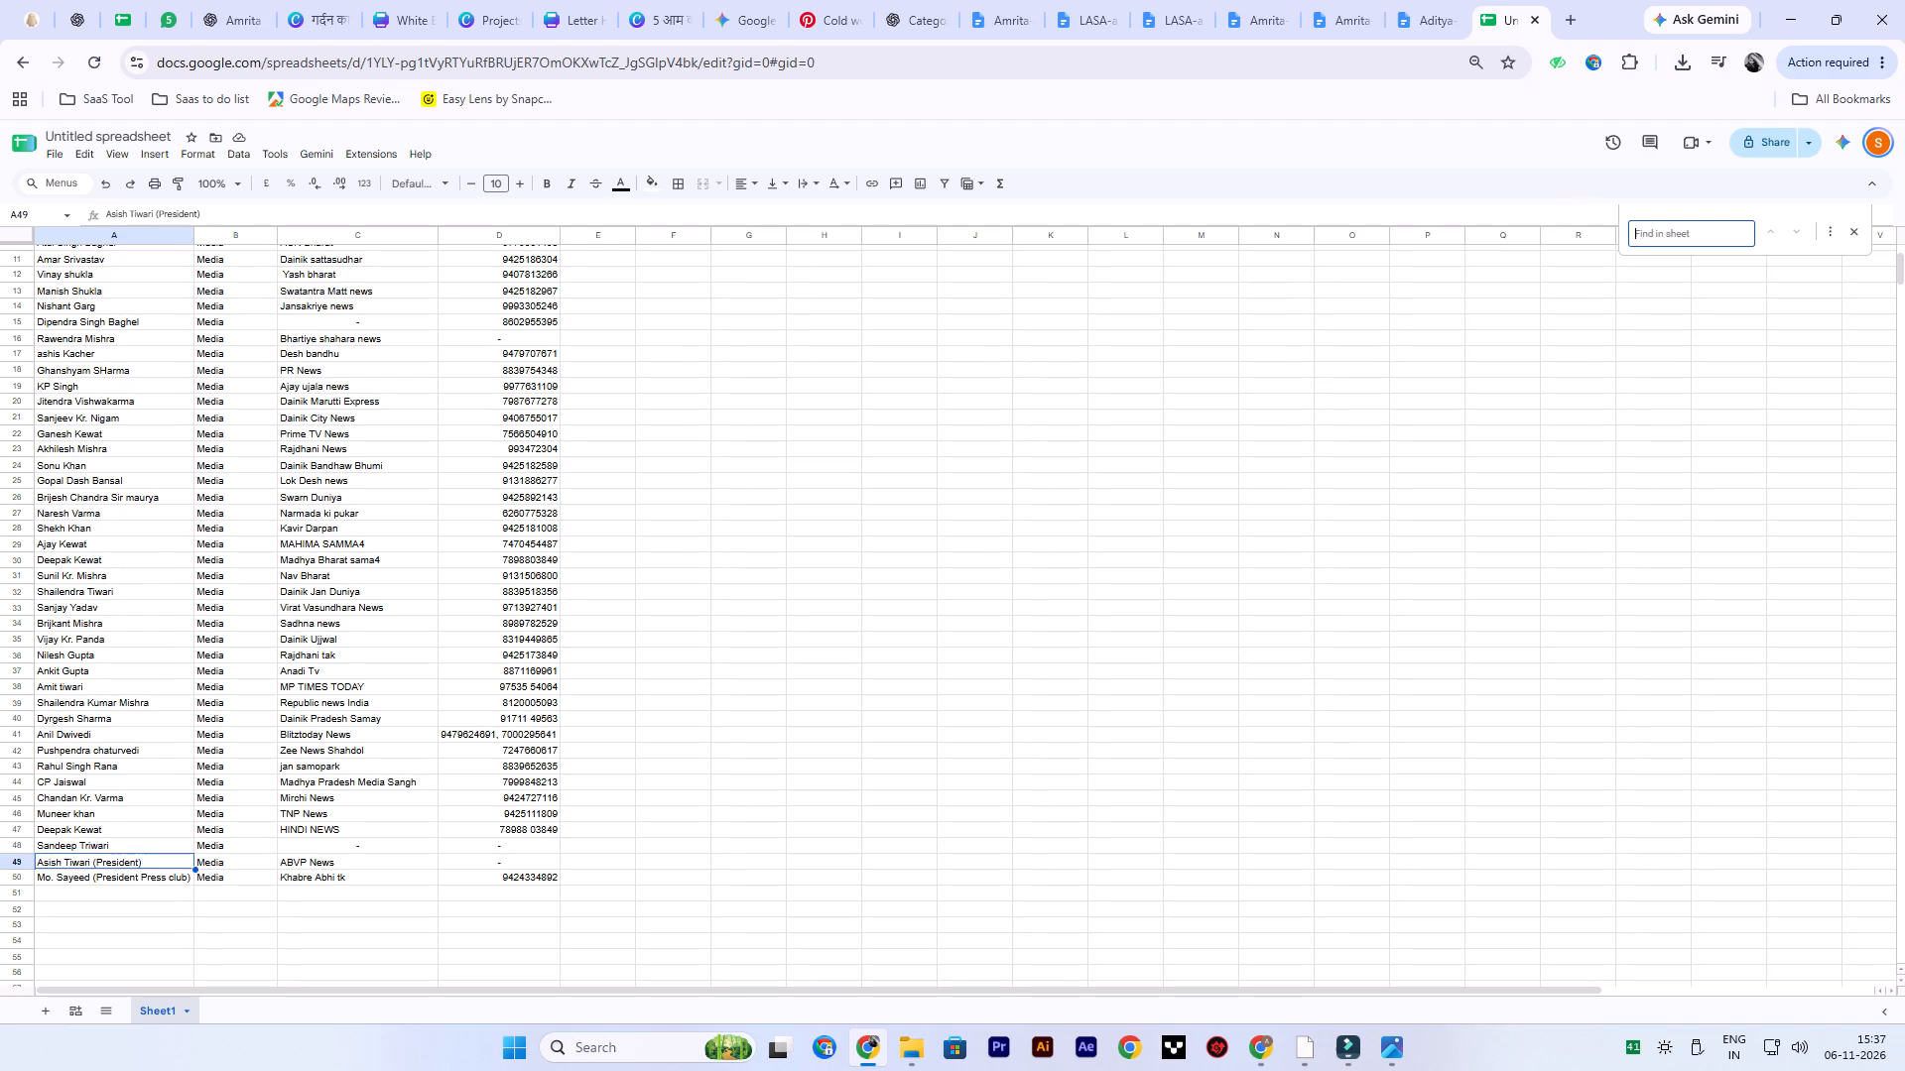
{"action": "key", "text": "v"}
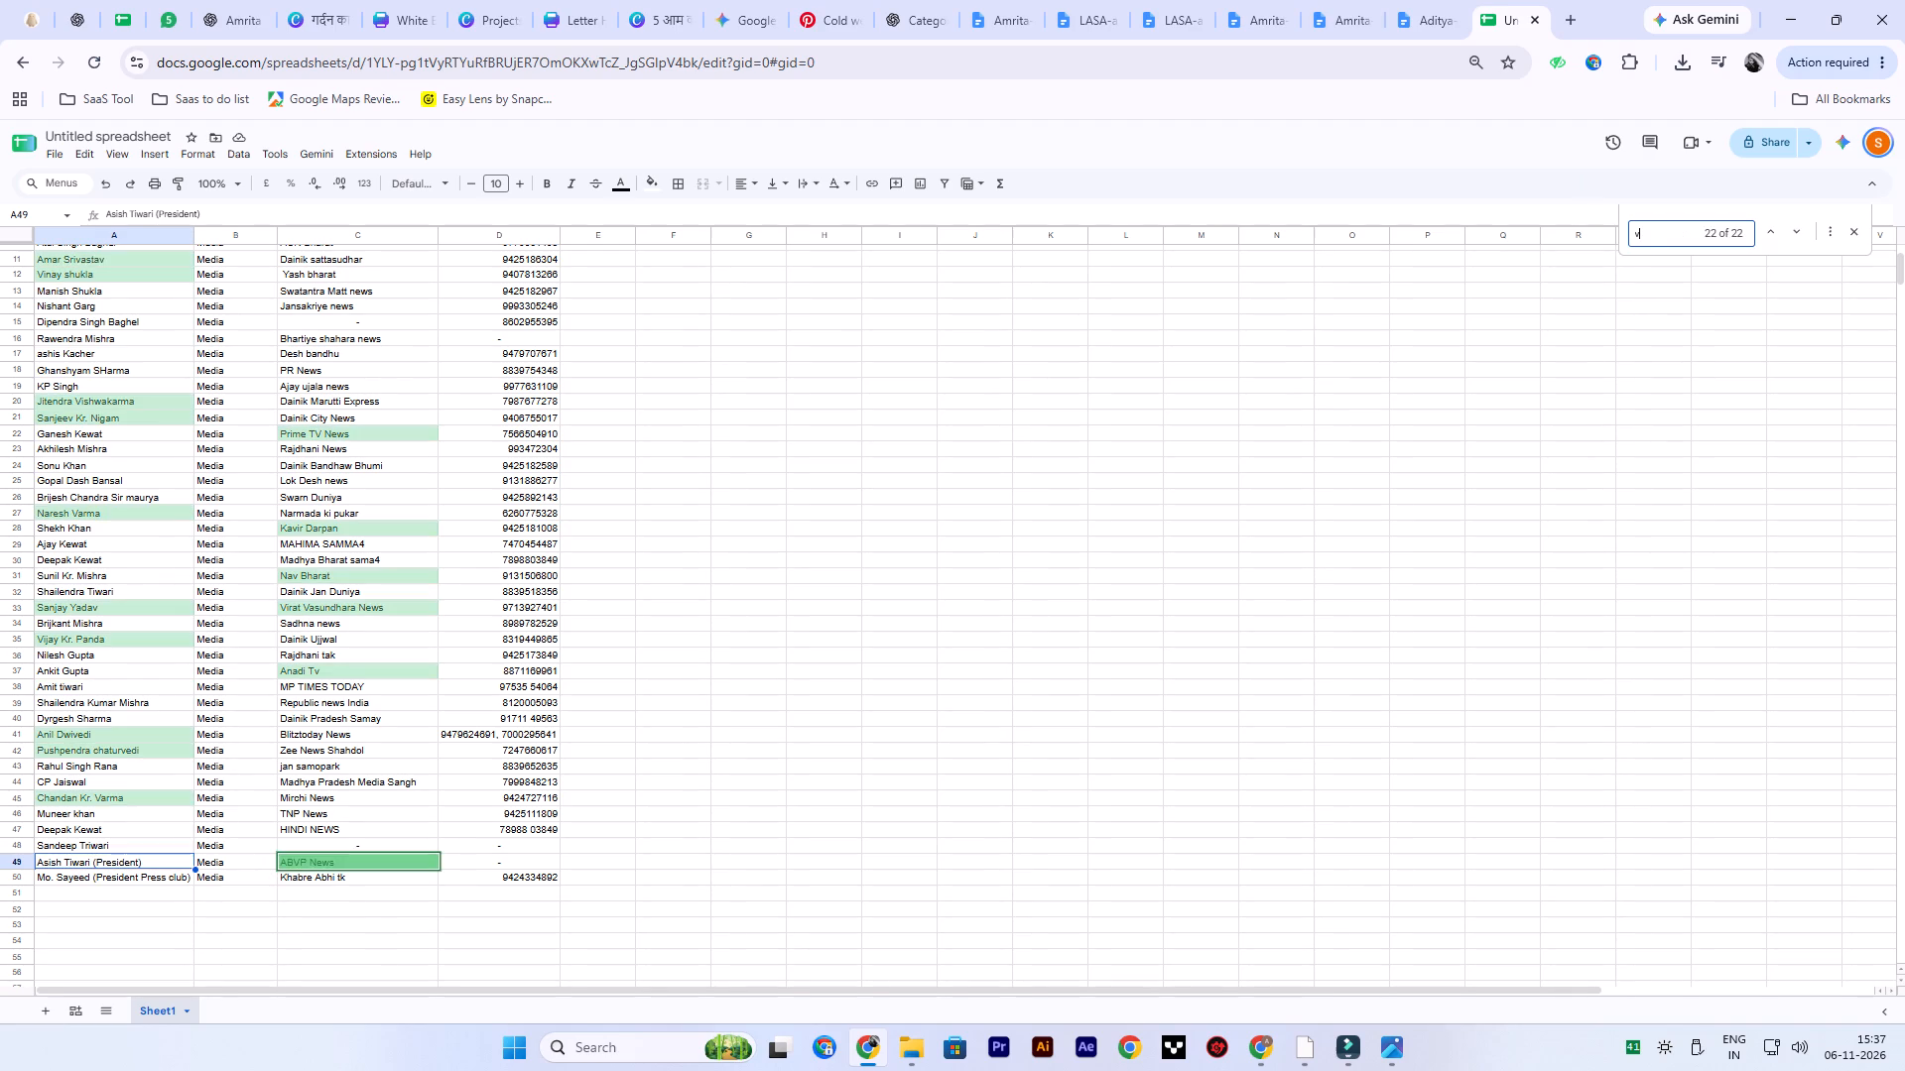
{"action": "key", "text": "BackSpace"}
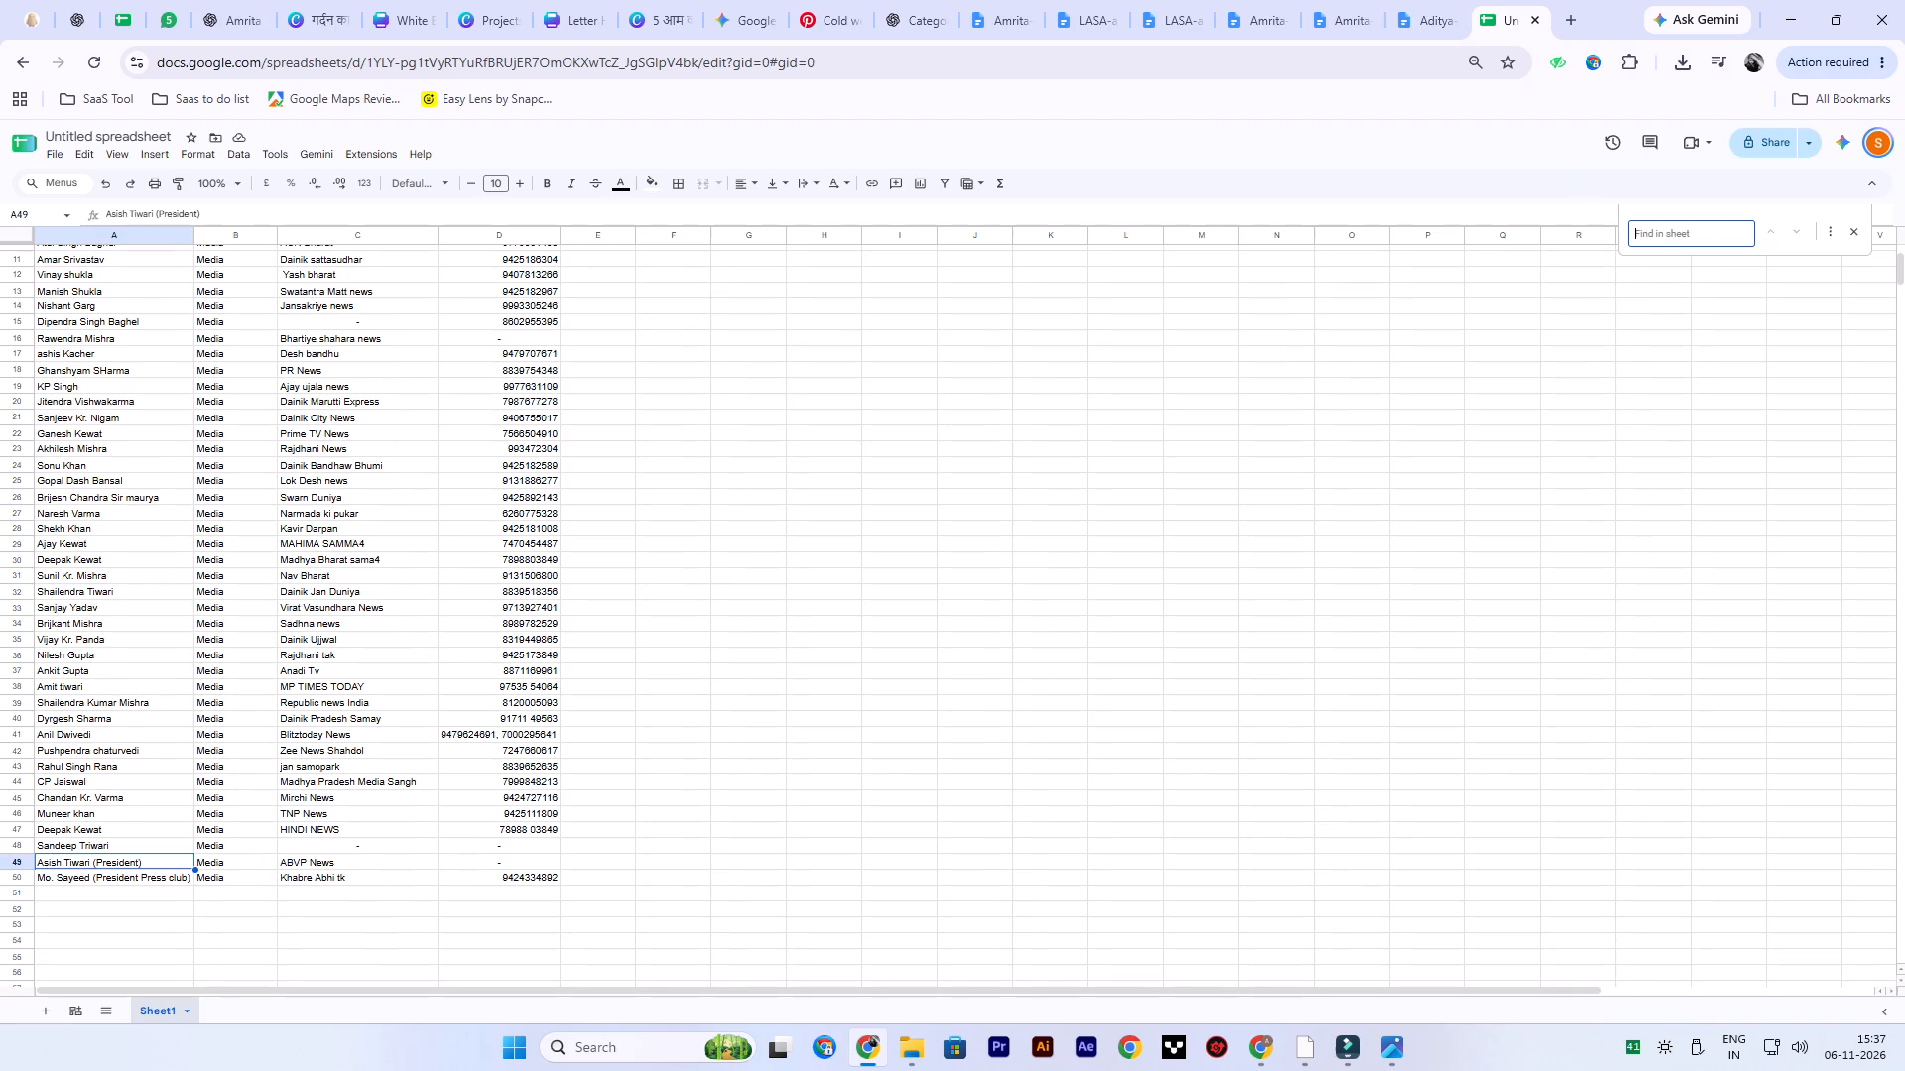
{"action": "type", "text": "ame"}
{"action": "key", "text": "BackSpace"}
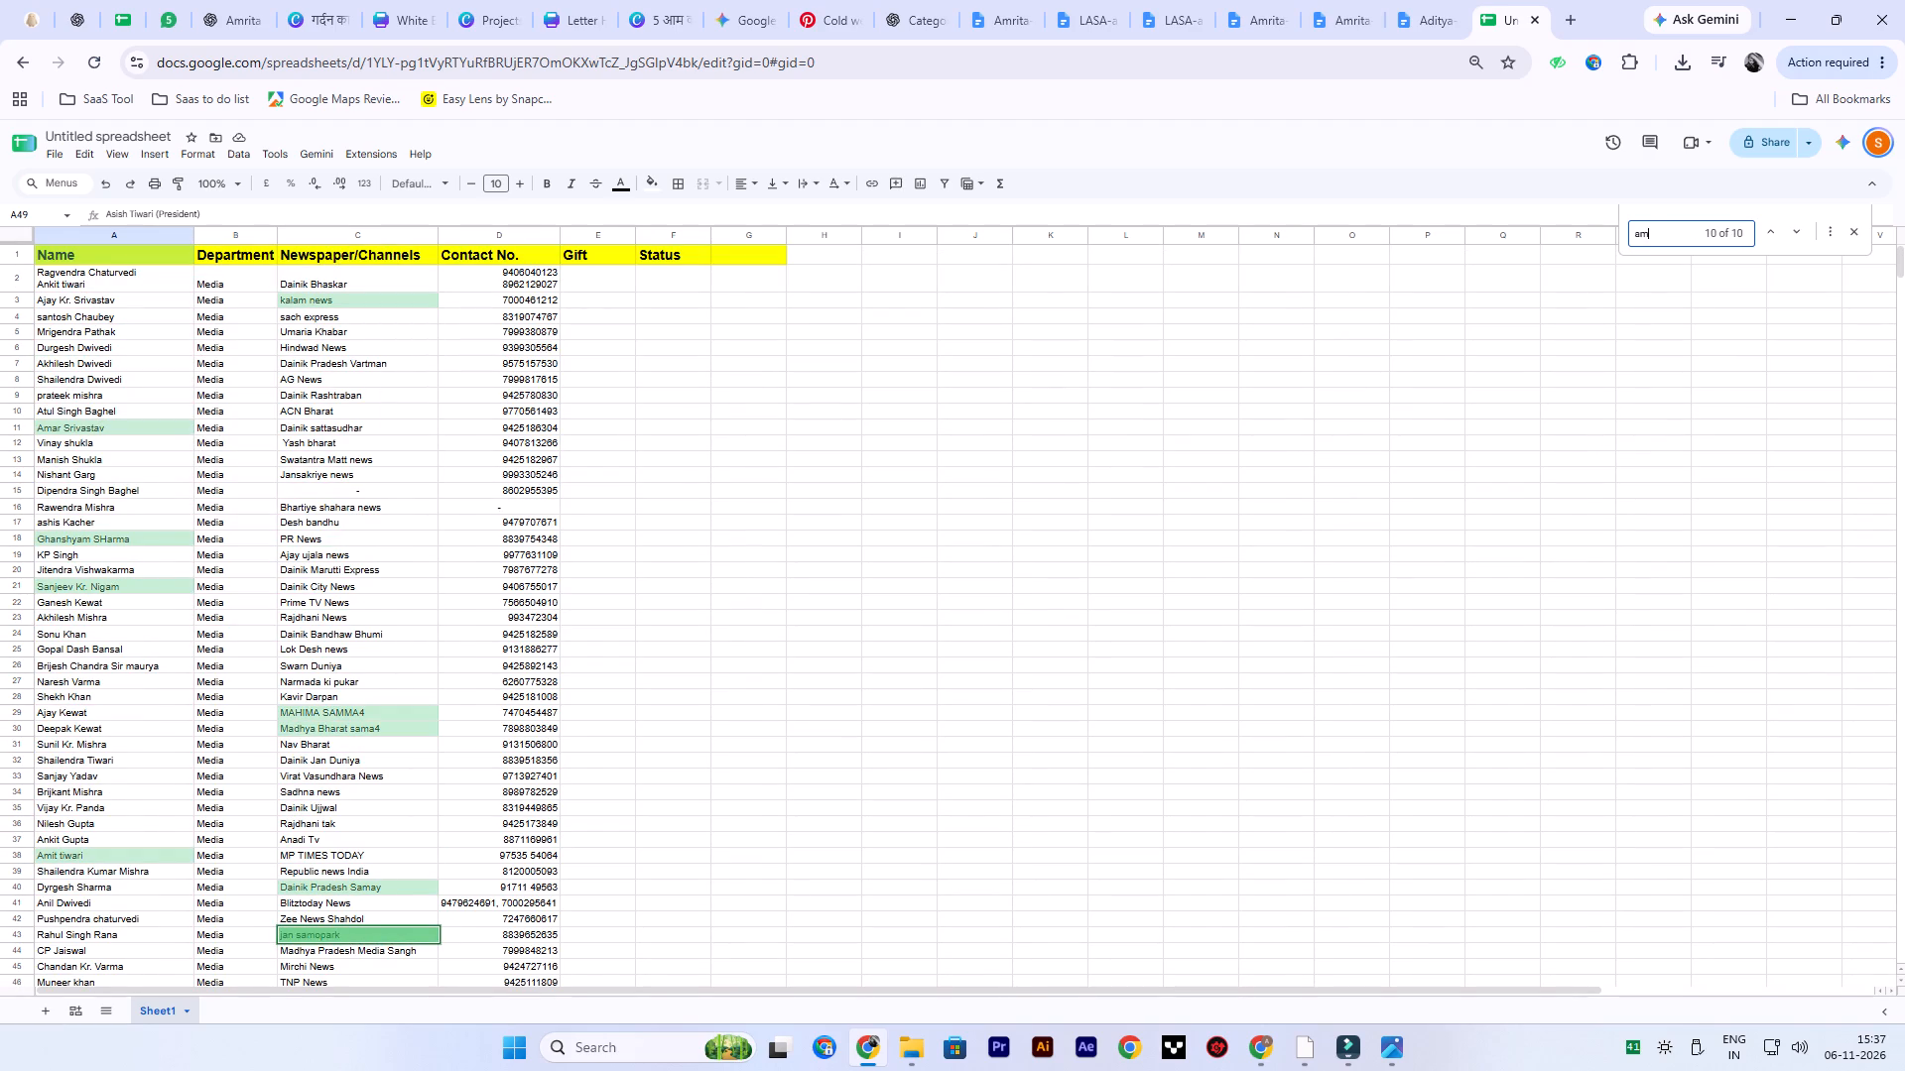
{"action": "key", "text": "r"}
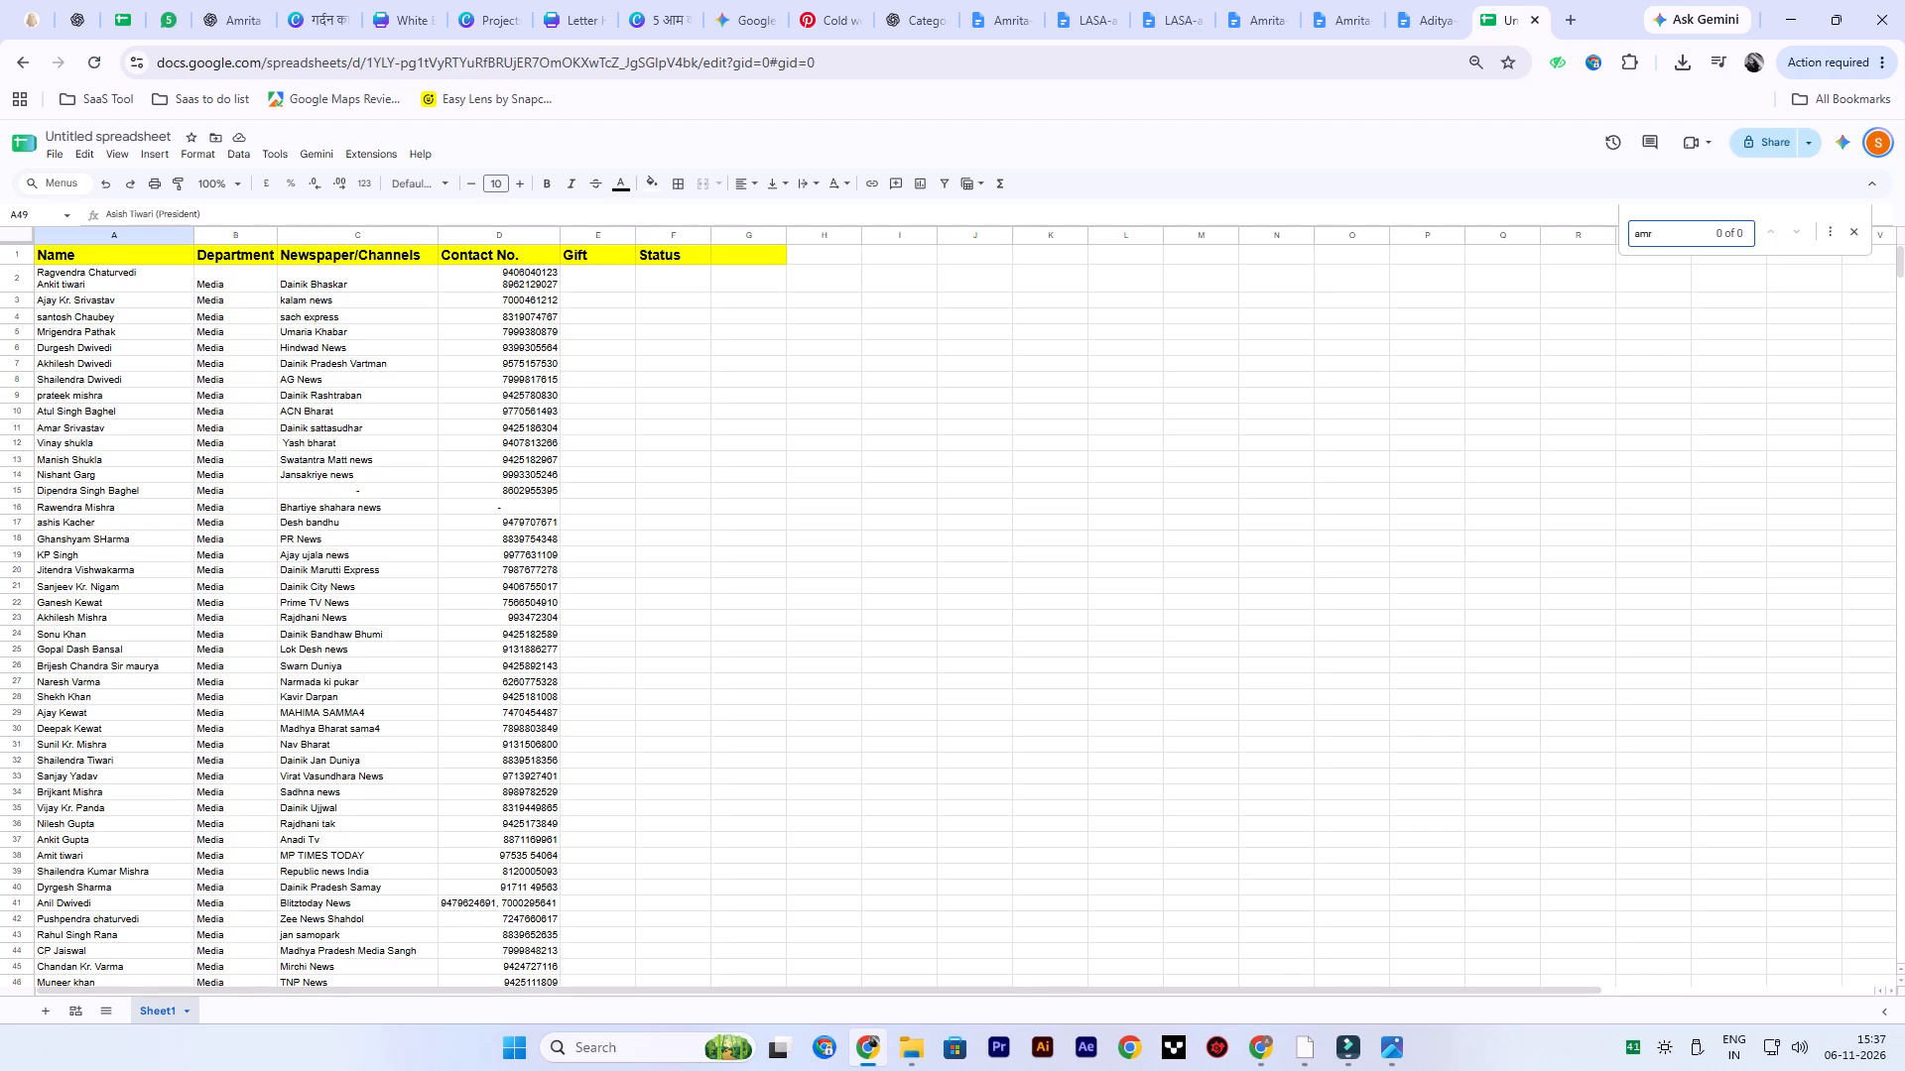
Replace the search term with "ajay" and look through the contact list for matching names.
{"action": "key", "text": "ctrl+BackSpace"}
{"action": "type", "text": "ajay"}
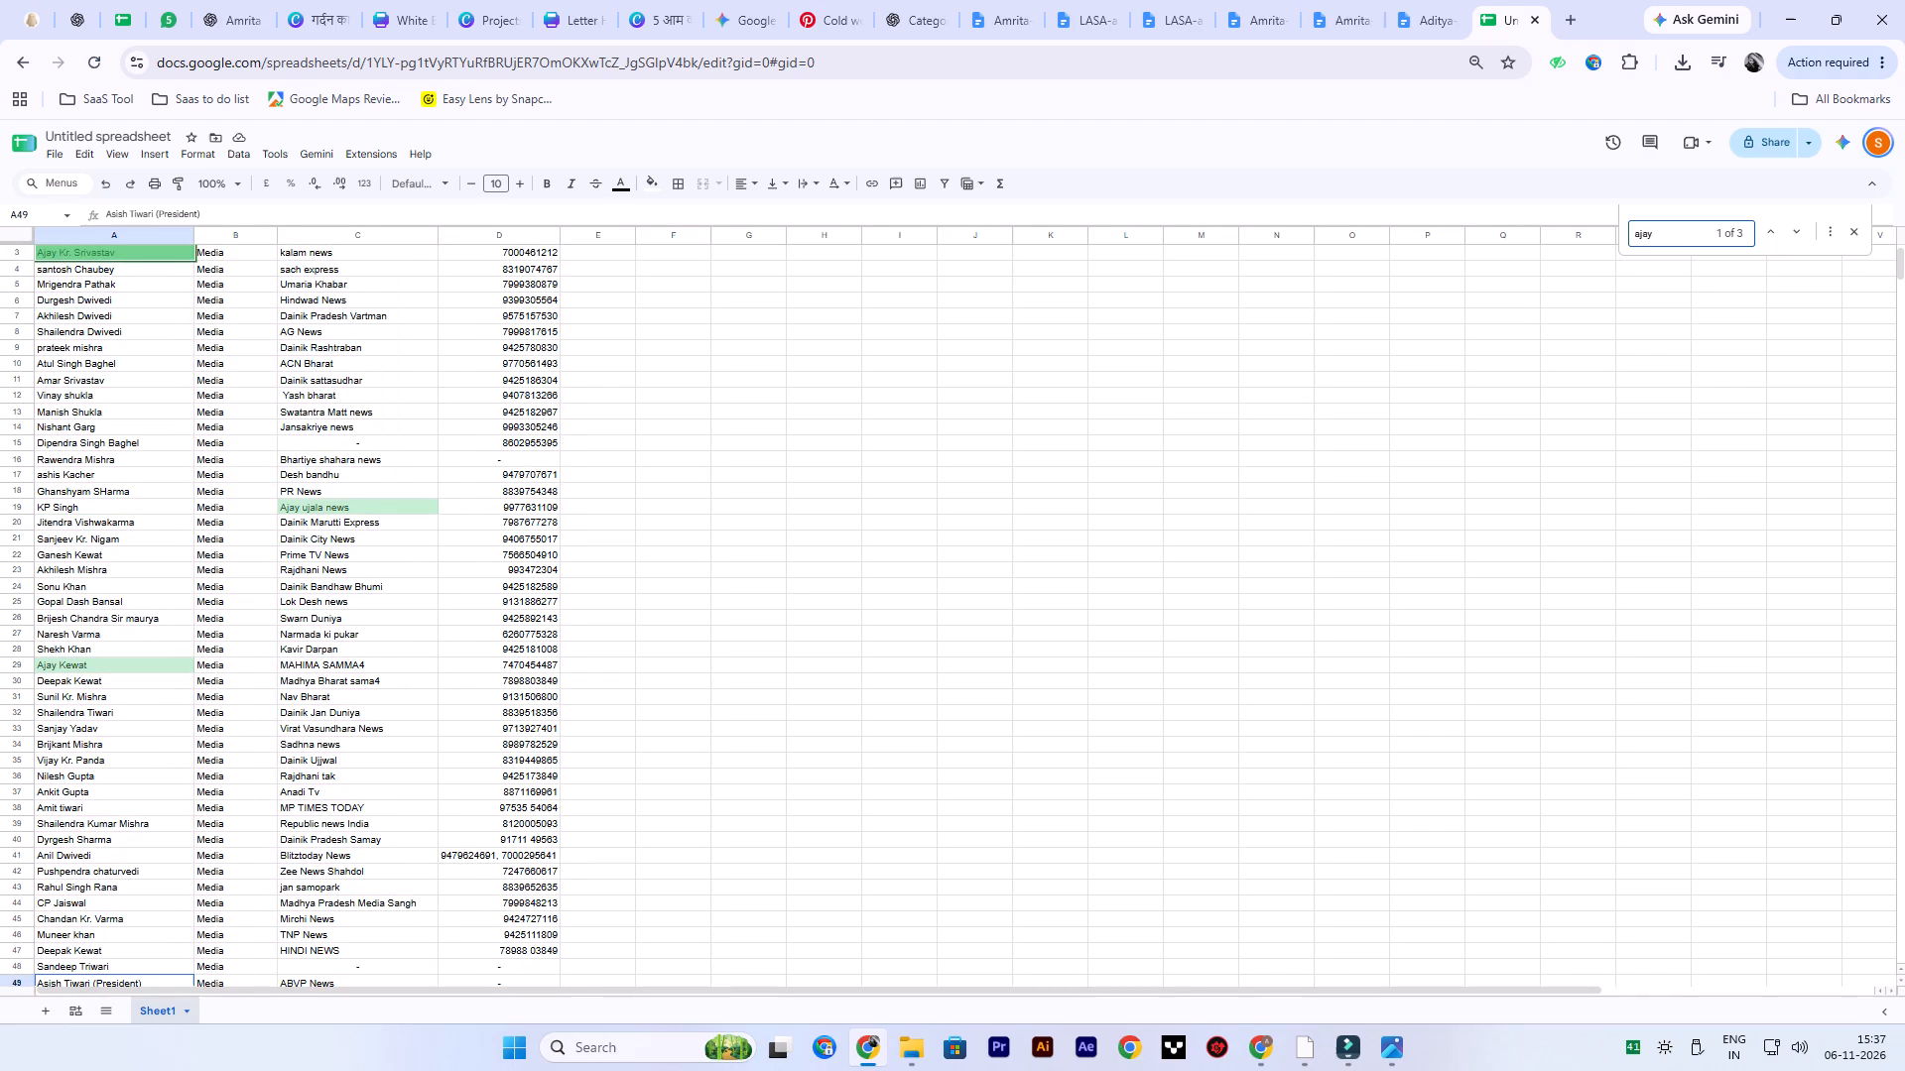
{"action": "scroll", "coordinate": [548, 745], "scroll_direction": "down", "scroll_amount": 6}
{"action": "scroll", "coordinate": [563, 733], "scroll_direction": "up", "scroll_amount": 8}
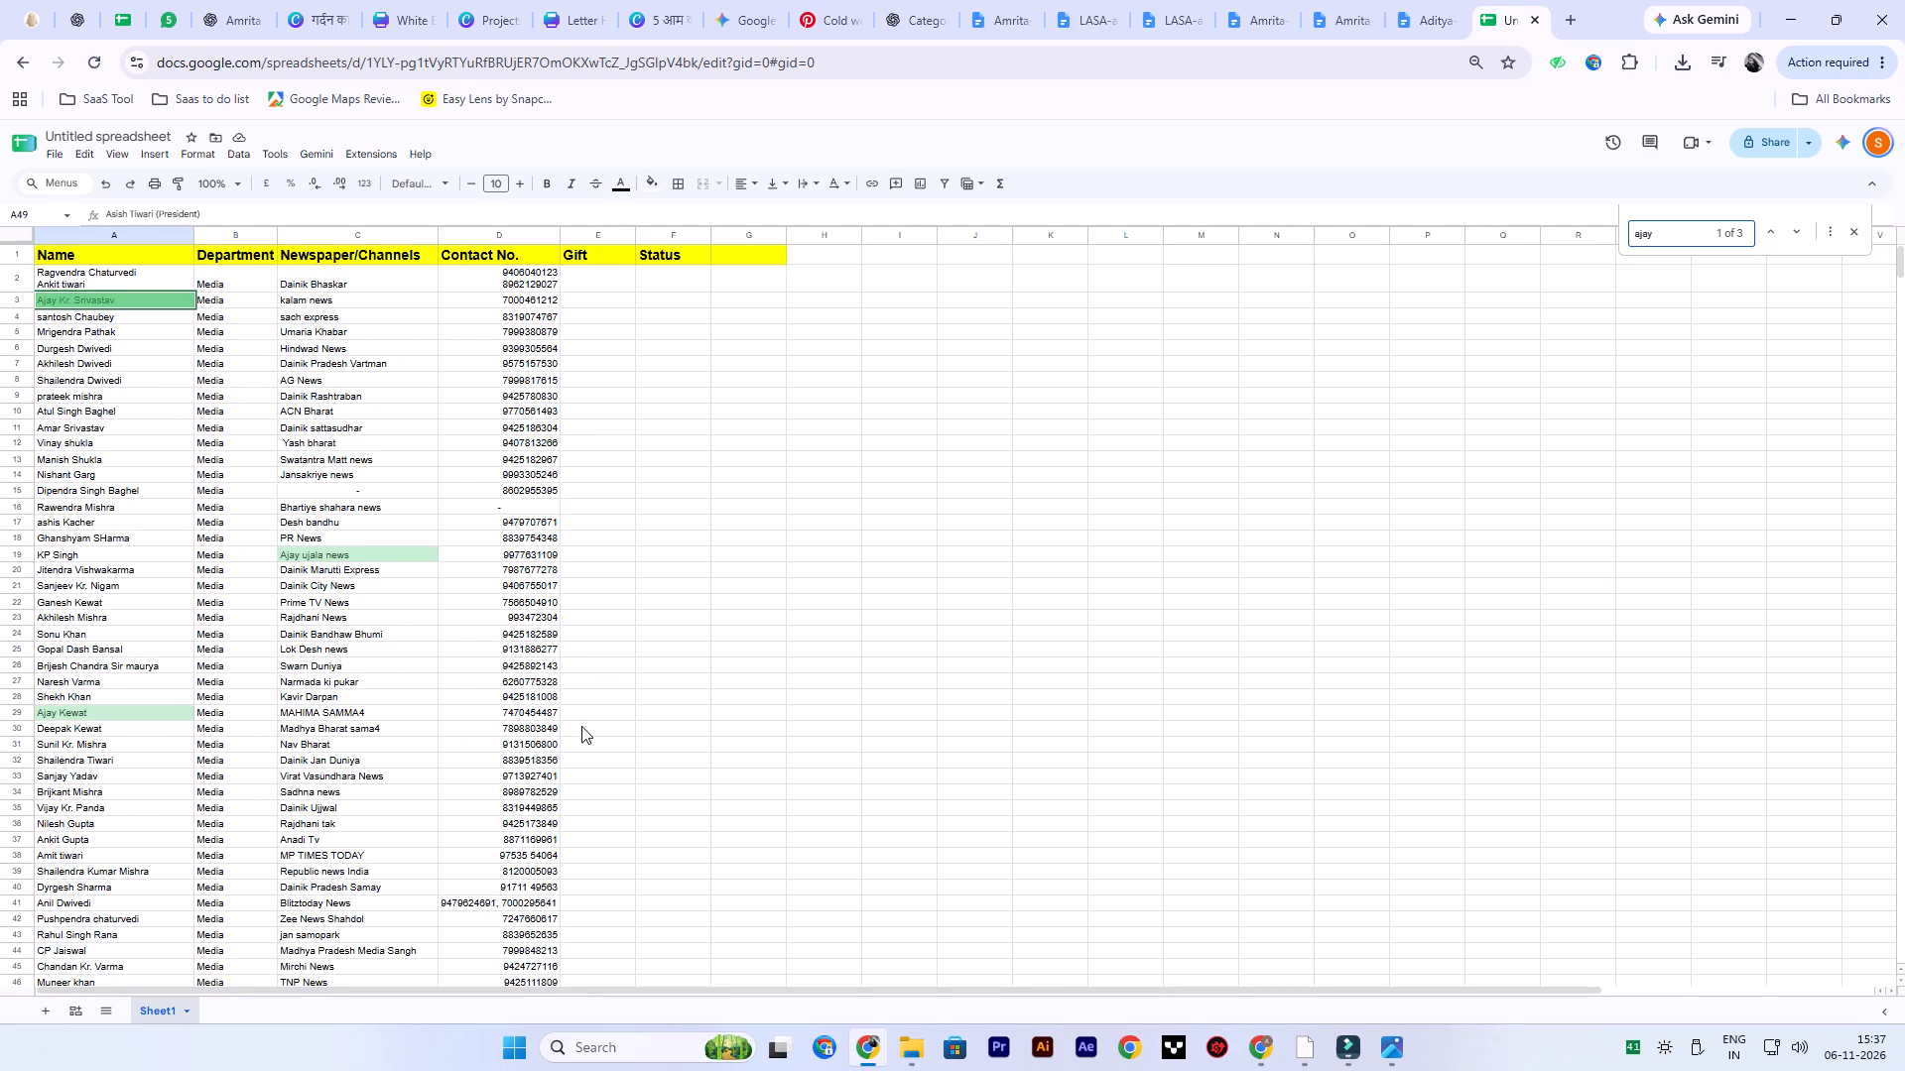
{"action": "scroll", "coordinate": [581, 726], "scroll_direction": "up", "scroll_amount": 3}
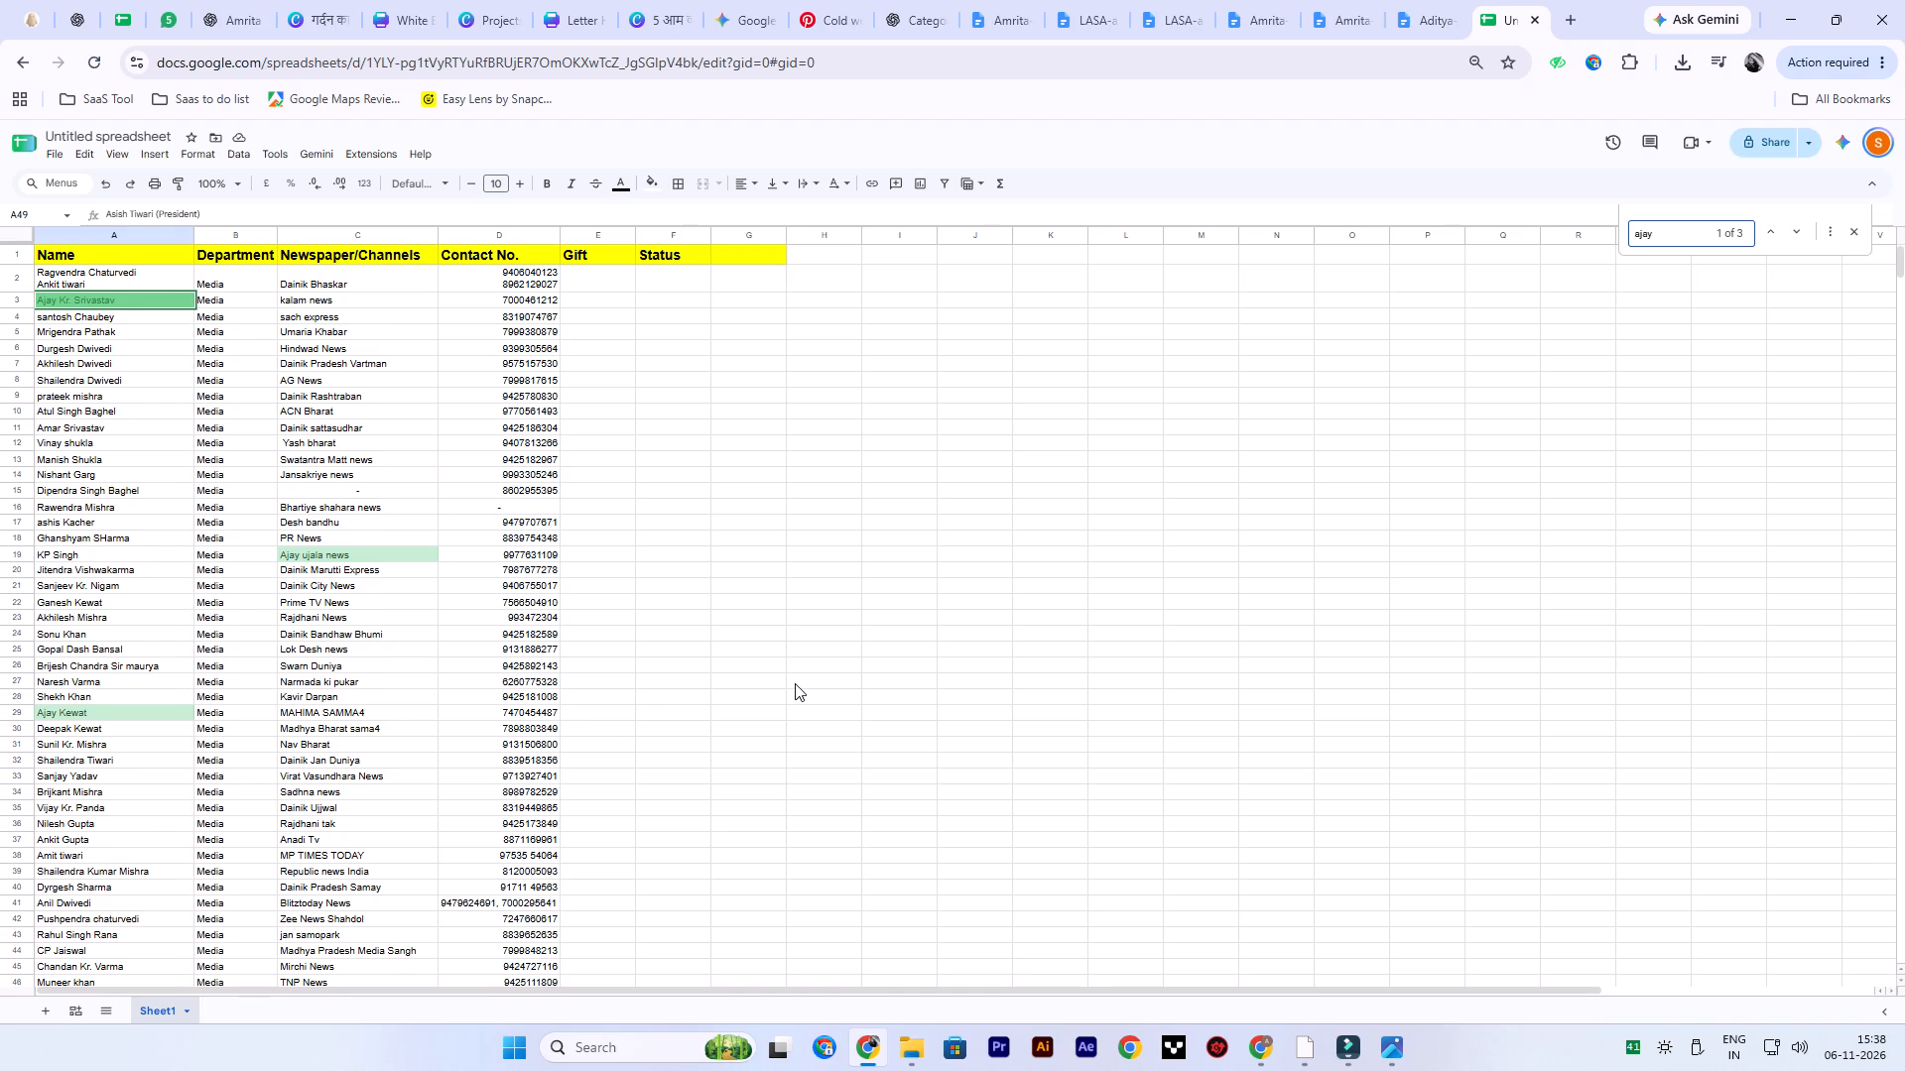
Replace the search term with "man" to look for matching names in the contact list.
{"action": "key", "text": "ctrl+BackSpace"}
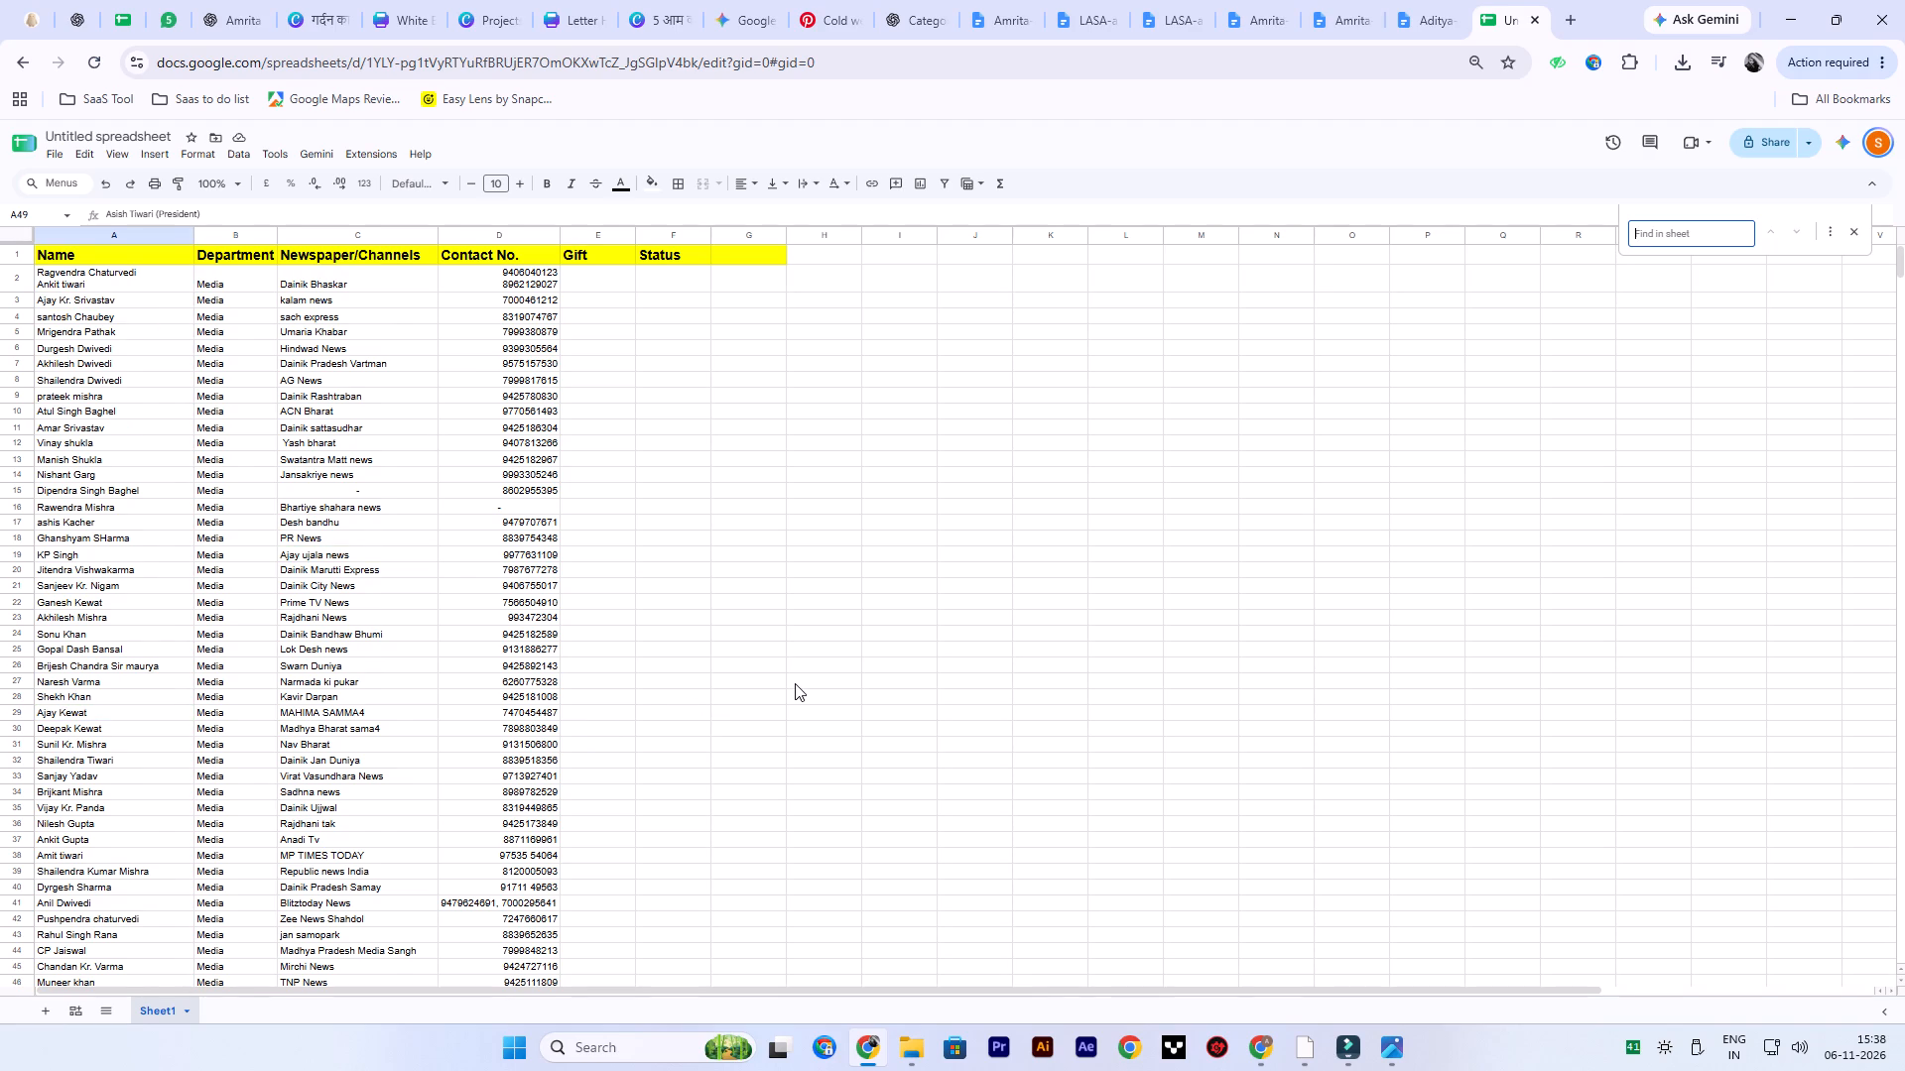
{"action": "type", "text": "man"}
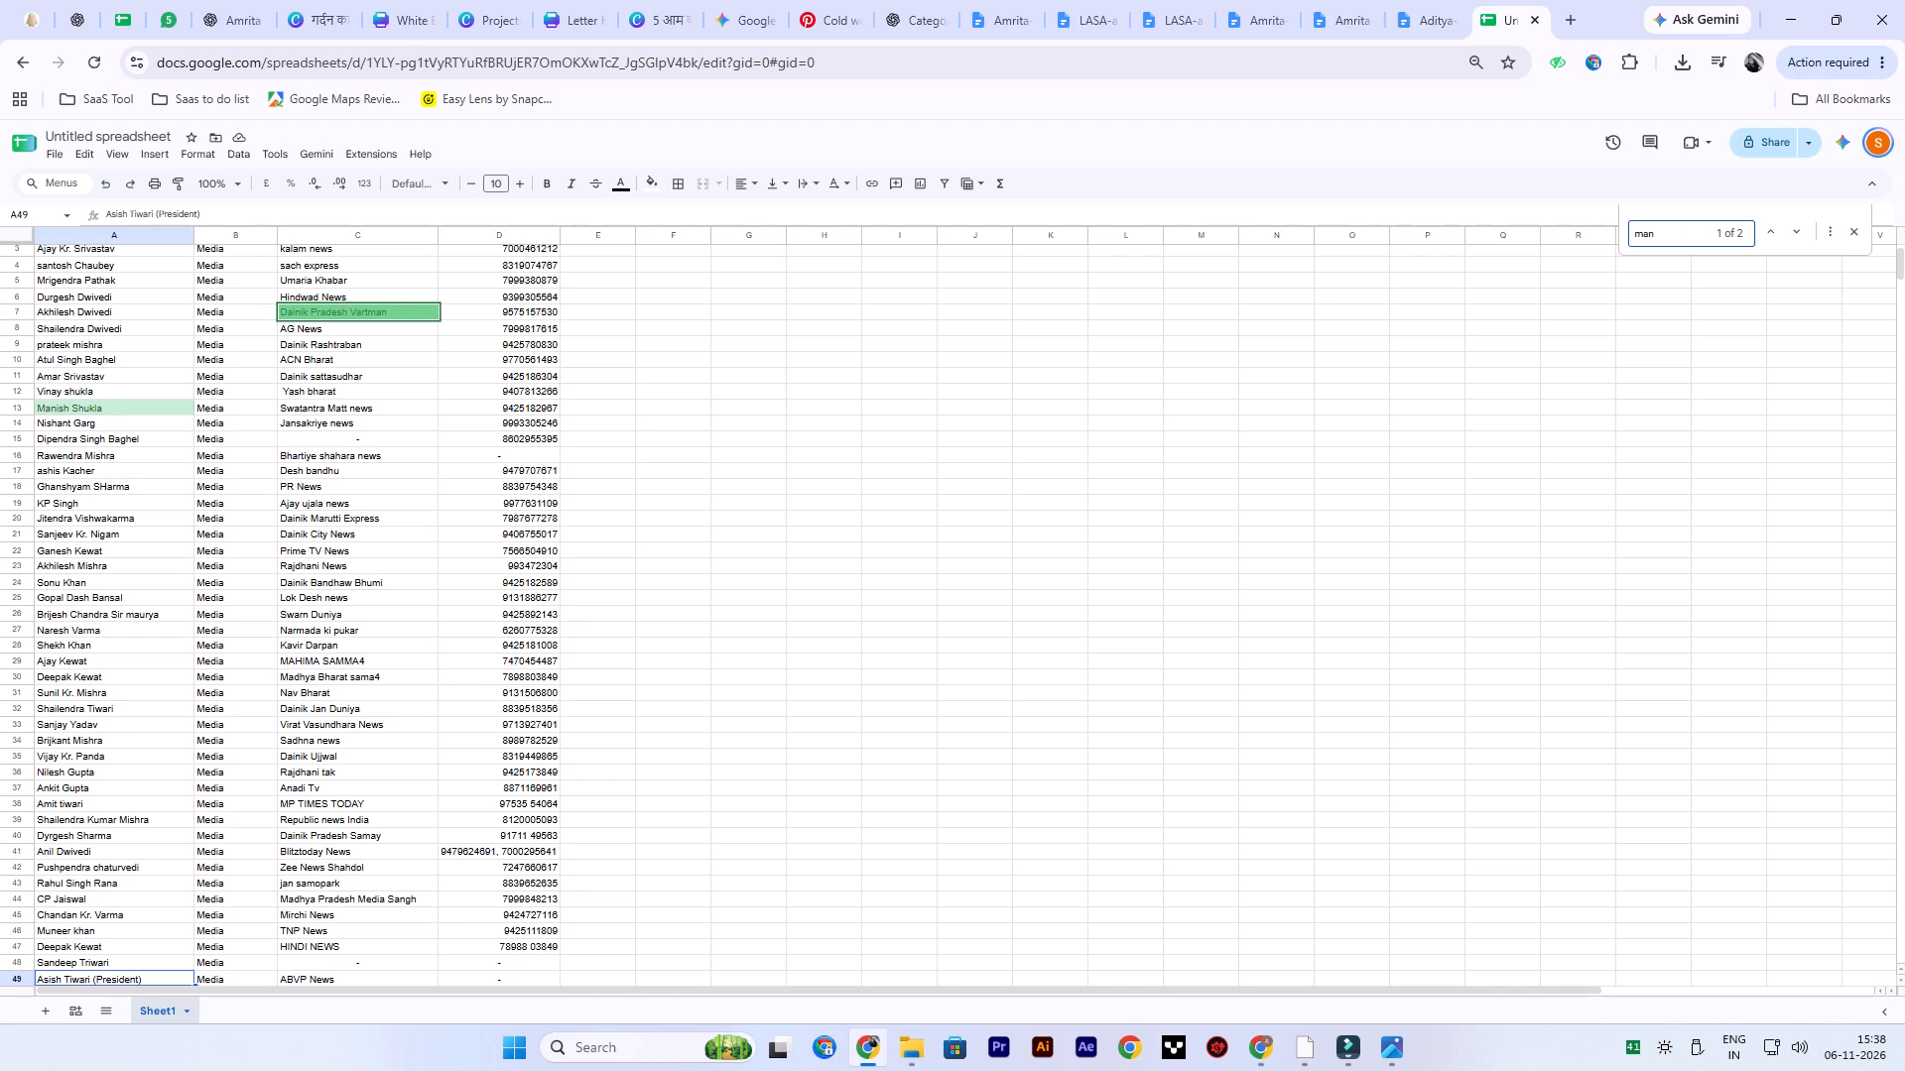
Replace the search term with "go" to look for matching names in the contact list.
{"action": "key", "text": "ctrl+BackSpace"}
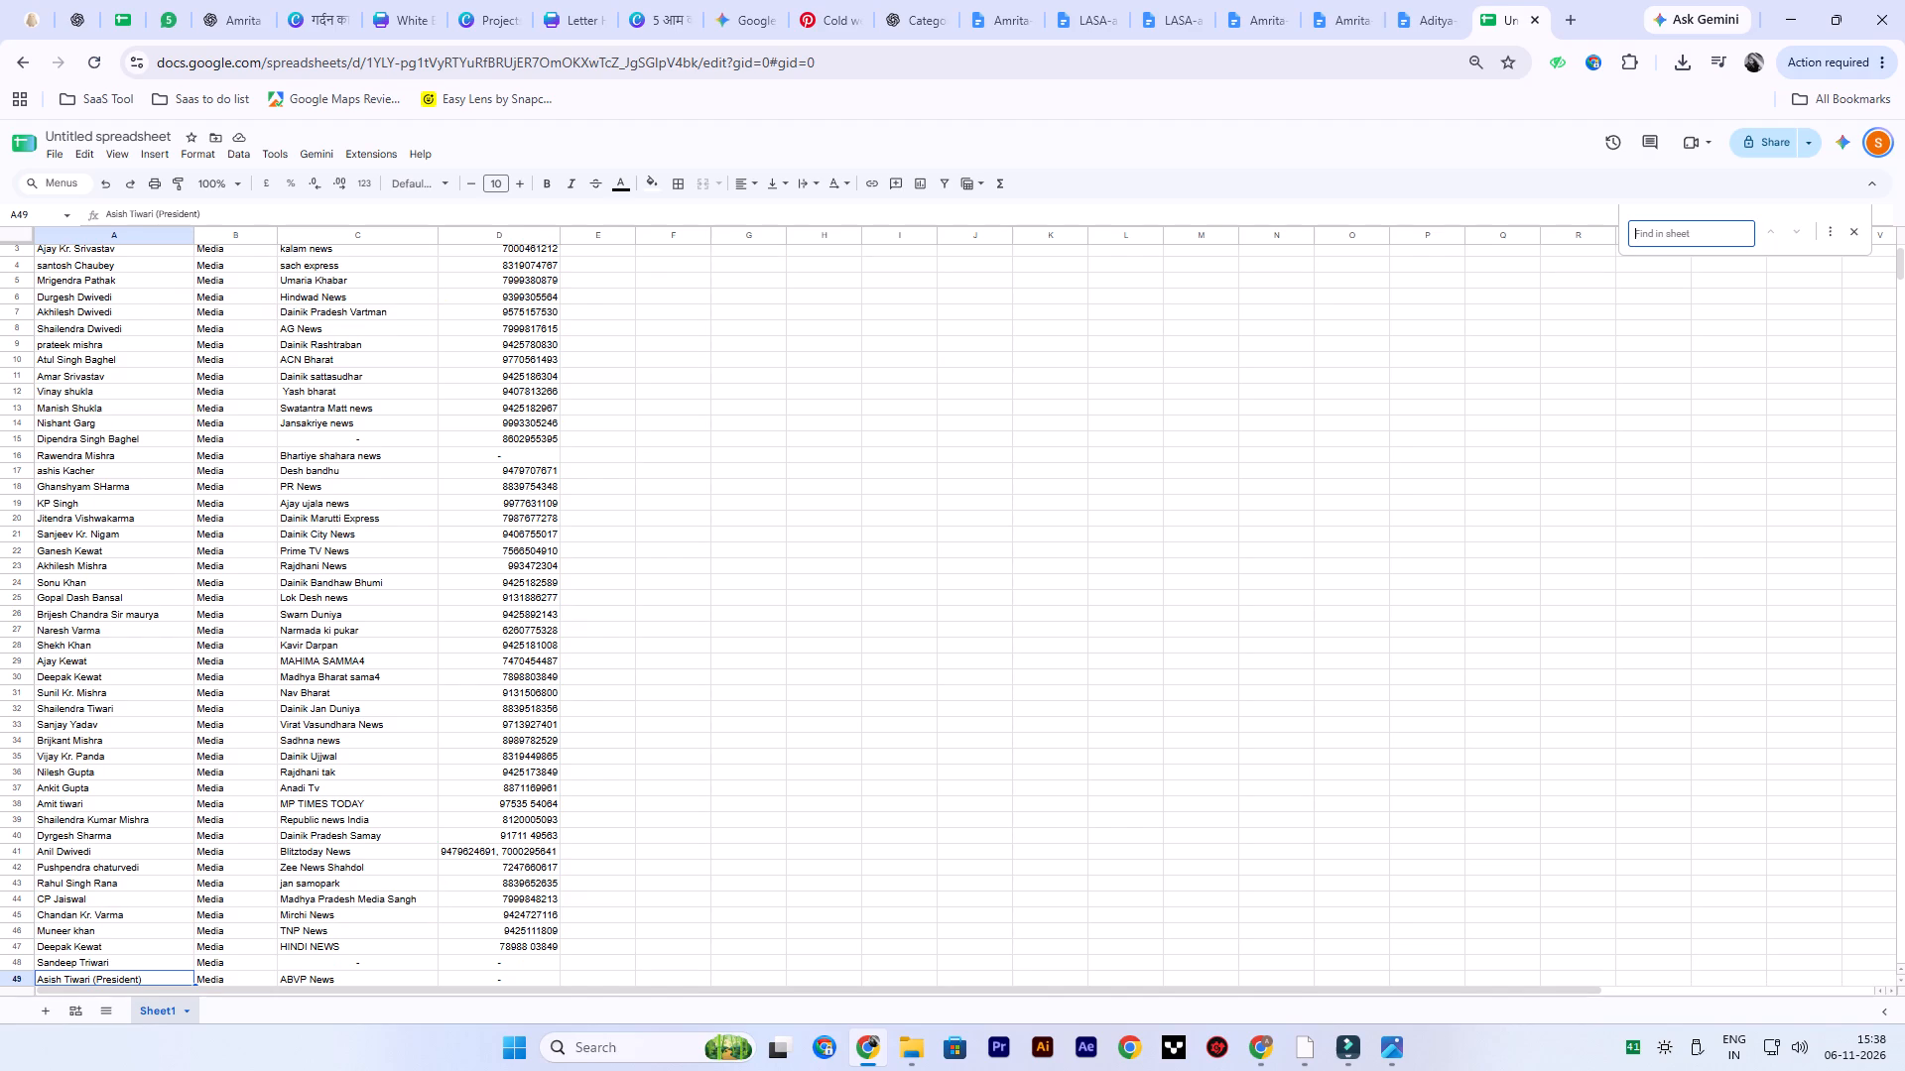
{"action": "type", "text": "go"}
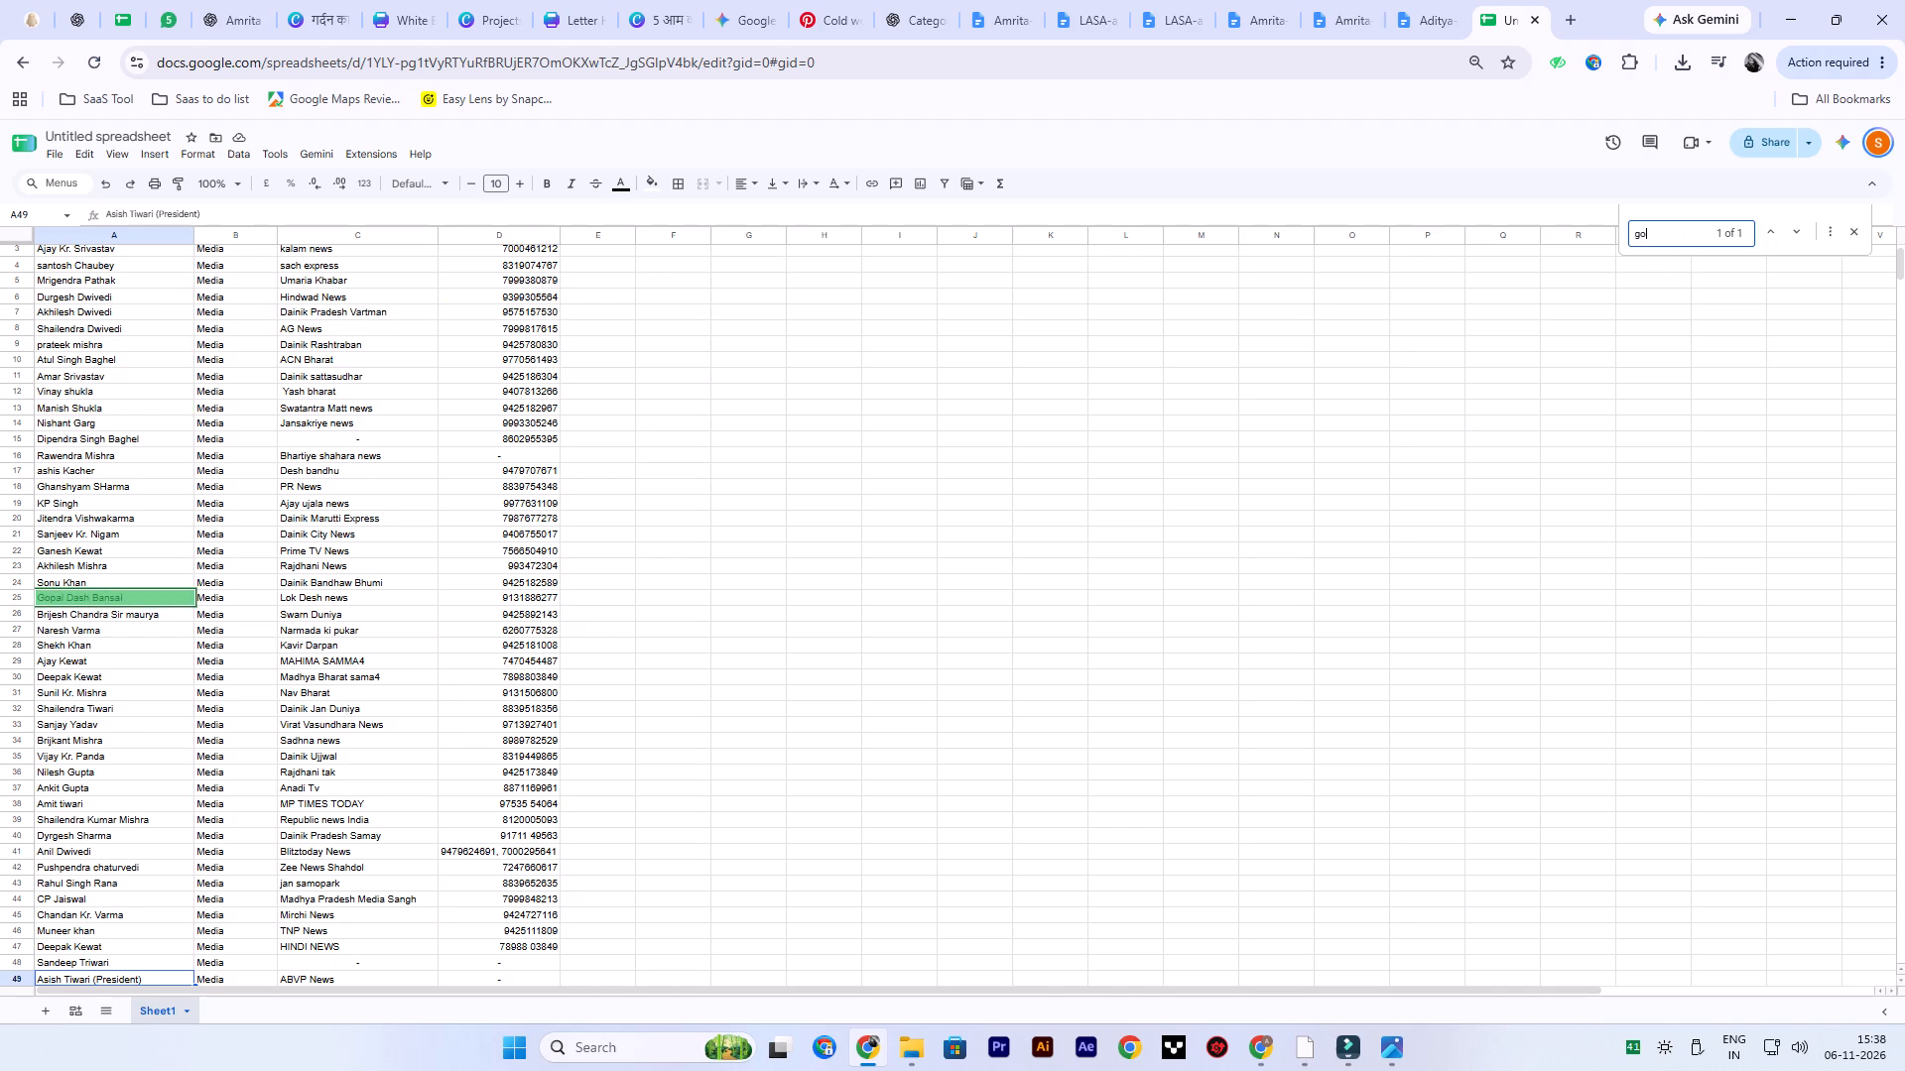
Replace the search term with "jami" to look for matching names in the contact list.
{"action": "key", "text": "ctrl+BackSpace"}
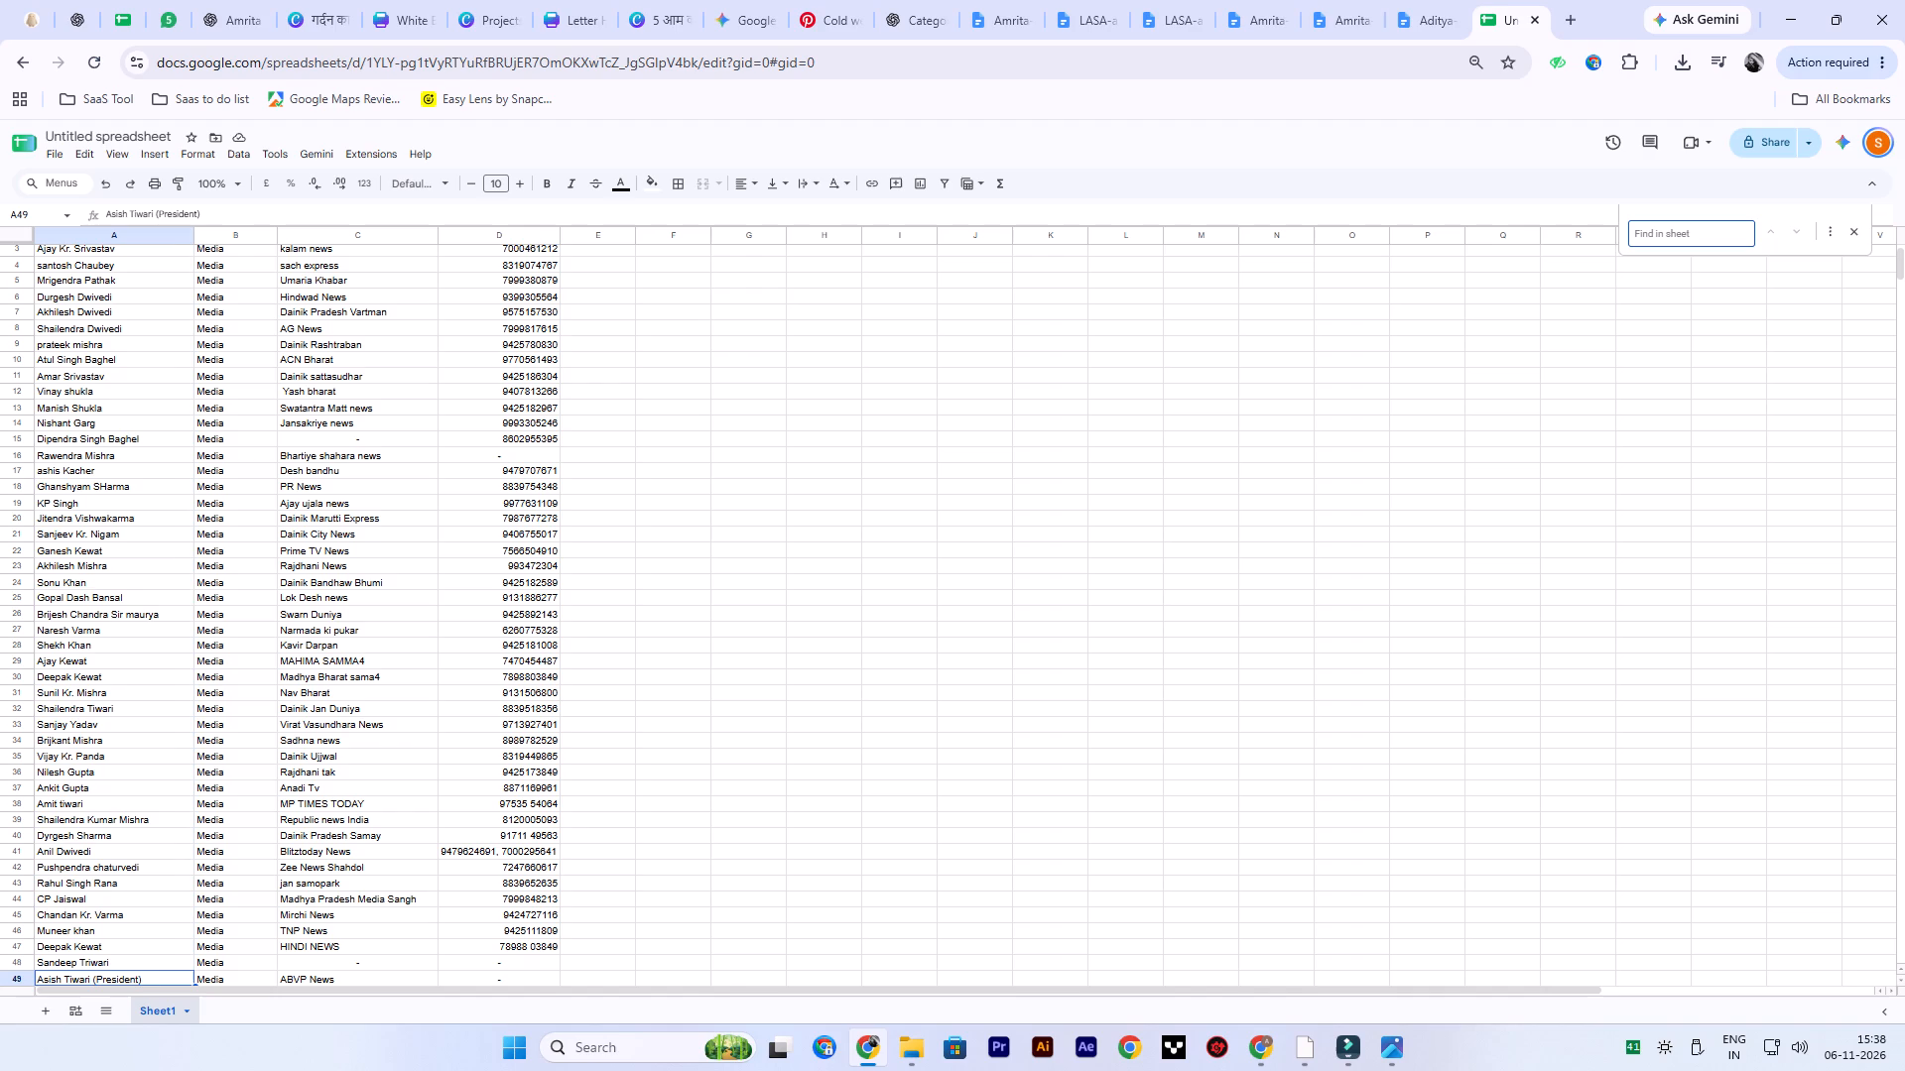
{"action": "type", "text": "jami"}
Replace the search term with "nare" to look for matching names in the contact list.
{"action": "key", "text": "ctrl+BackSpace"}
{"action": "type", "text": "nare"}
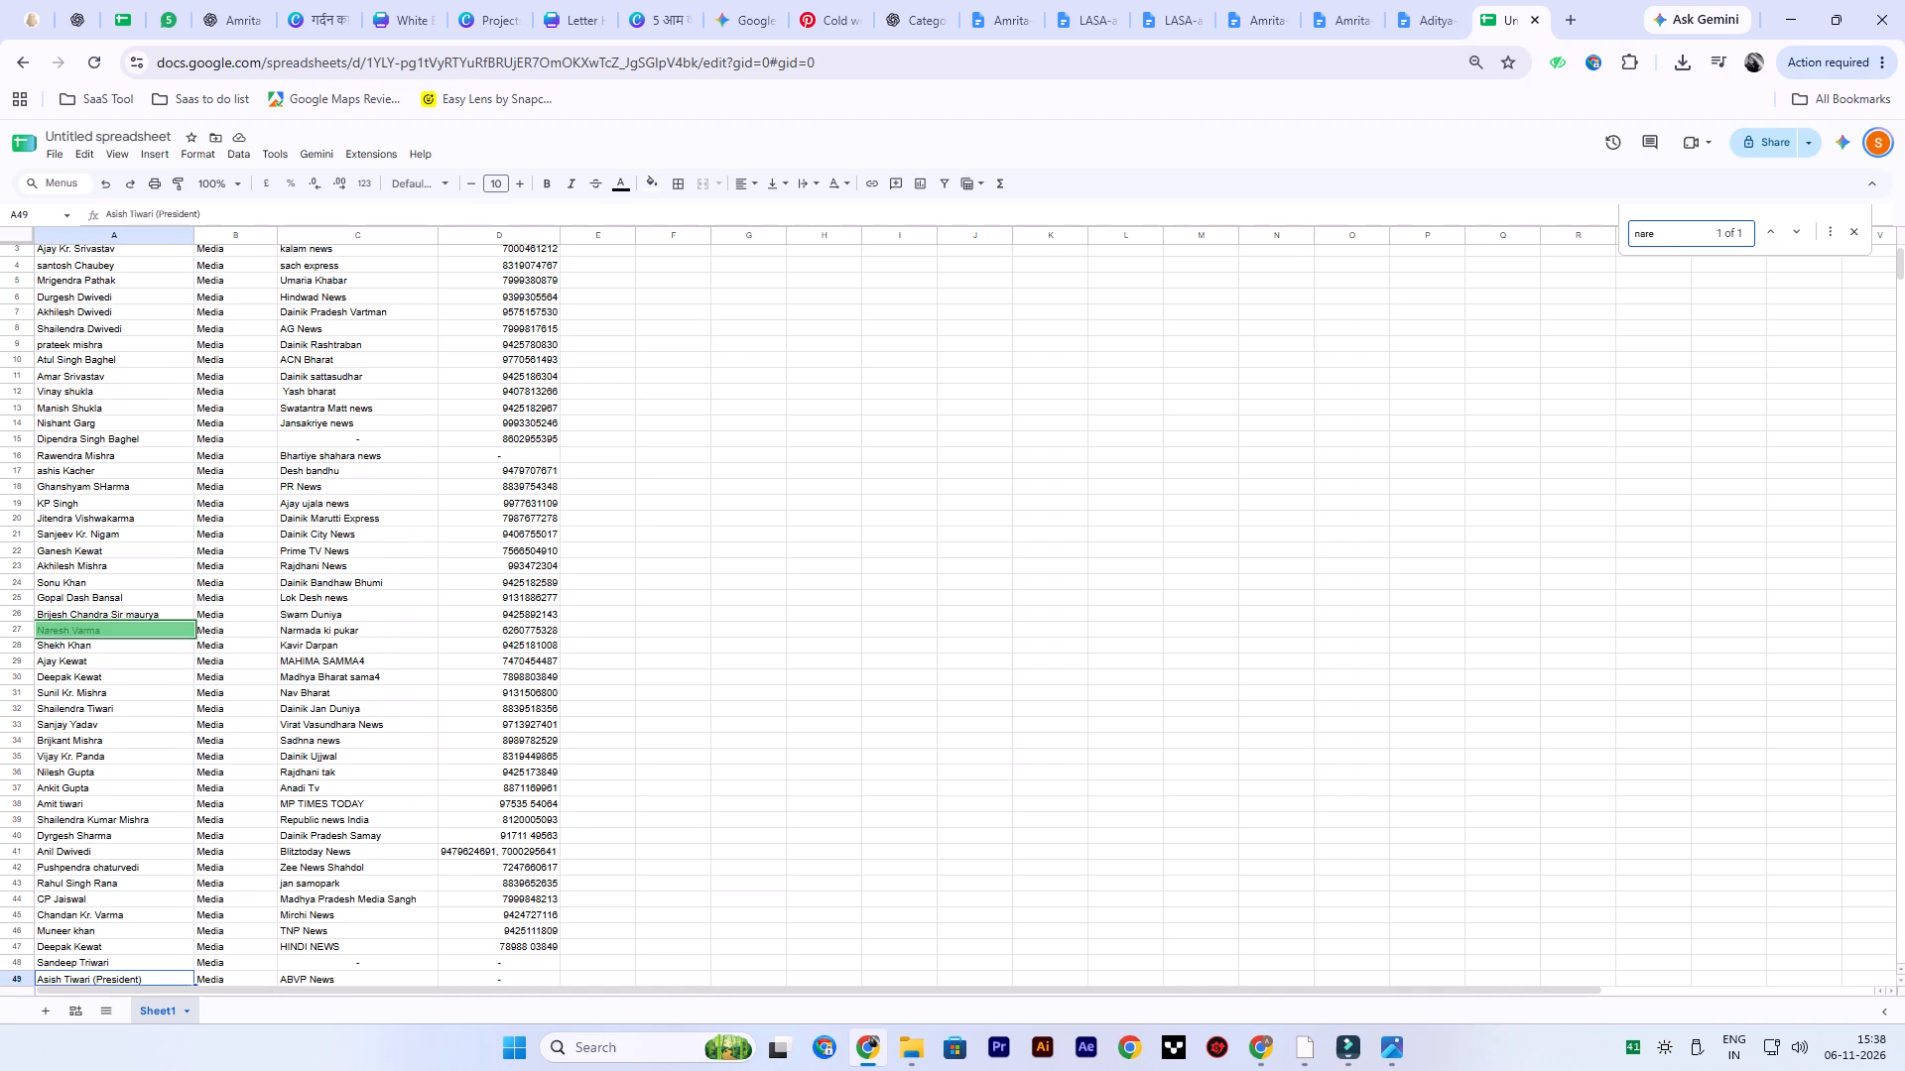
Search the contact list for "ra", trying the longer spellings "rav" and "raw".
{"action": "key", "text": "ctrl+BackSpace"}
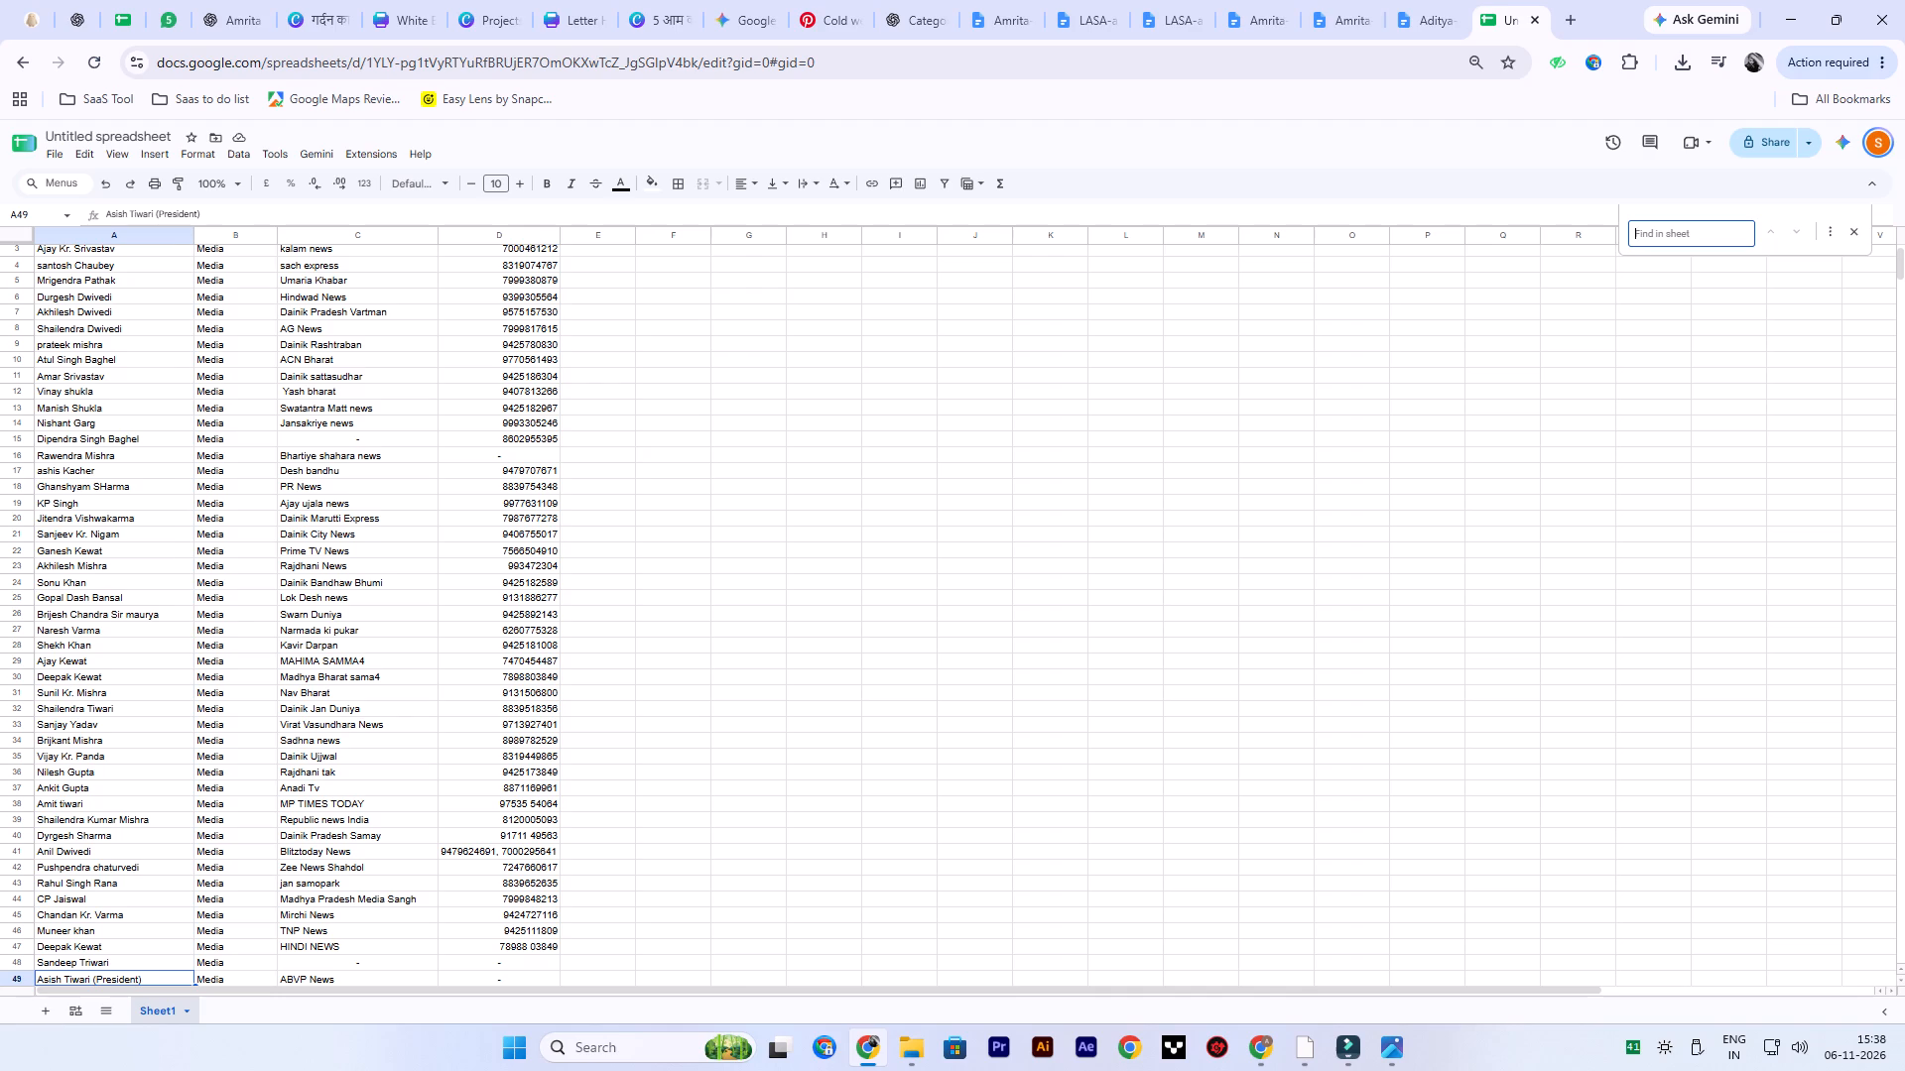
{"action": "type", "text": "ra"}
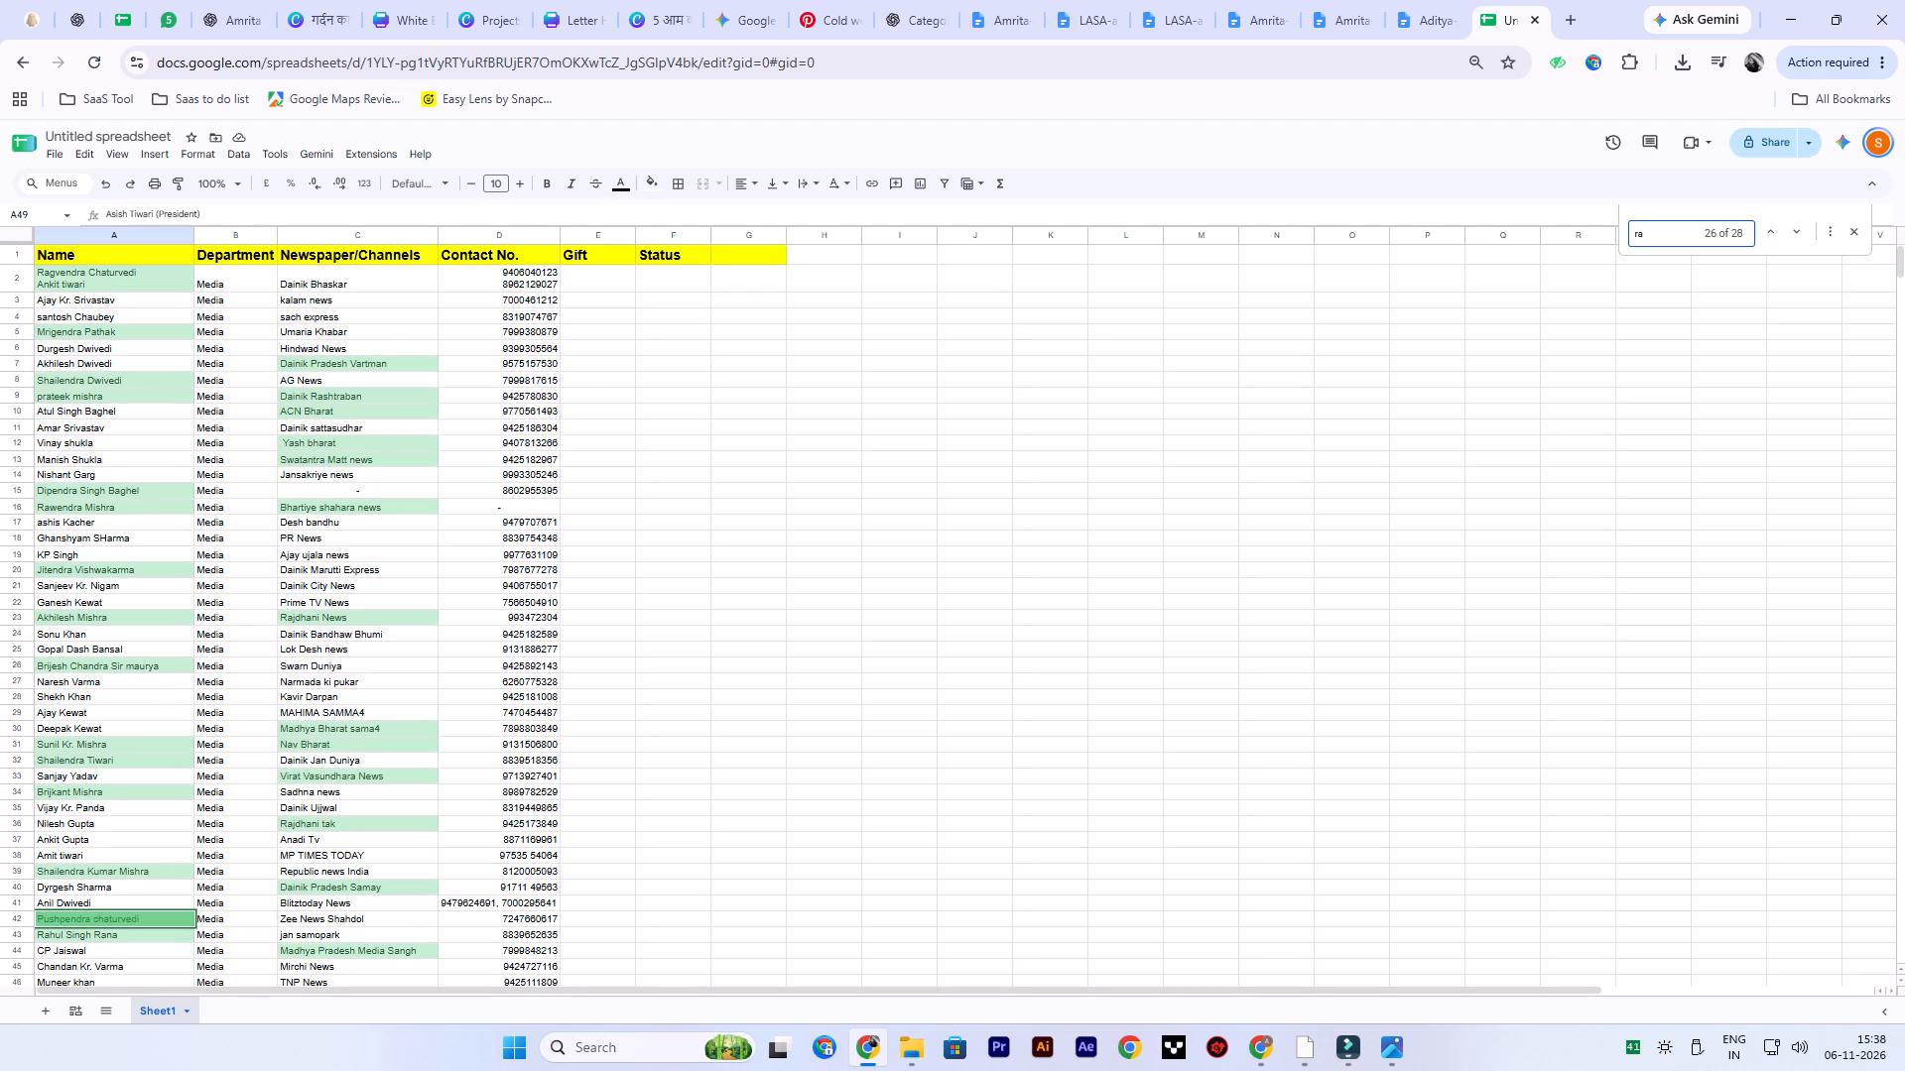
{"action": "key", "text": "v"}
{"action": "key", "text": "BackSpace"}
{"action": "key", "text": "w"}
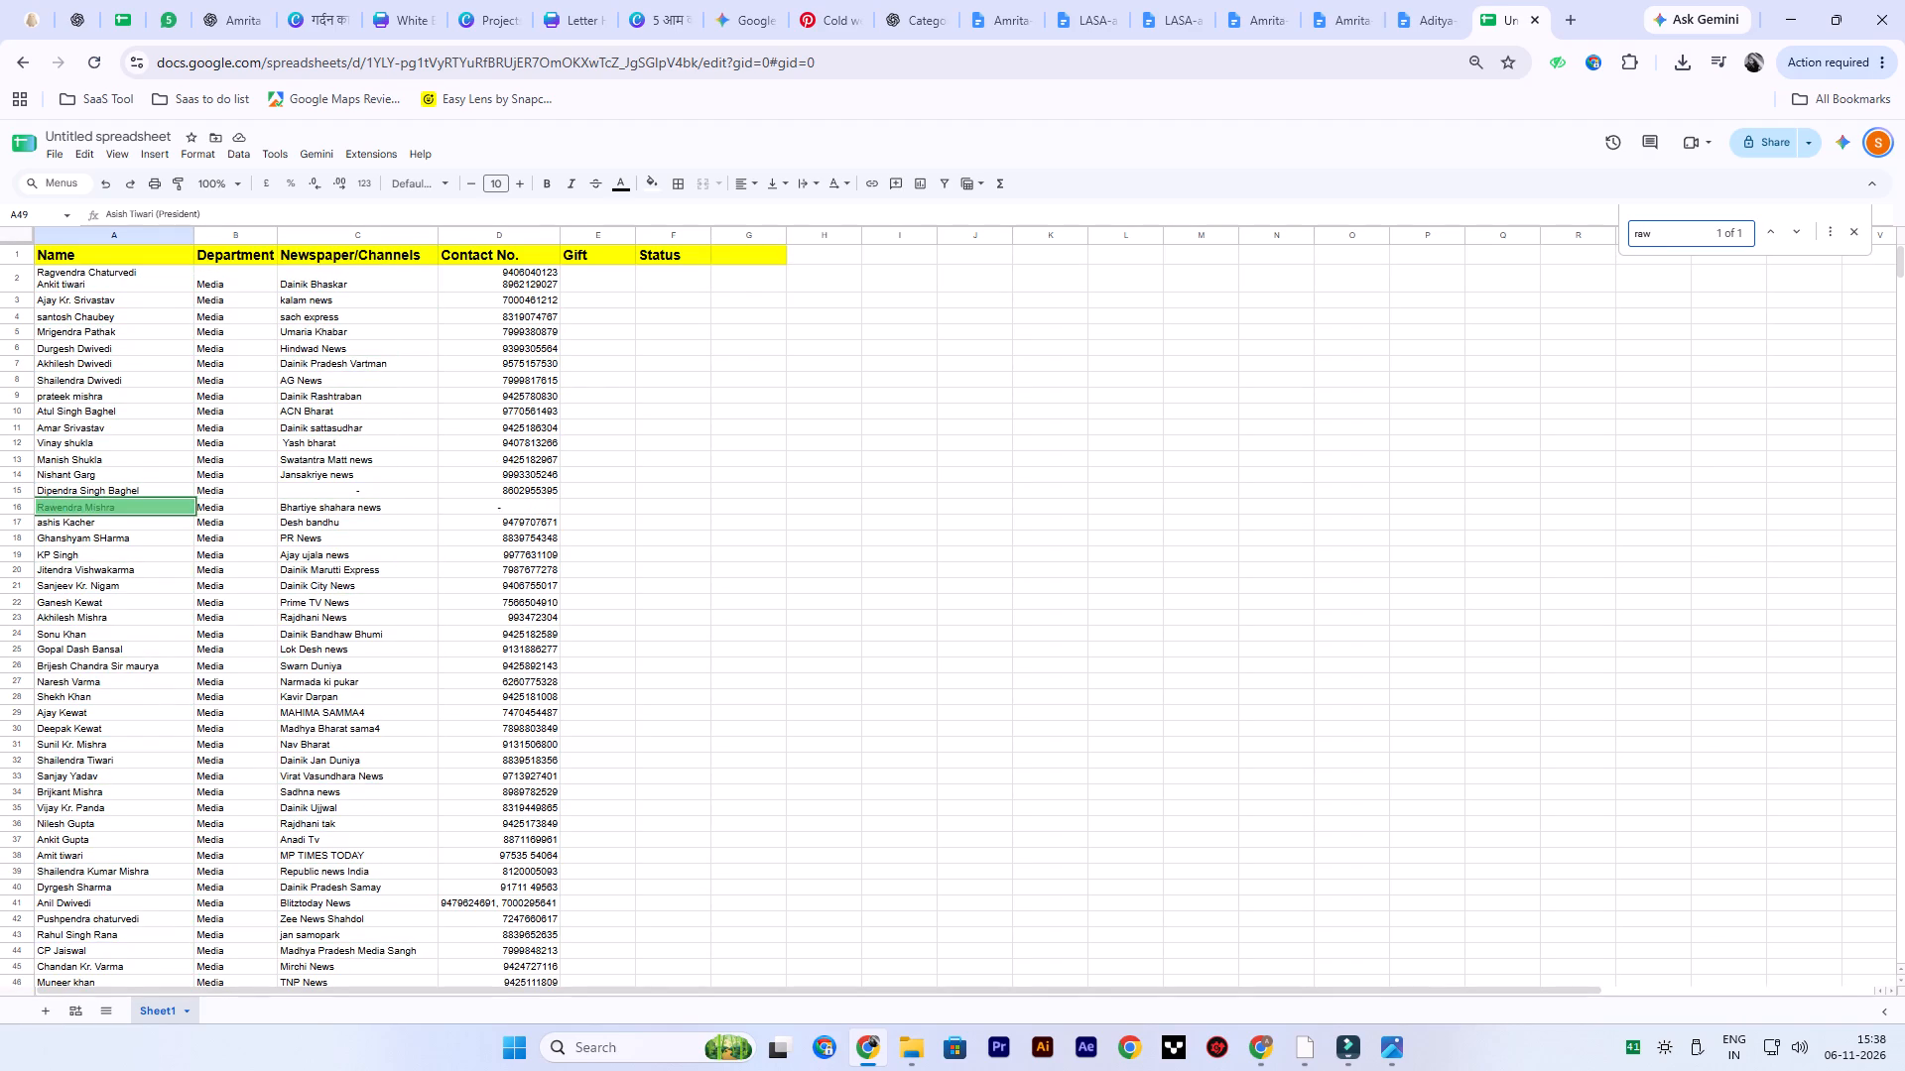
Search the contact list for "sadi", try the shorter spelling "sad", and shorten the term to "sa".
{"action": "key", "text": "ctrl+BackSpace"}
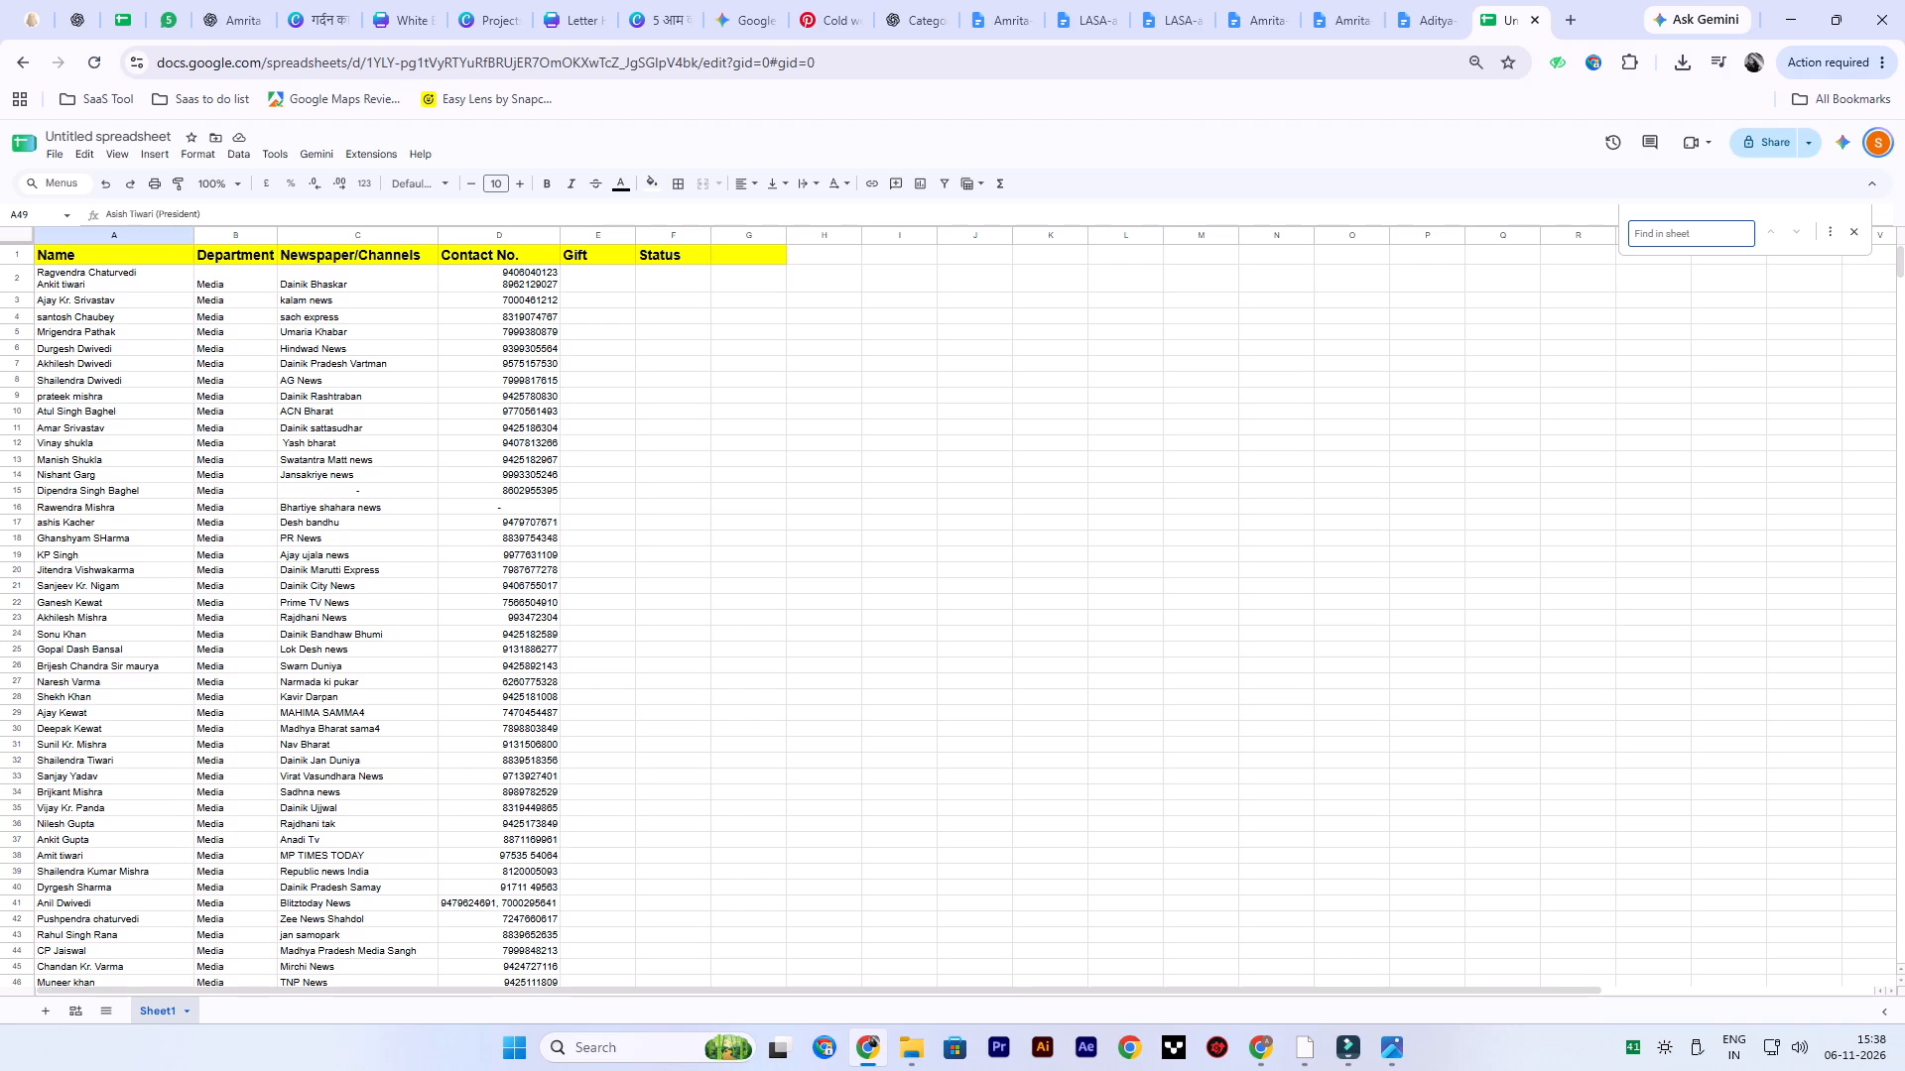
{"action": "type", "text": "sad"}
{"action": "key", "text": "i"}
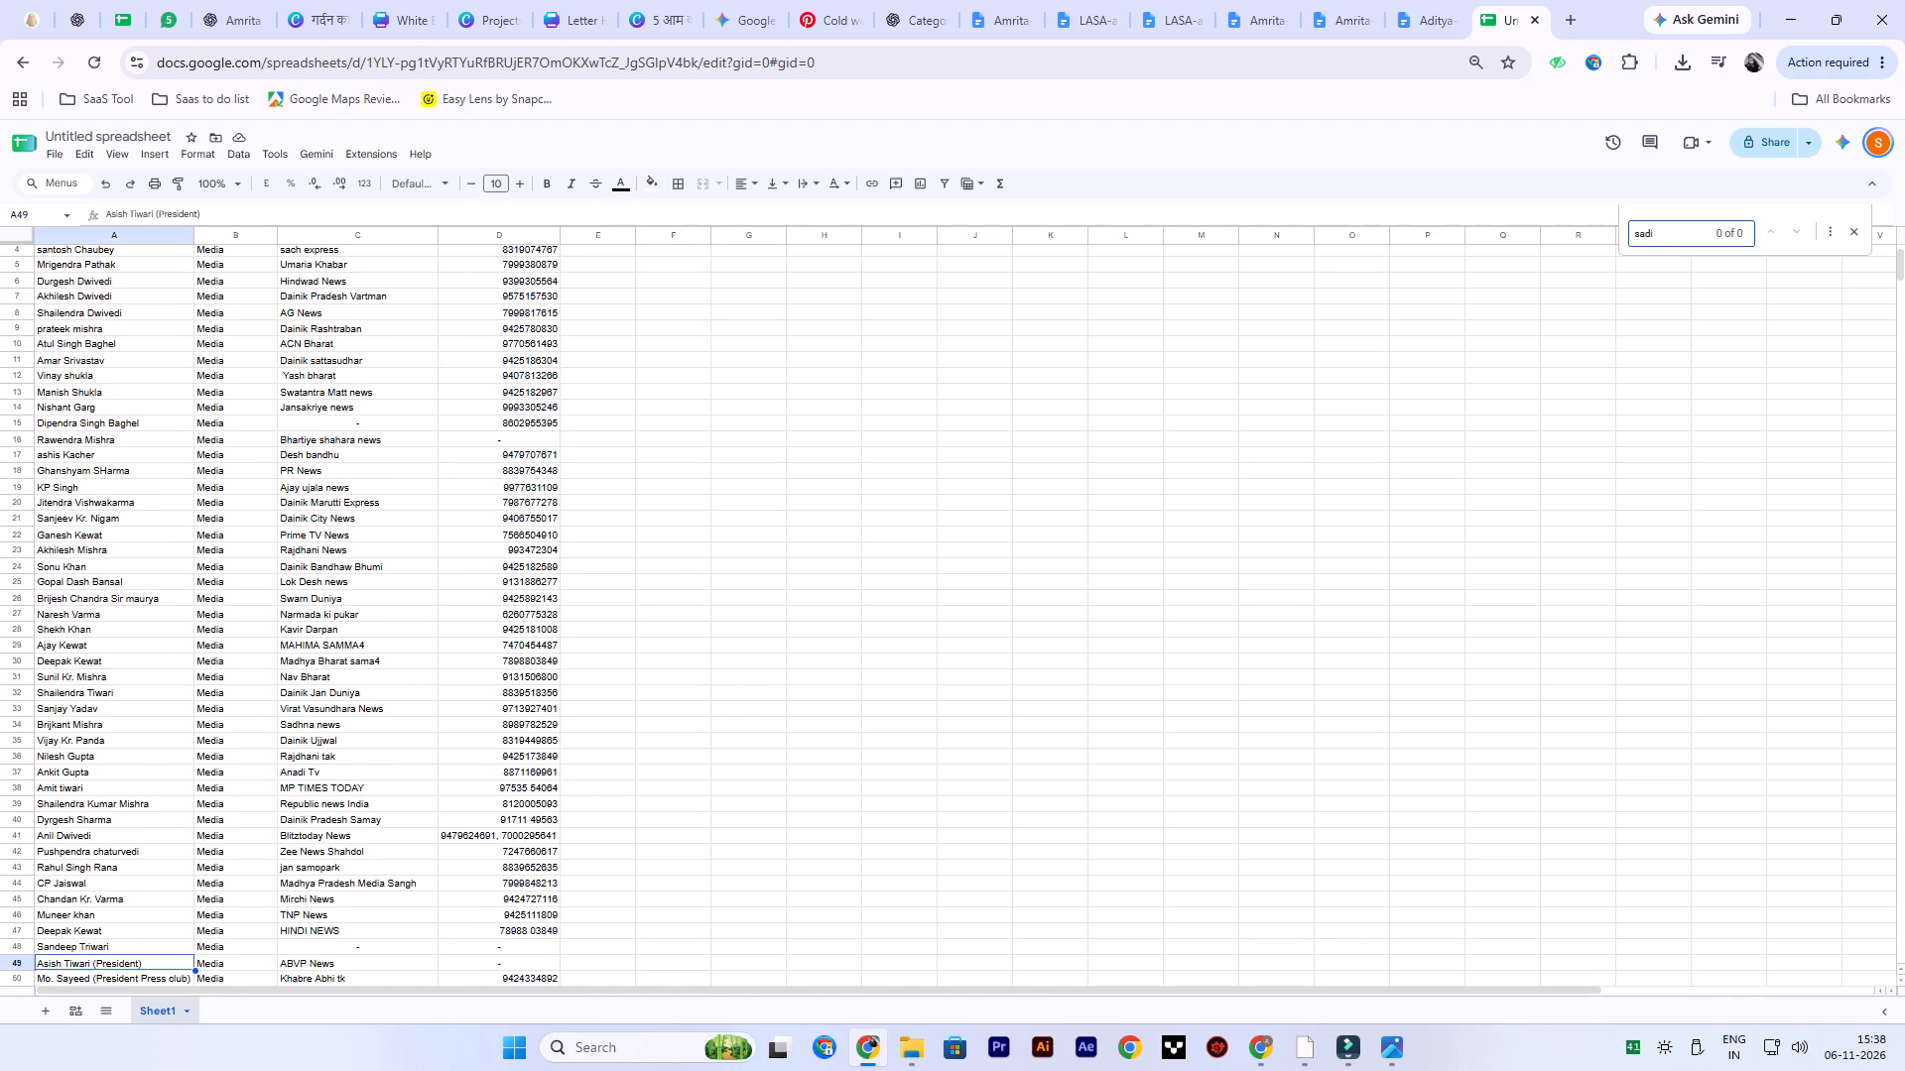
{"action": "key", "text": "ctrl+BackSpace"}
{"action": "type", "text": "sad"}
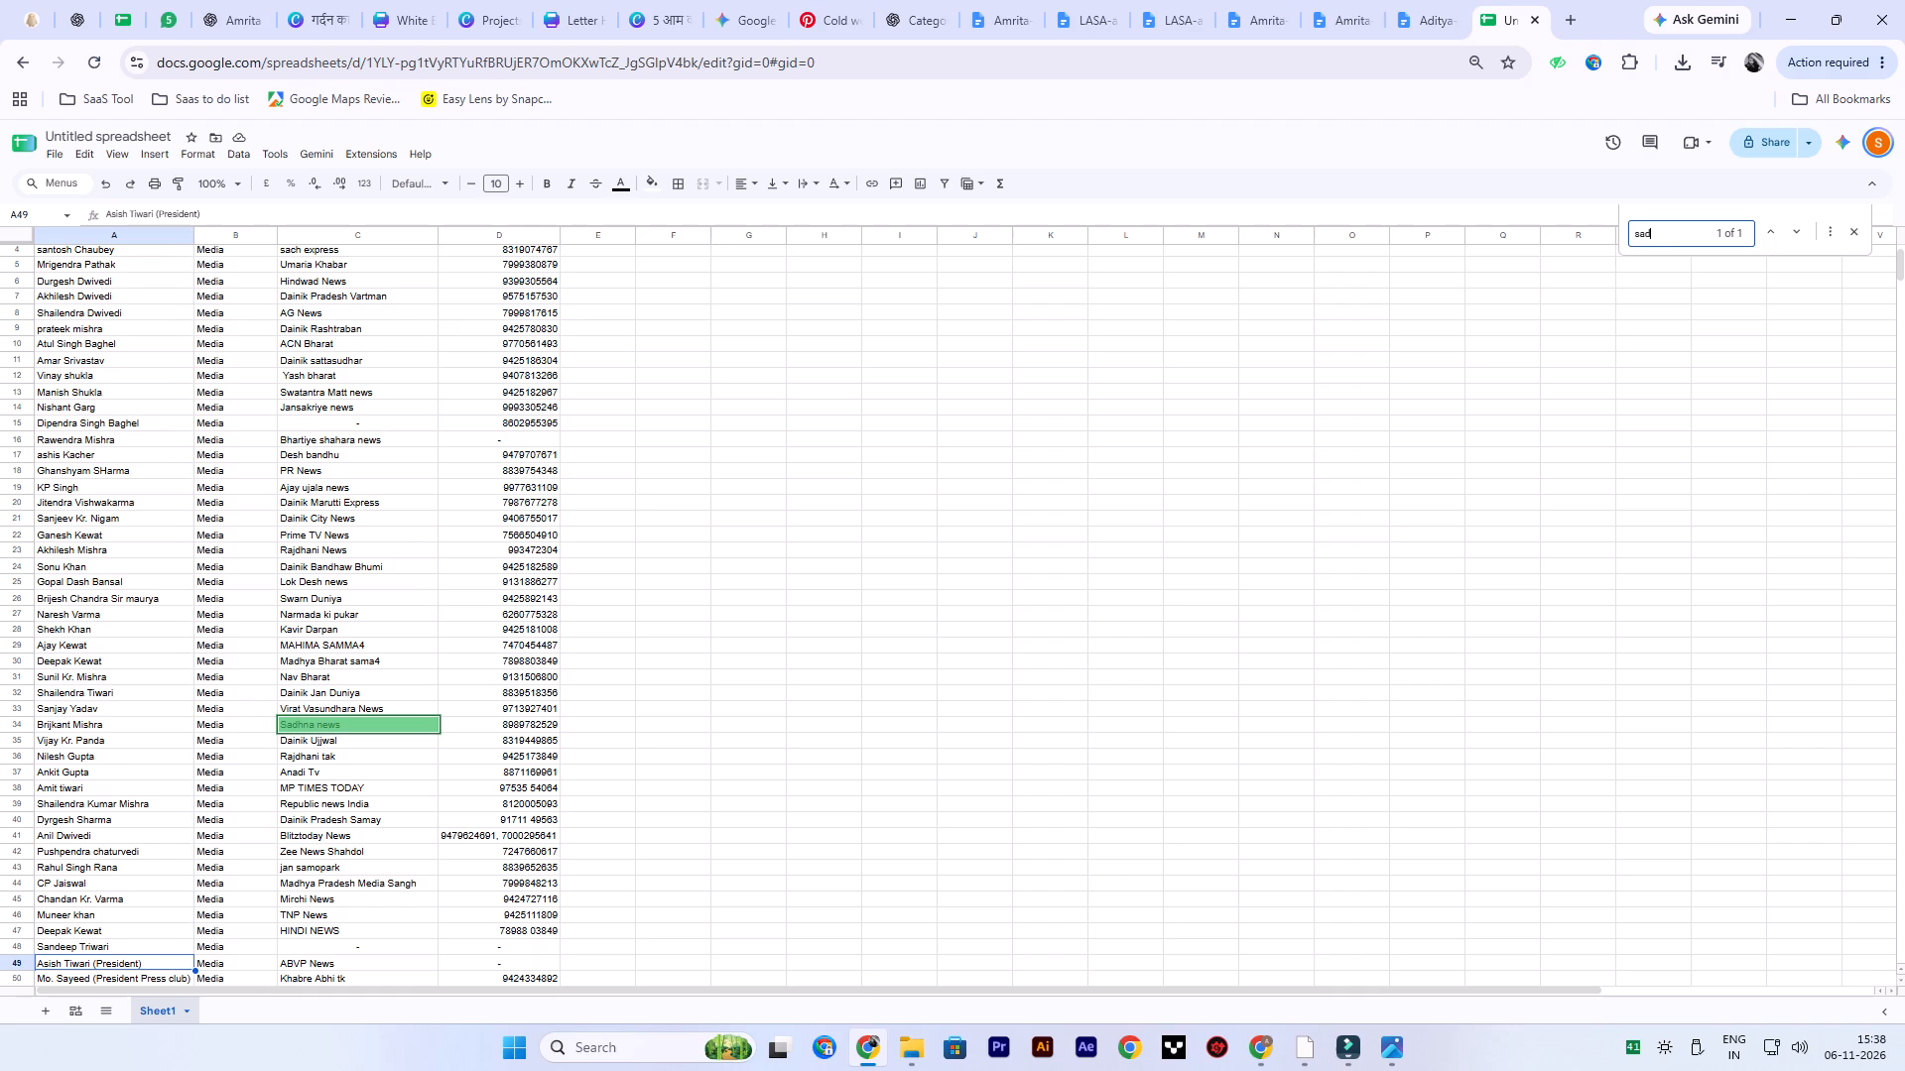
{"action": "key", "text": "BackSpace"}
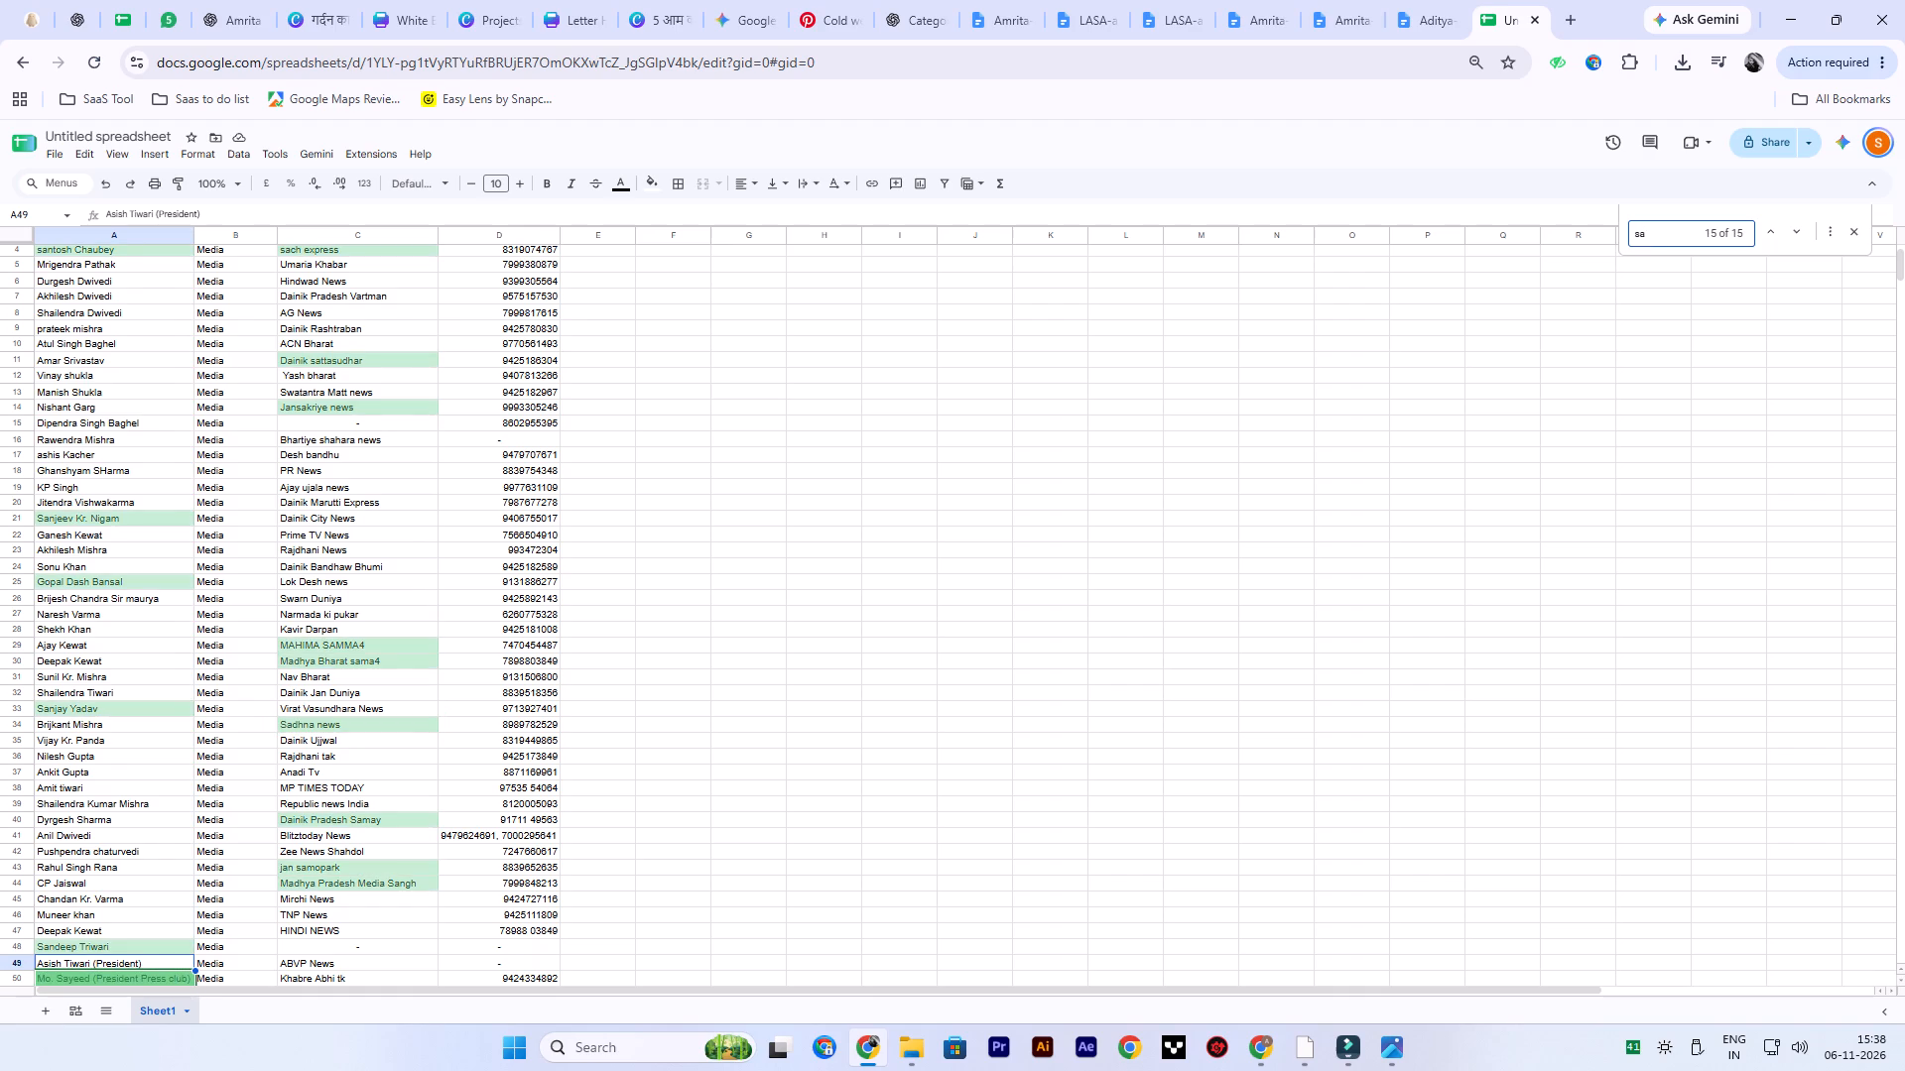
Replace the search term with "bhu" and look through the contact list for matching names.
{"action": "key", "text": "ctrl+BackSpace"}
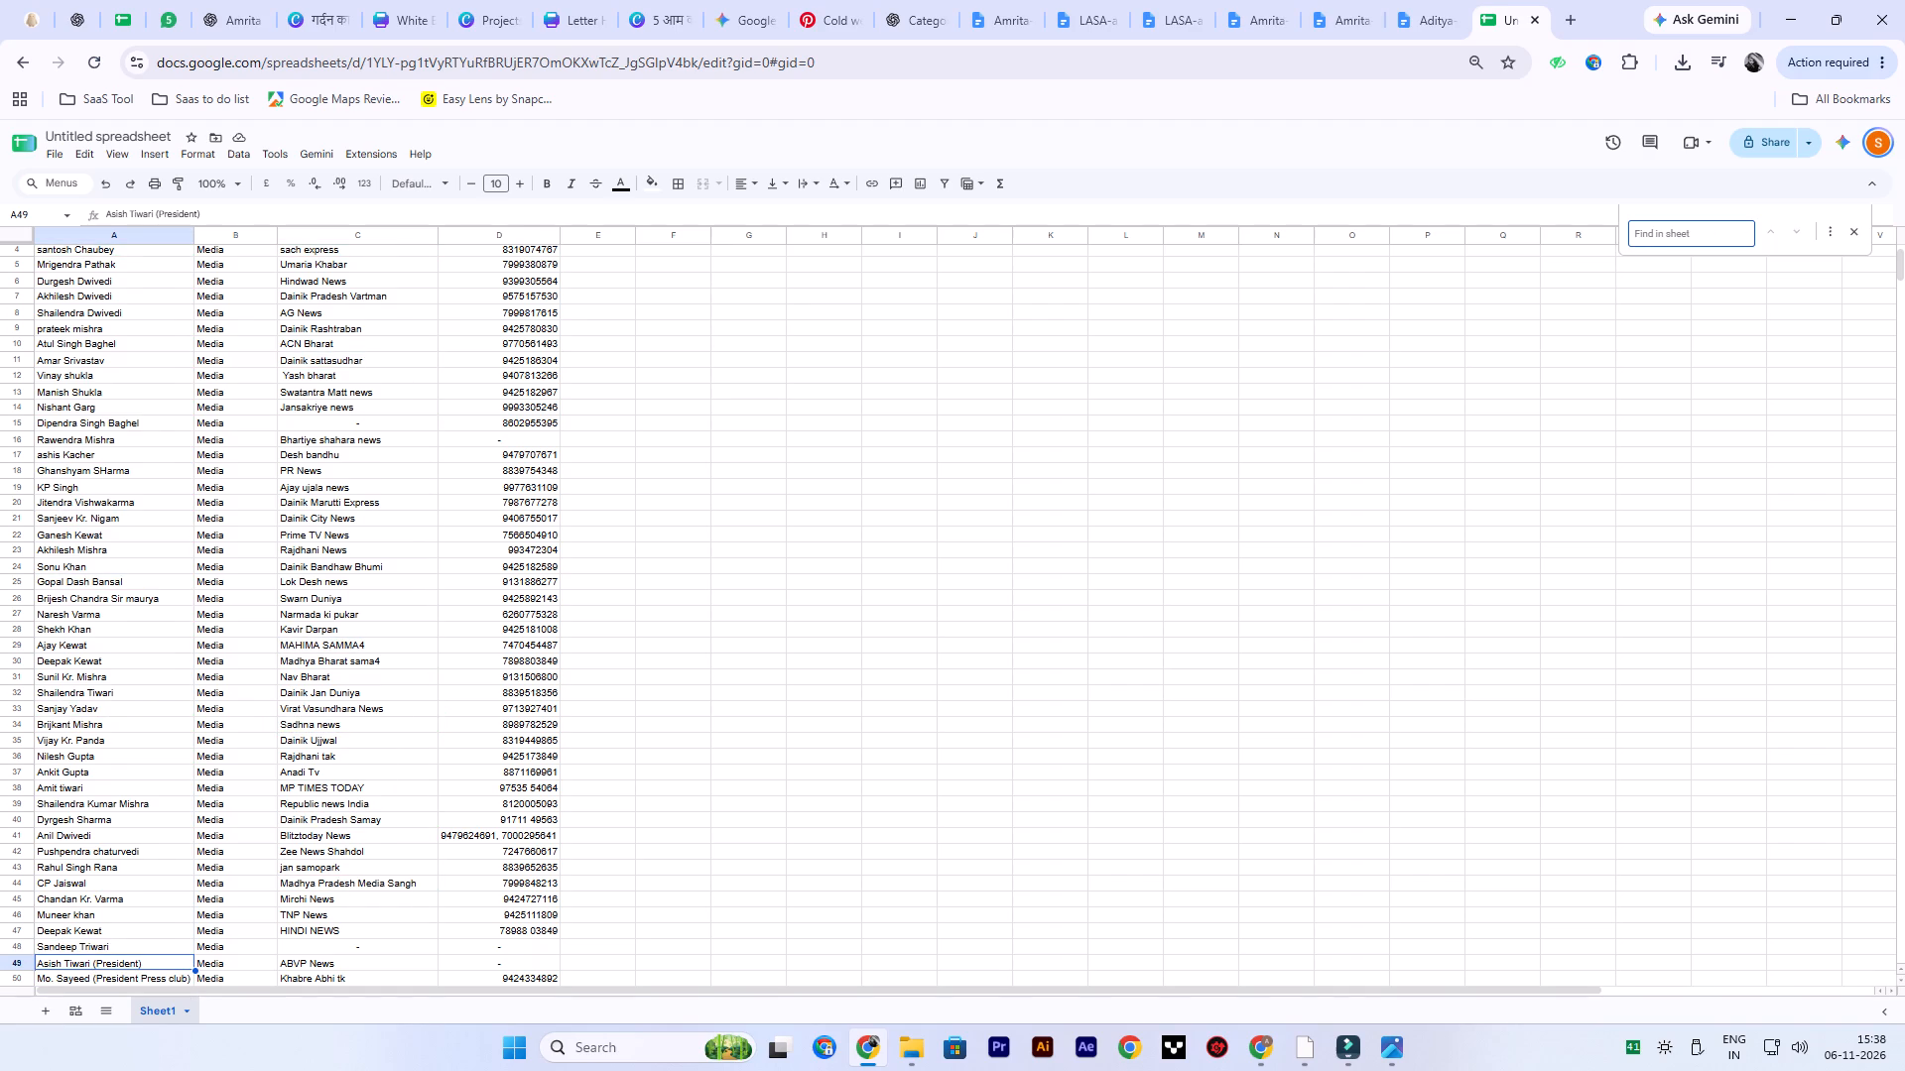
{"action": "type", "text": "bhu"}
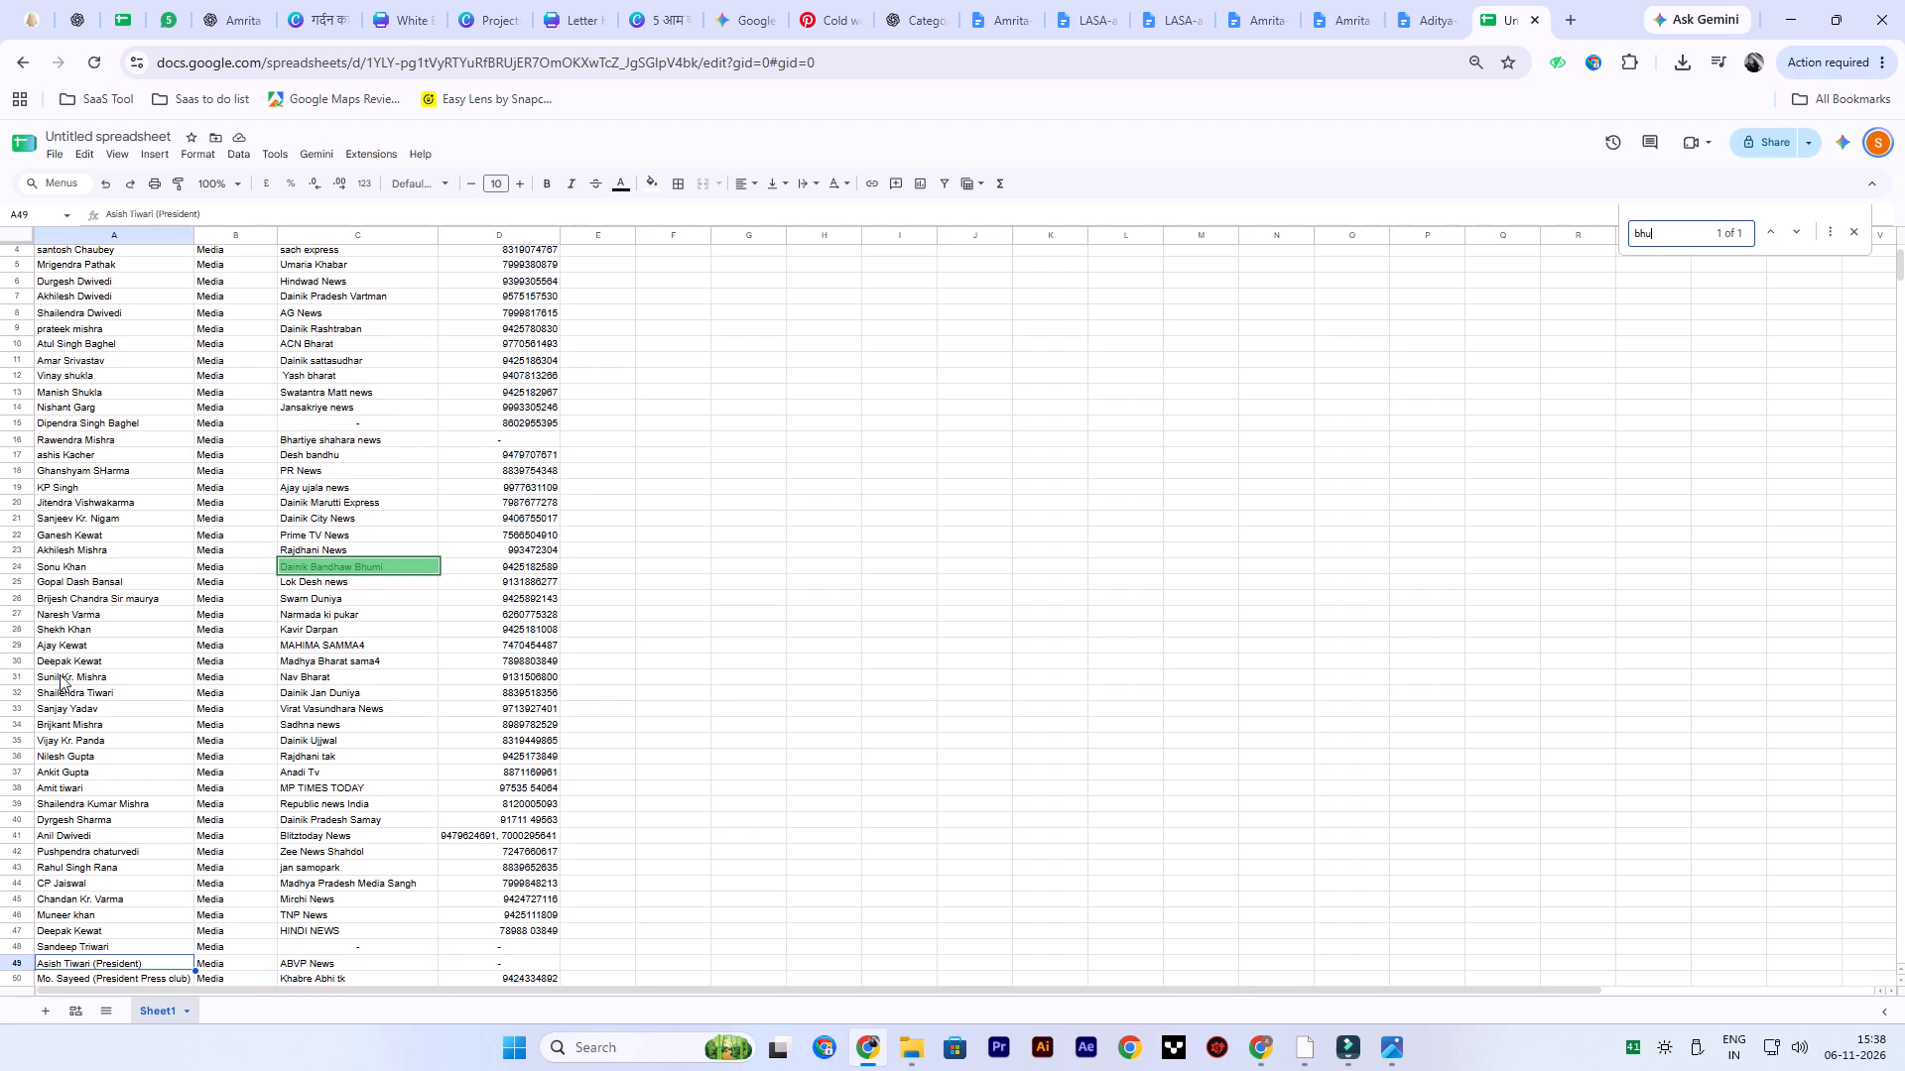
{"action": "scroll", "coordinate": [575, 709], "scroll_direction": "down", "scroll_amount": 3}
{"action": "scroll", "coordinate": [536, 703], "scroll_direction": "up", "scroll_amount": 1}
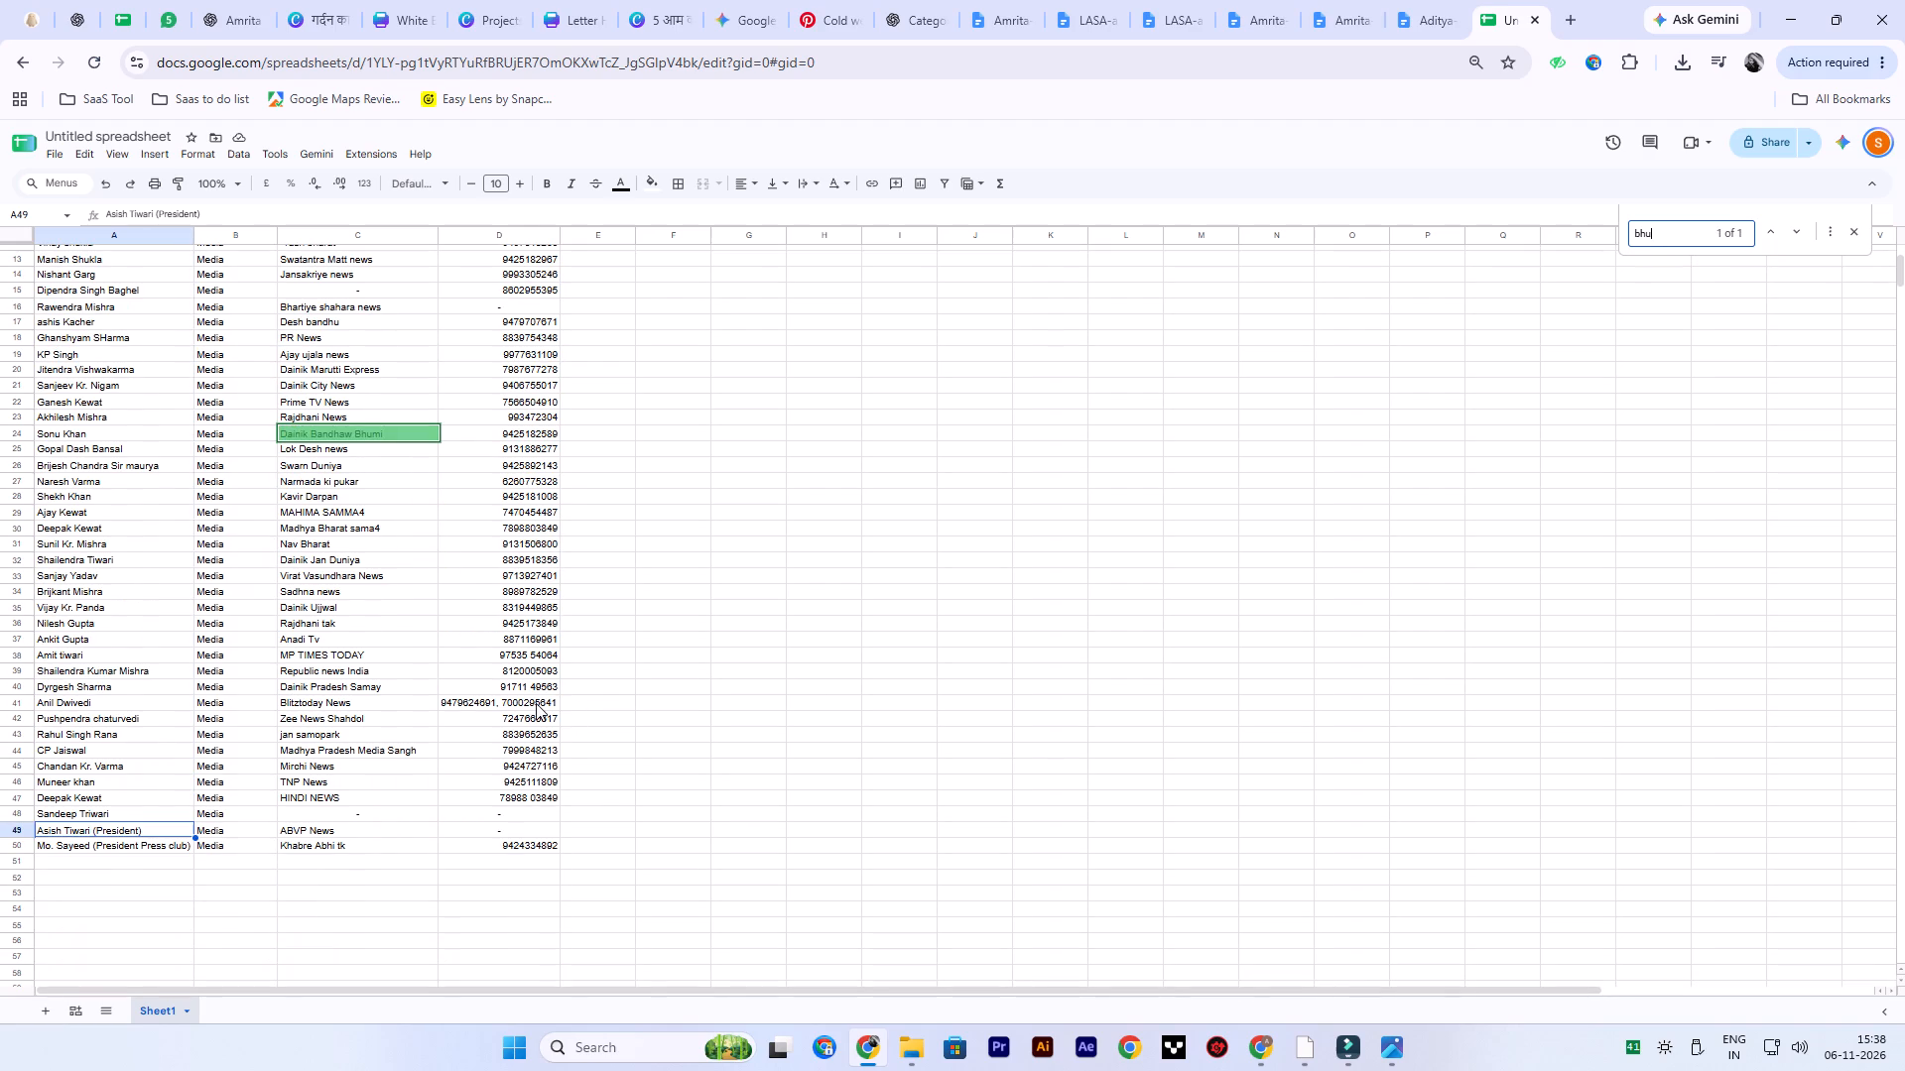
Replace the search term with "mu" and look through the contact list for matching names.
{"action": "key", "text": "ctrl+BackSpace"}
{"action": "type", "text": "mu"}
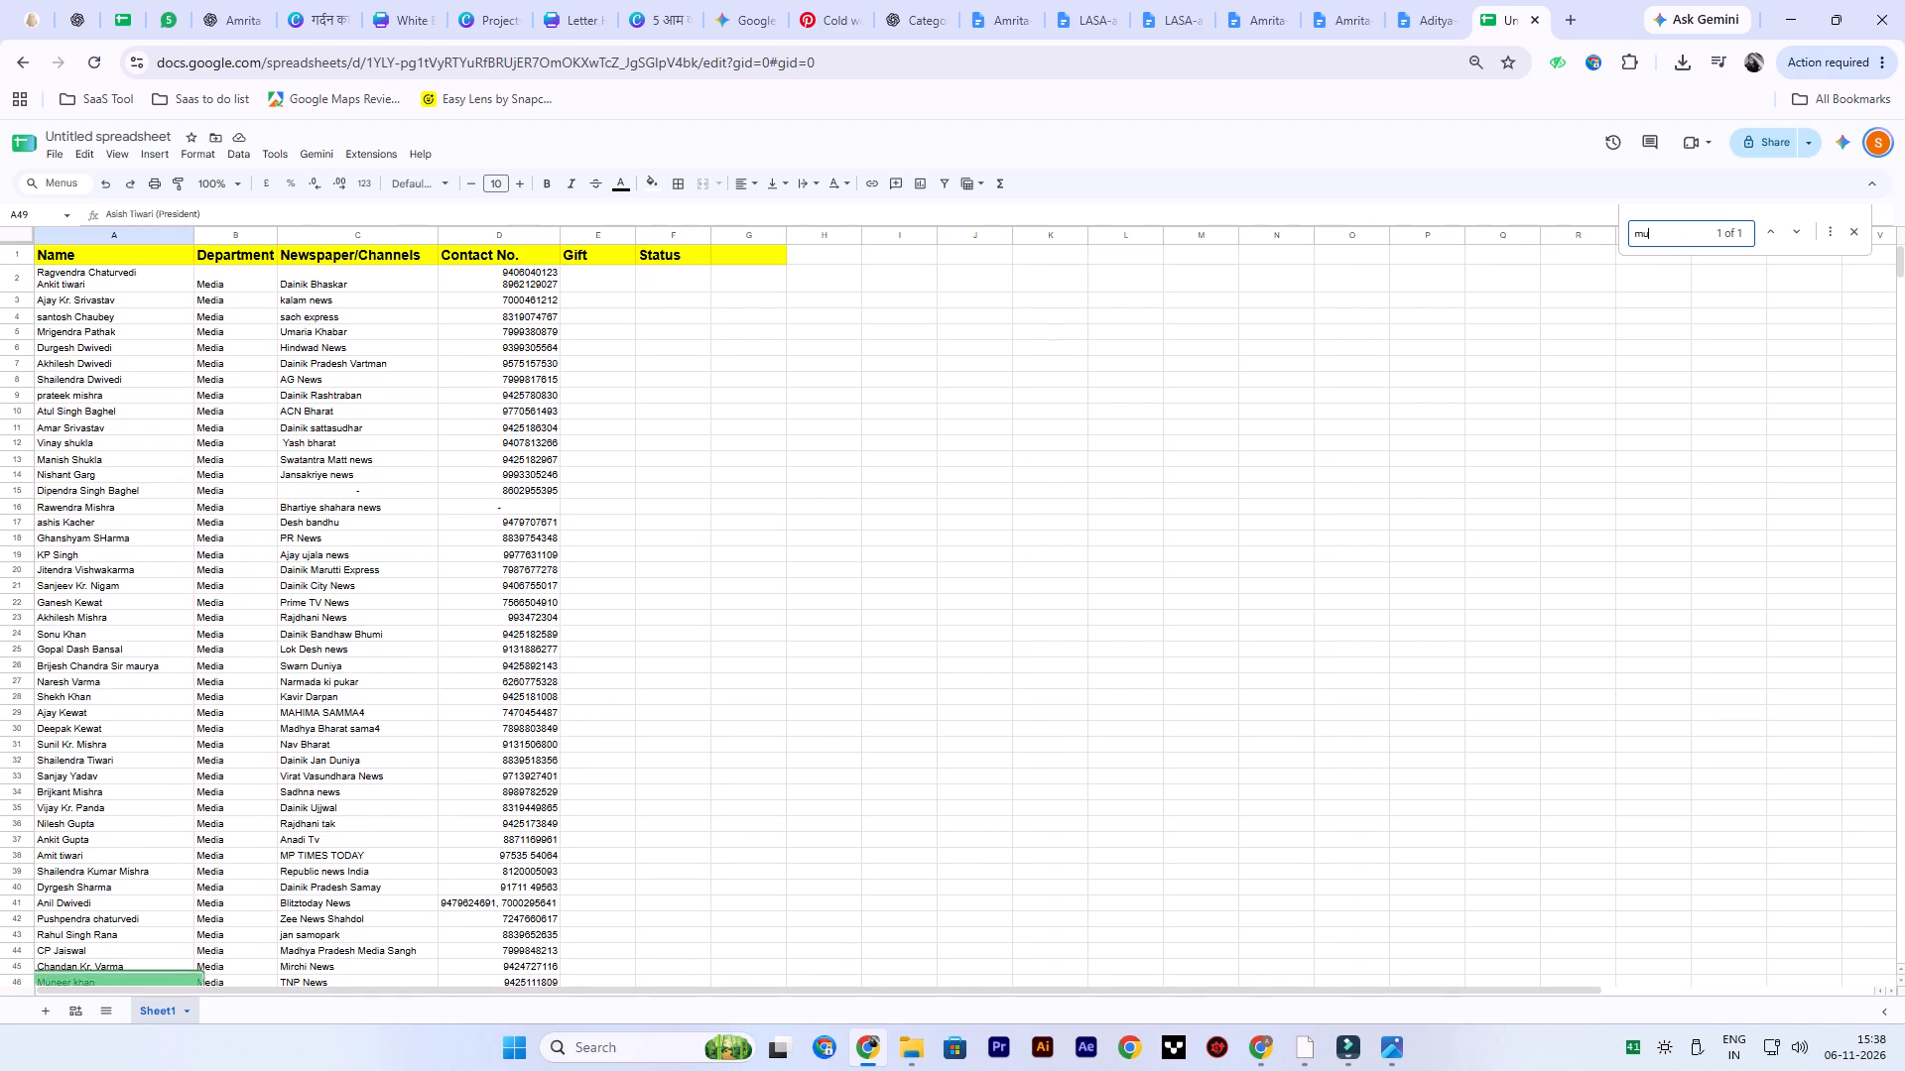
{"action": "scroll", "coordinate": [1021, 739], "scroll_direction": "down", "scroll_amount": 4}
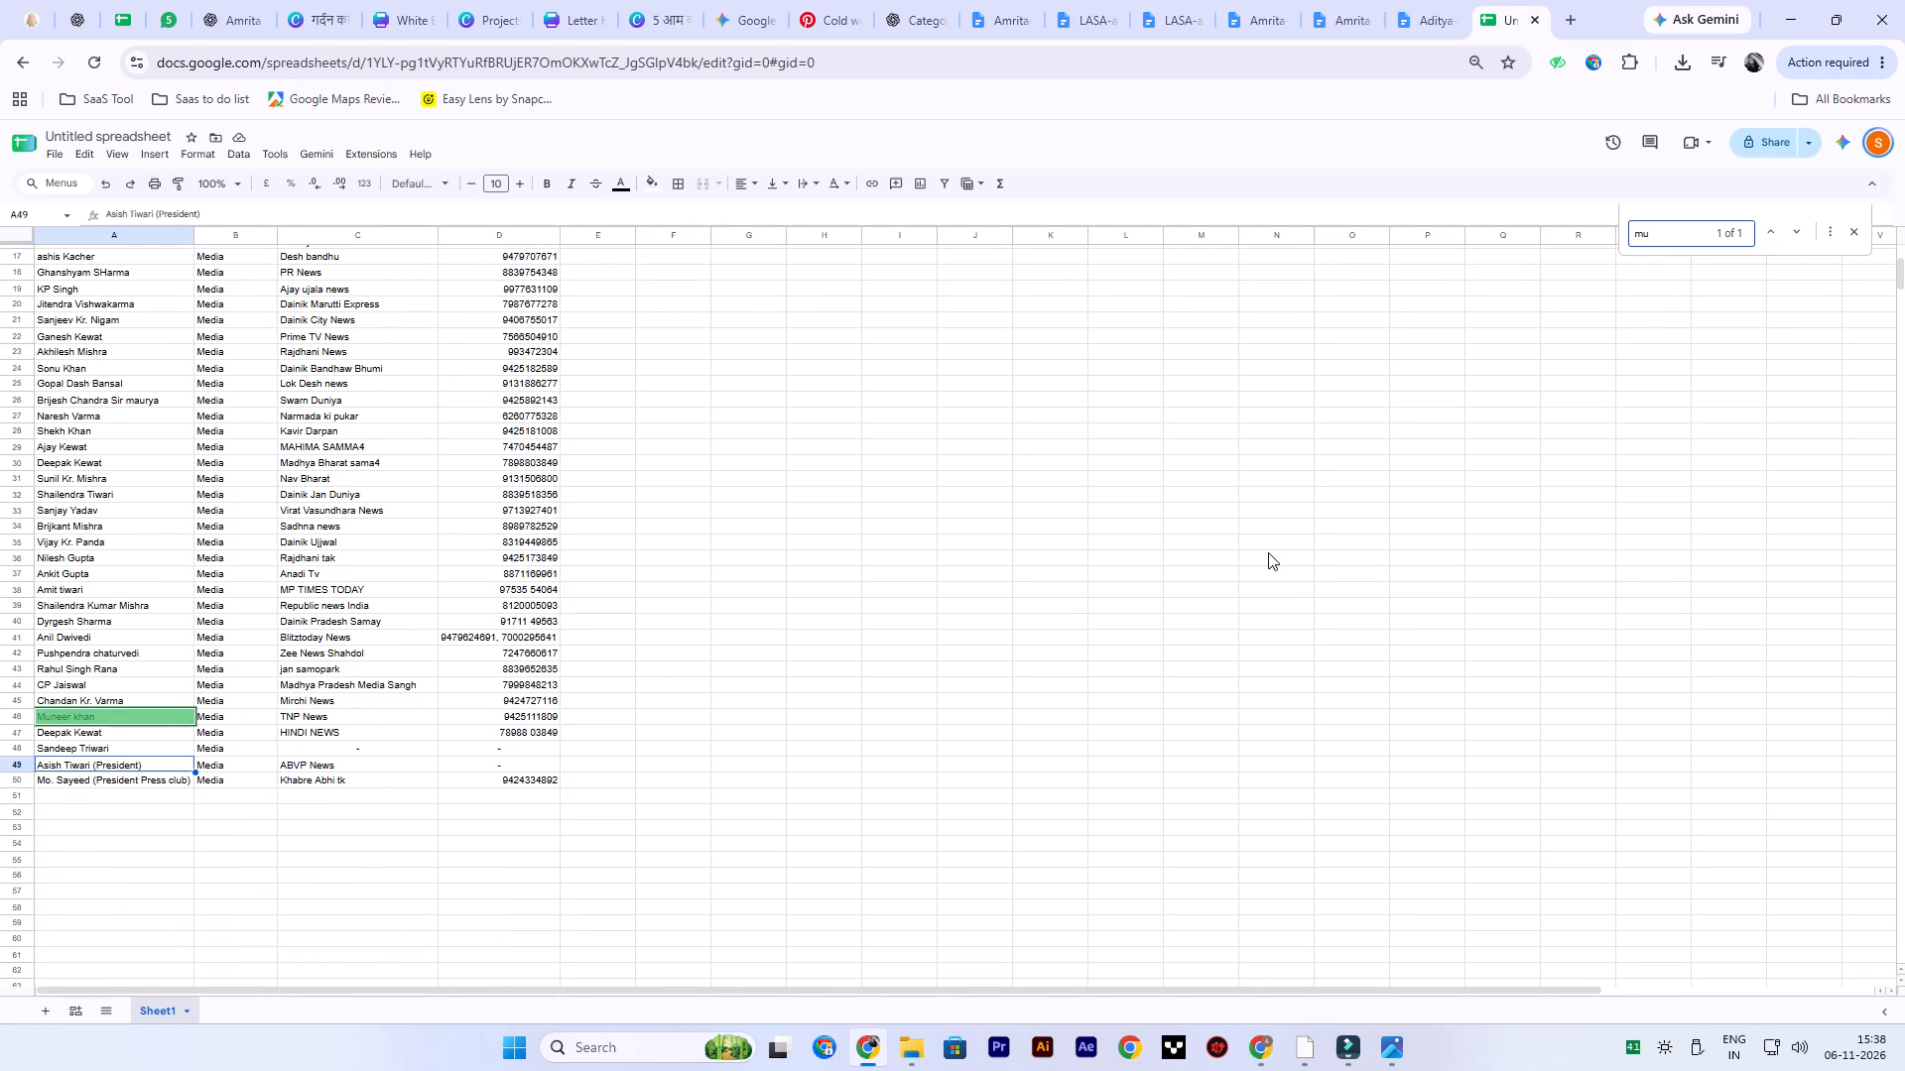
Search the contact list for "moha" and clear the search term.
{"action": "left_click_drag", "start_coordinate": [1677, 236], "coordinate": [1605, 238]}
{"action": "key", "text": "BackSpace"}
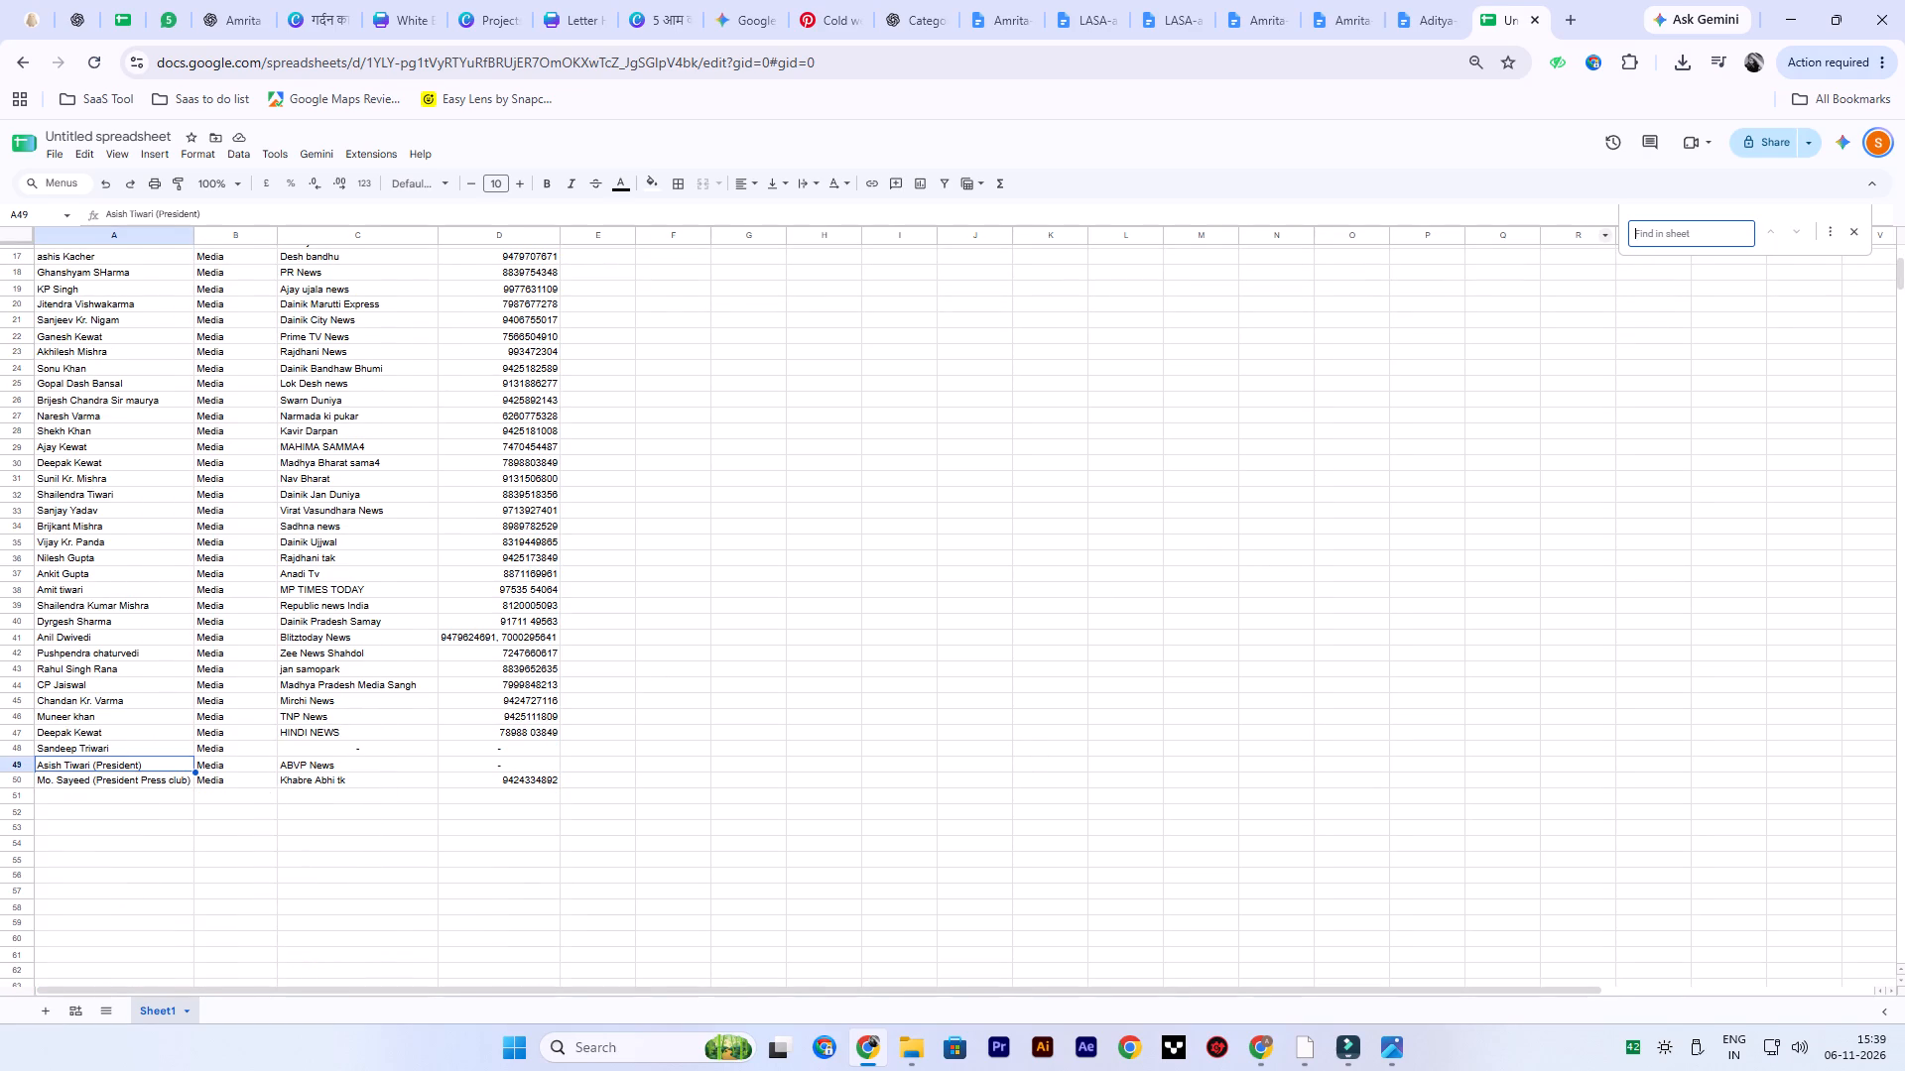
{"action": "type", "text": "moha"}
{"action": "key", "text": "ctrl+BackSpace"}
{"action": "key", "text": "ctrl+BackSpace"}
{"action": "key", "text": "ctrl+BackSpace"}
Search the contact list for "rahu" and for "kail", clearing the search term after each check.
{"action": "type", "text": "rahu"}
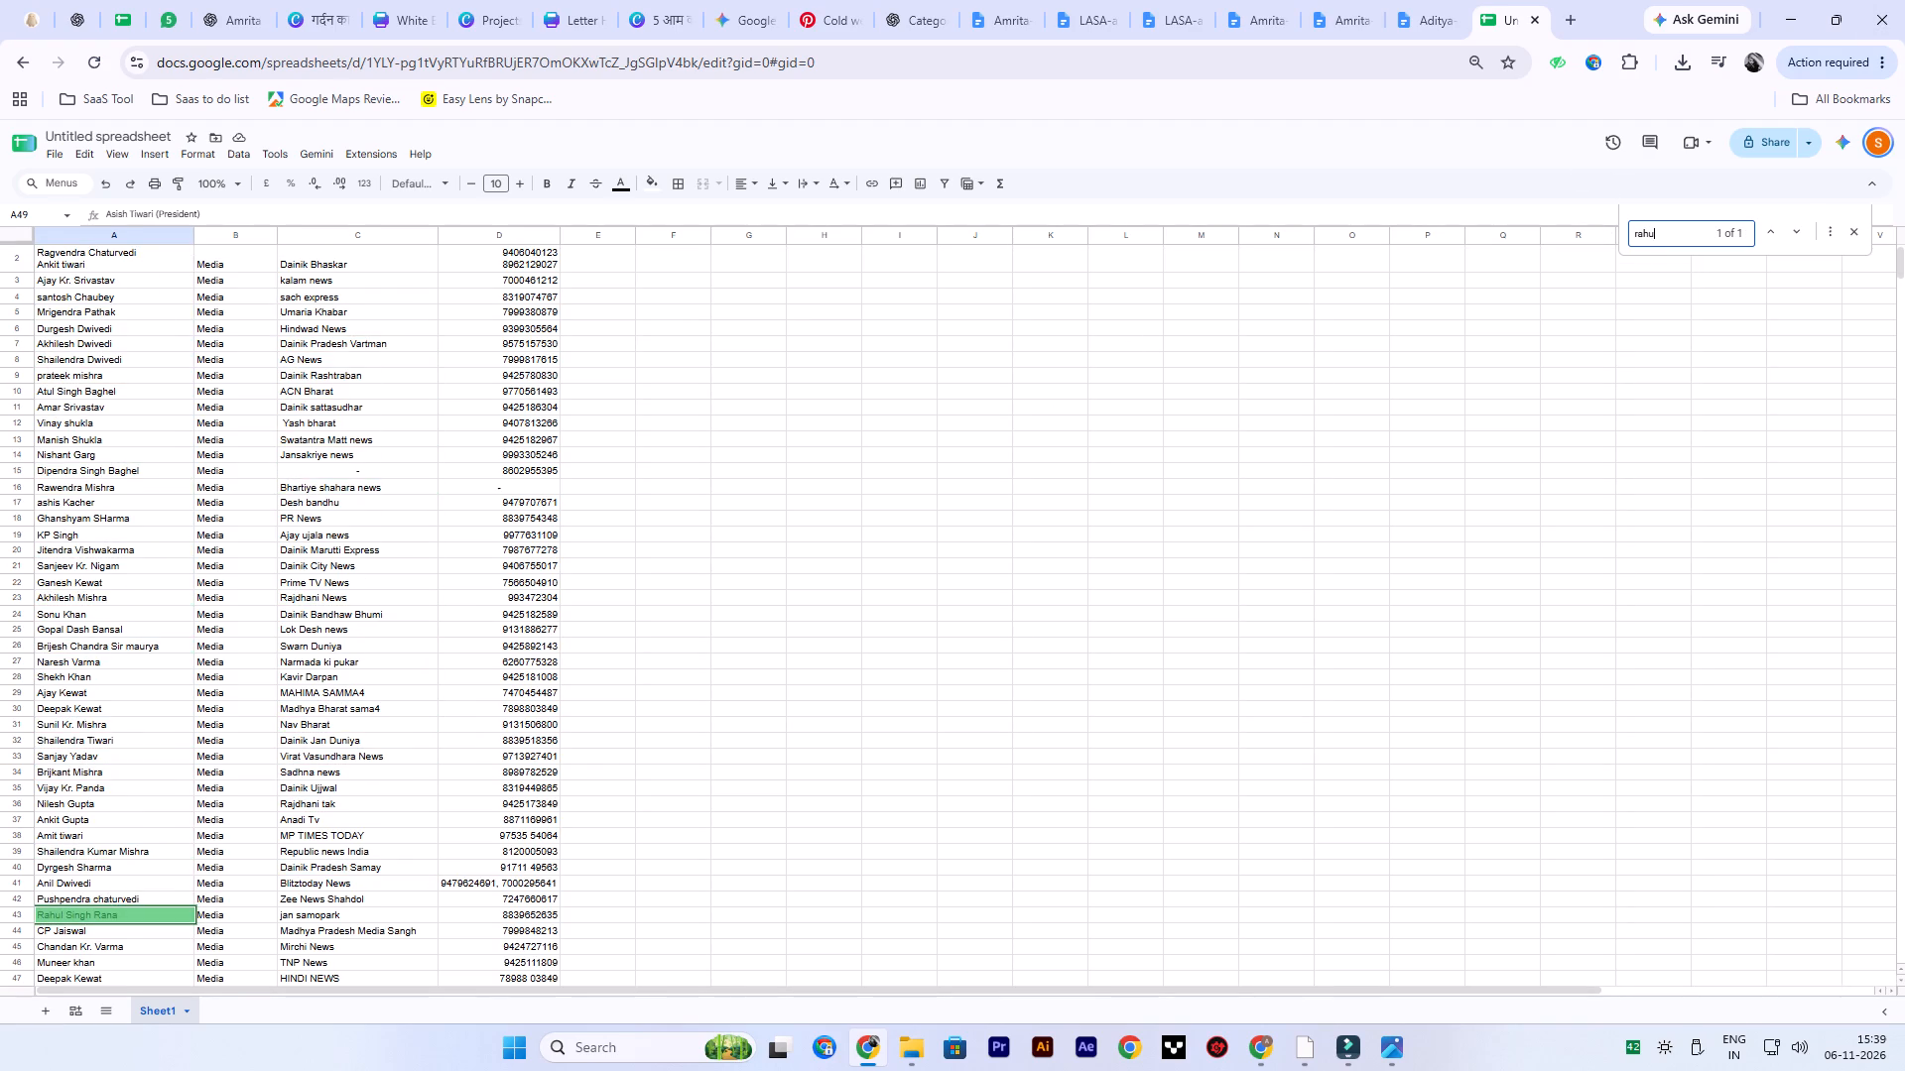
{"action": "key", "text": "ctrl+BackSpace"}
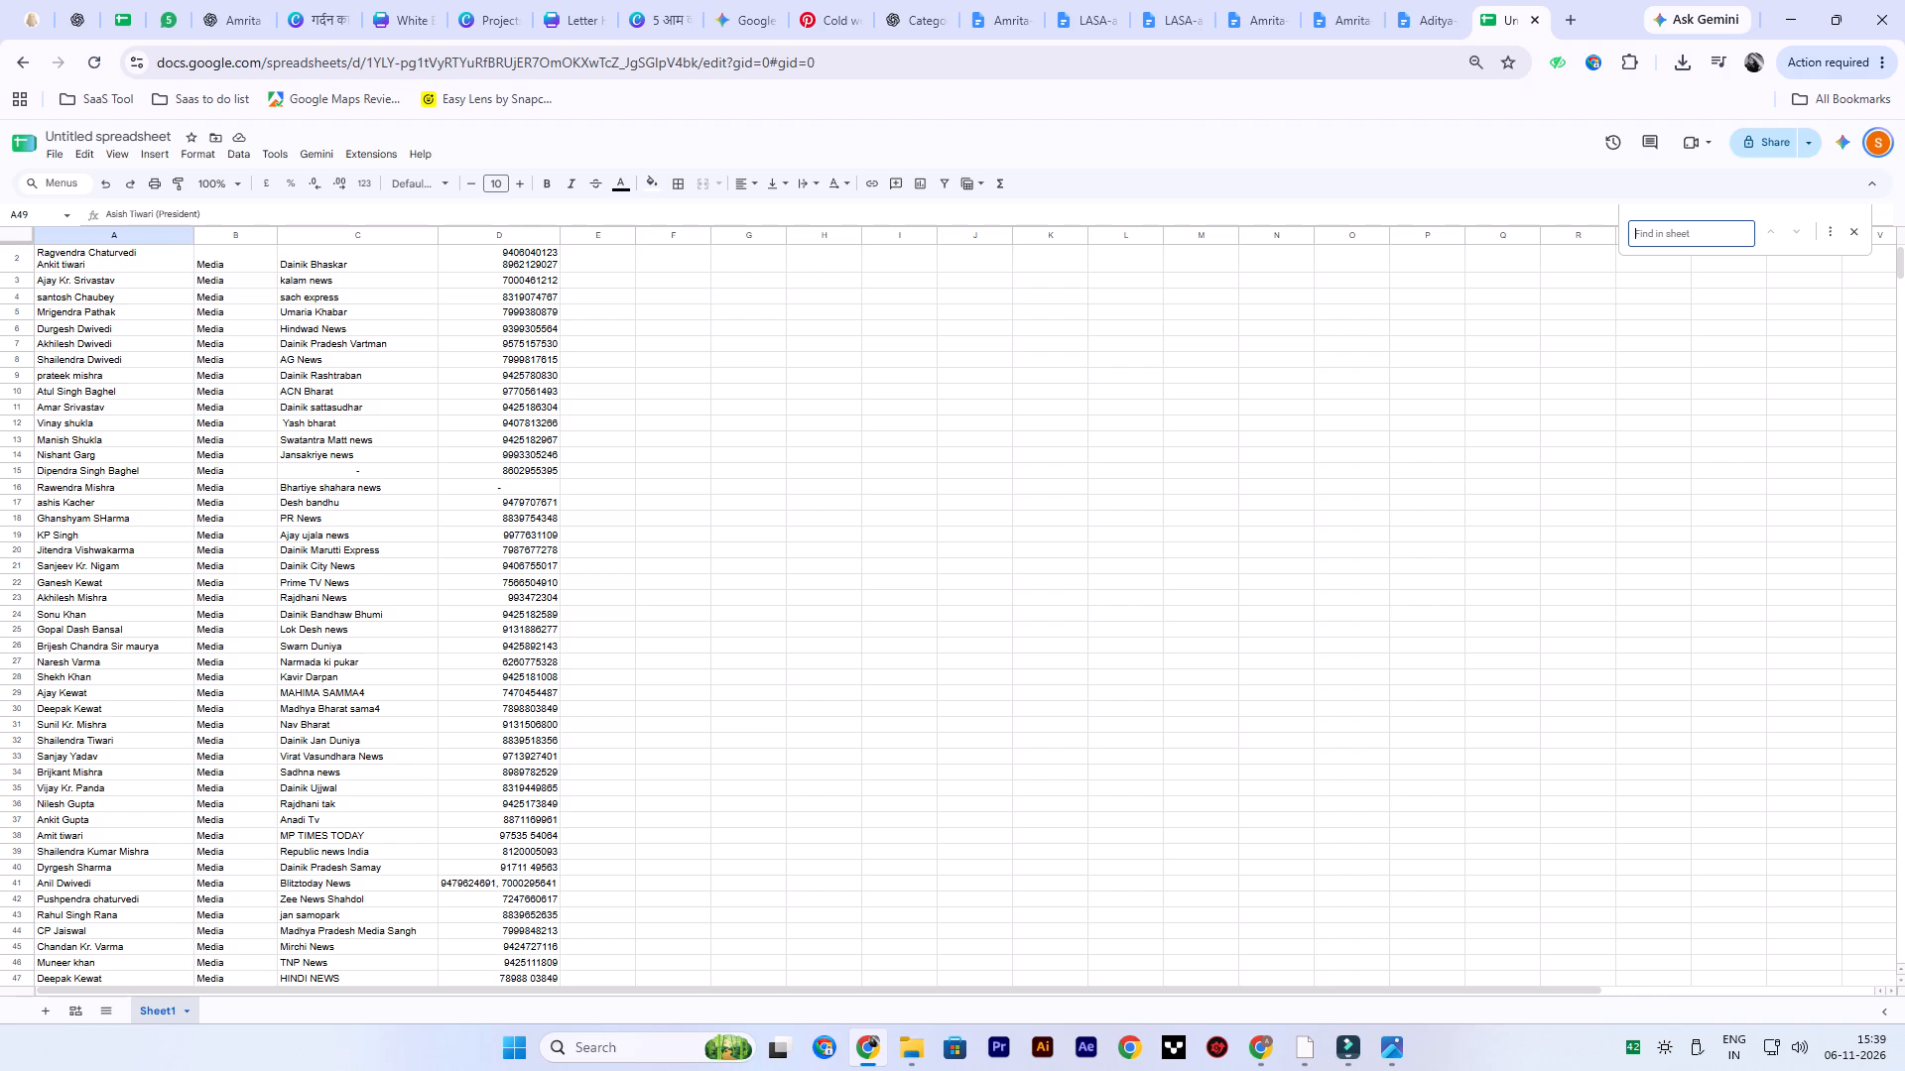
{"action": "type", "text": "ka"}
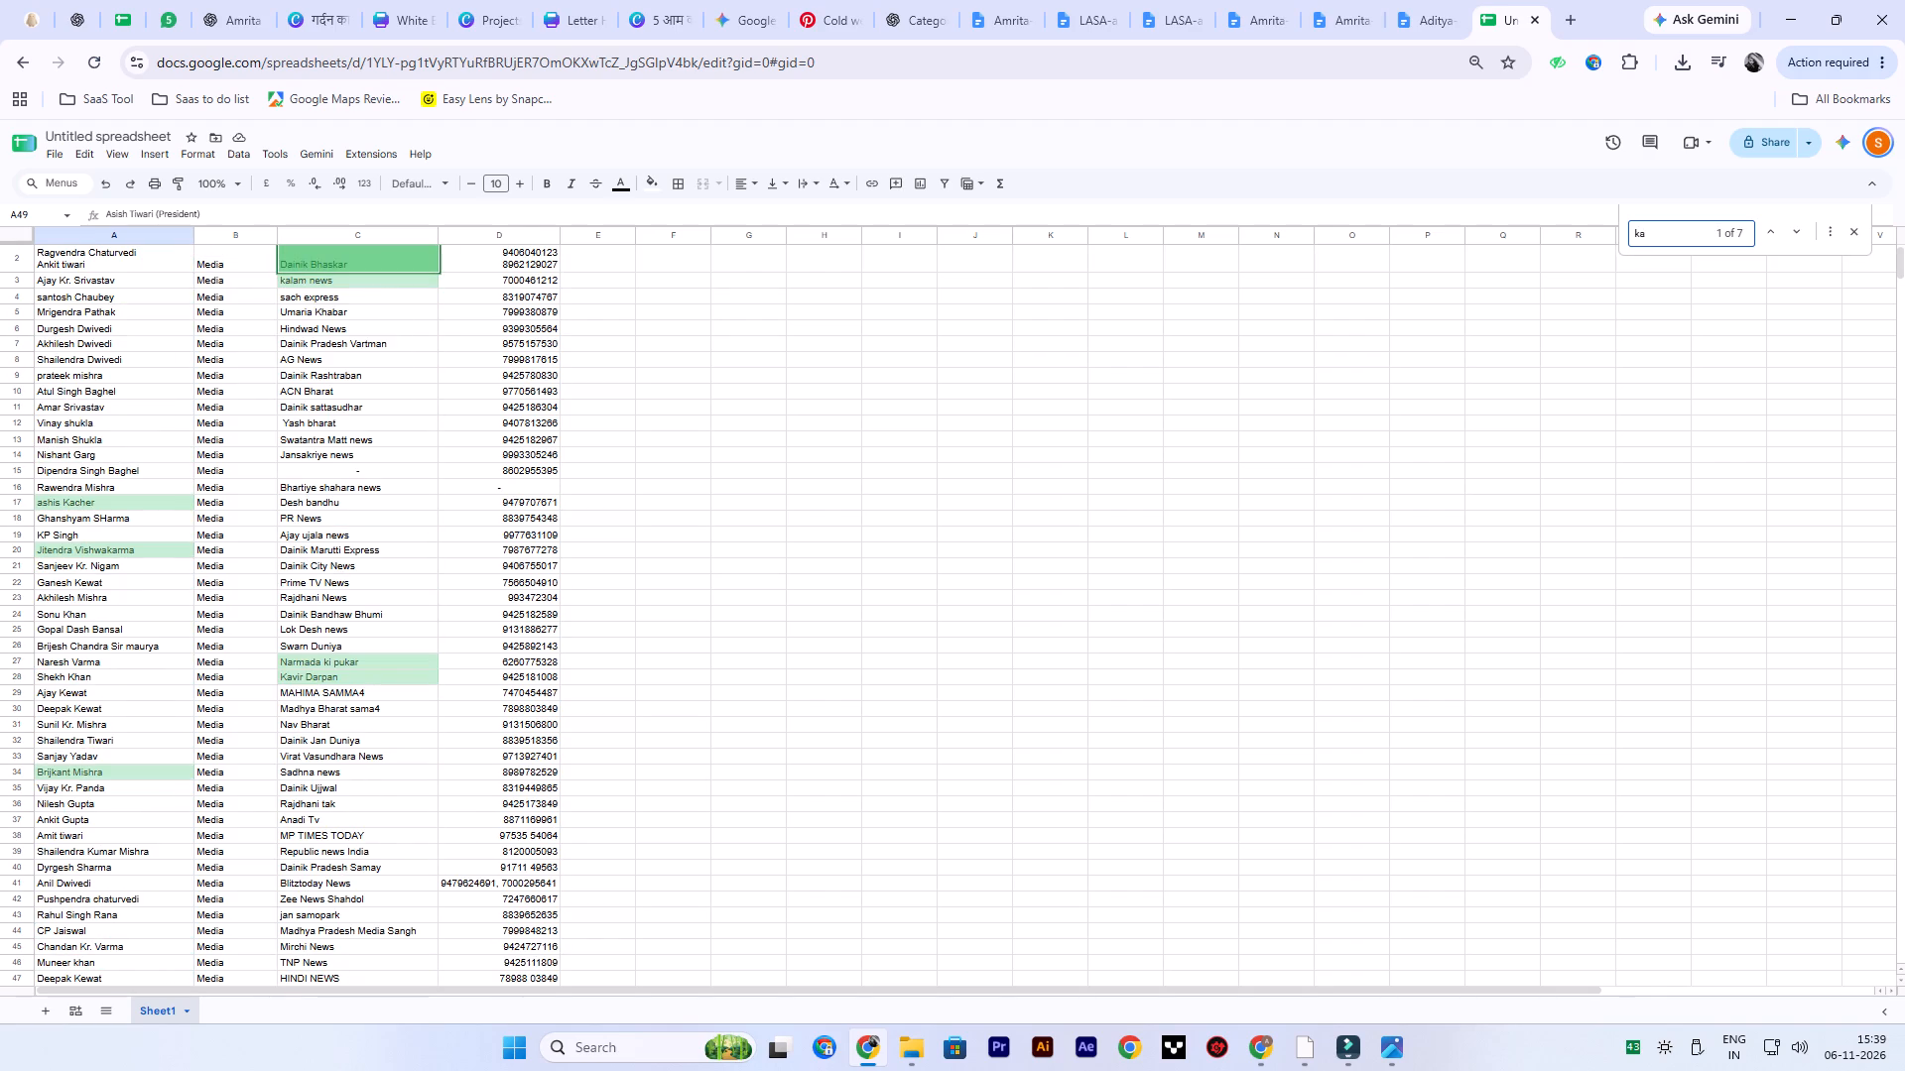
{"action": "key", "text": "i"}
{"action": "key", "text": "l"}
{"action": "key", "text": "BackSpace"}
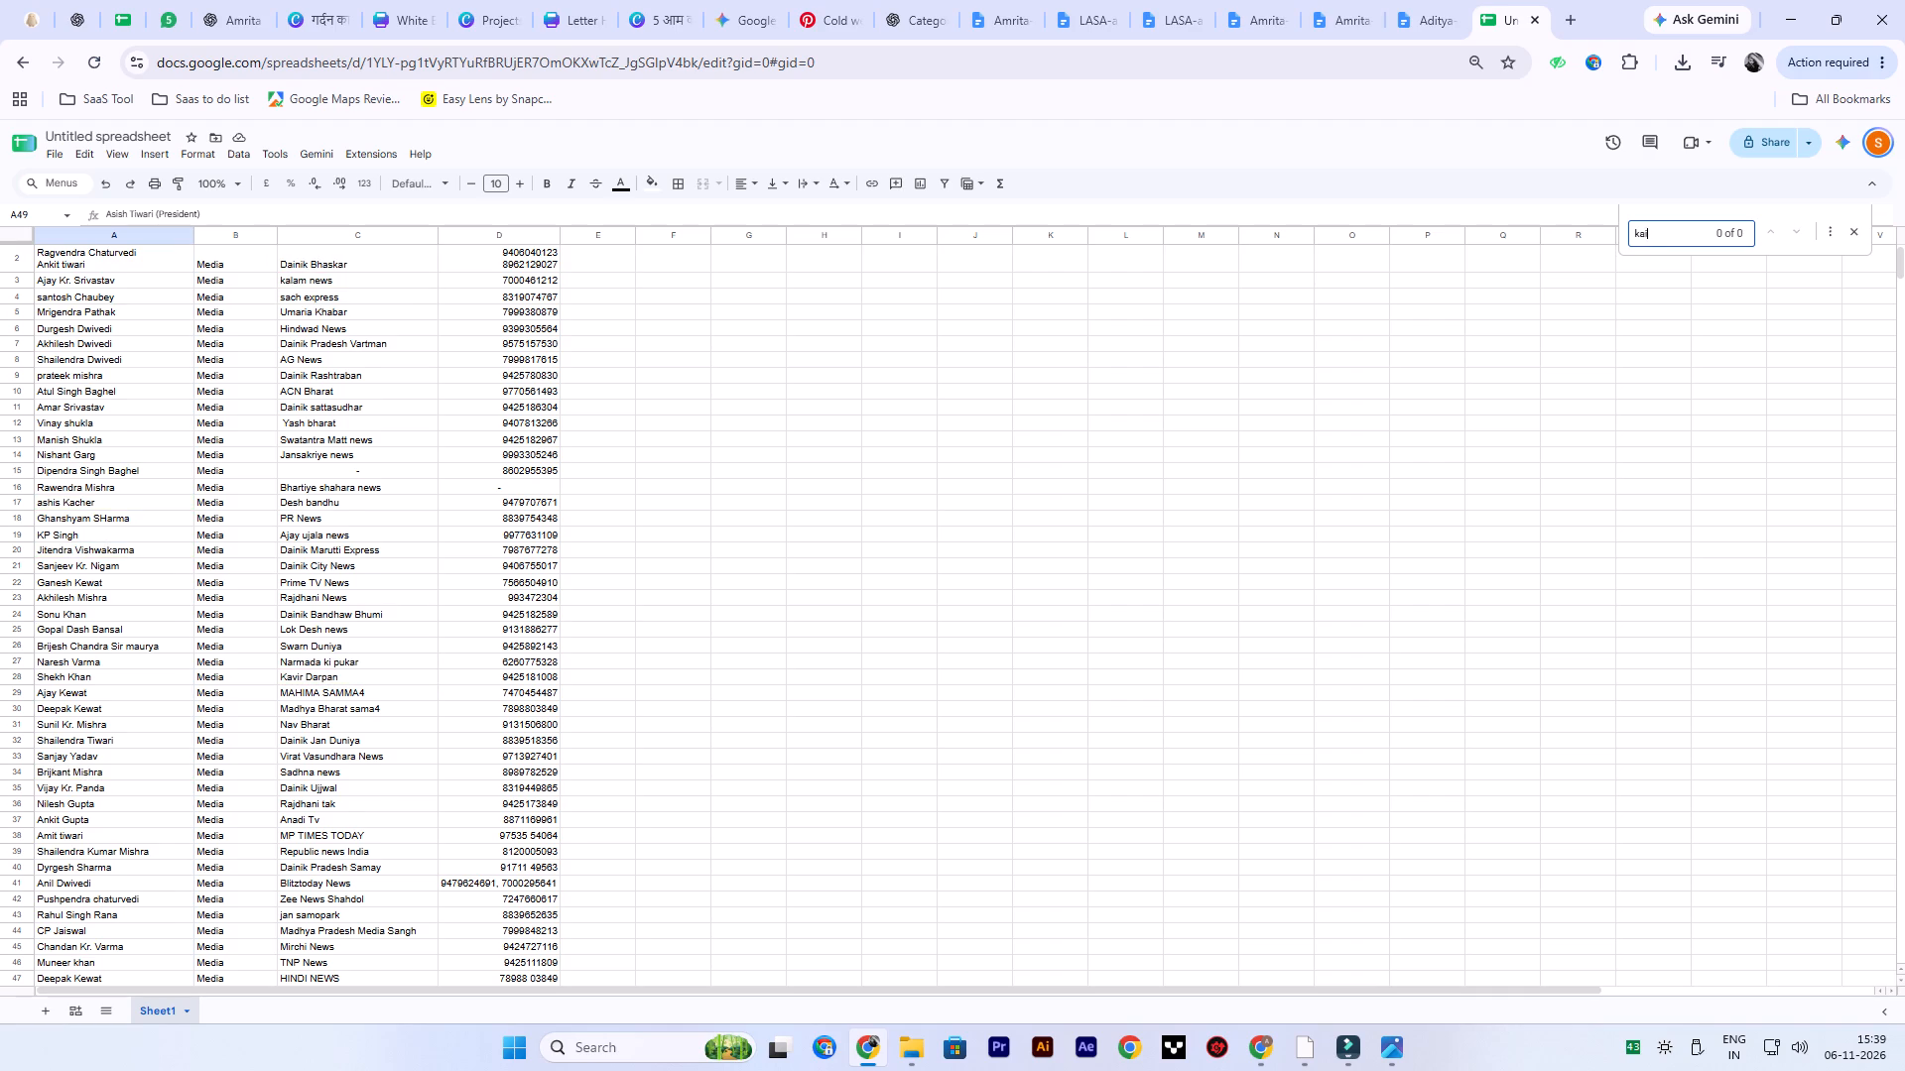
{"action": "key", "text": "BackSpace"}
{"action": "key", "text": "BackSpace"}
{"action": "key", "text": "BackSpace"}
{"action": "key", "text": "BackSpace"}
Search the contact list for "kris", shortened to "kri", and for "vina", clearing each term after checking.
{"action": "type", "text": "kris"}
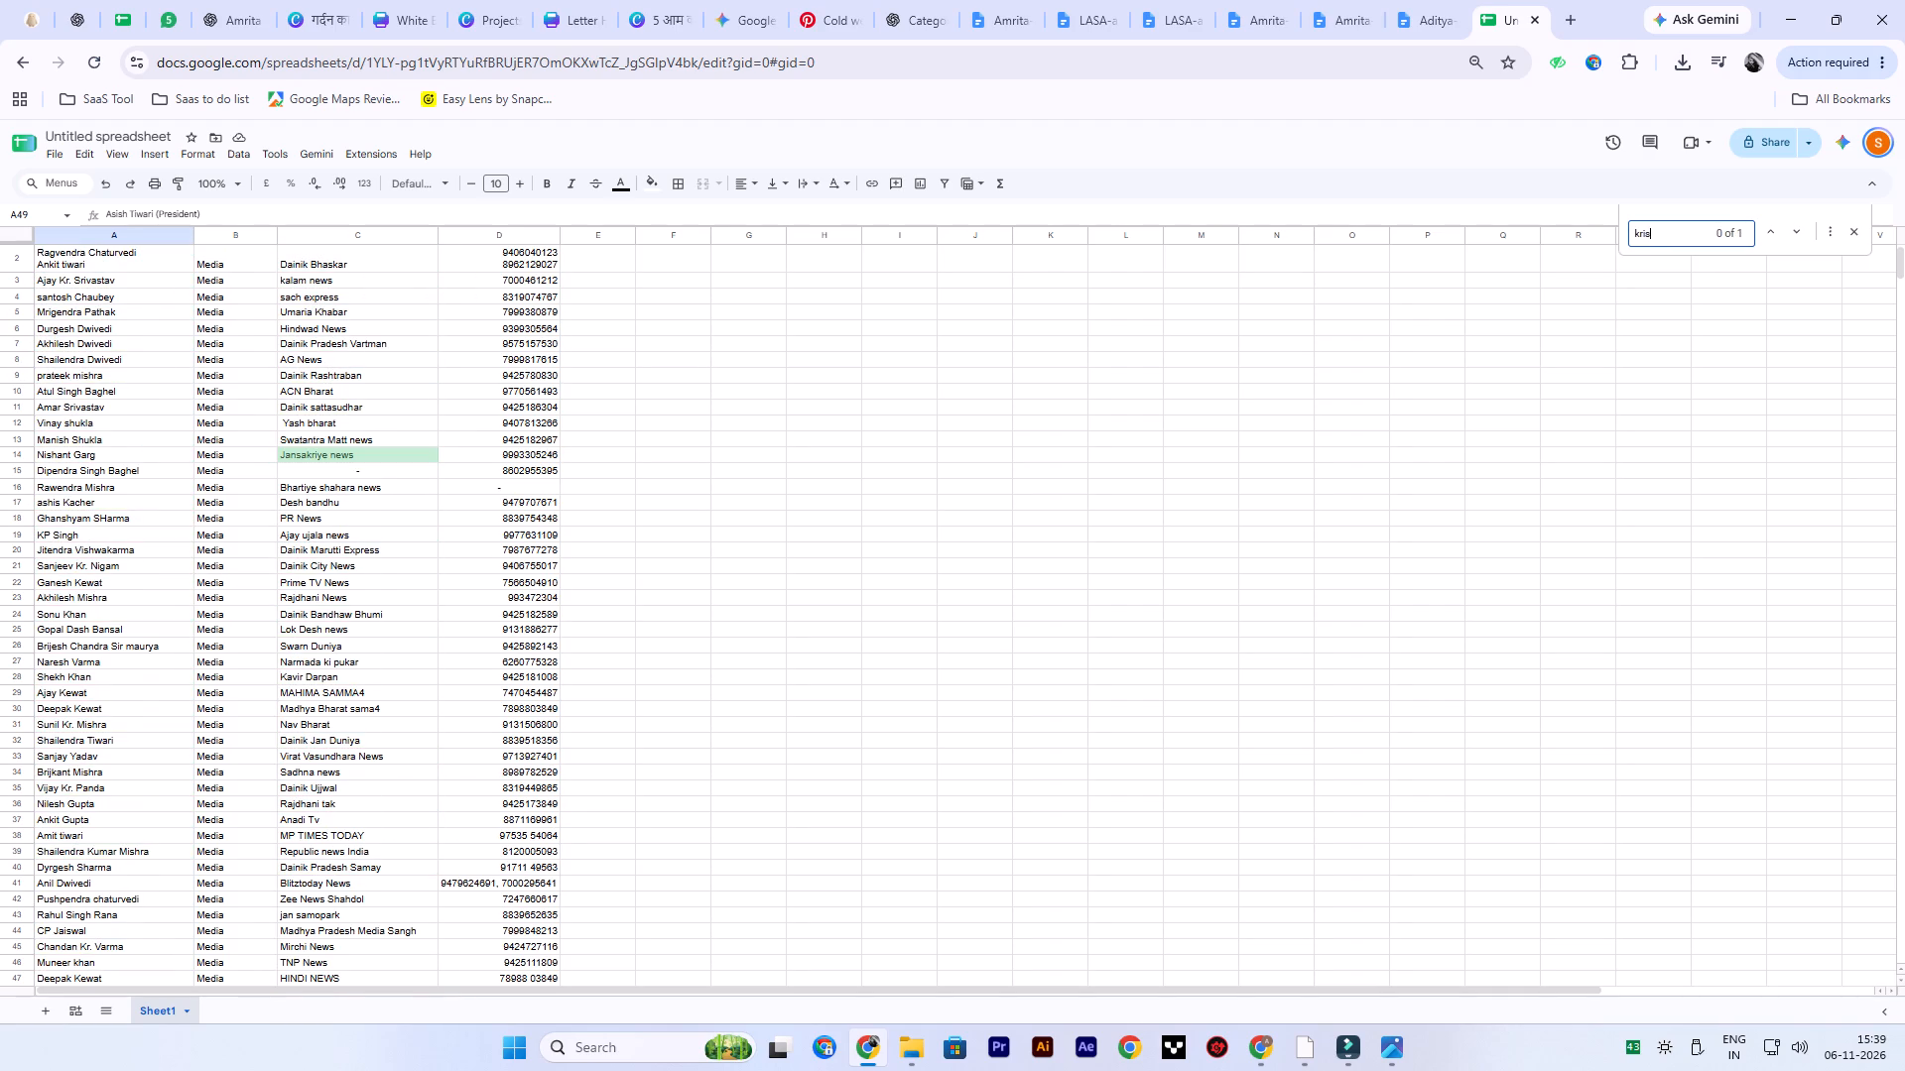
{"action": "key", "text": "BackSpace"}
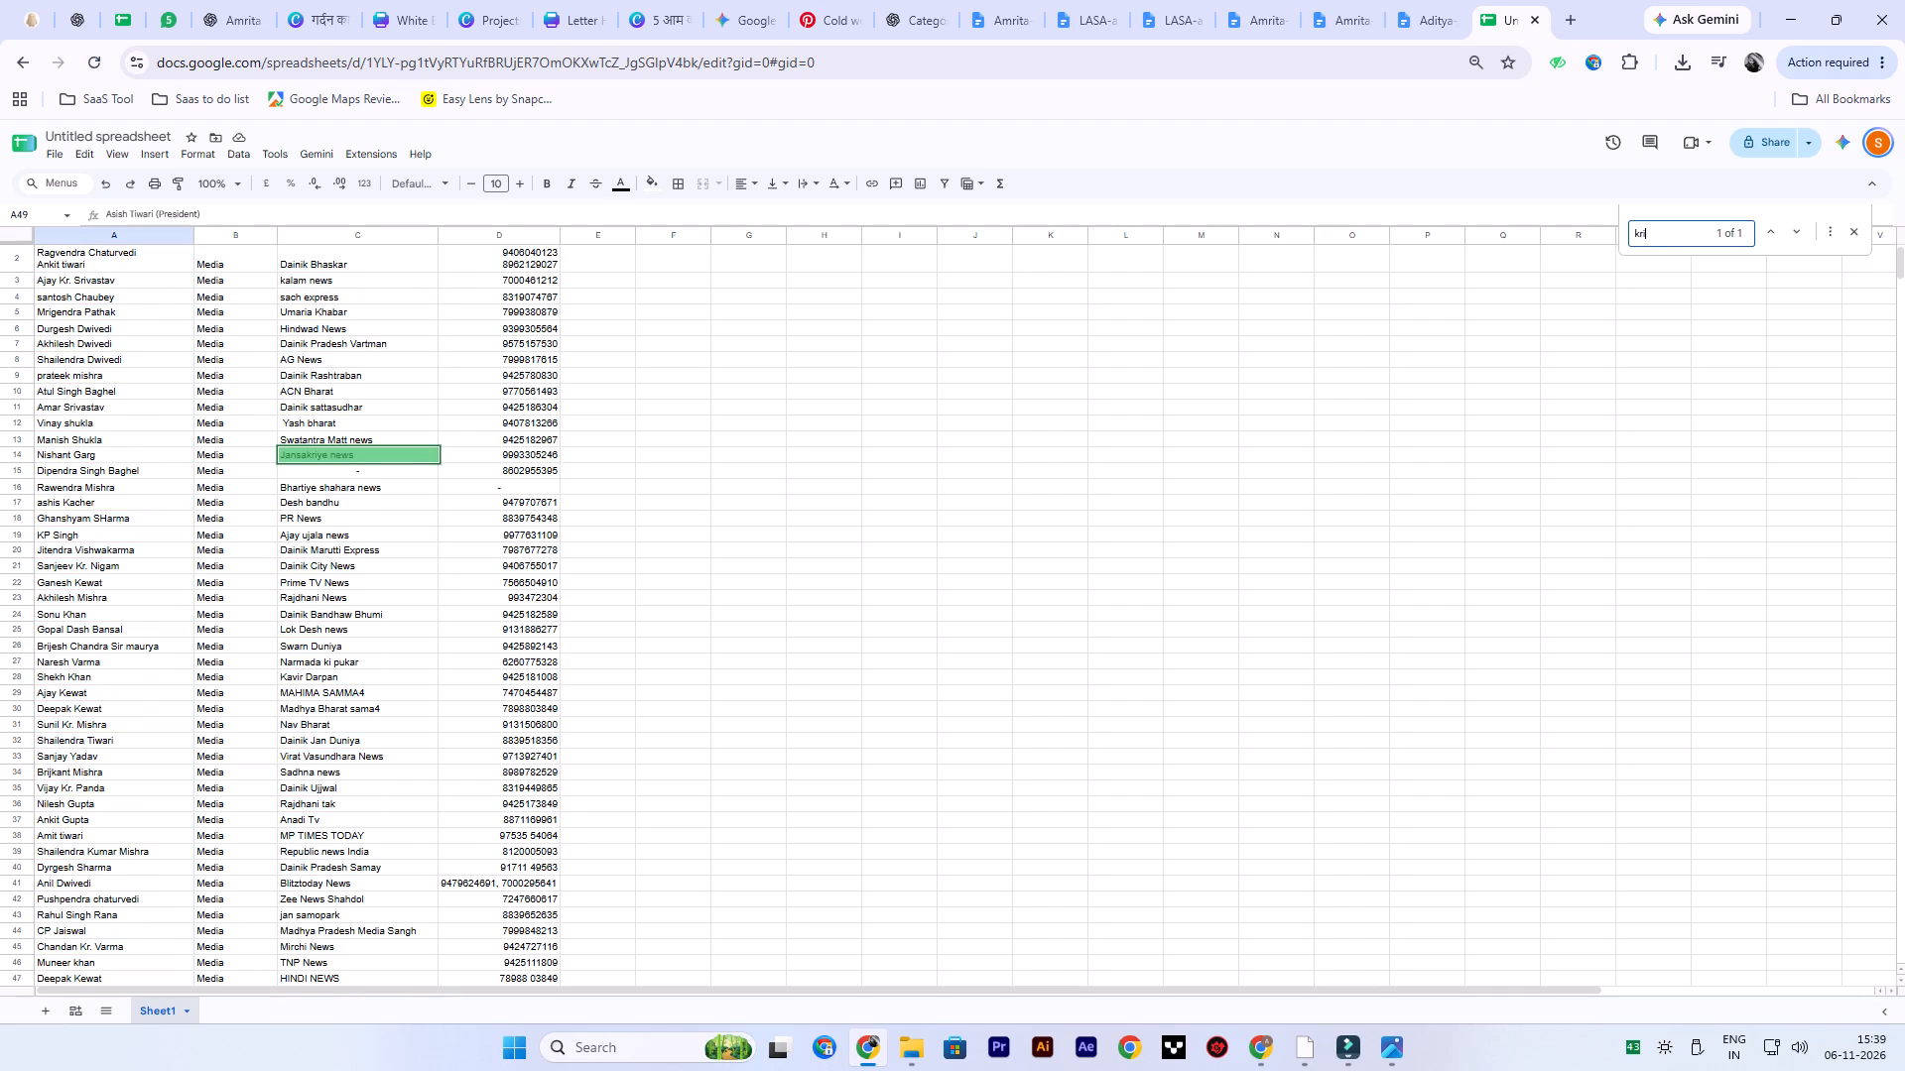
{"action": "key", "text": "ctrl+BackSpace"}
{"action": "type", "text": "vina"}
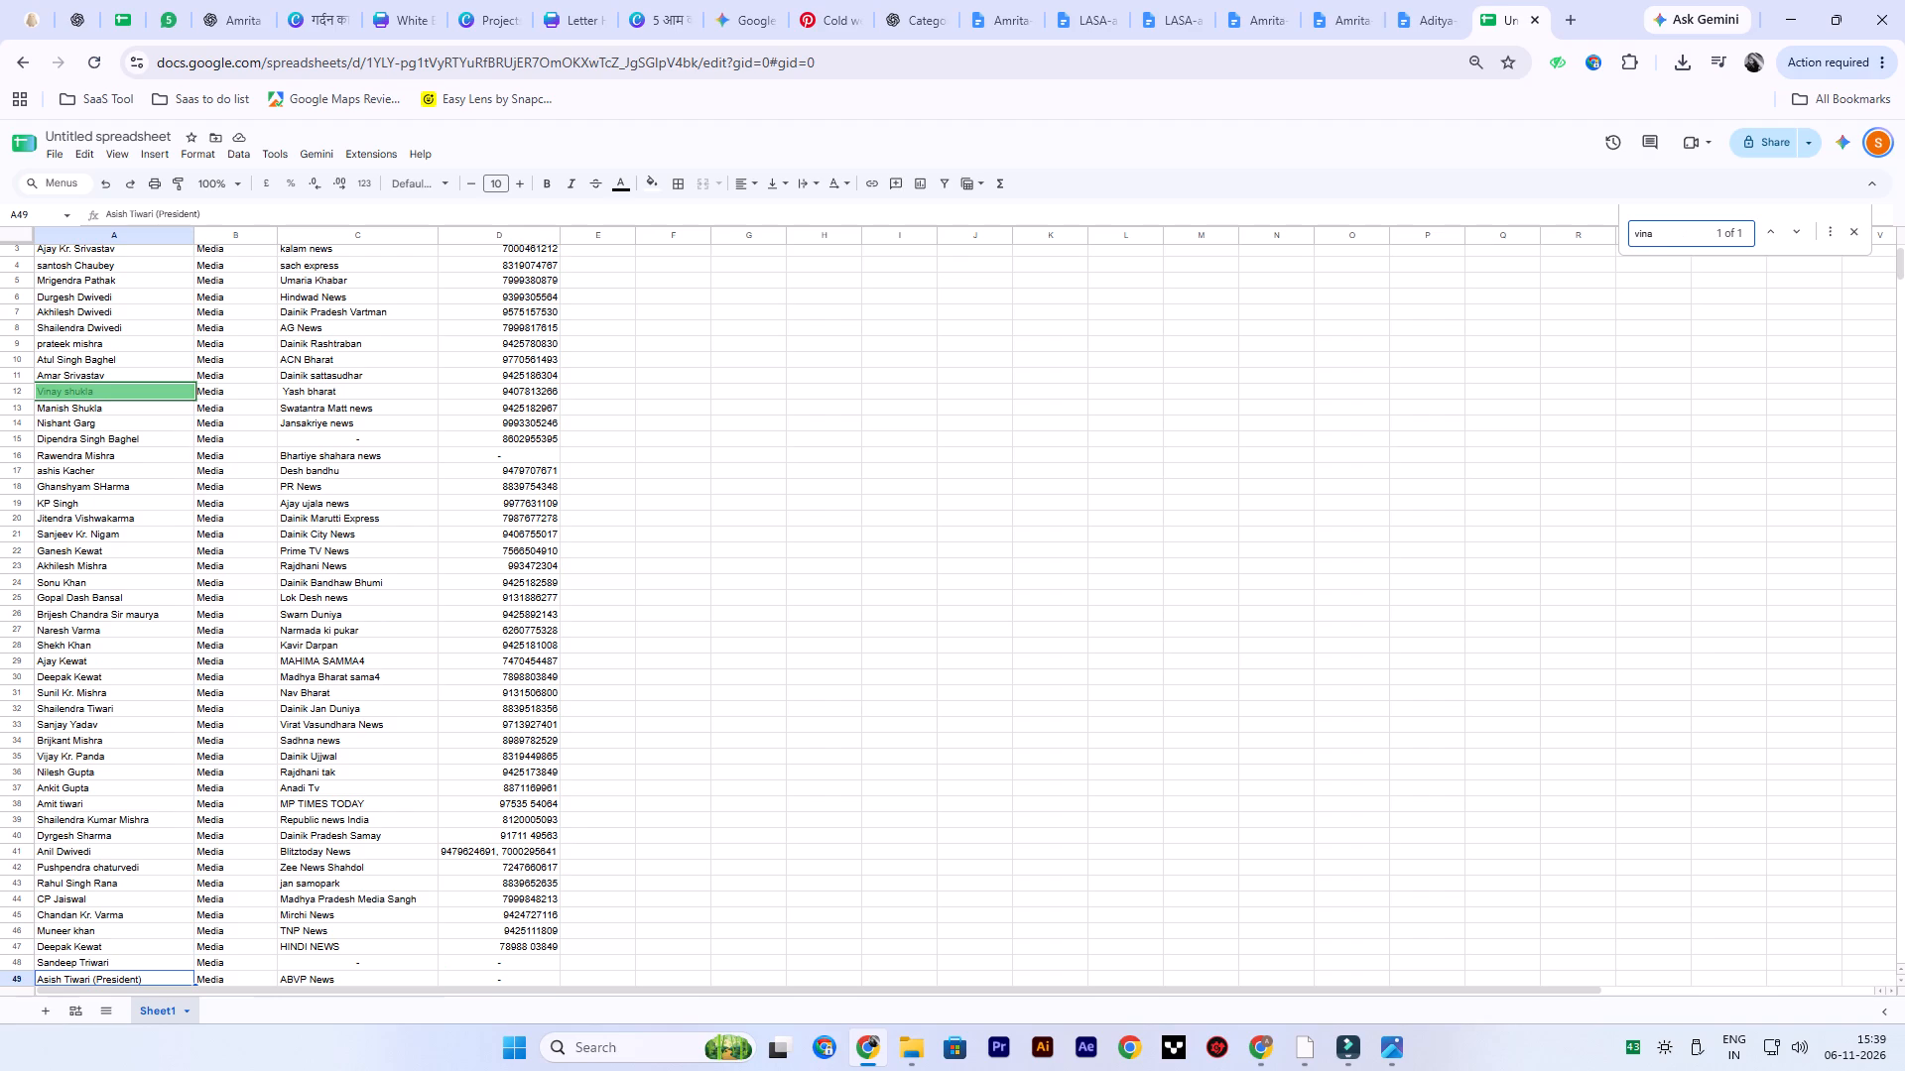
{"action": "key", "text": "ctrl+BackSpace"}
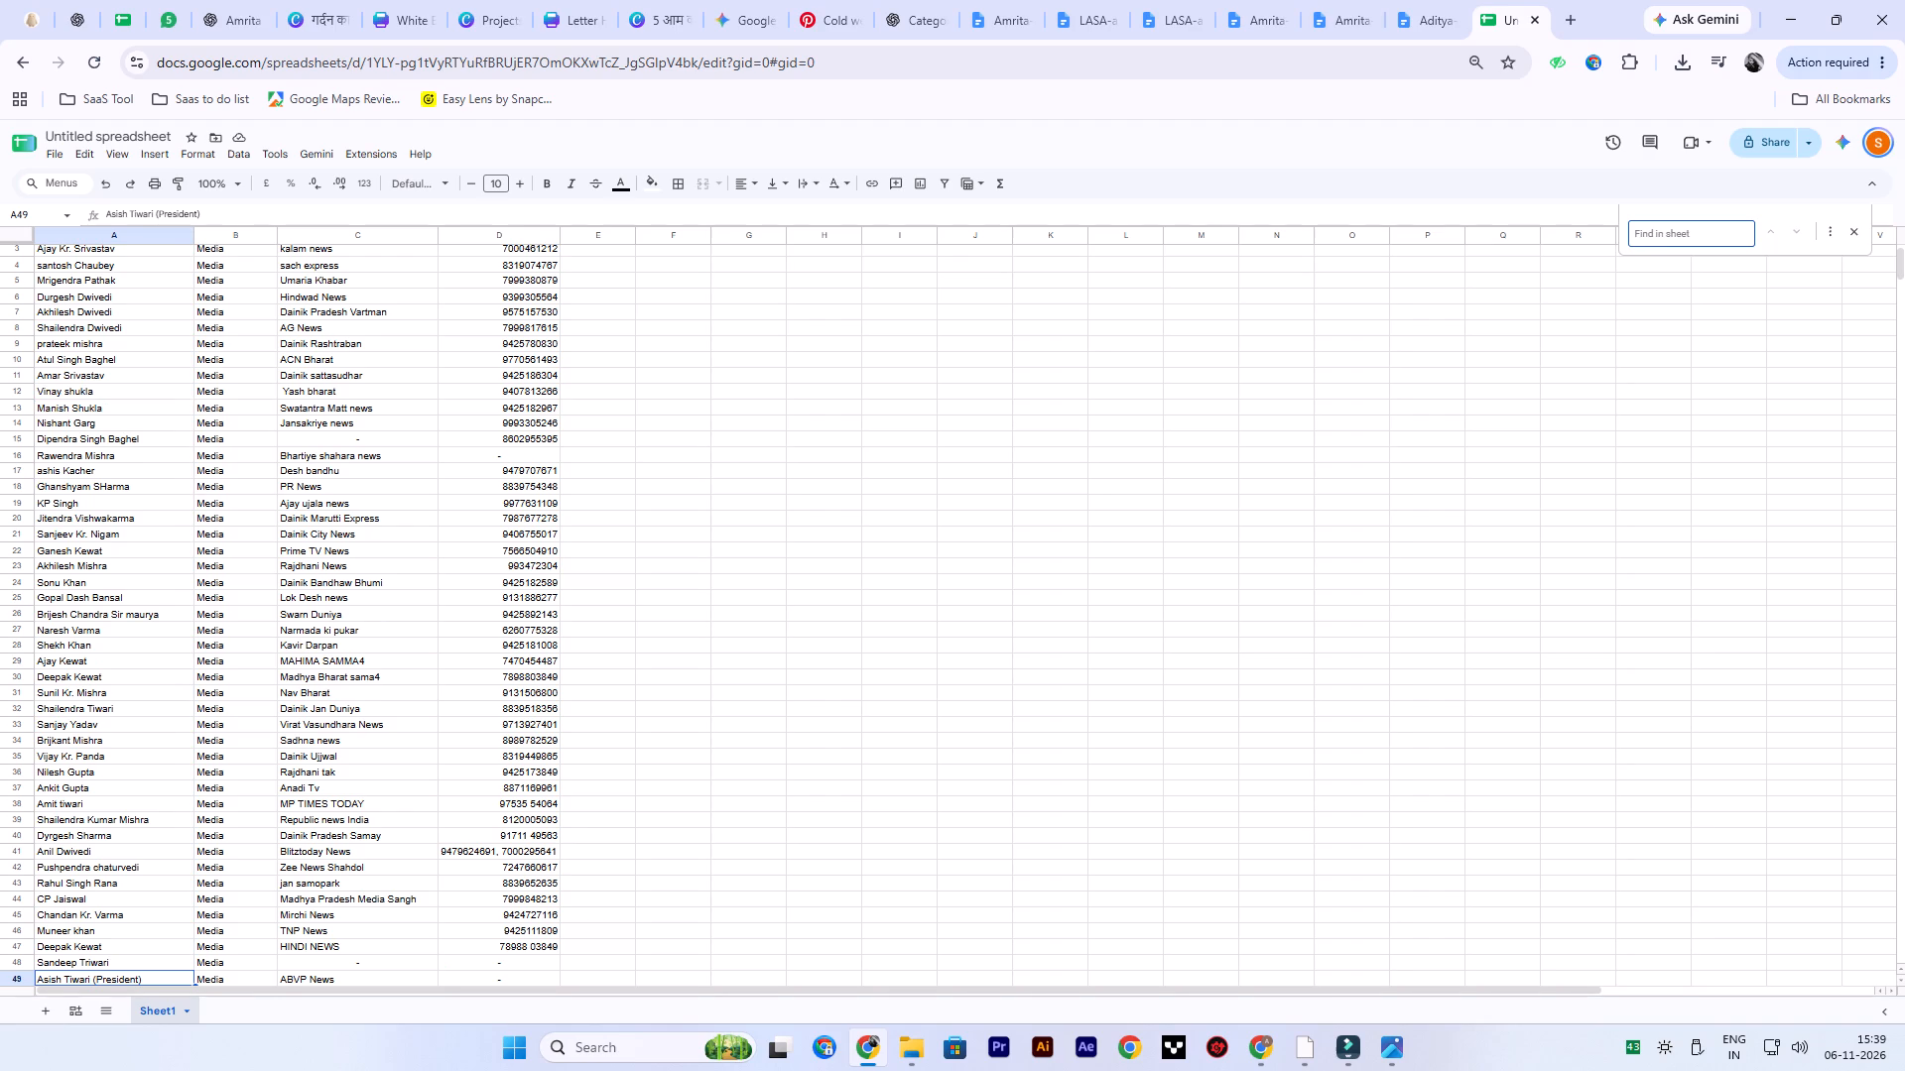
Search the contact list for "kaw", try the spelling "kewat" instead, look through the matches, and clear the term.
{"action": "type", "text": "kaw"}
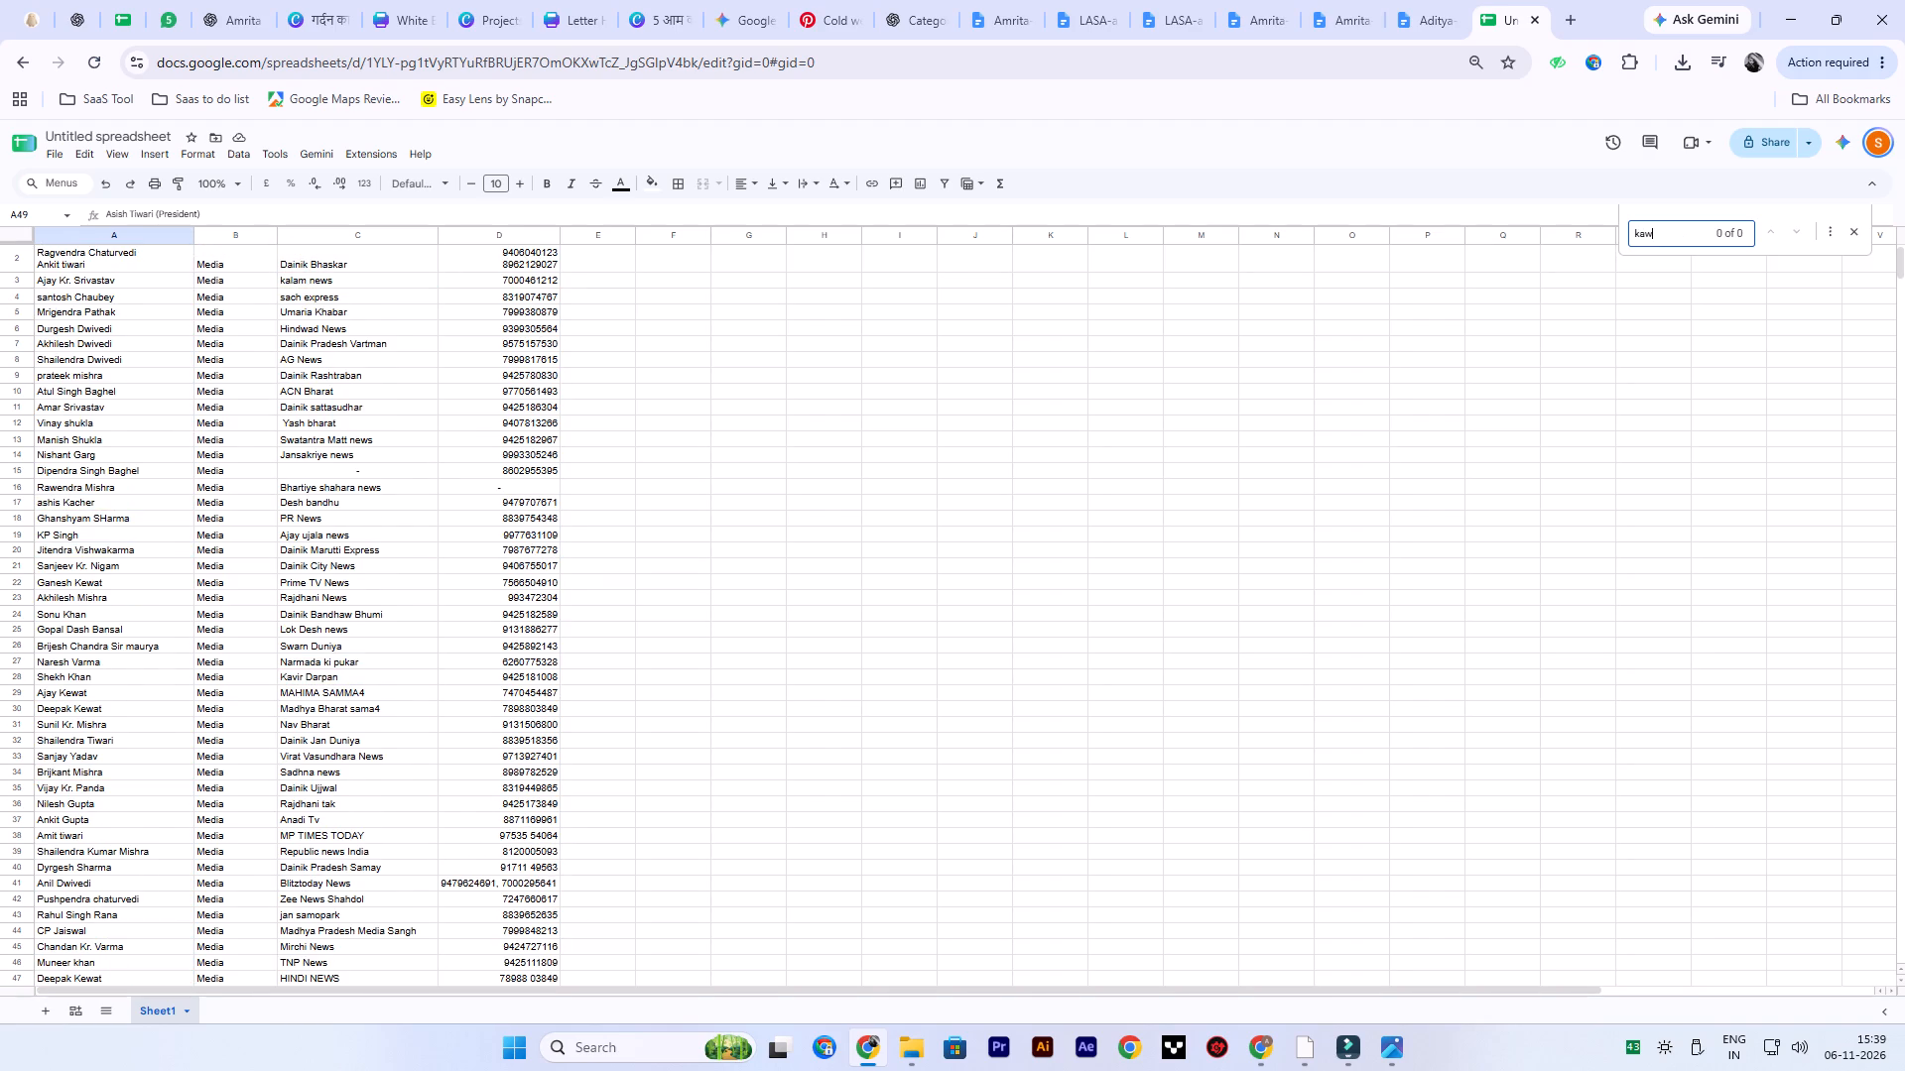
{"action": "key", "text": "BackSpace"}
{"action": "key", "text": "BackSpace"}
{"action": "key", "text": "BackSpace"}
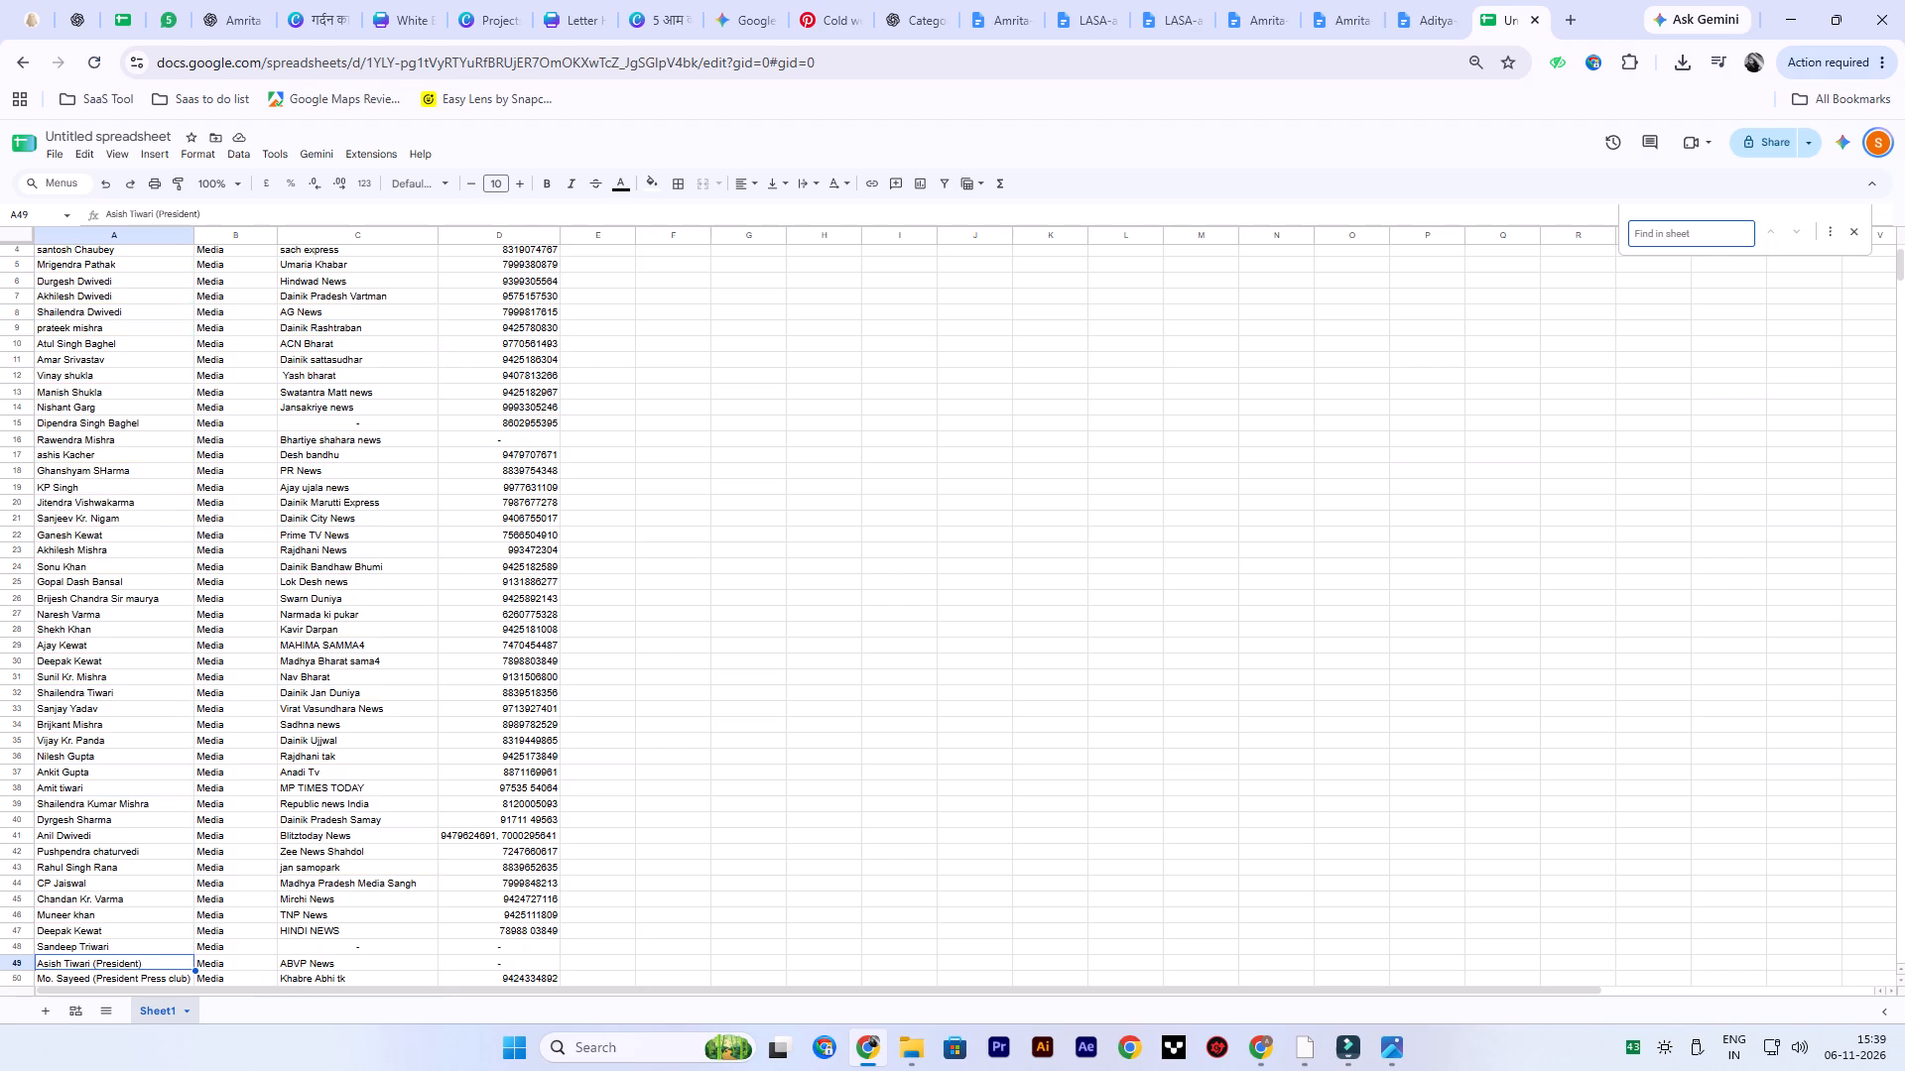
{"action": "type", "text": "ke"}
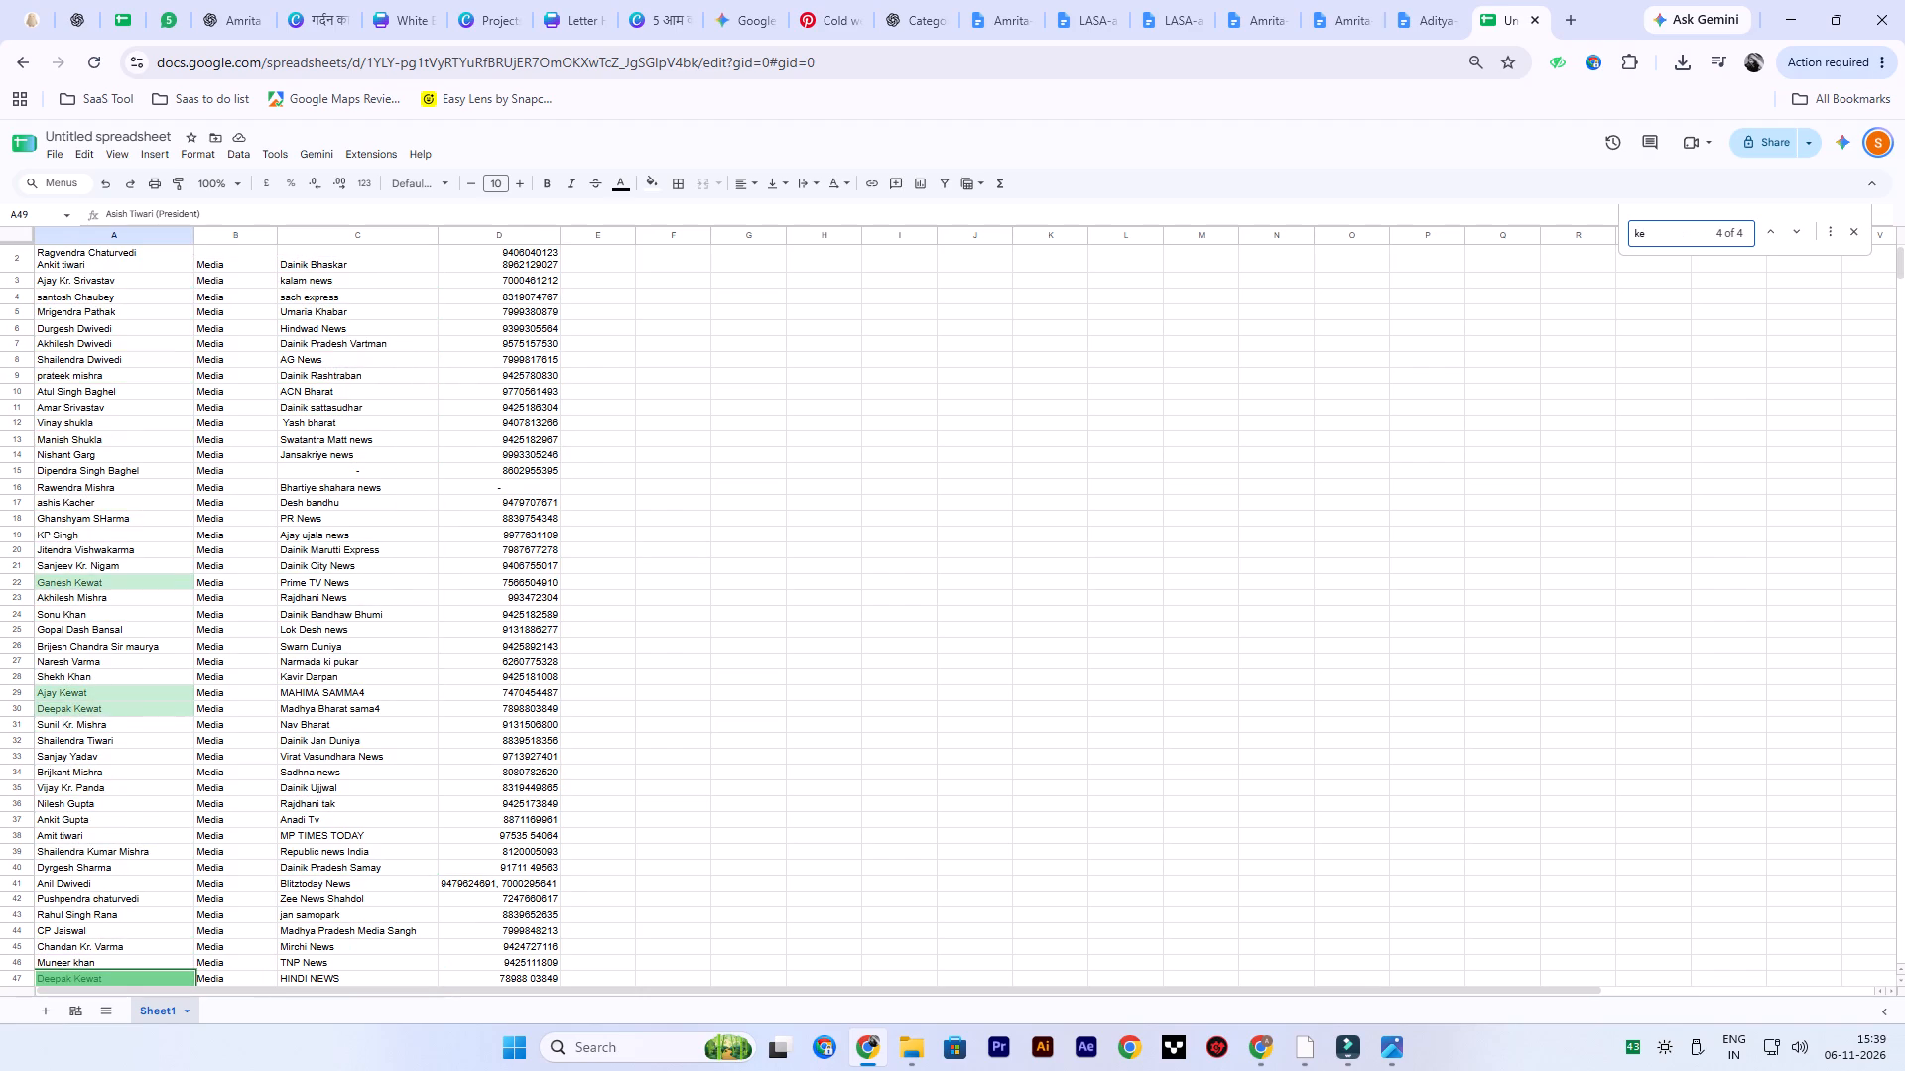
{"action": "type", "text": "wat"}
{"action": "scroll", "coordinate": [1032, 547], "scroll_direction": "down", "scroll_amount": 5}
{"action": "scroll", "coordinate": [1045, 547], "scroll_direction": "up", "scroll_amount": 5}
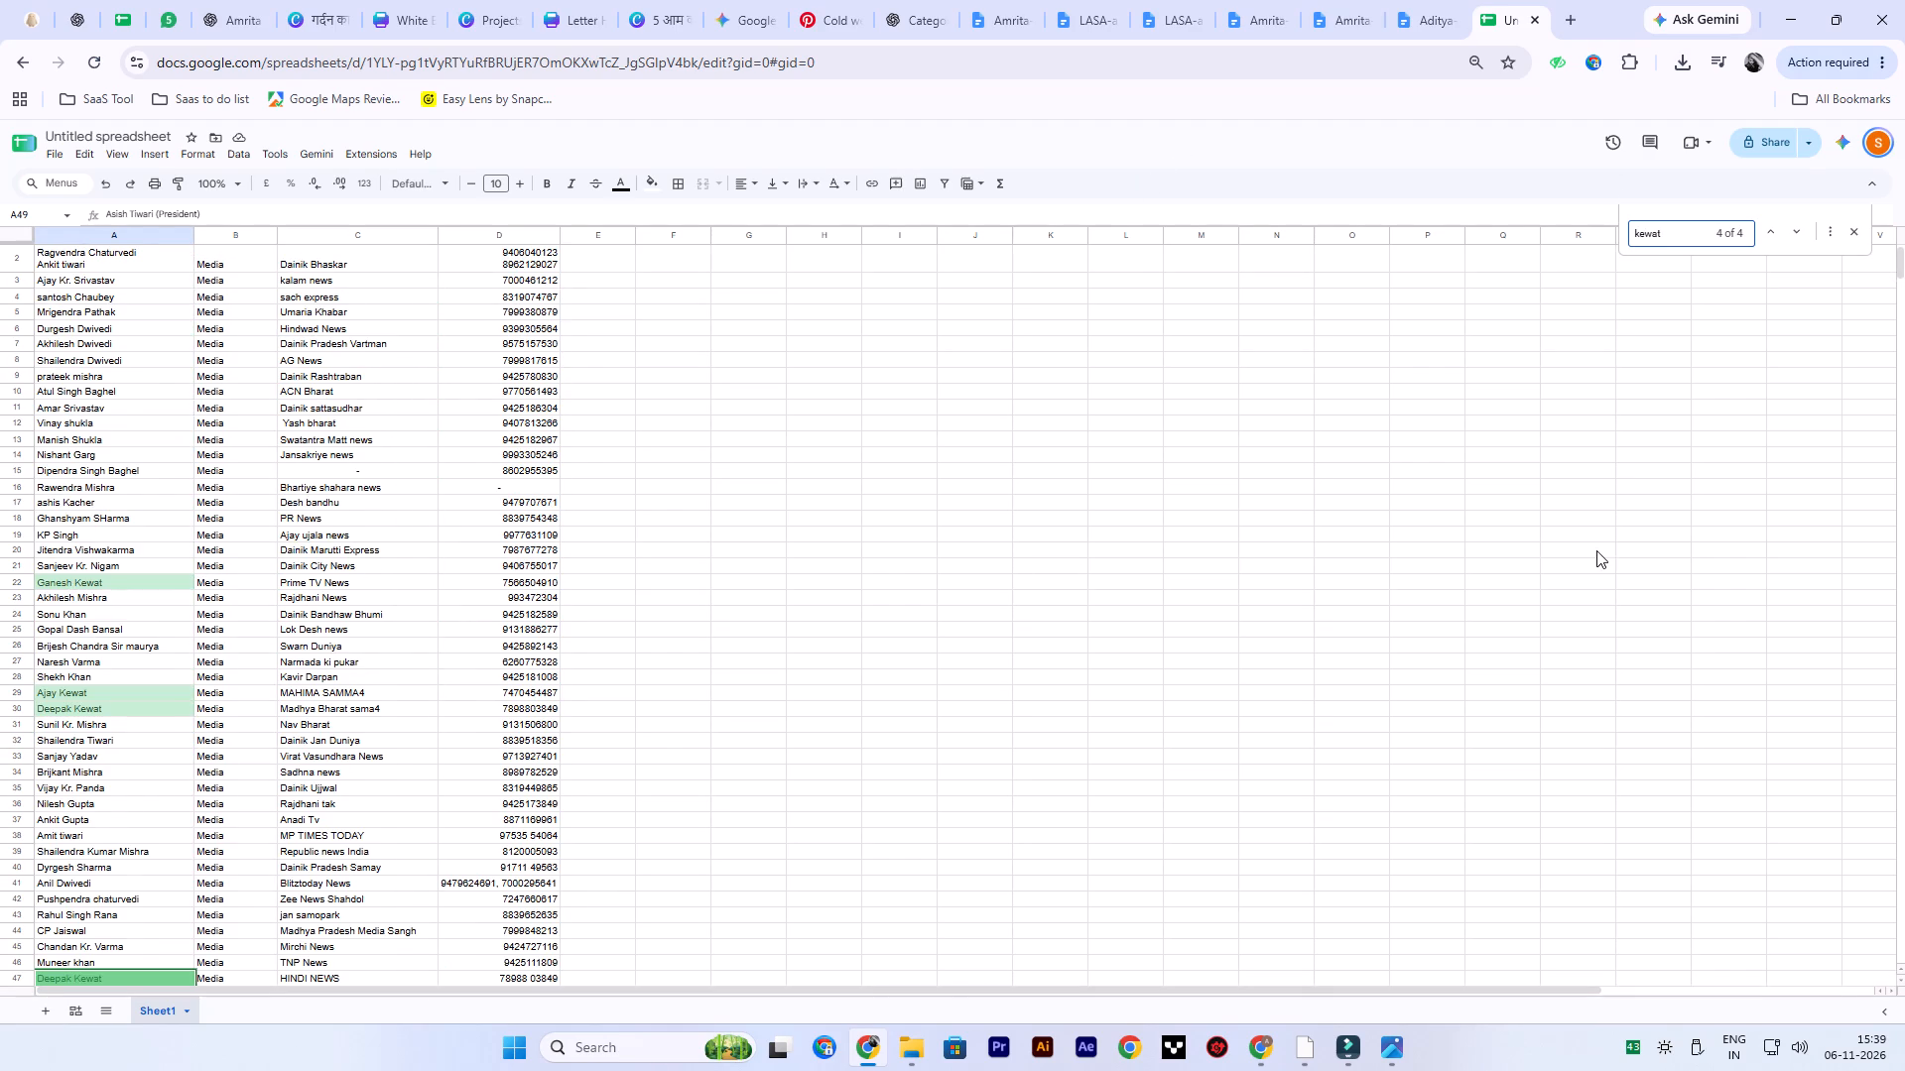
{"action": "key", "text": "ctrl+BackSpace"}
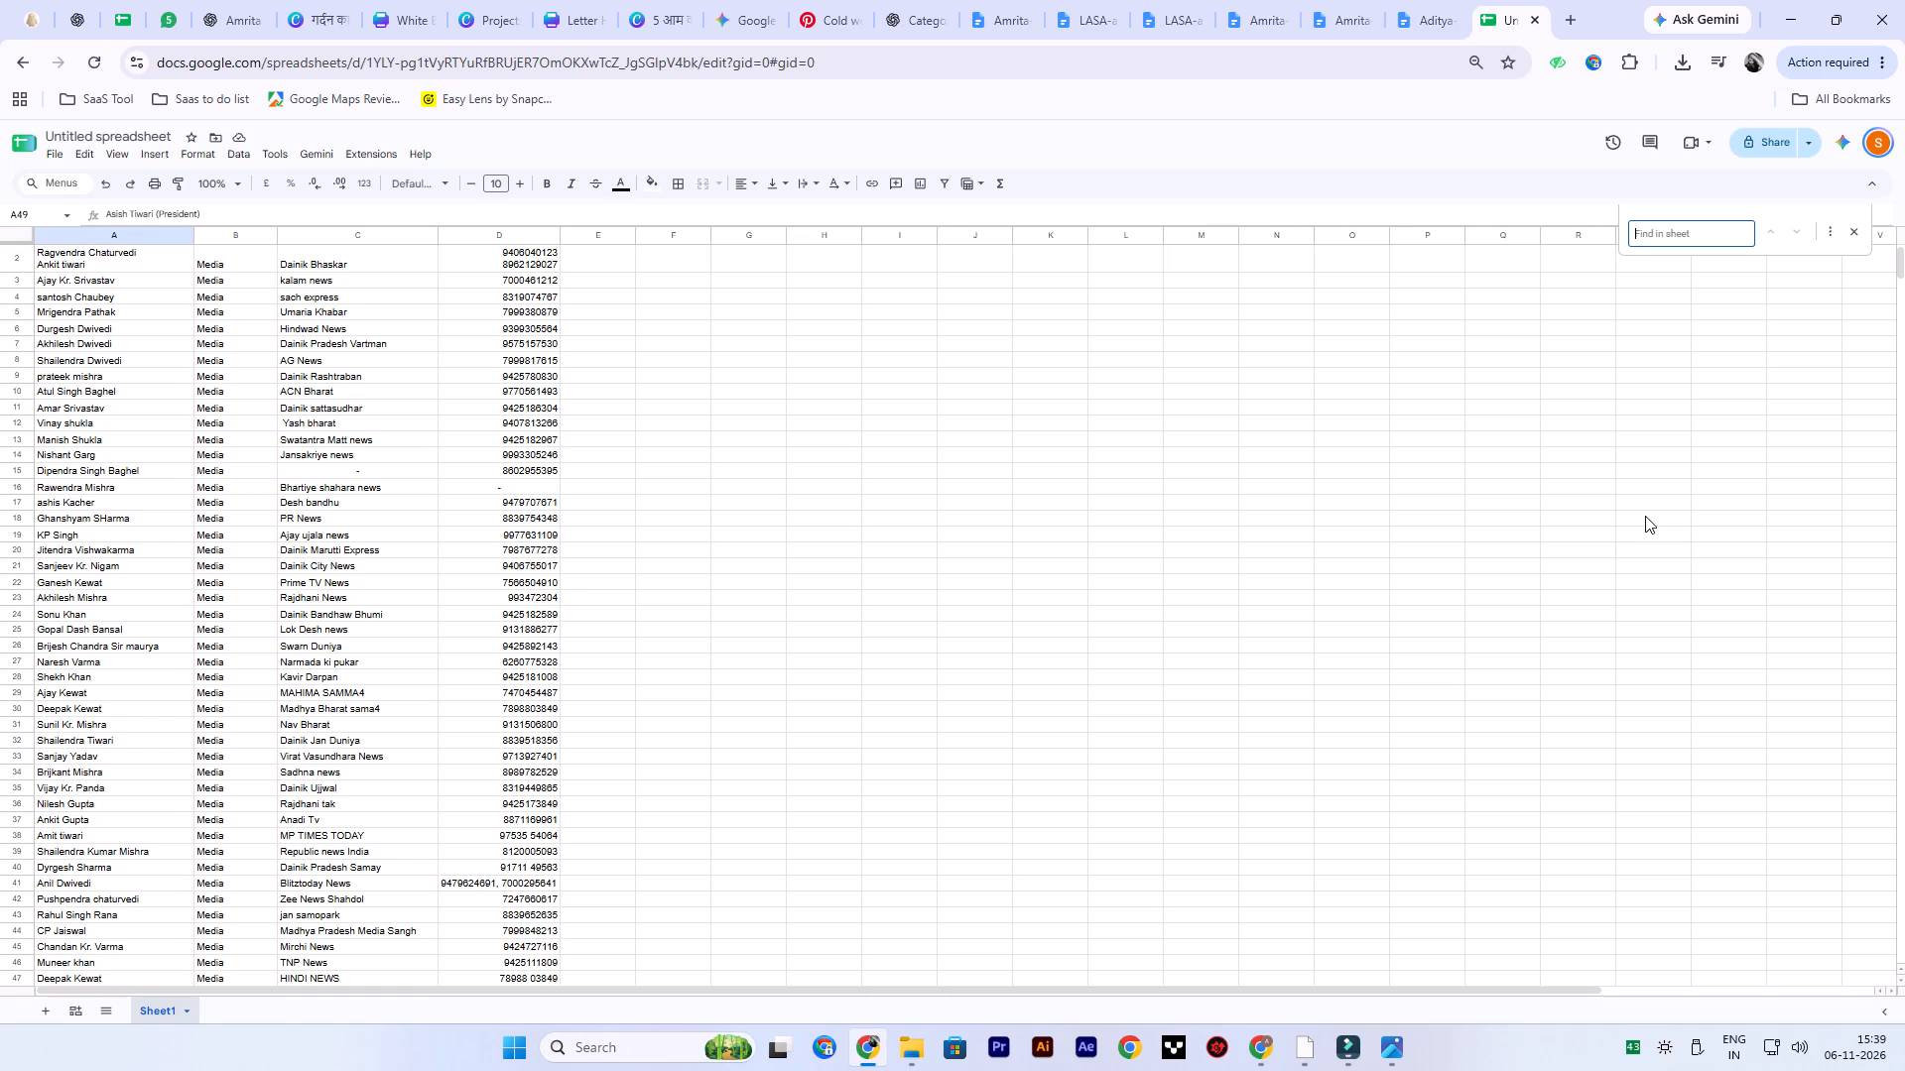
Search the contact list for "chan" and for "gaj", clearing the search term after each check.
{"action": "type", "text": "chan"}
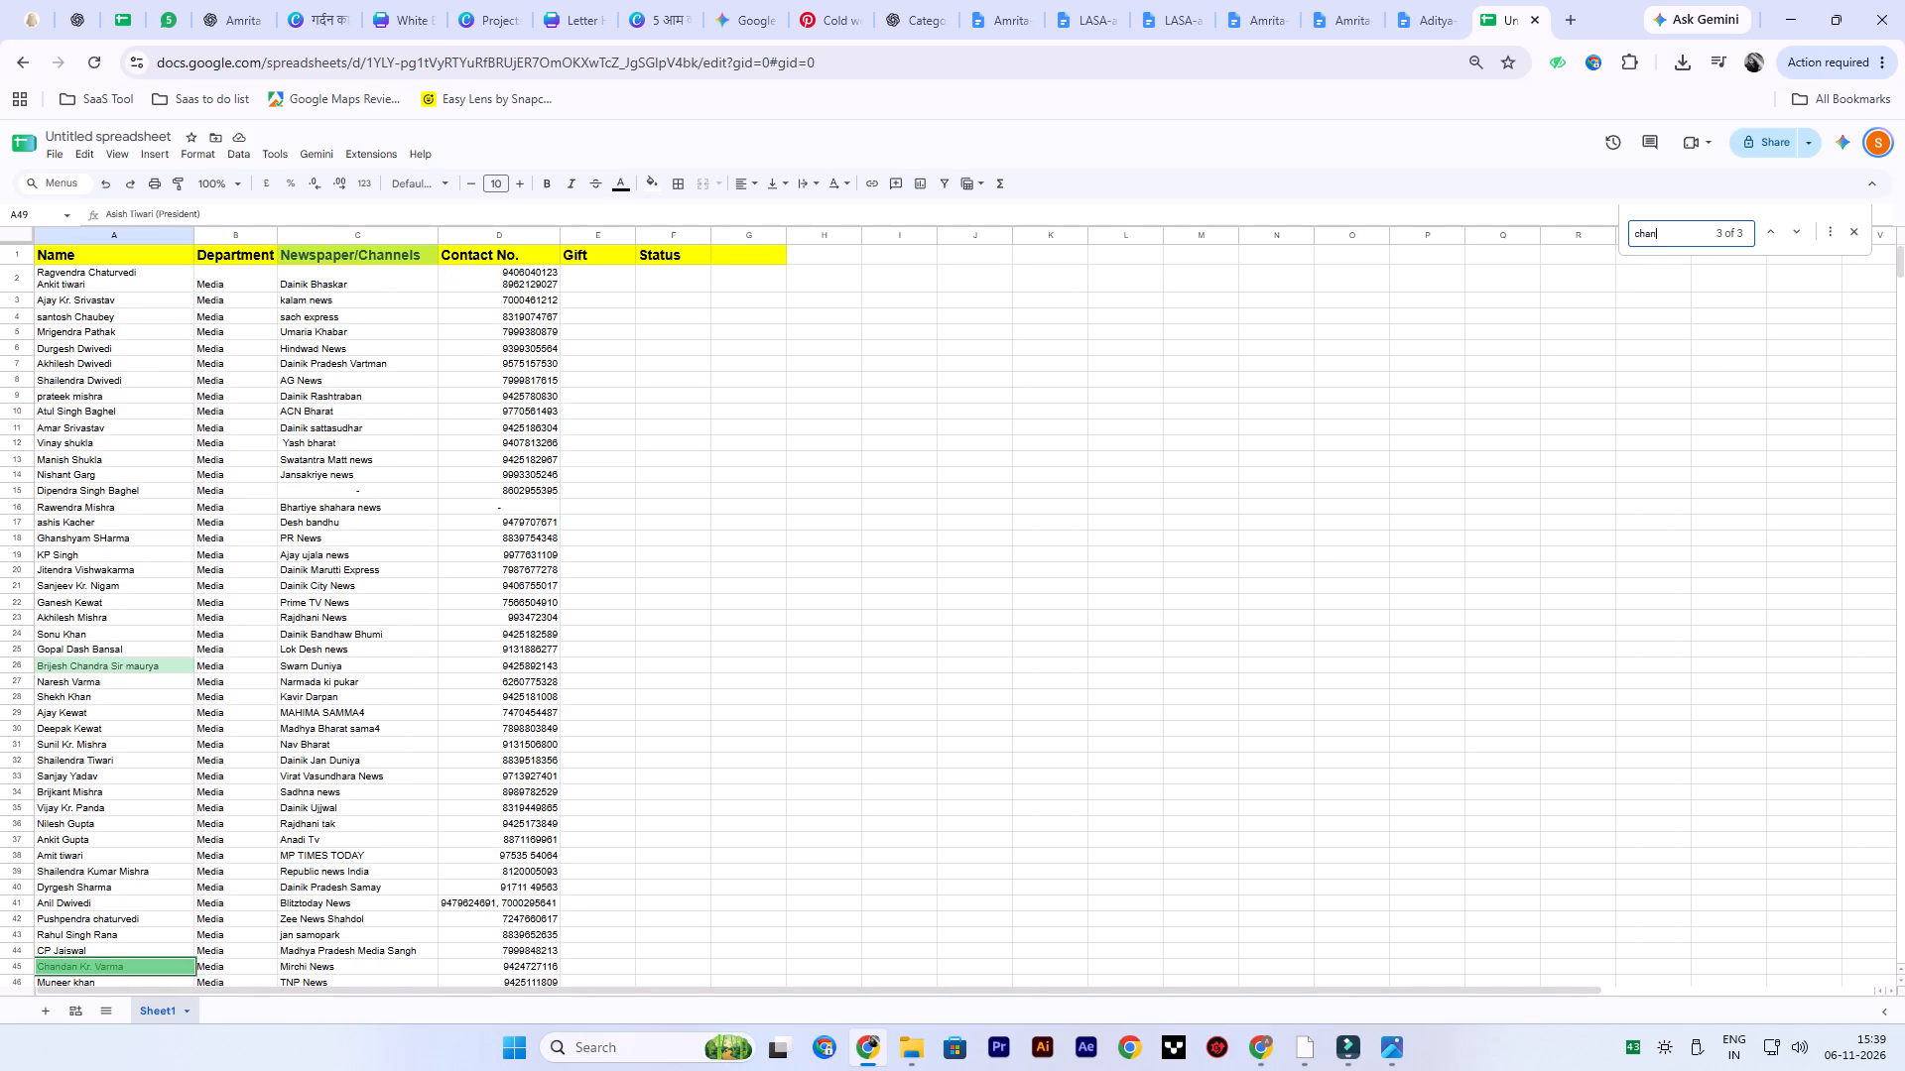
{"action": "scroll", "coordinate": [1645, 516], "scroll_direction": "down", "scroll_amount": 1}
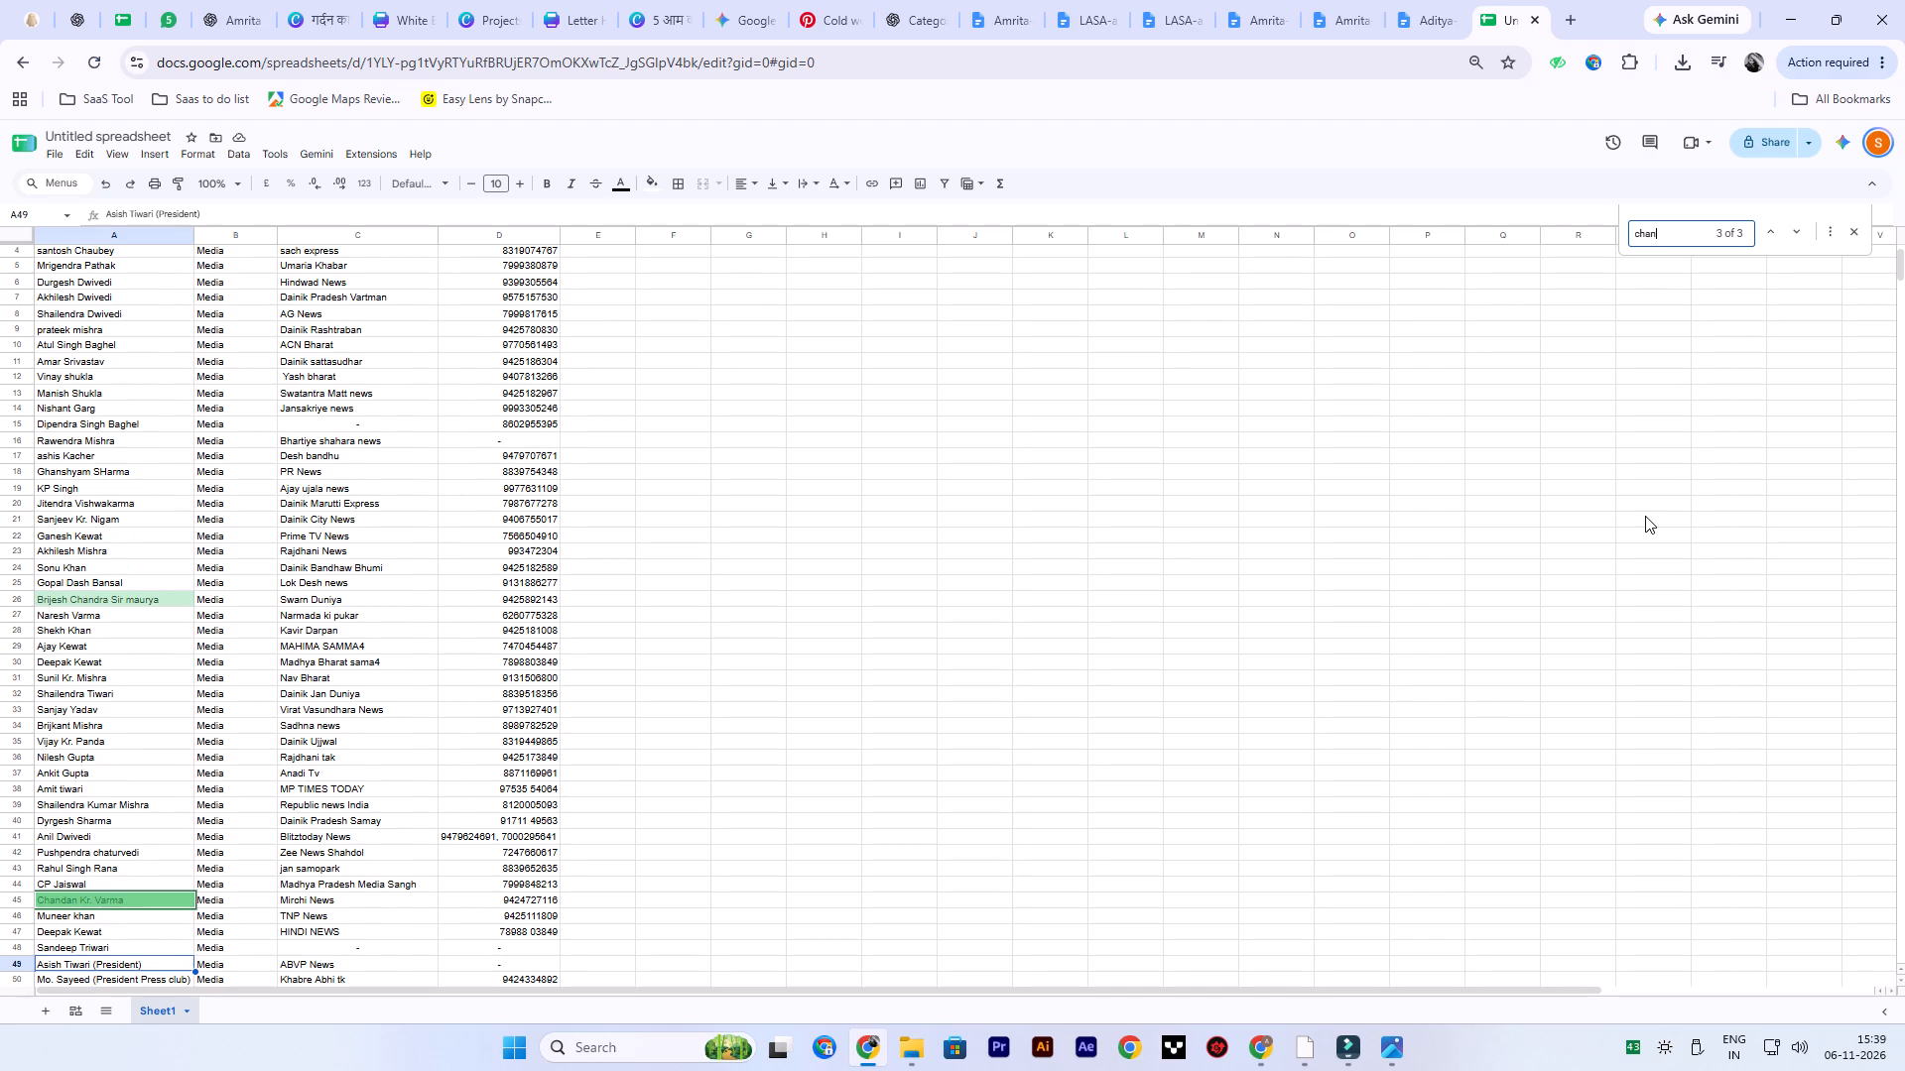
{"action": "key", "text": "ctrl+BackSpace"}
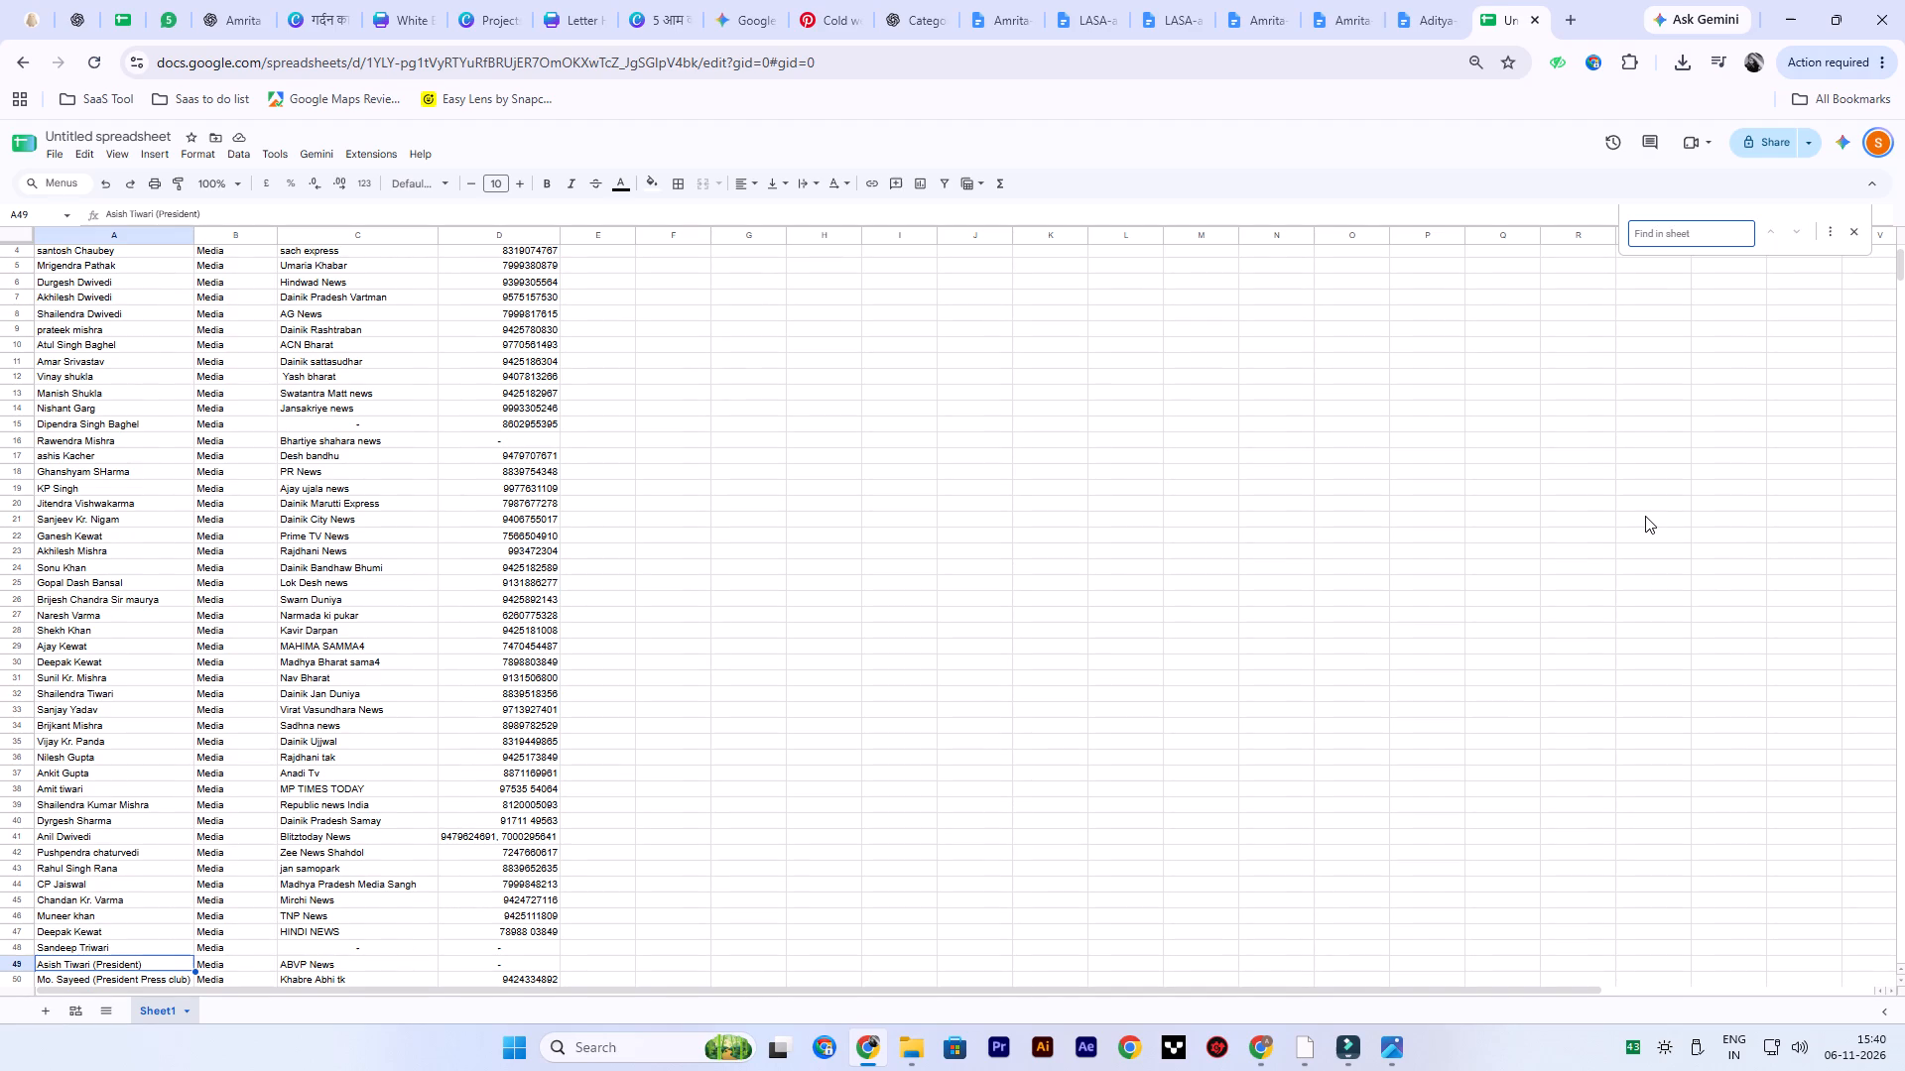
{"action": "type", "text": "gaj"}
{"action": "key", "text": "ctrl+BackSpace"}
Search the contact list for "vino", shorten the term to "vin", and clear it.
{"action": "type", "text": "vino"}
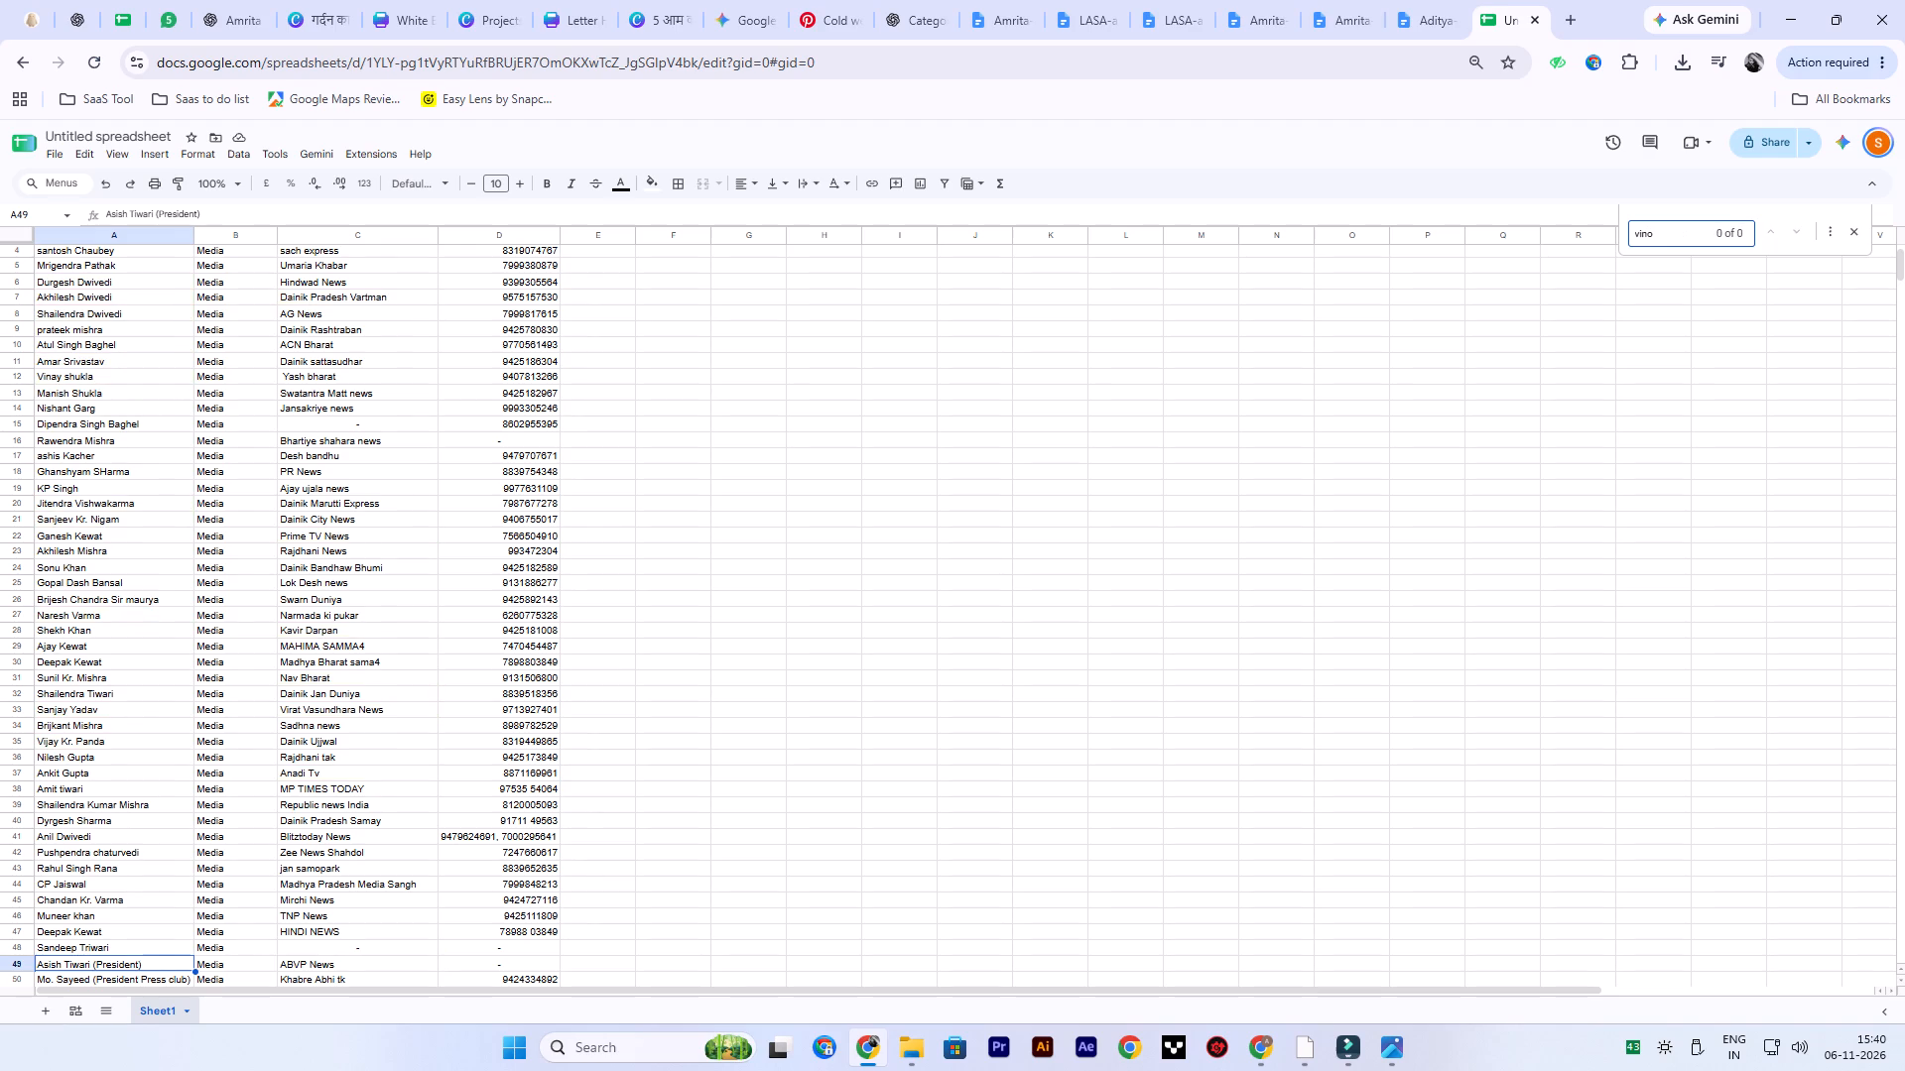
{"action": "key", "text": "BackSpace"}
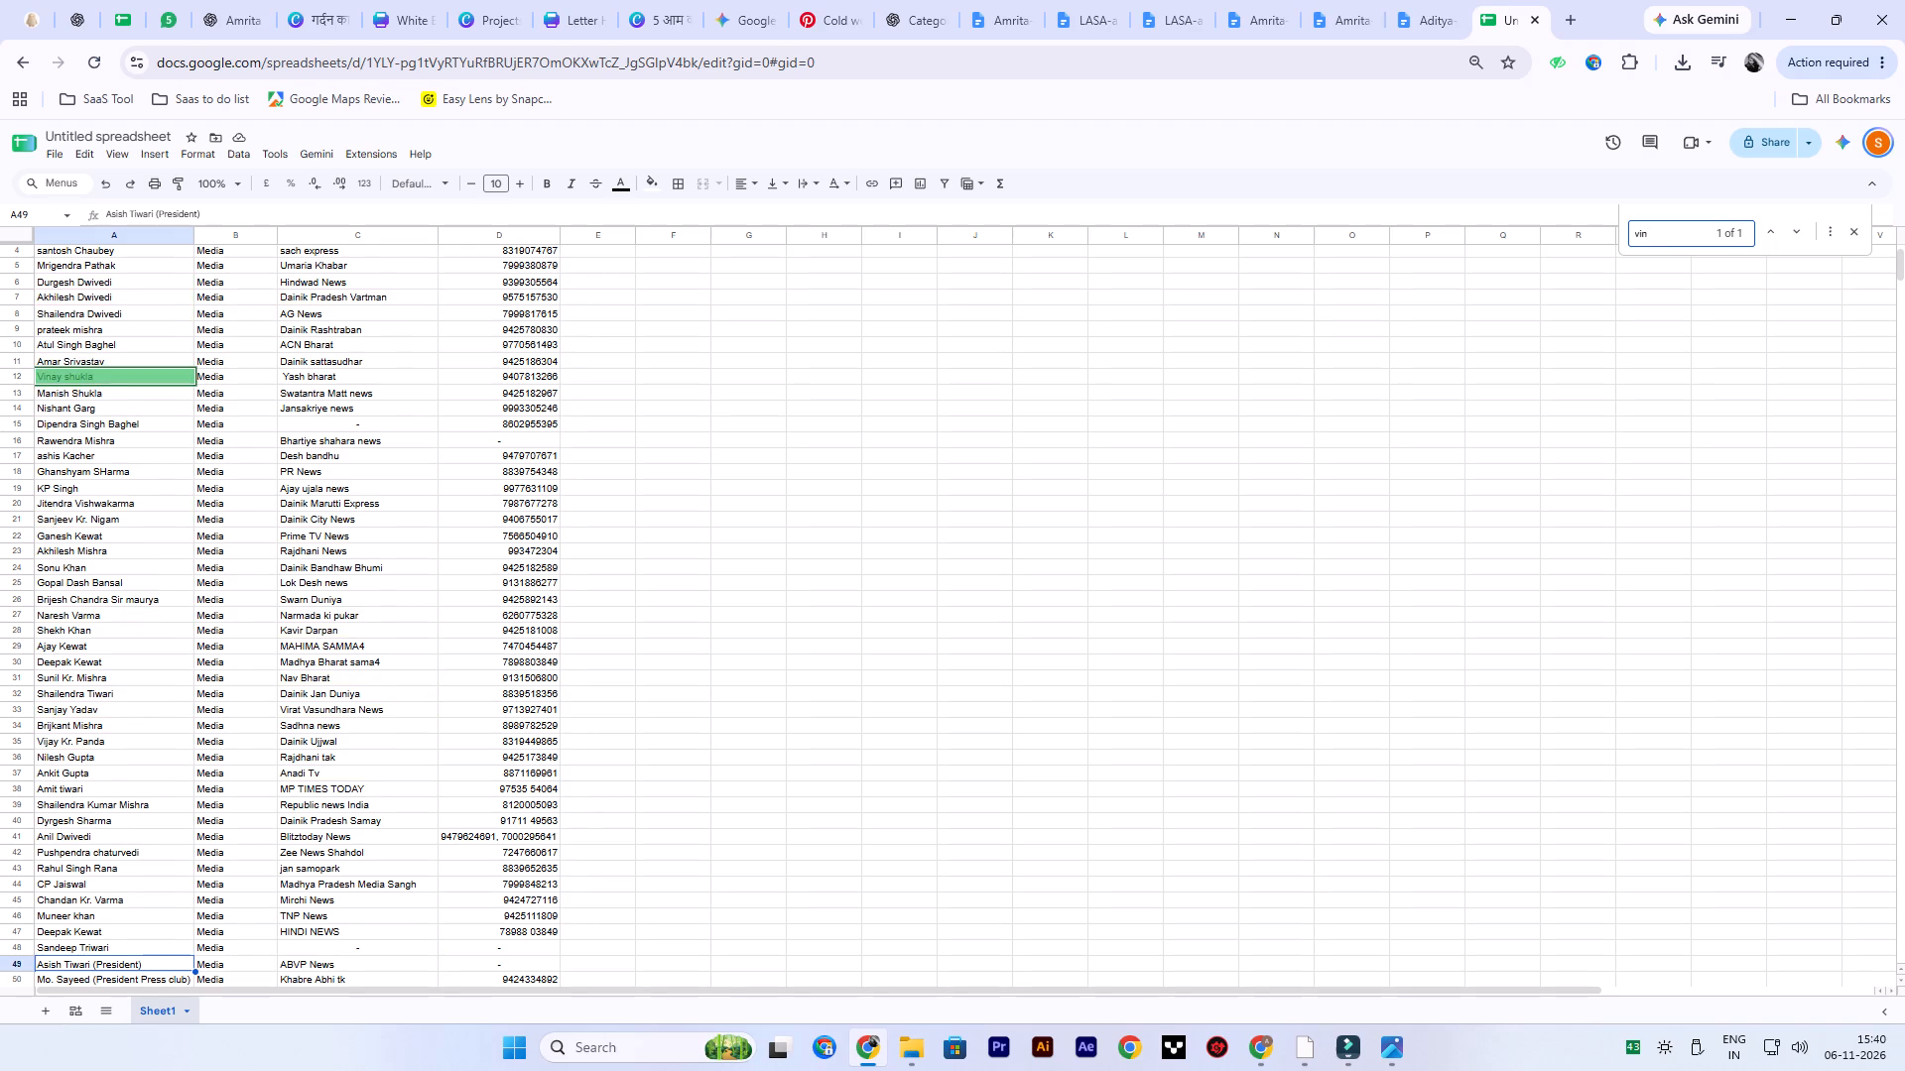
{"action": "key", "text": "BackSpace"}
{"action": "key", "text": "BackSpace"}
{"action": "key", "text": "BackSpace"}
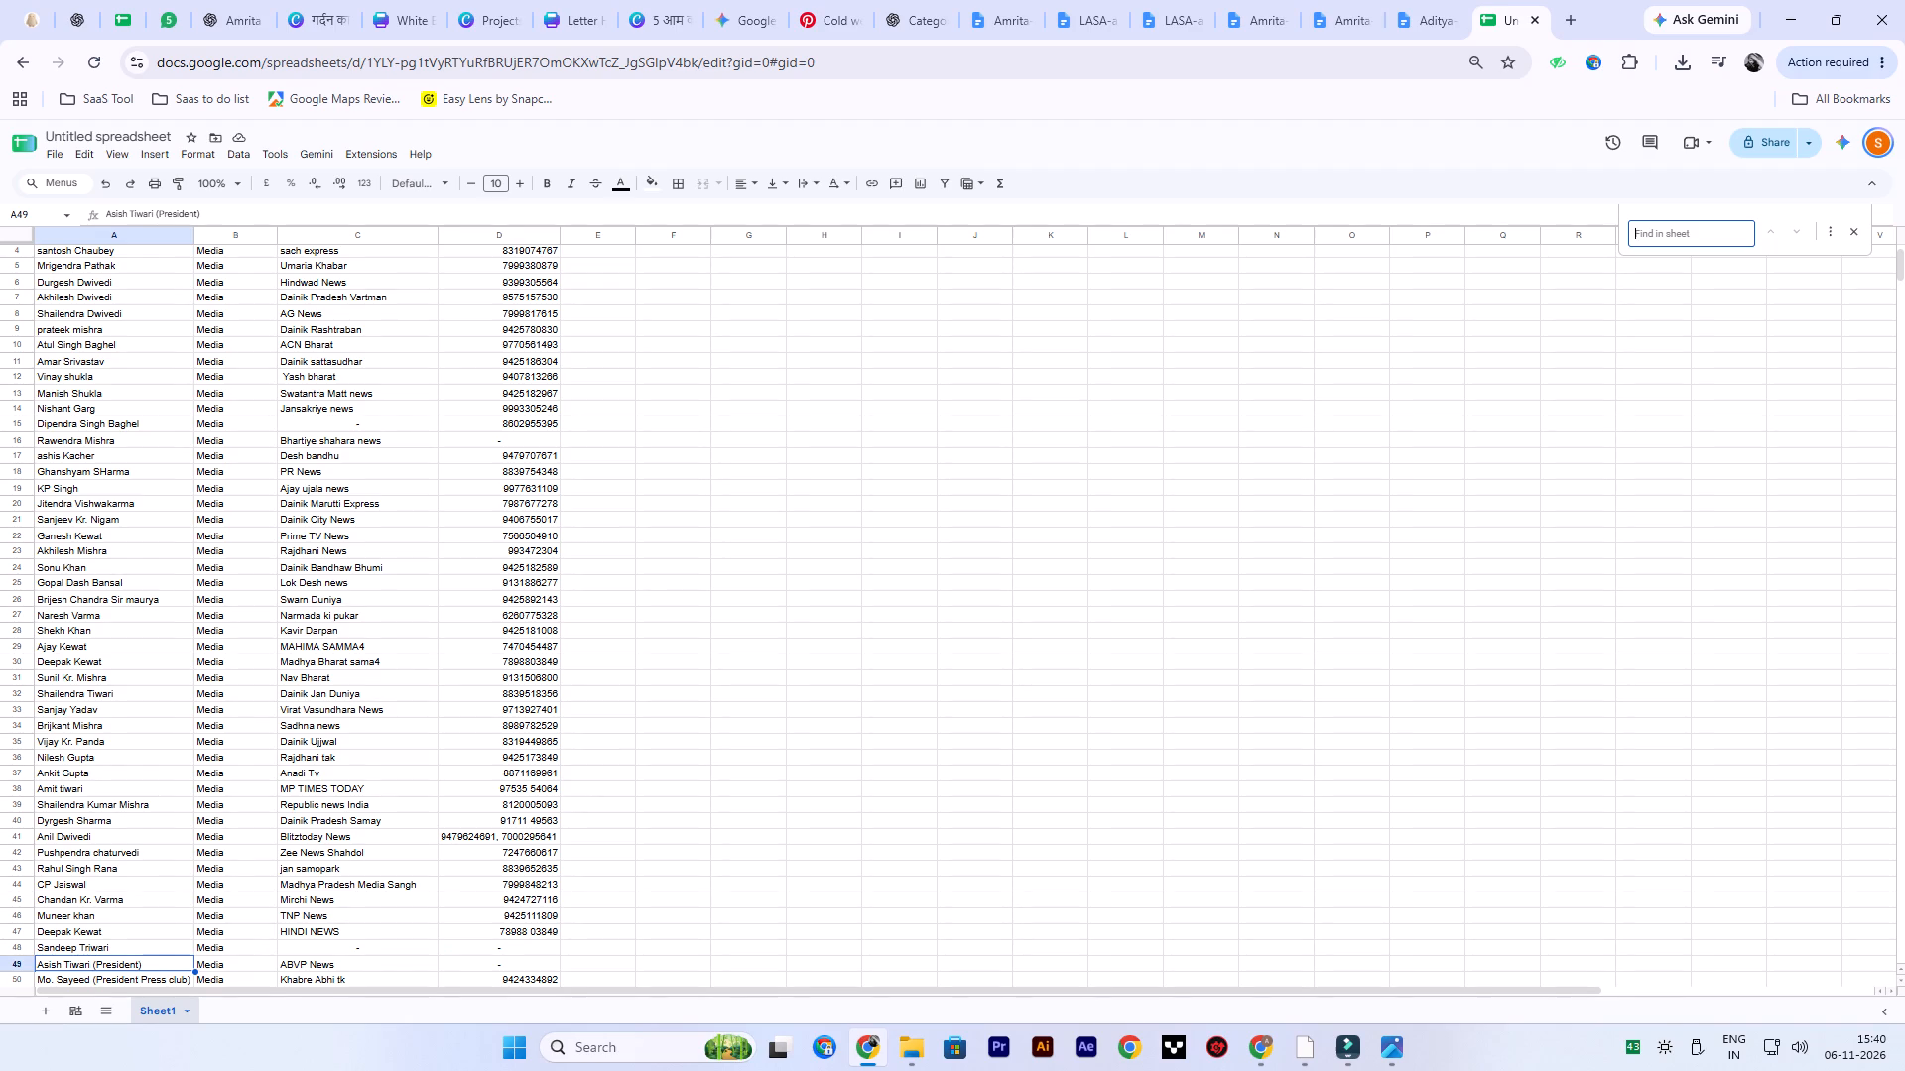
Search the contact list for "sanja" and for "brij", clearing the search term after each check.
{"action": "type", "text": "san"}
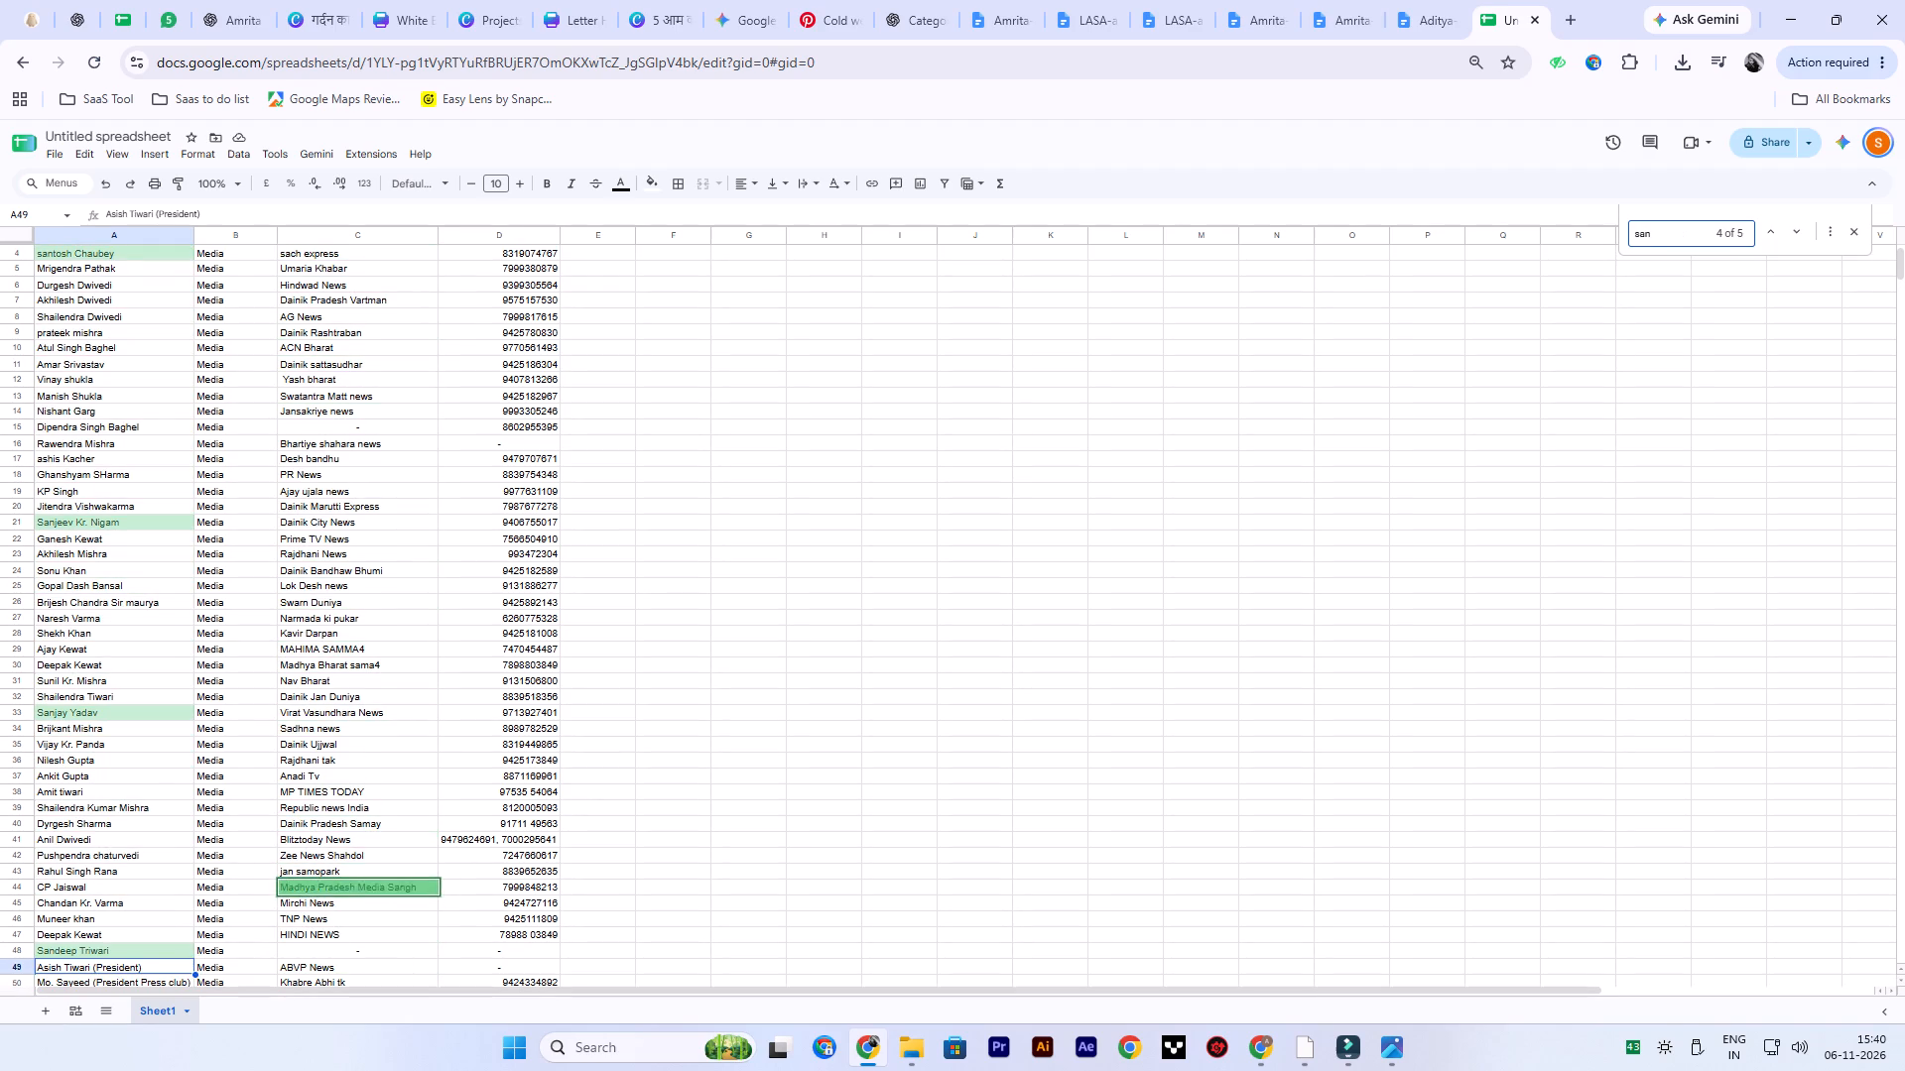
{"action": "type", "text": "ja"}
{"action": "key", "text": "ctrl+BackSpace"}
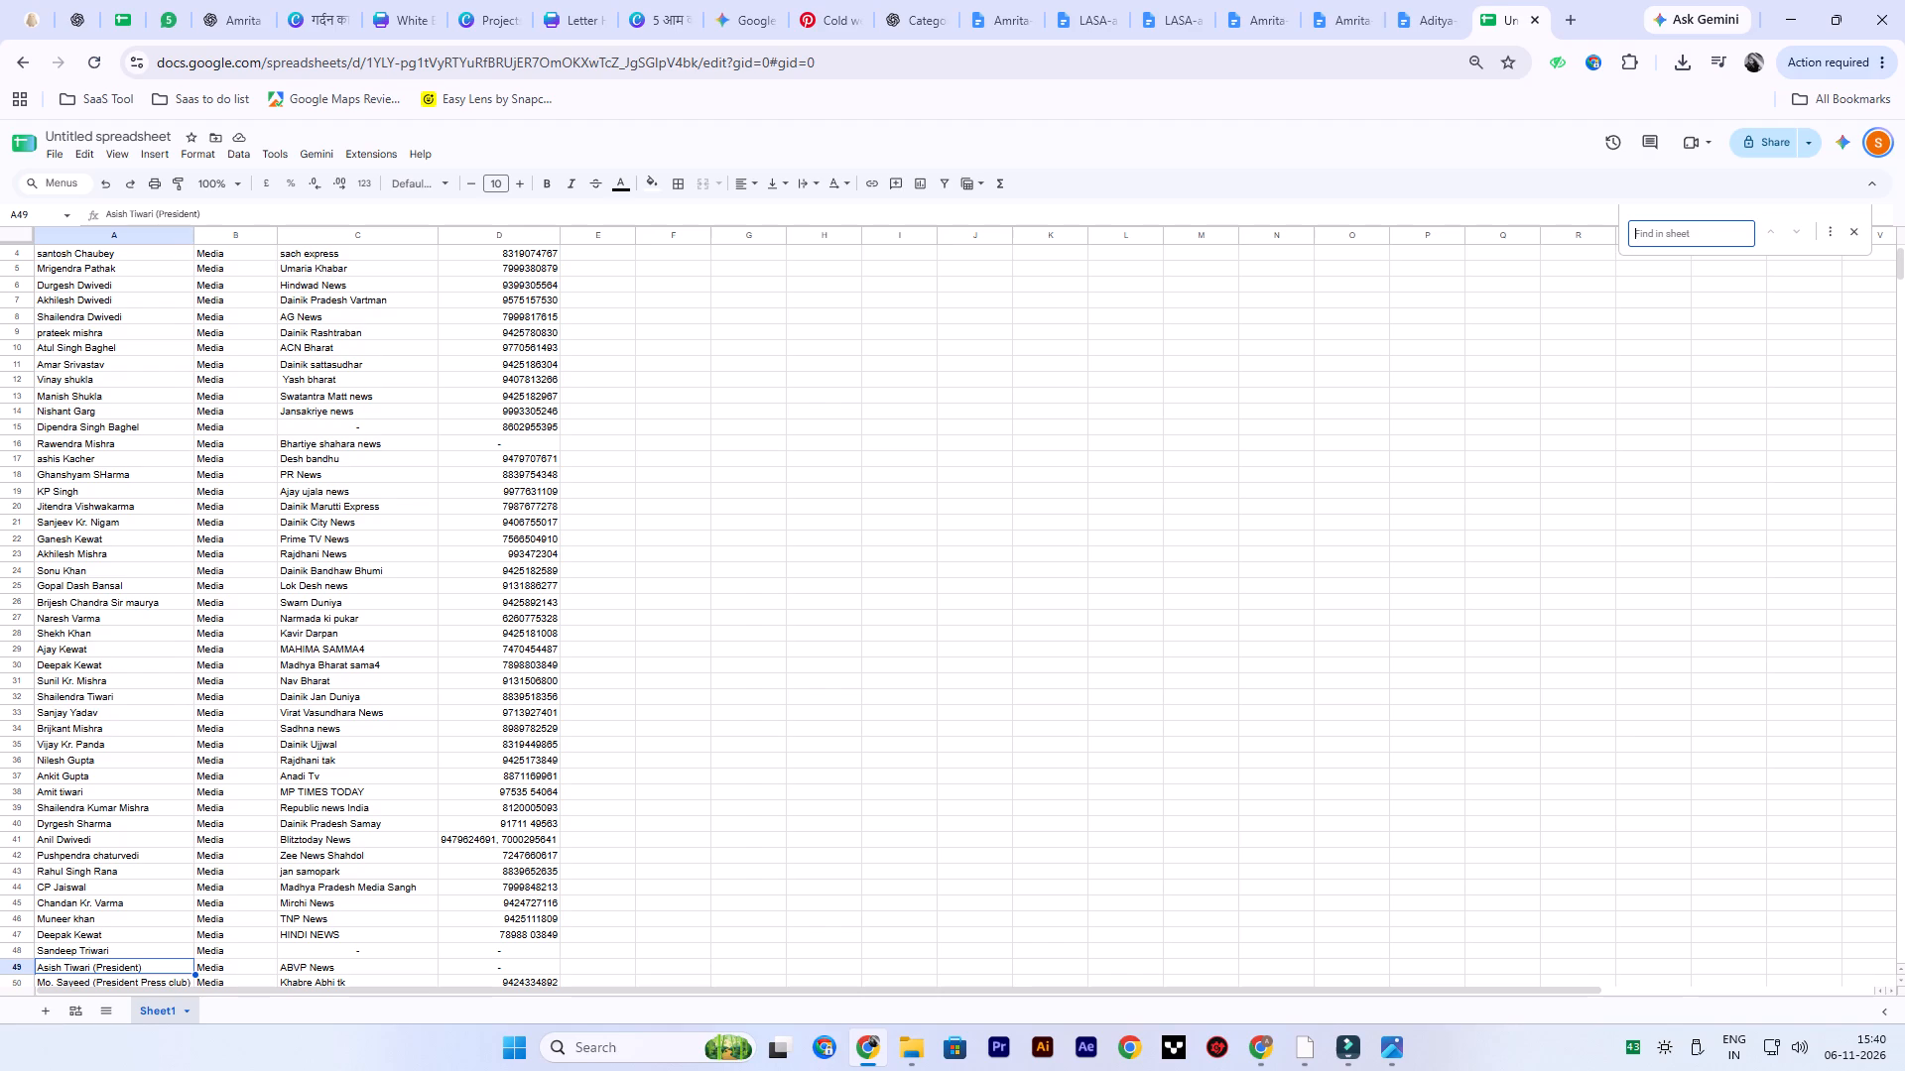
{"action": "type", "text": "brij"}
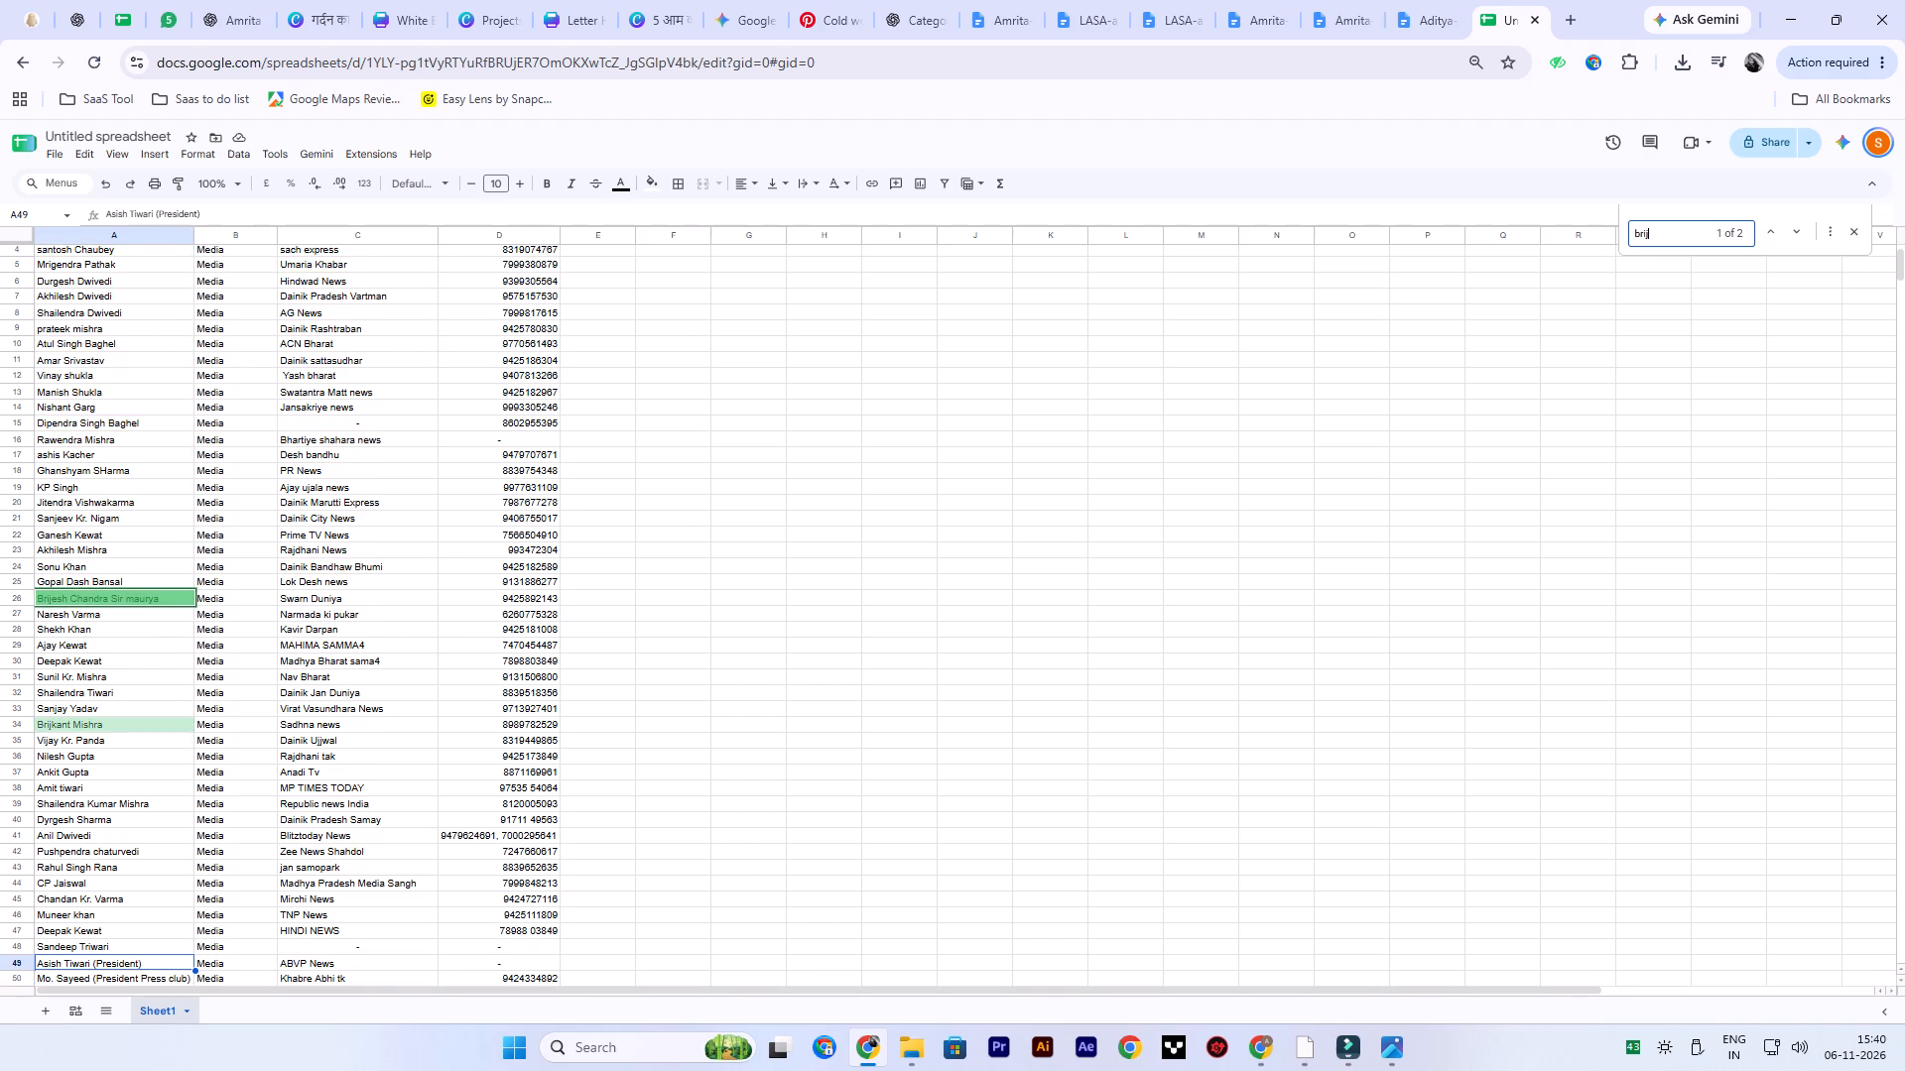
{"action": "key", "text": "ctrl+BackSpace"}
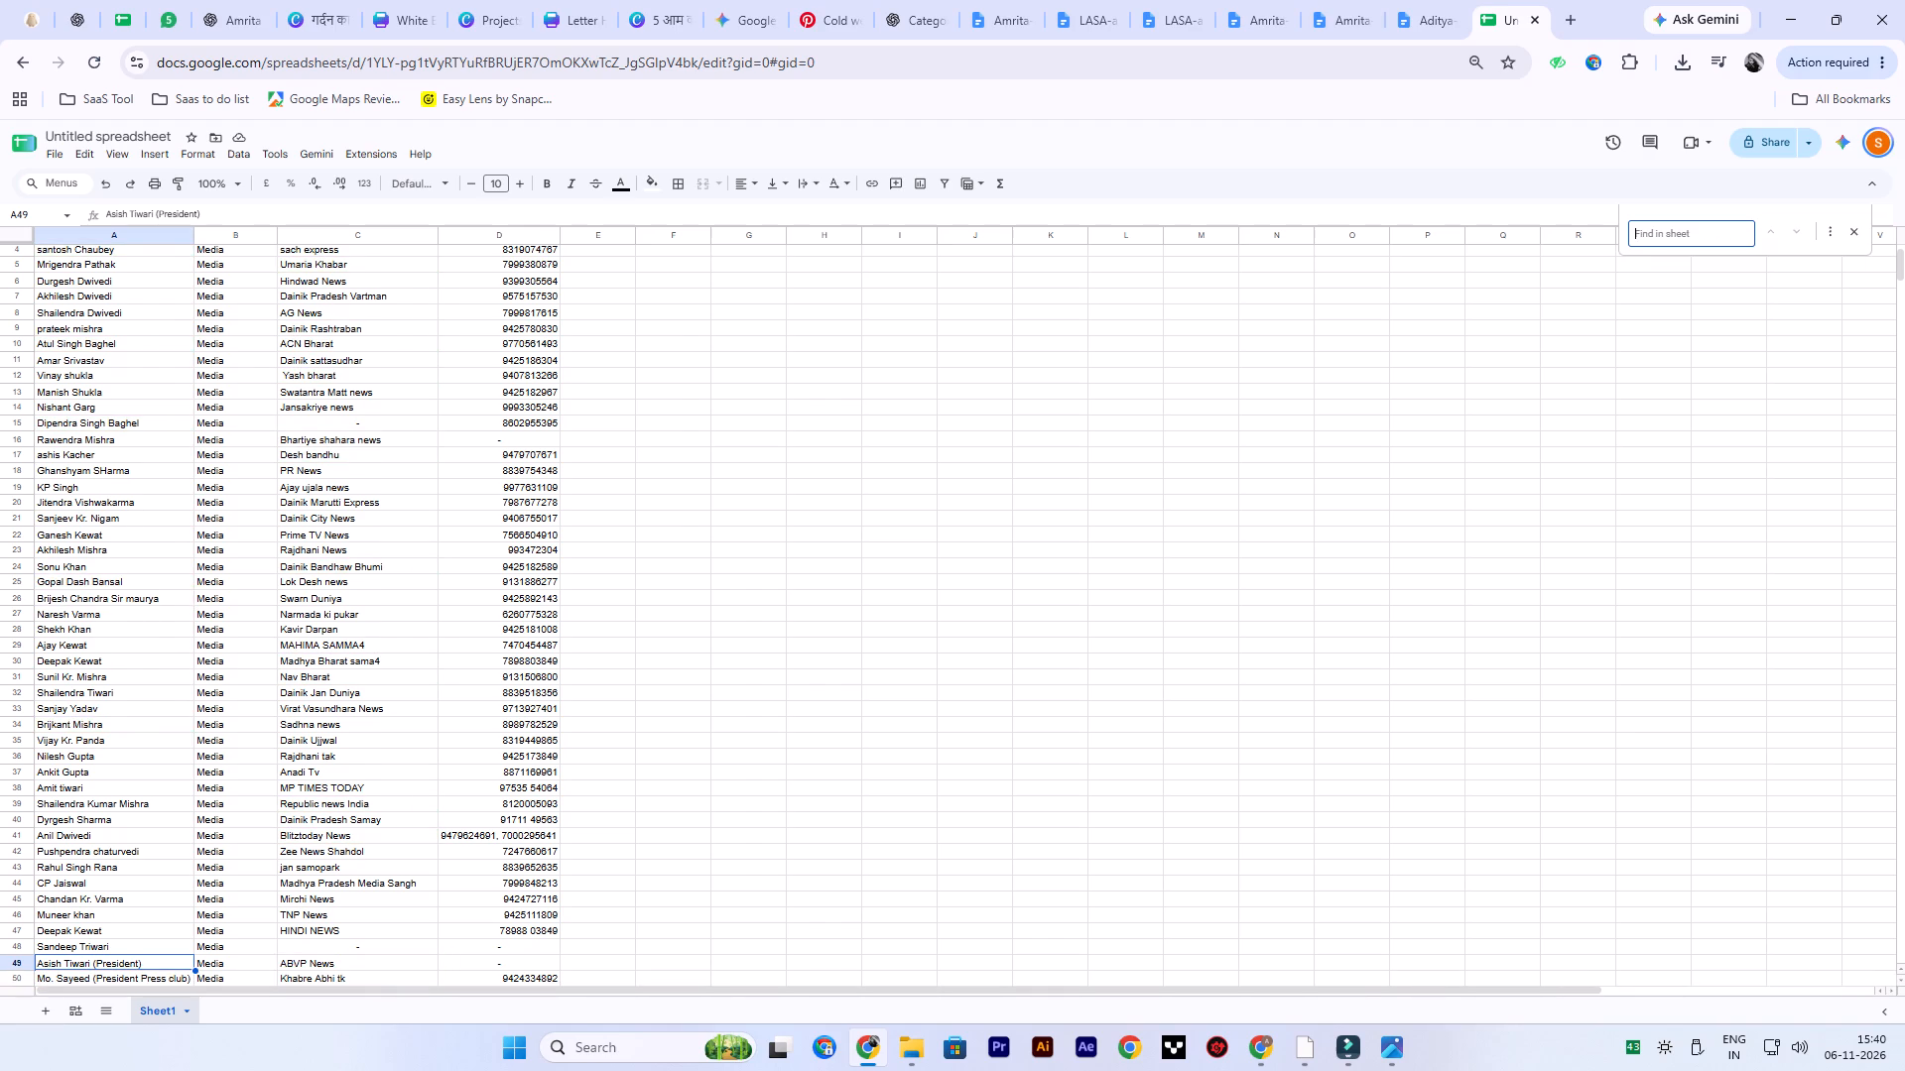
Search the contact list for "ghan" and for "vika", also trying the shorter "vi", and clear the search term.
{"action": "type", "text": "ghan"}
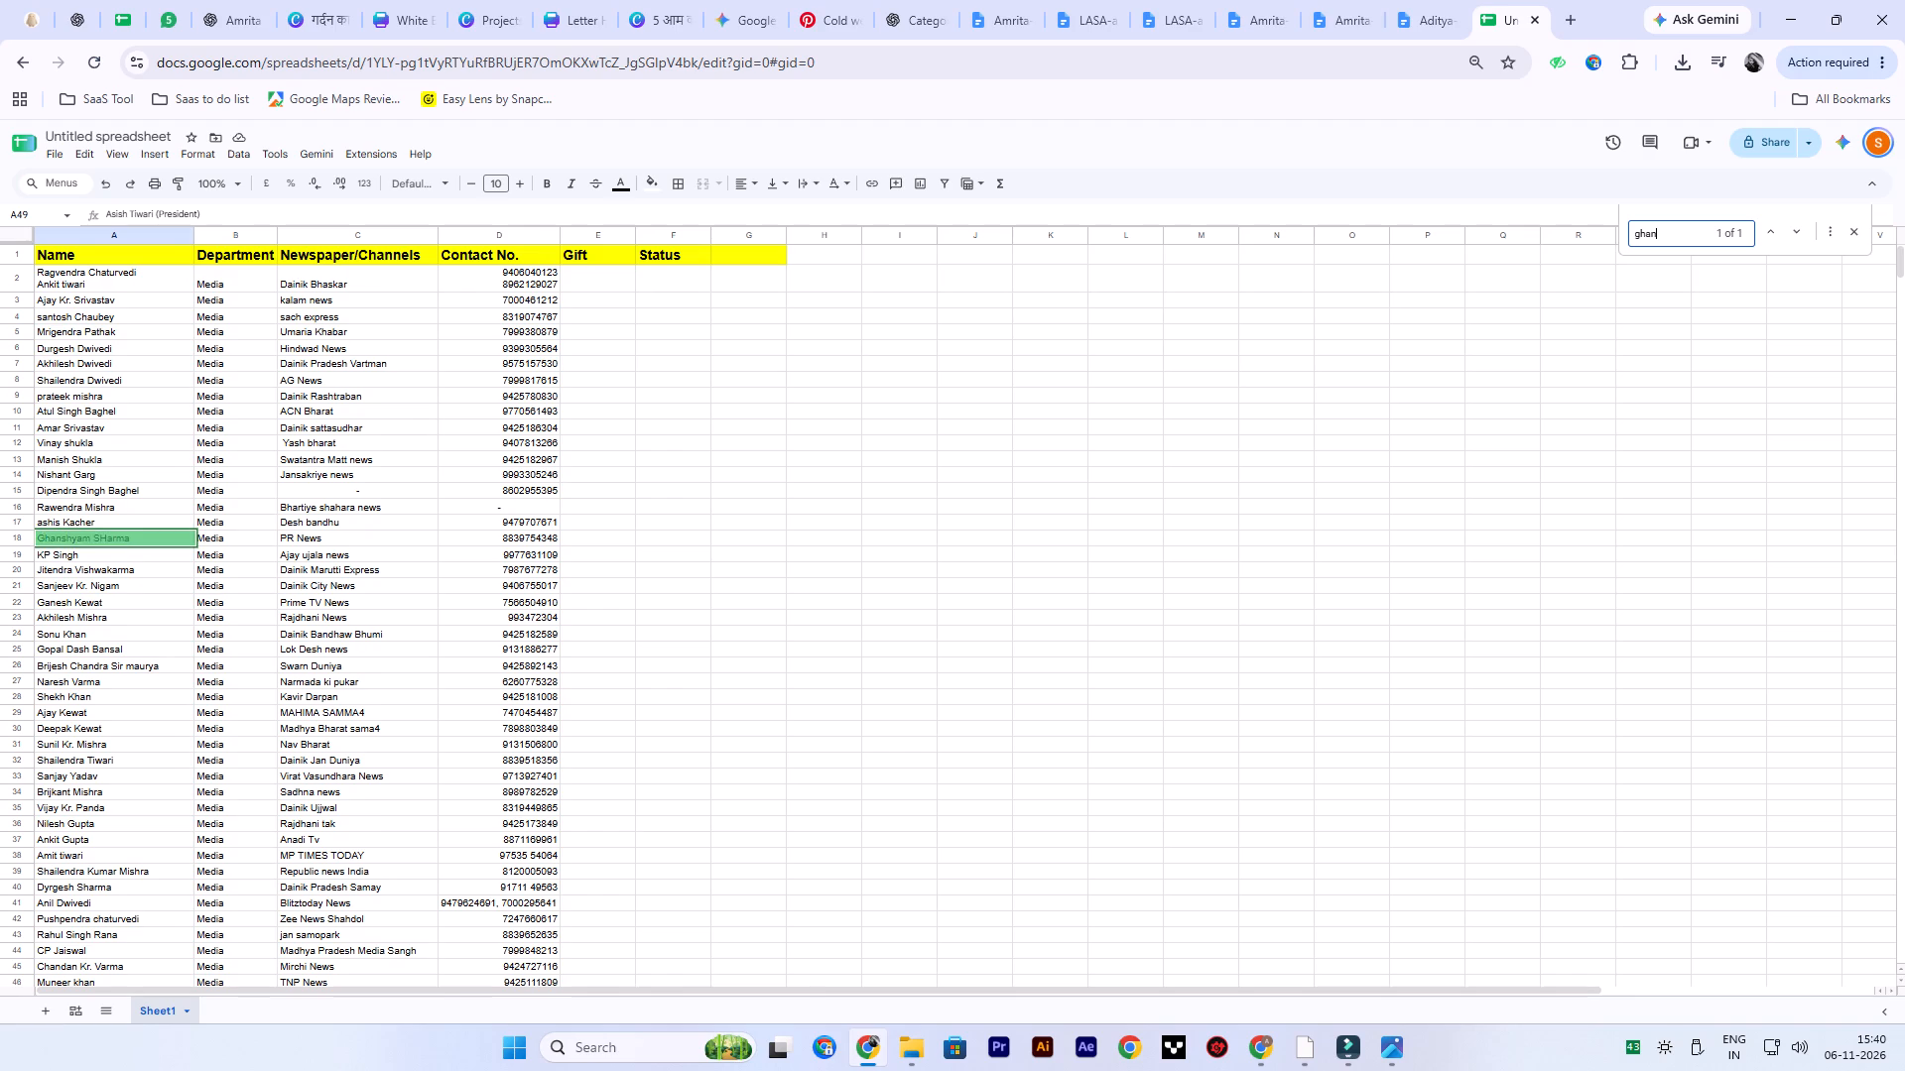
{"action": "key", "text": "ctrl+BackSpace"}
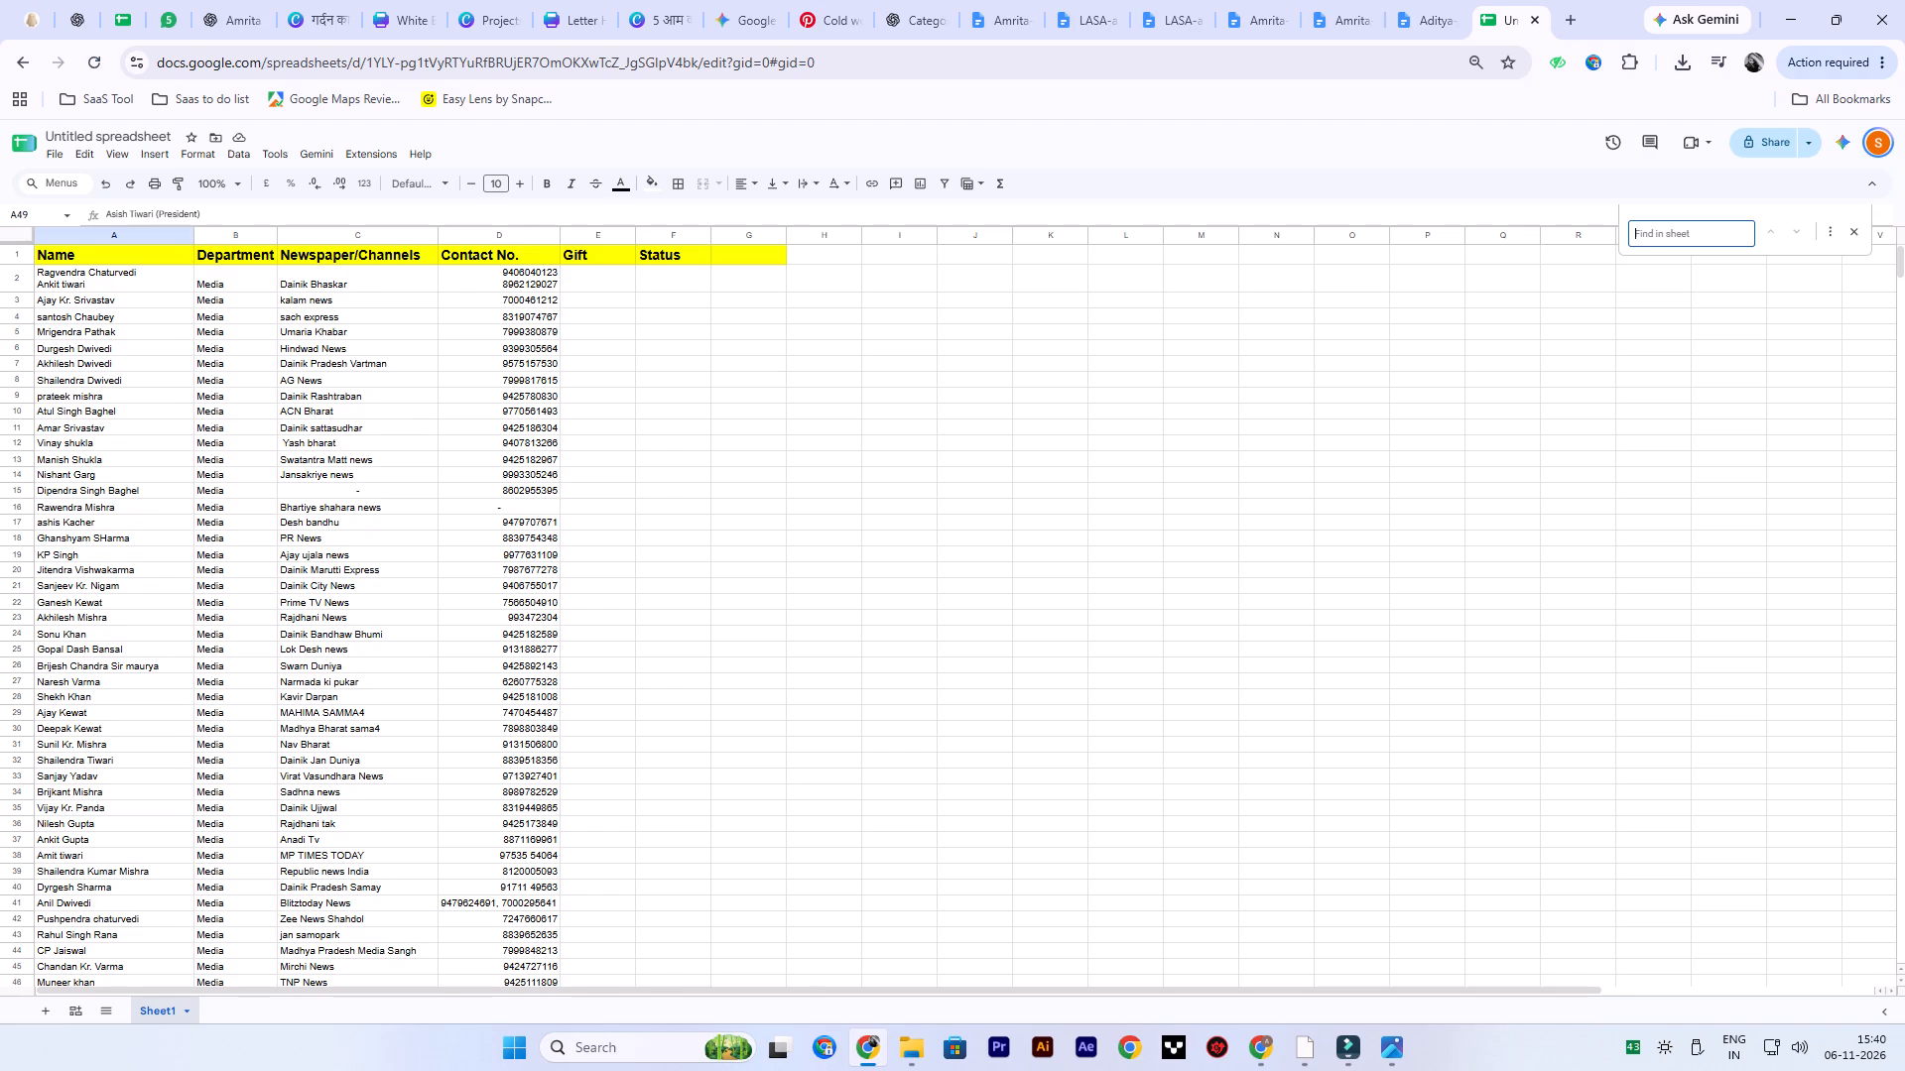
{"action": "type", "text": "vika"}
{"action": "key", "text": "BackSpace"}
{"action": "key", "text": "BackSpace"}
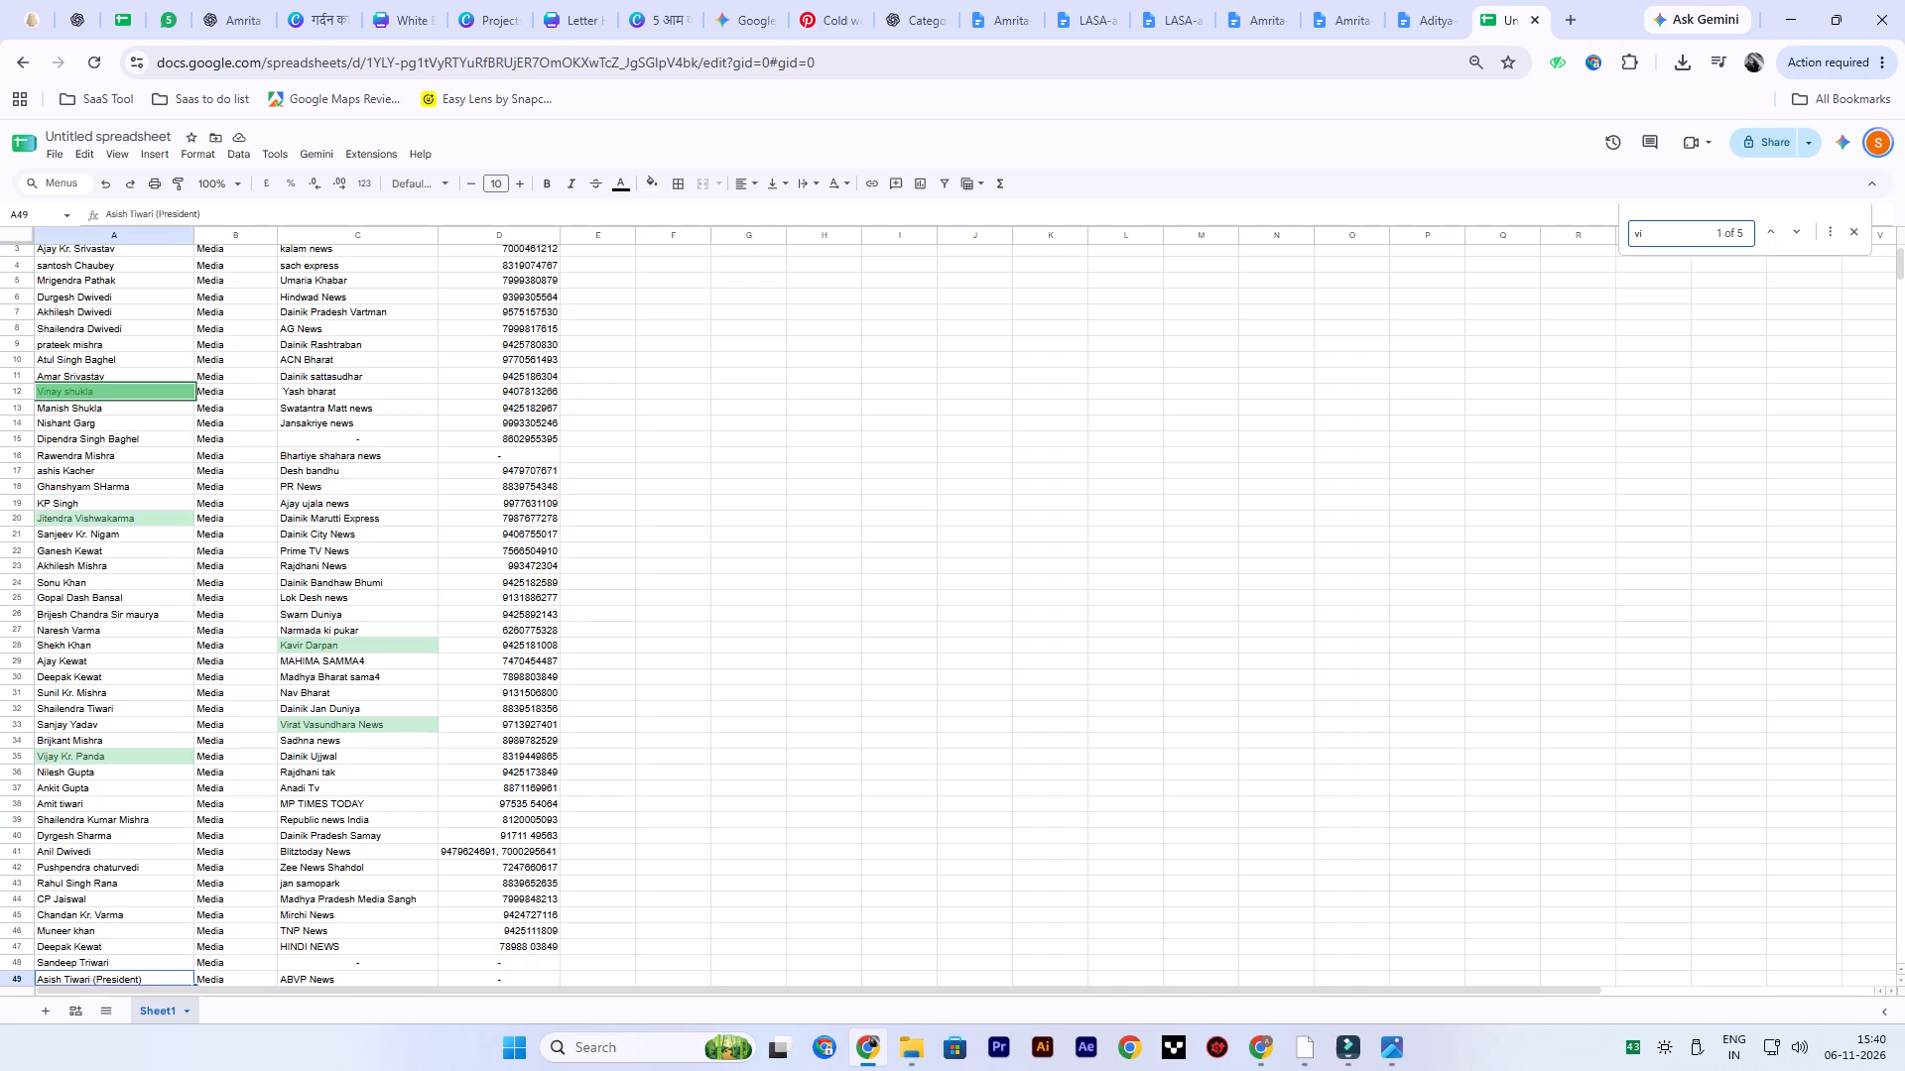
{"action": "type", "text": "ka"}
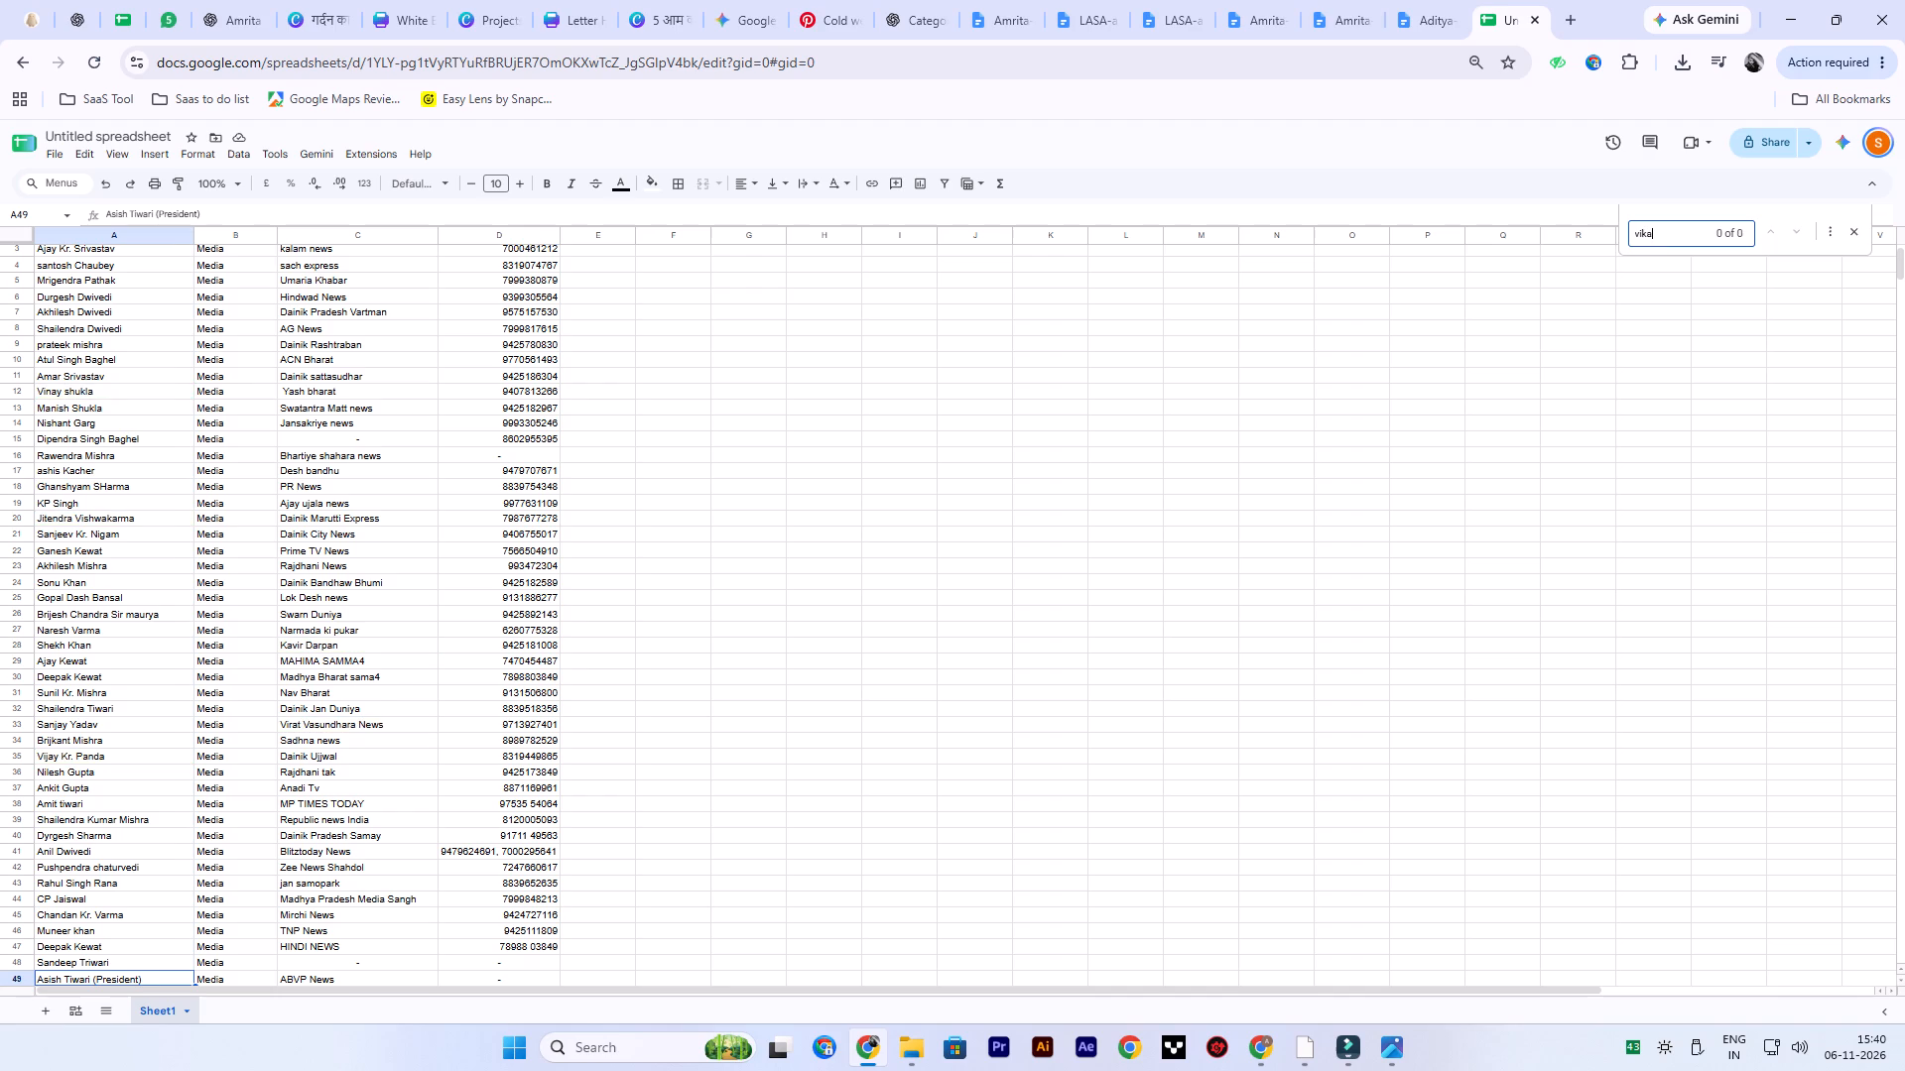
{"action": "key", "text": "BackSpace"}
{"action": "key", "text": "BackSpace"}
{"action": "key", "text": "BackSpace"}
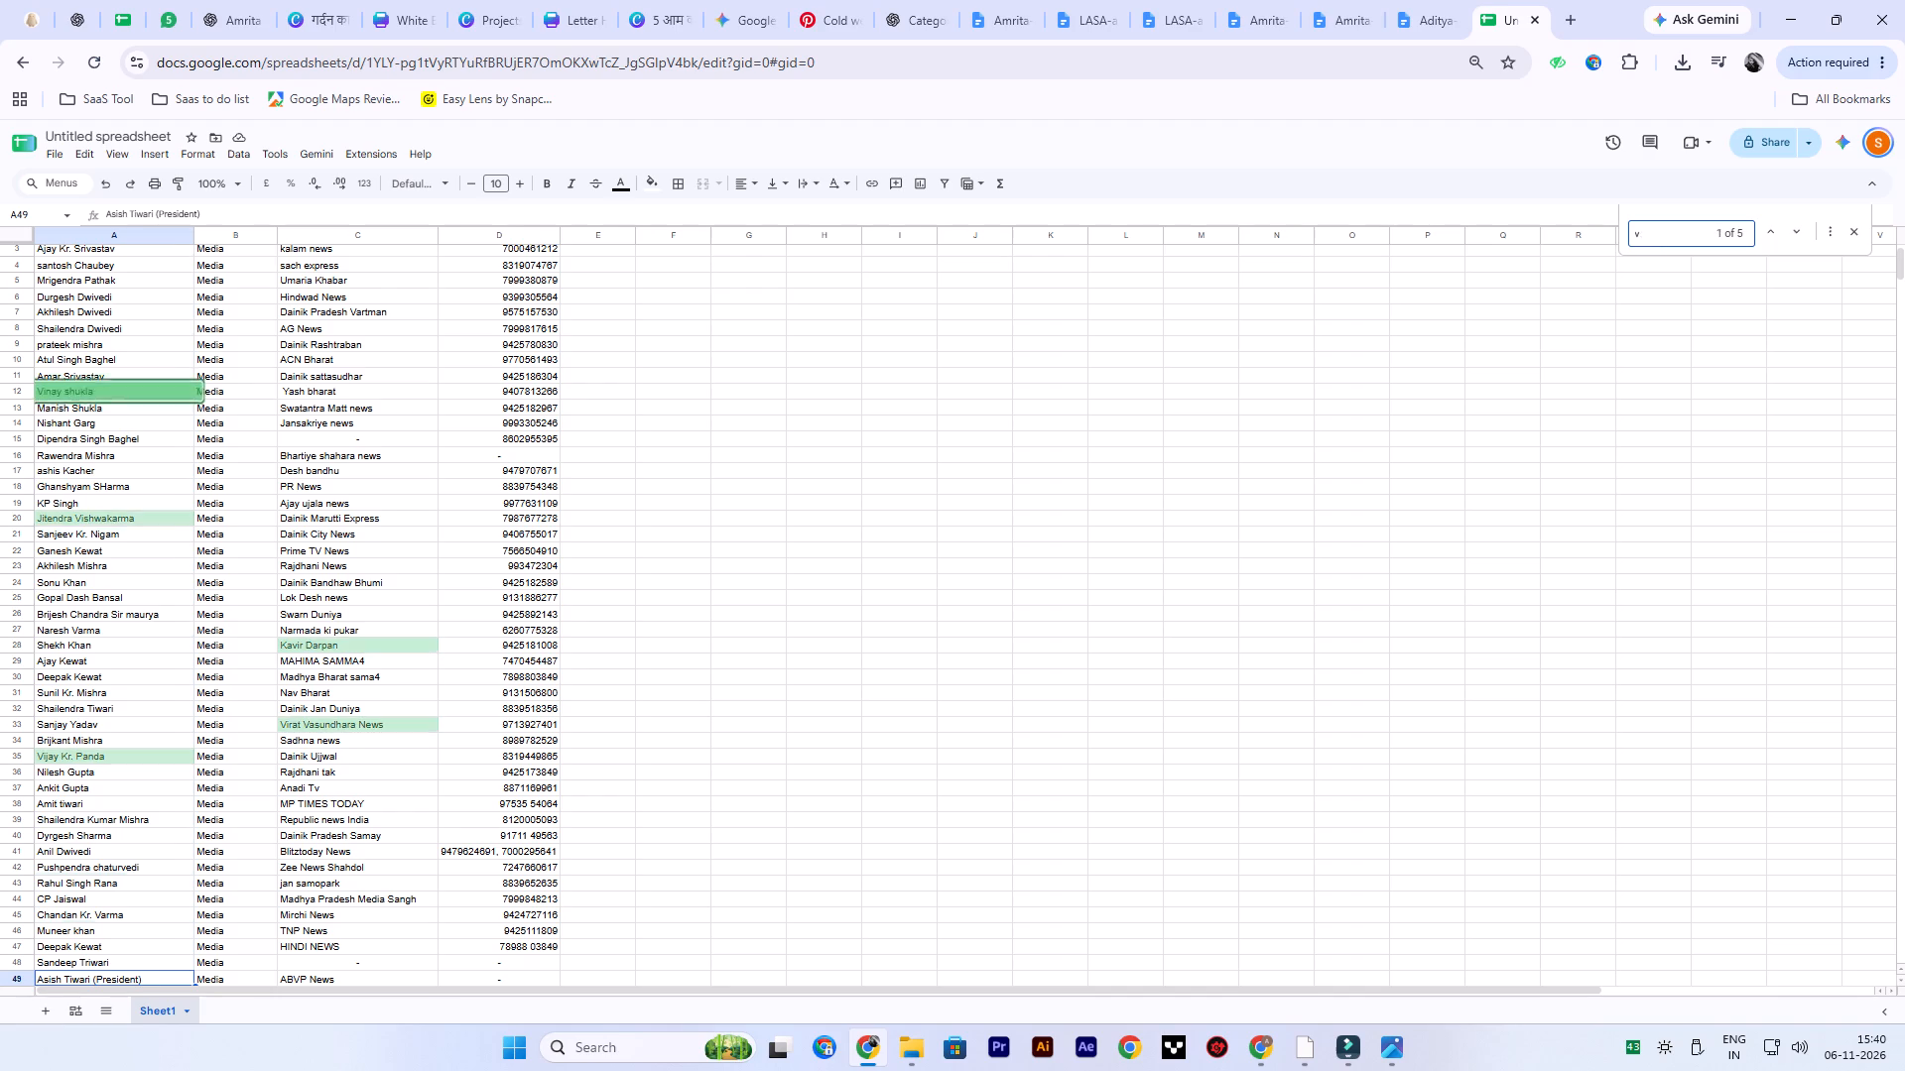
{"action": "key", "text": "BackSpace"}
Search the contact list for "sun" and for "isla", clearing the search term after each check.
{"action": "type", "text": "sun"}
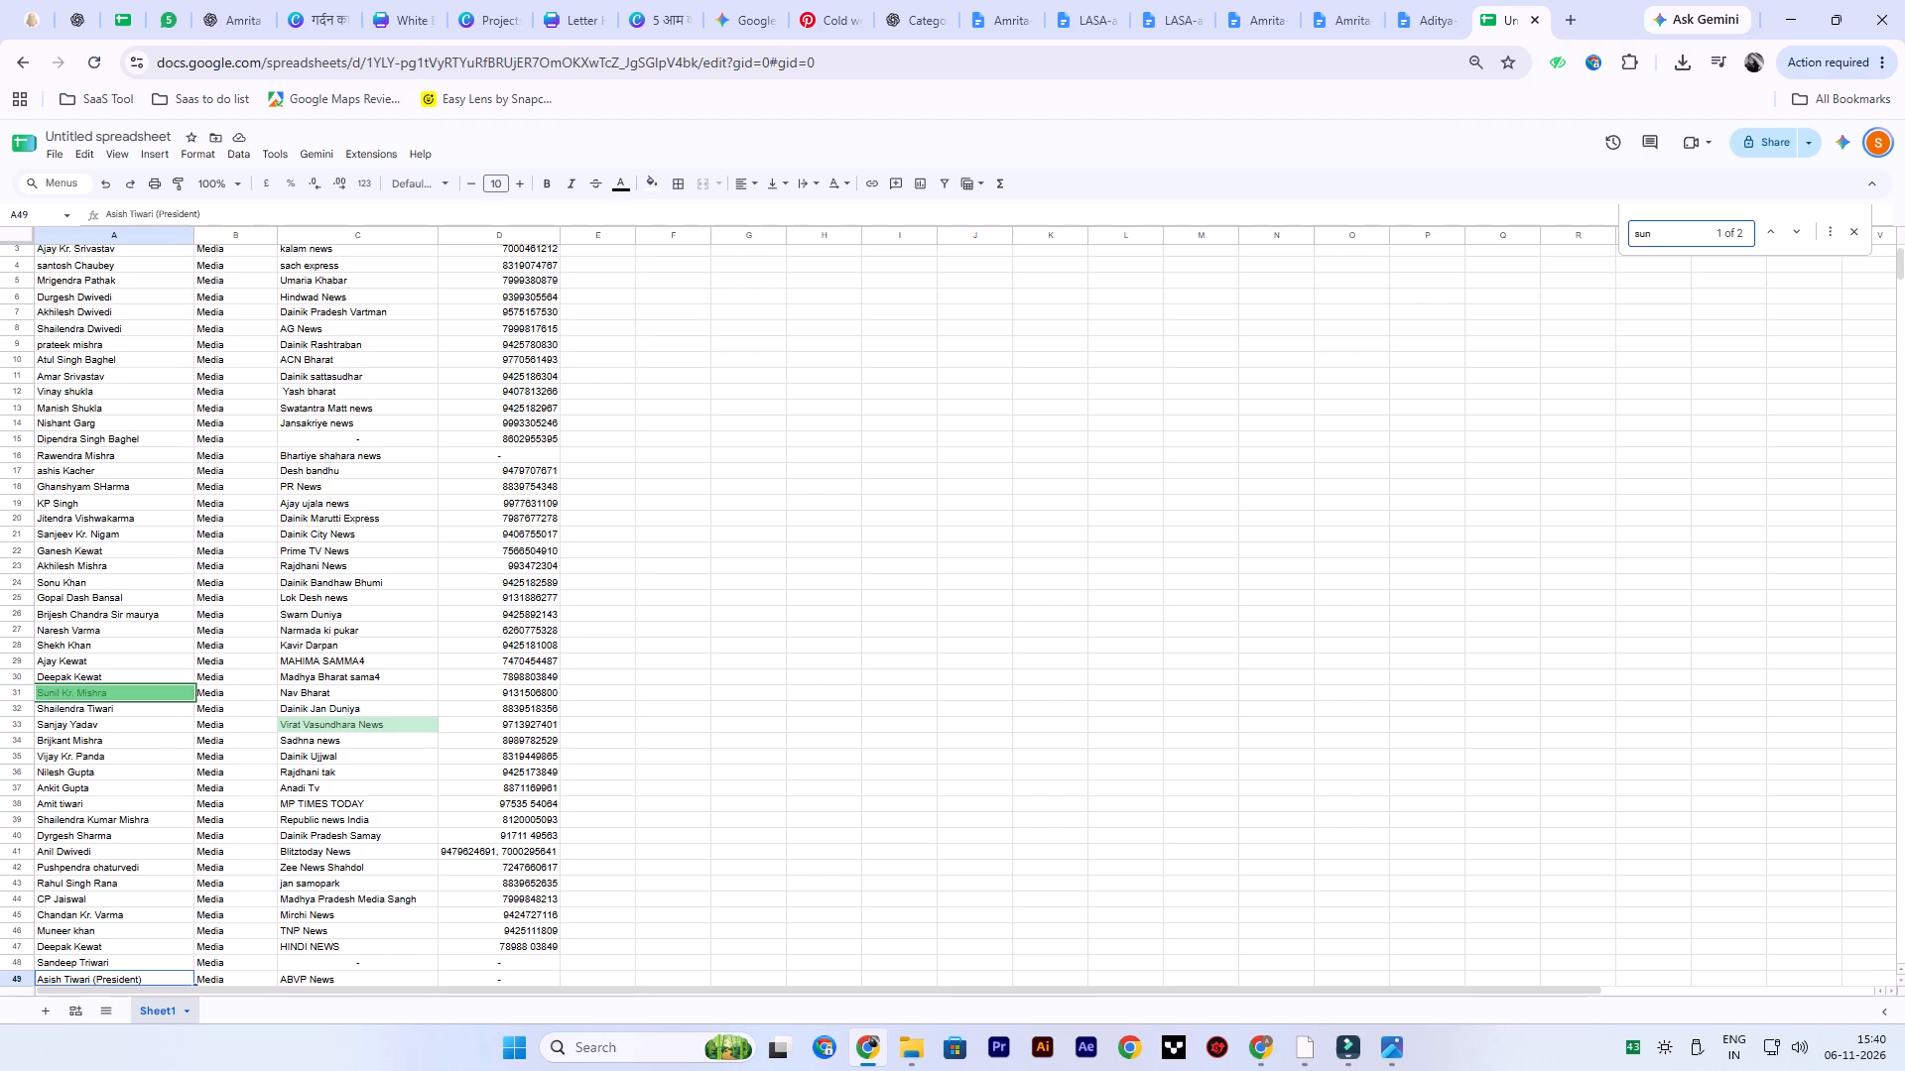
{"action": "key", "text": "ctrl+BackSpace"}
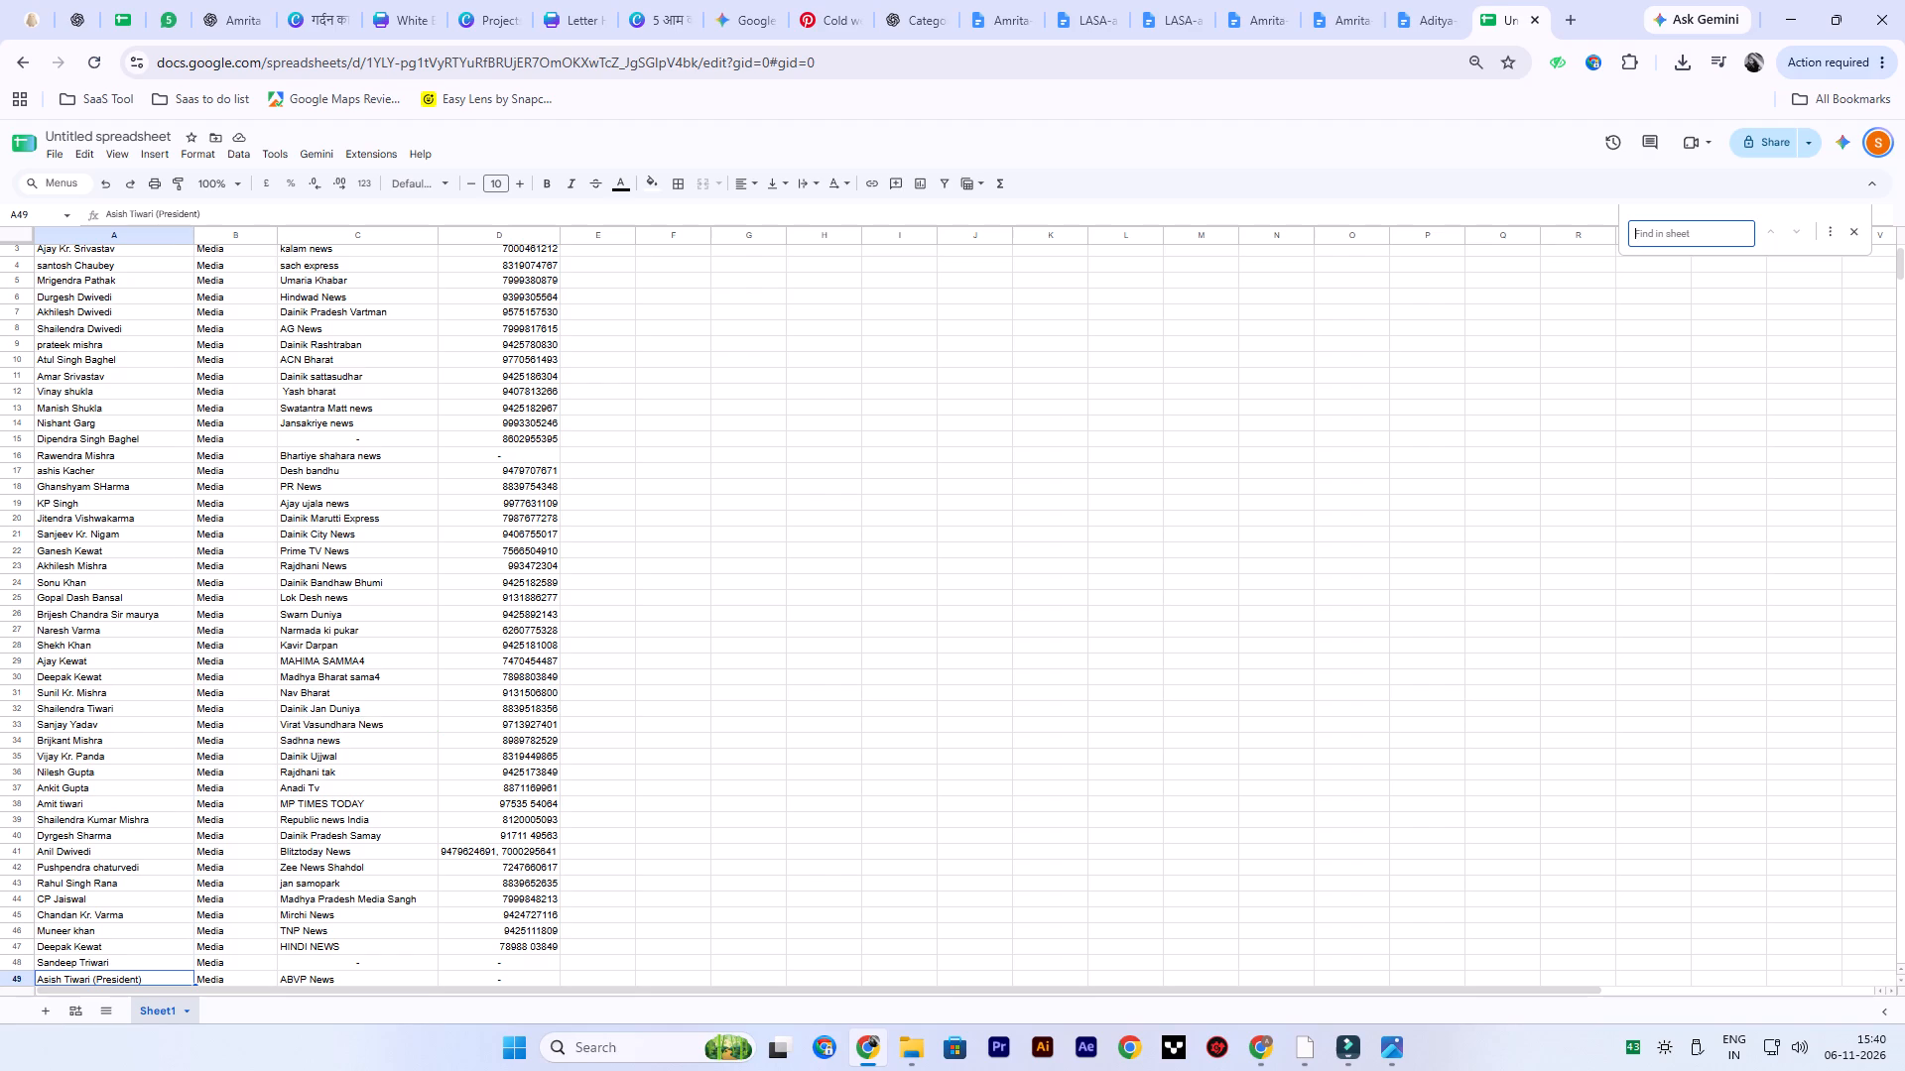
{"action": "type", "text": "isla"}
{"action": "key", "text": "BackSpace"}
{"action": "key", "text": "BackSpace"}
{"action": "key", "text": "BackSpace"}
{"action": "key", "text": "BackSpace"}
Search the contact list for "govind" and for "bbc", clearing the search term after each check.
{"action": "key", "text": "BackSpace"}
{"action": "type", "text": "govind"}
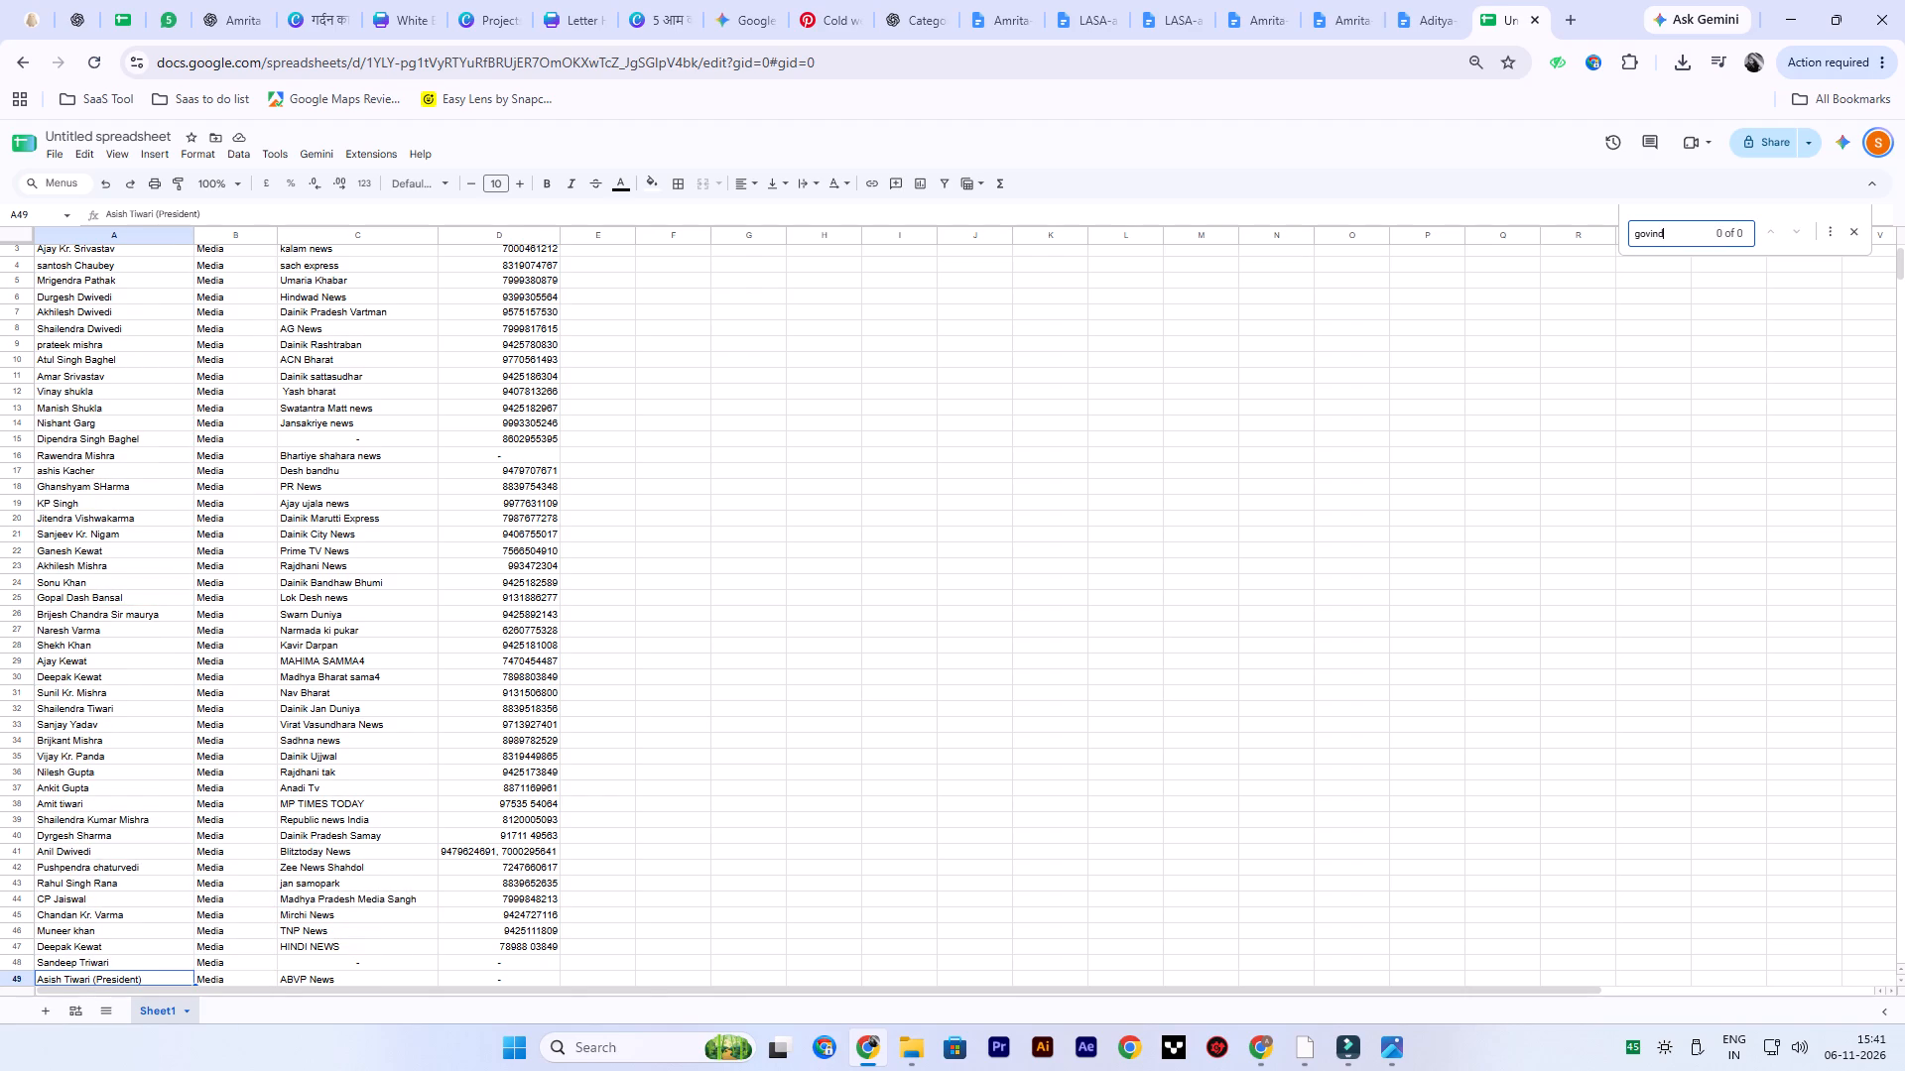
{"action": "key", "text": "ctrl+BackSpace"}
{"action": "type", "text": "bbc"}
{"action": "key", "text": "ctrl+BackSpace"}
Search the contact list for "ahnad", "ahma" and "neera", also trying the shorter "neer", and clear the search term.
{"action": "type", "text": "ah"}
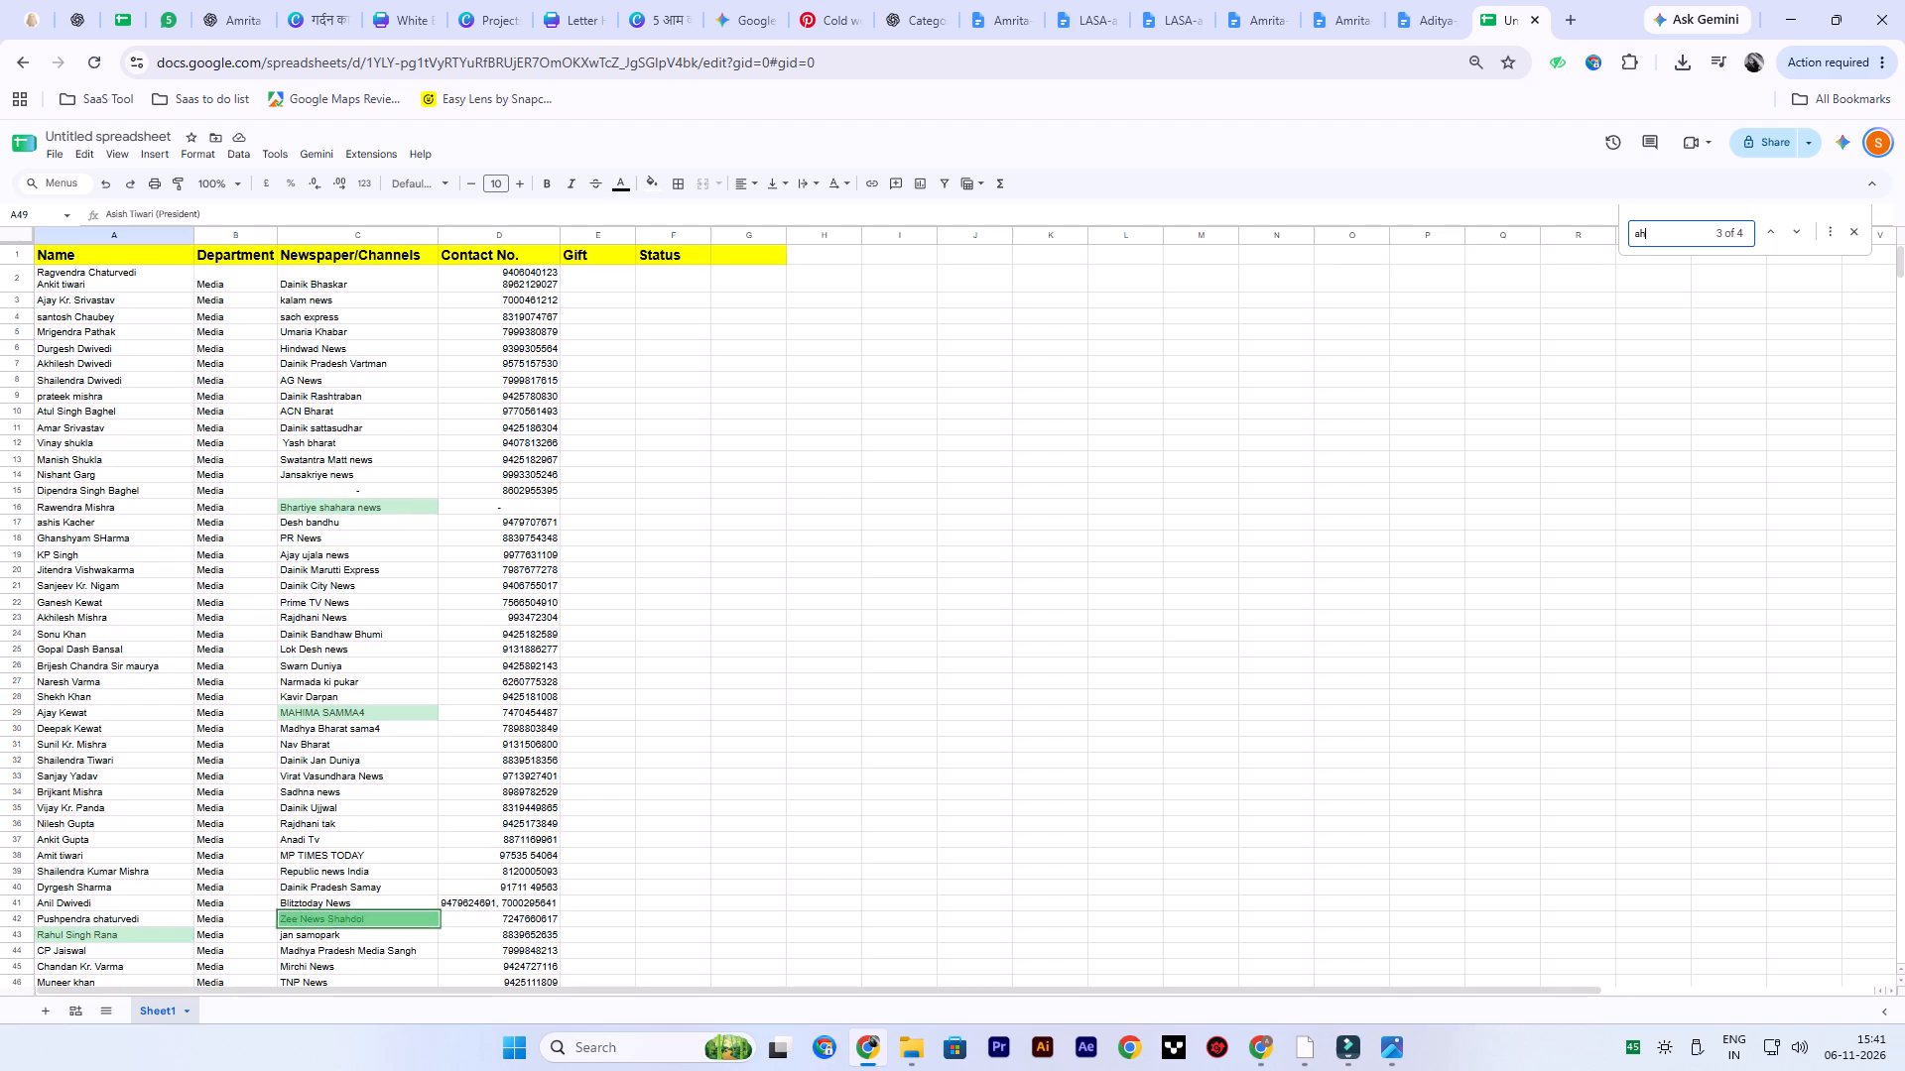
{"action": "type", "text": "nad"}
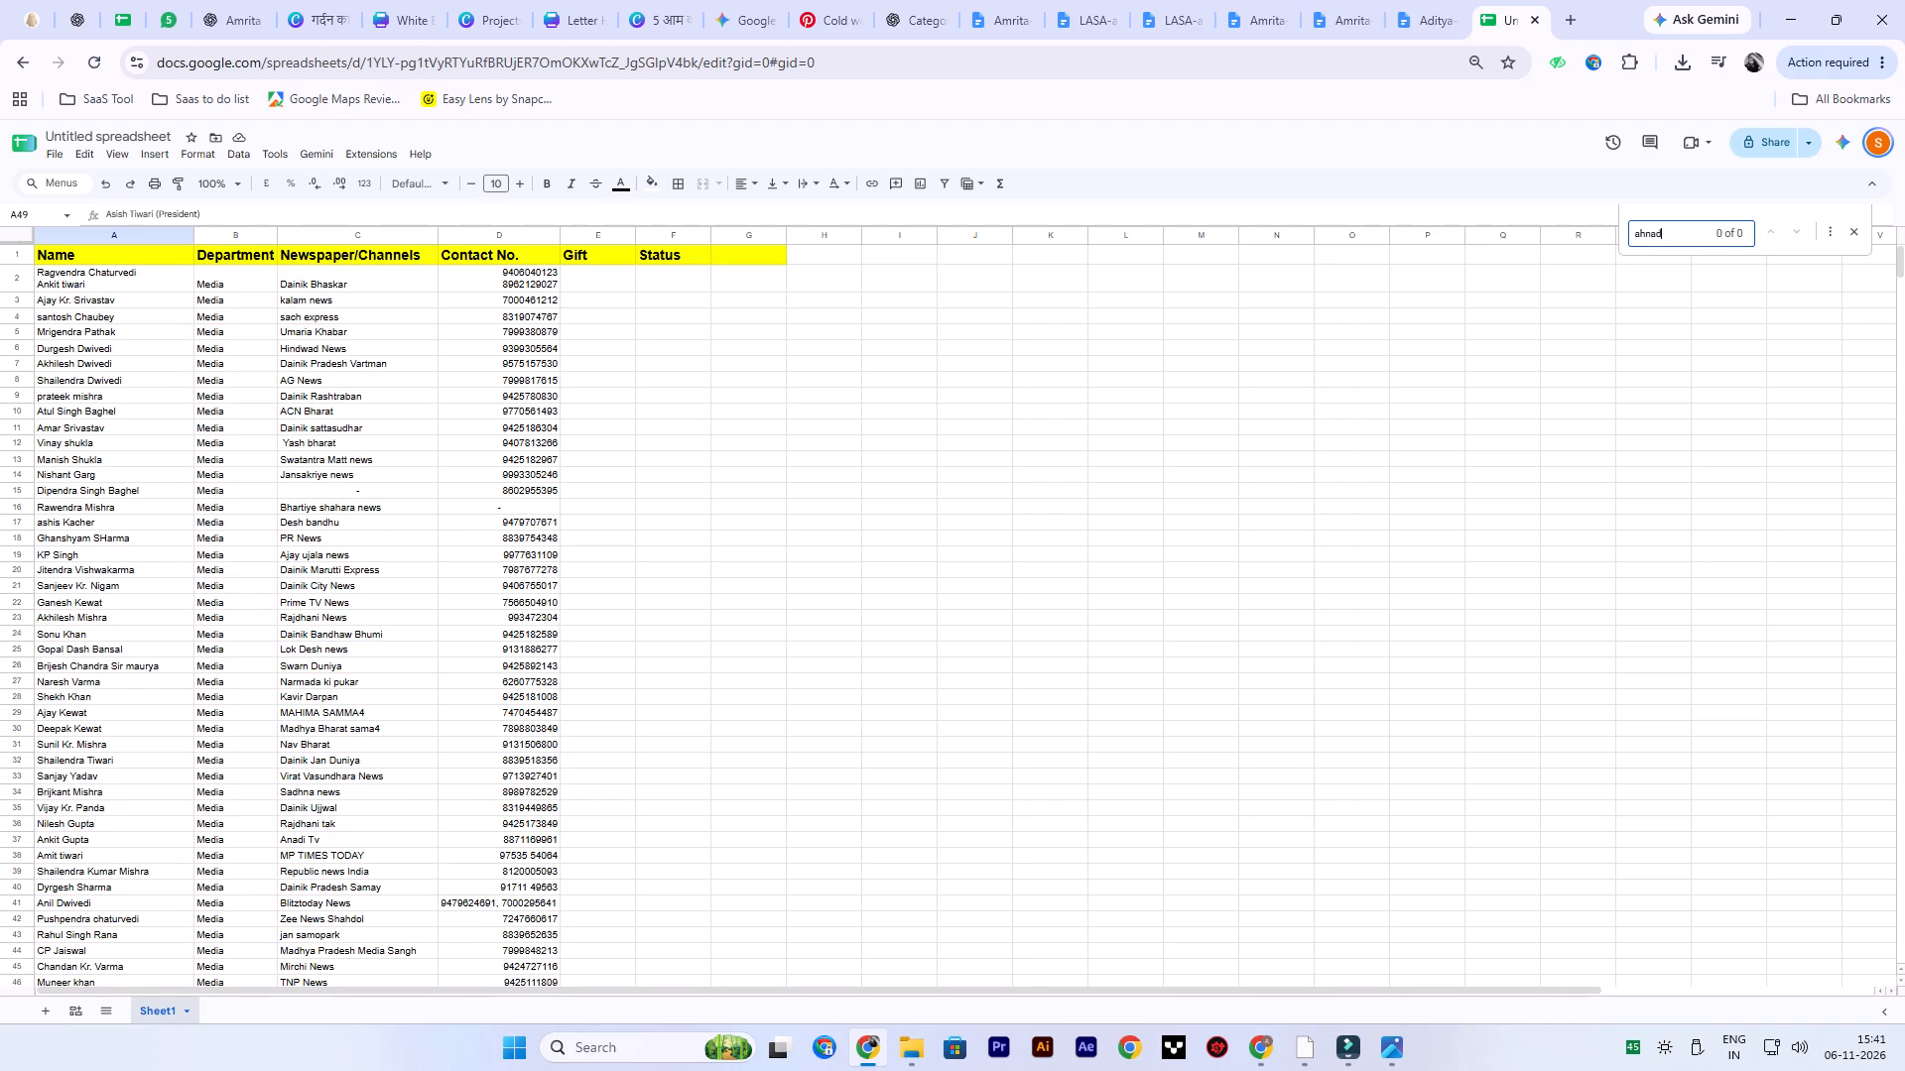
{"action": "key", "text": "ctrl+BackSpace"}
{"action": "type", "text": "ahma"}
{"action": "key", "text": "ctrl+BackSpace"}
{"action": "type", "text": "neera"}
{"action": "key", "text": "BackSpace"}
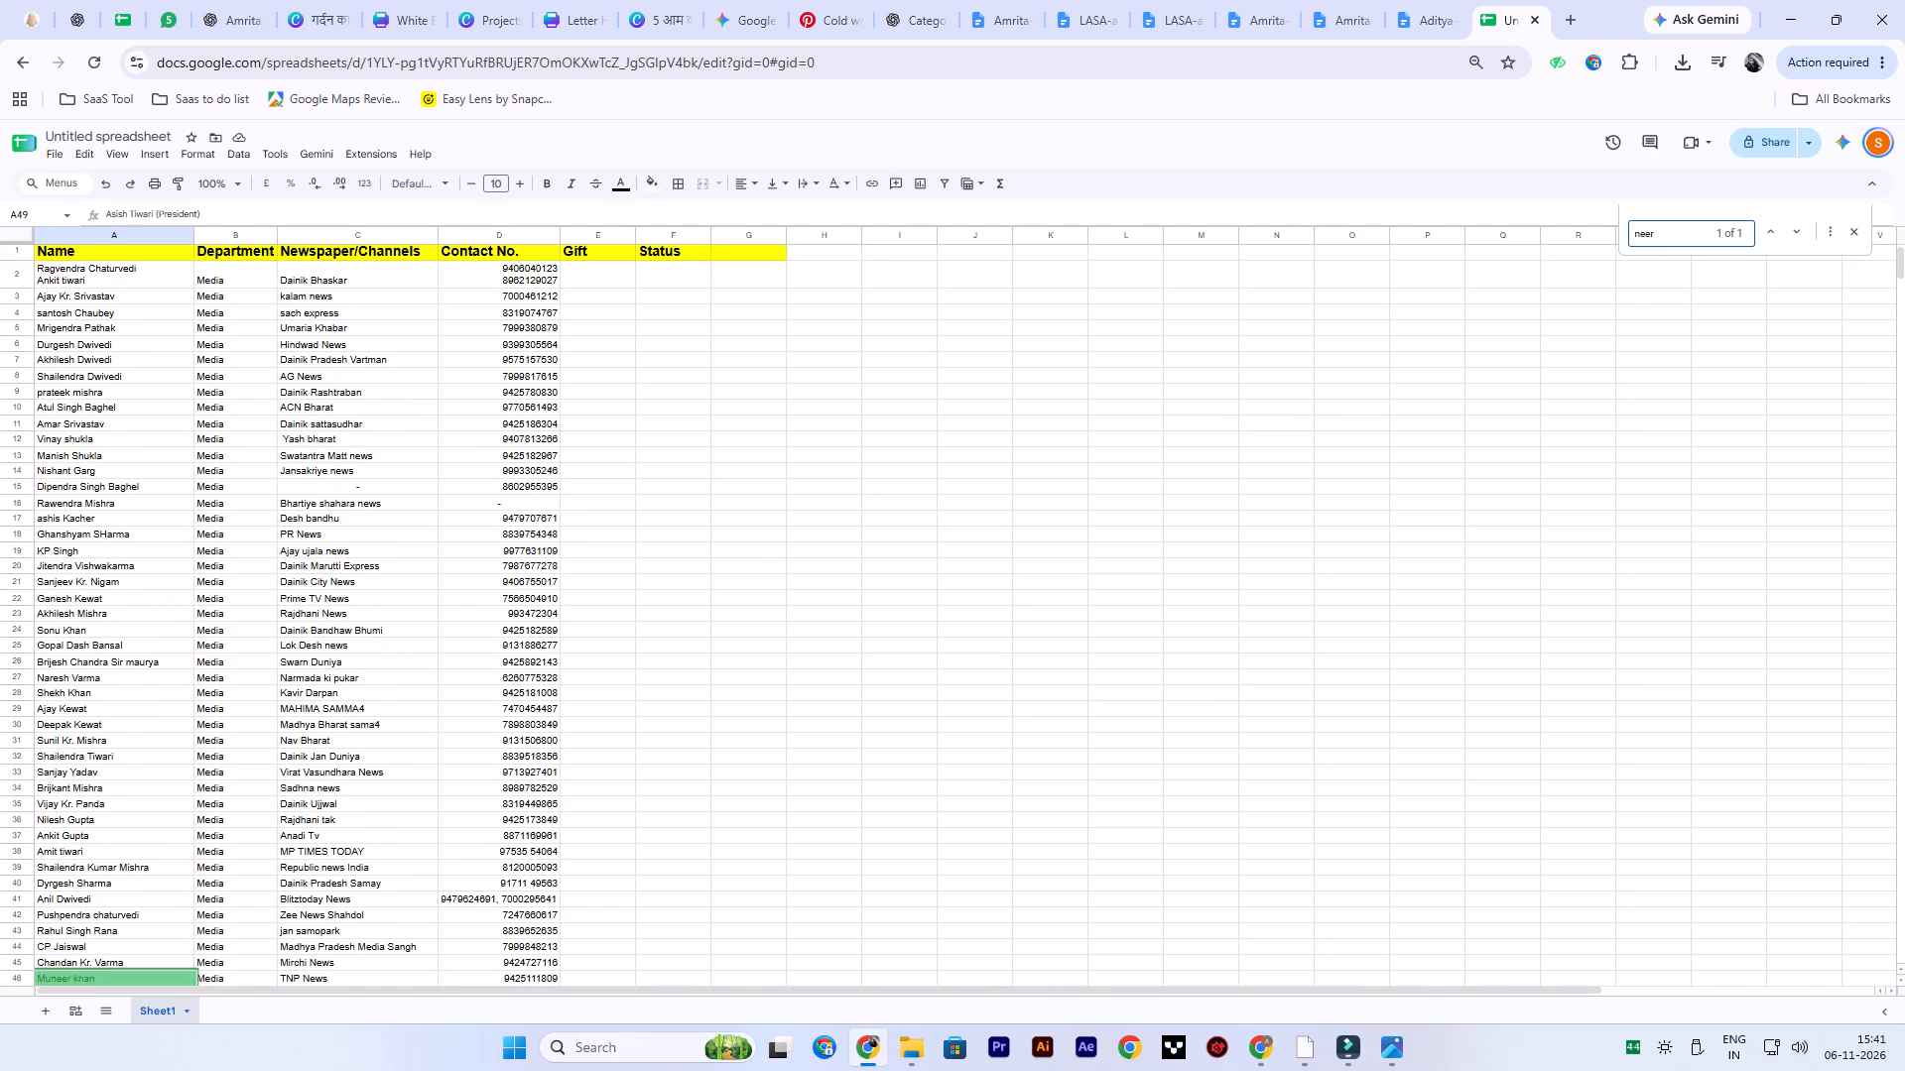
{"action": "key", "text": "BackSpace"}
{"action": "key", "text": "ctrl+BackSpace"}
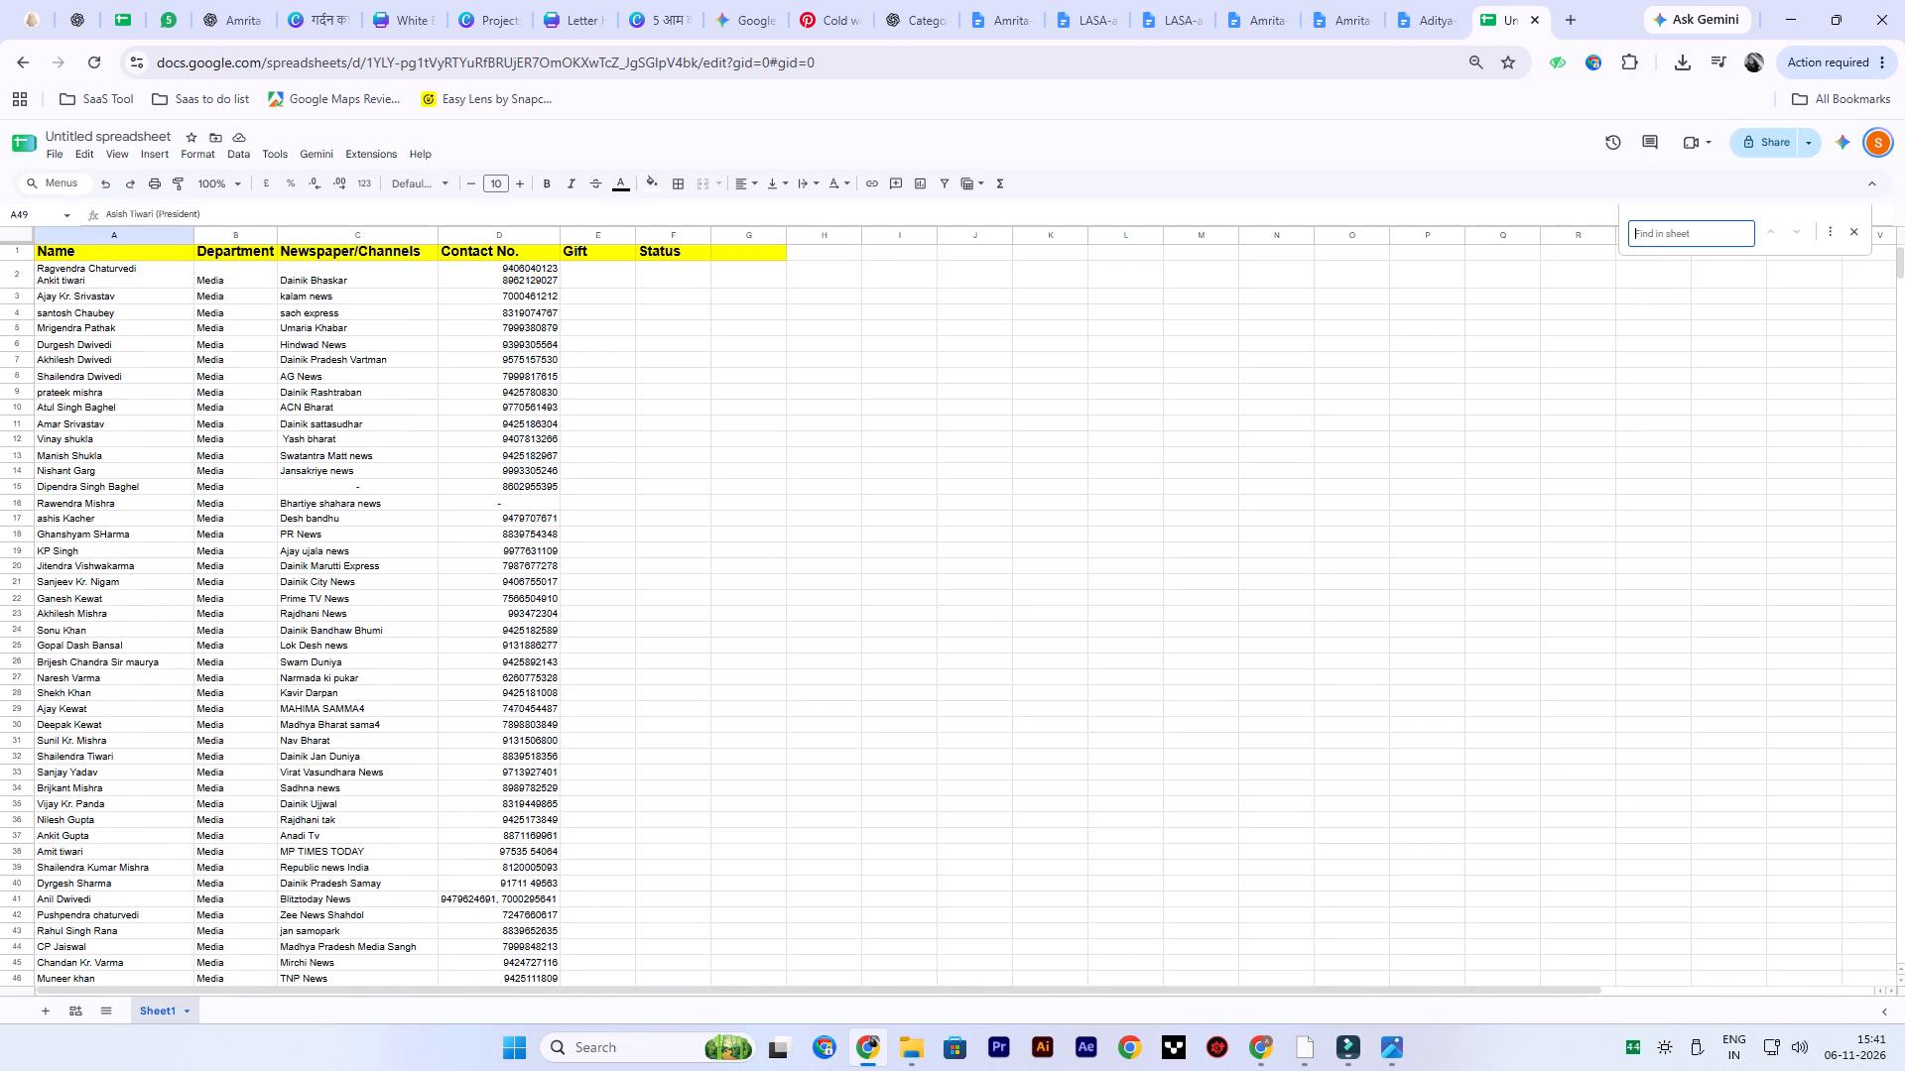
Search the contact list for "vija", "deepa" and "neeraj", clearing the search term after each check.
{"action": "type", "text": "vija"}
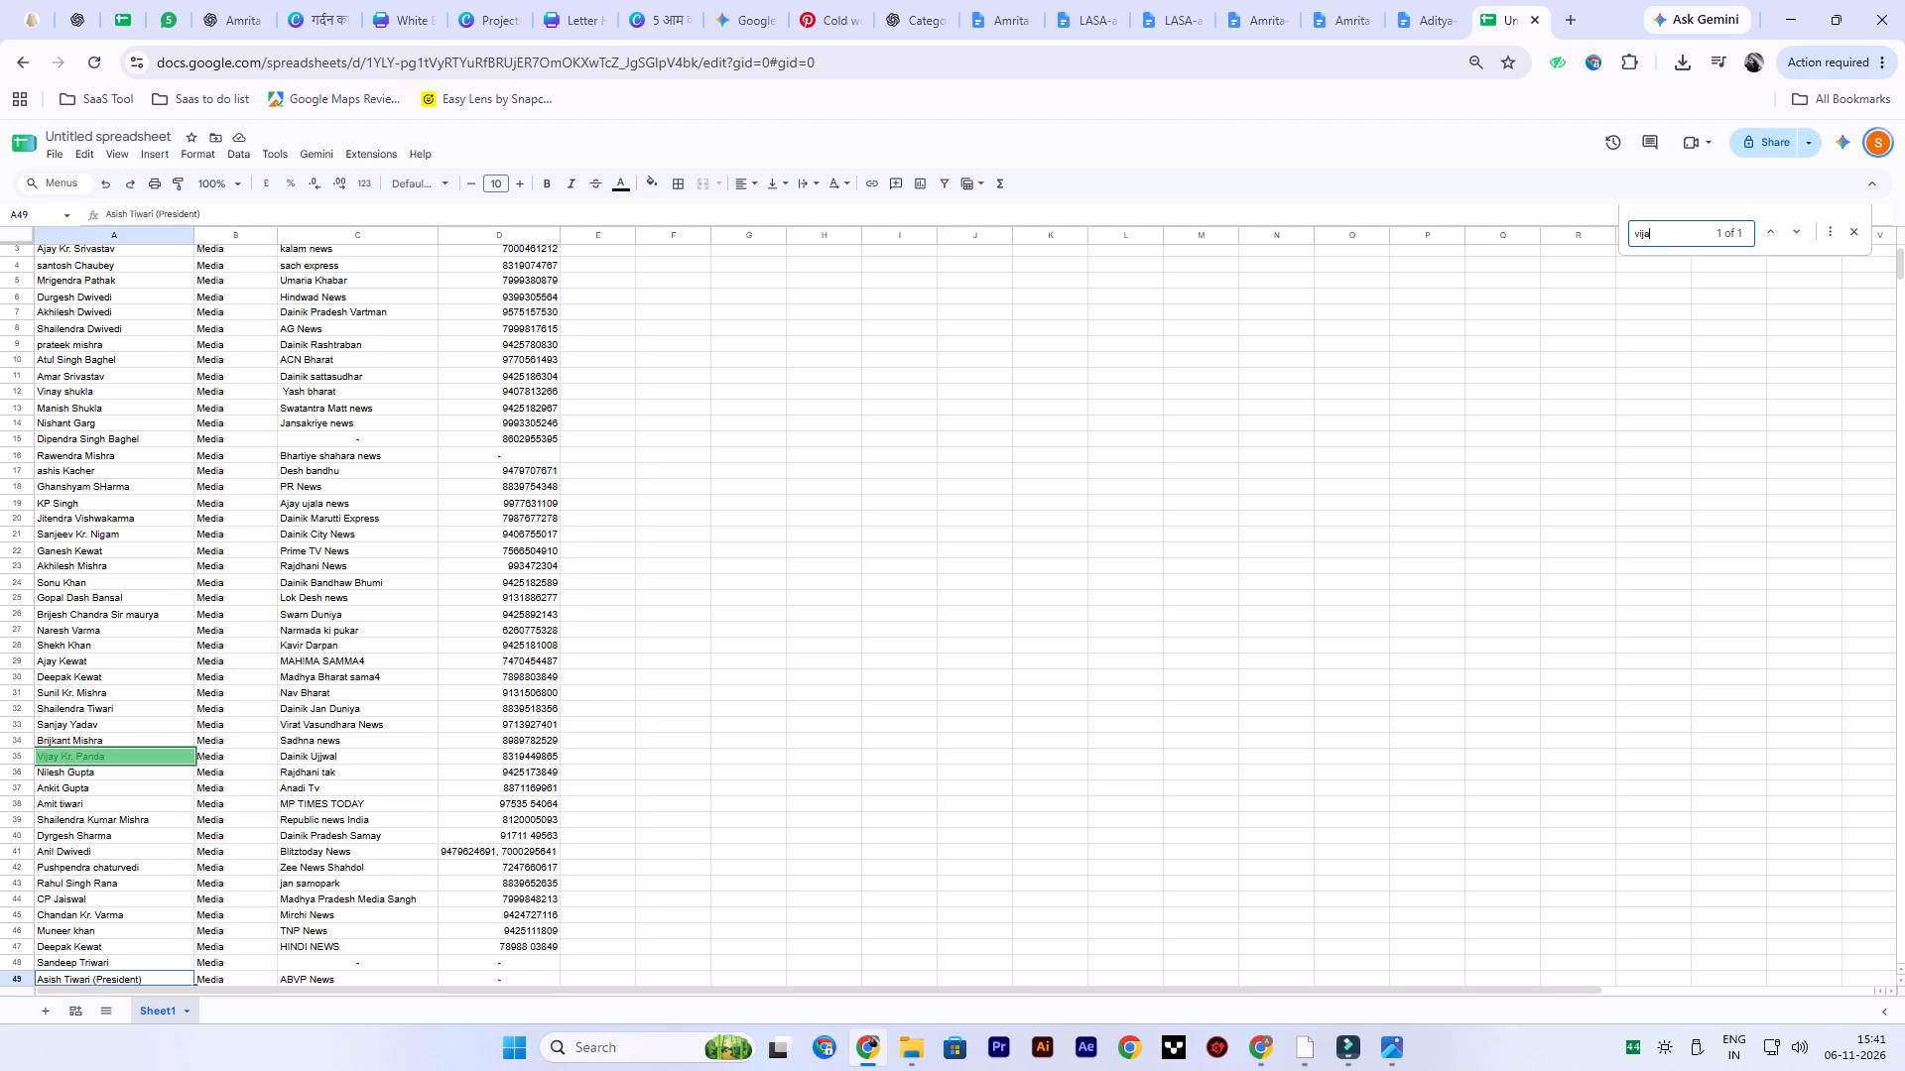
{"action": "key", "text": "ctrl+BackSpace"}
{"action": "type", "text": "deepa"}
{"action": "key", "text": "ctrl+BackSpace"}
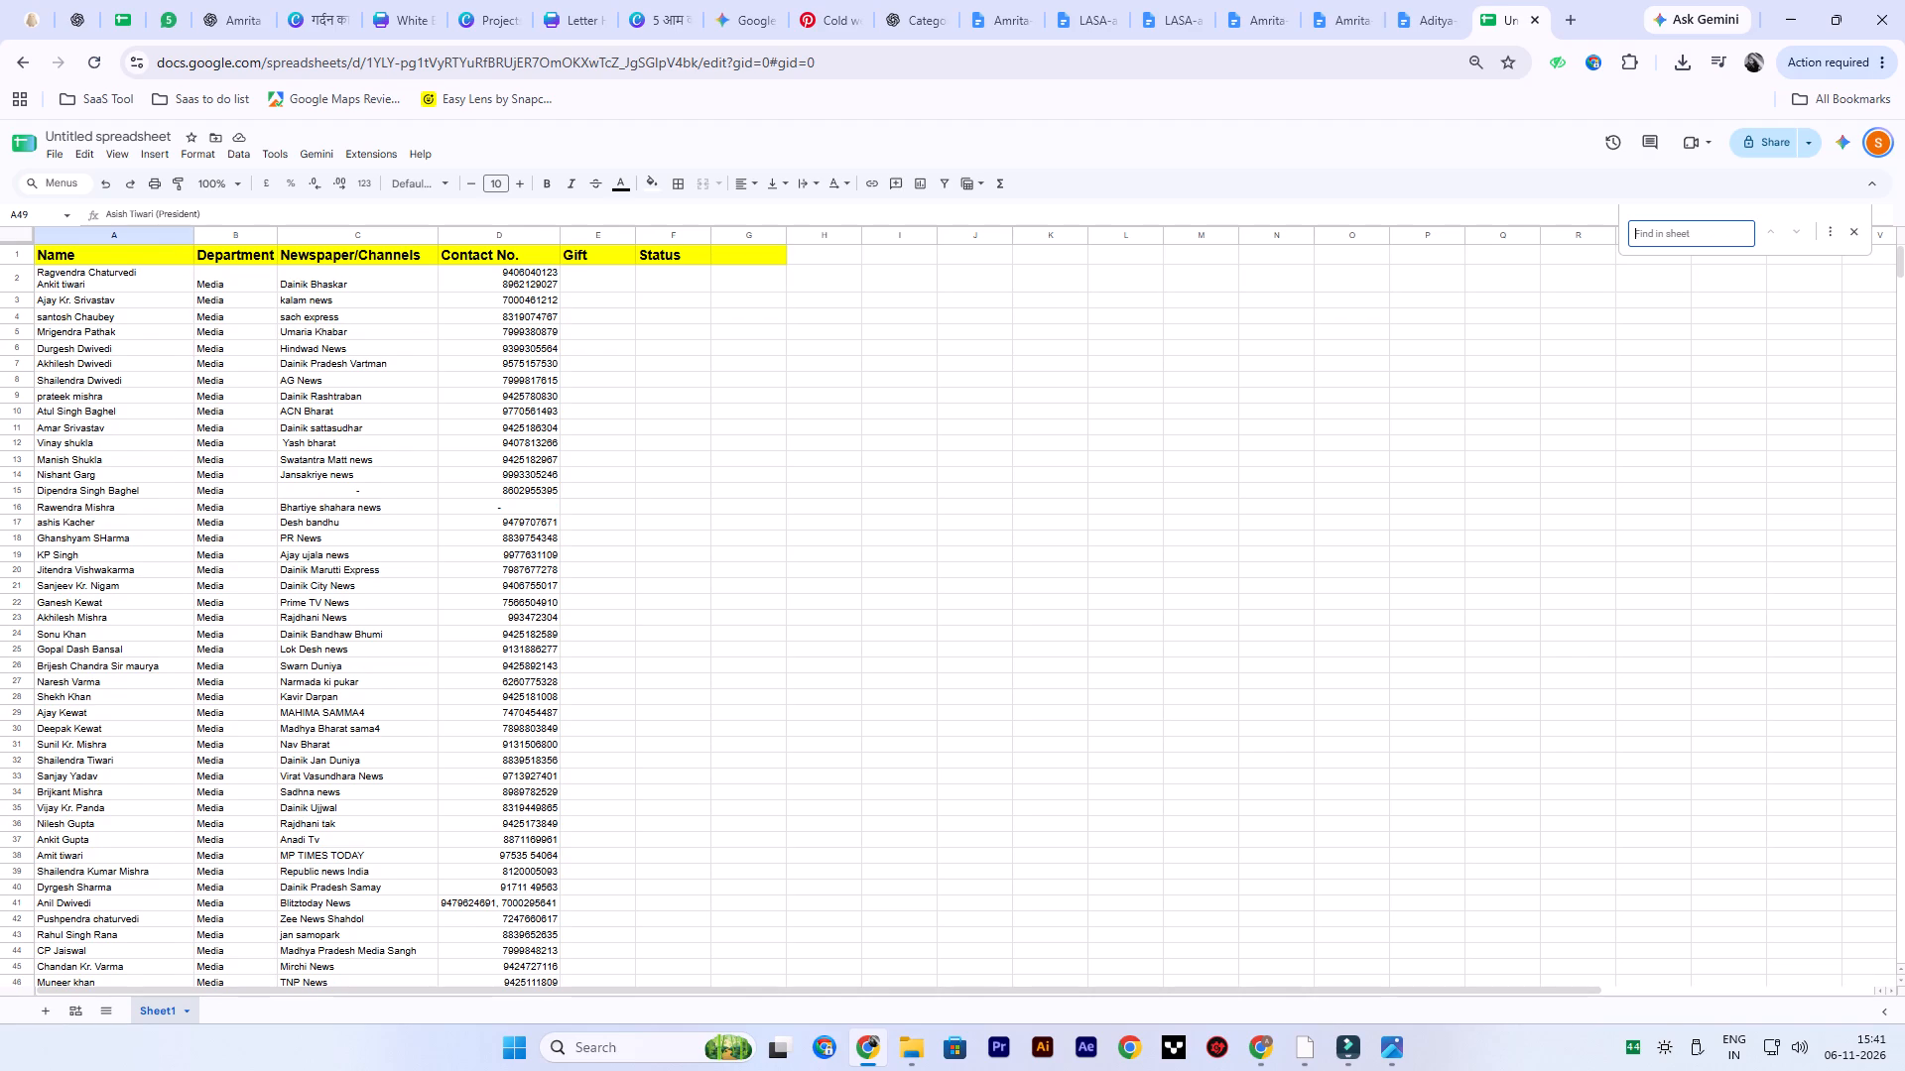
{"action": "type", "text": "neer"}
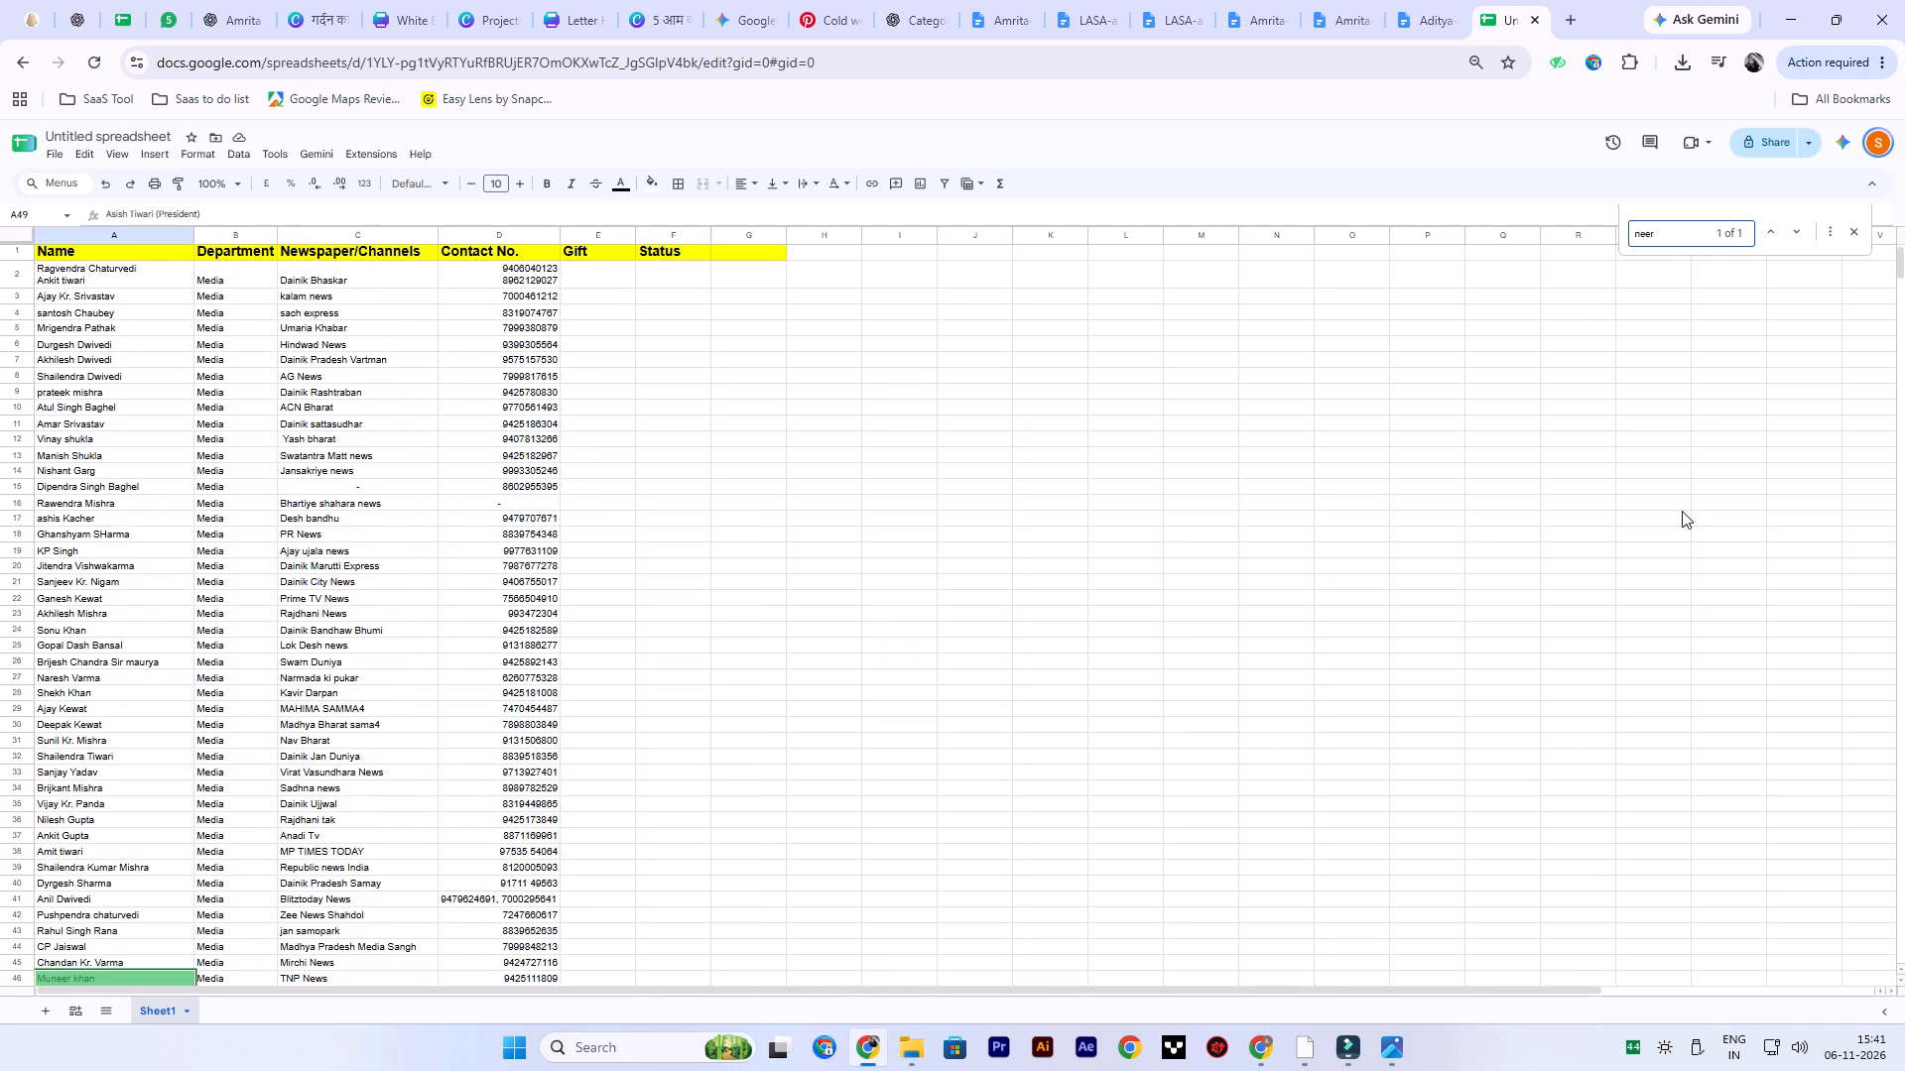
{"action": "key", "text": "BackSpace"}
{"action": "type", "text": "ra"}
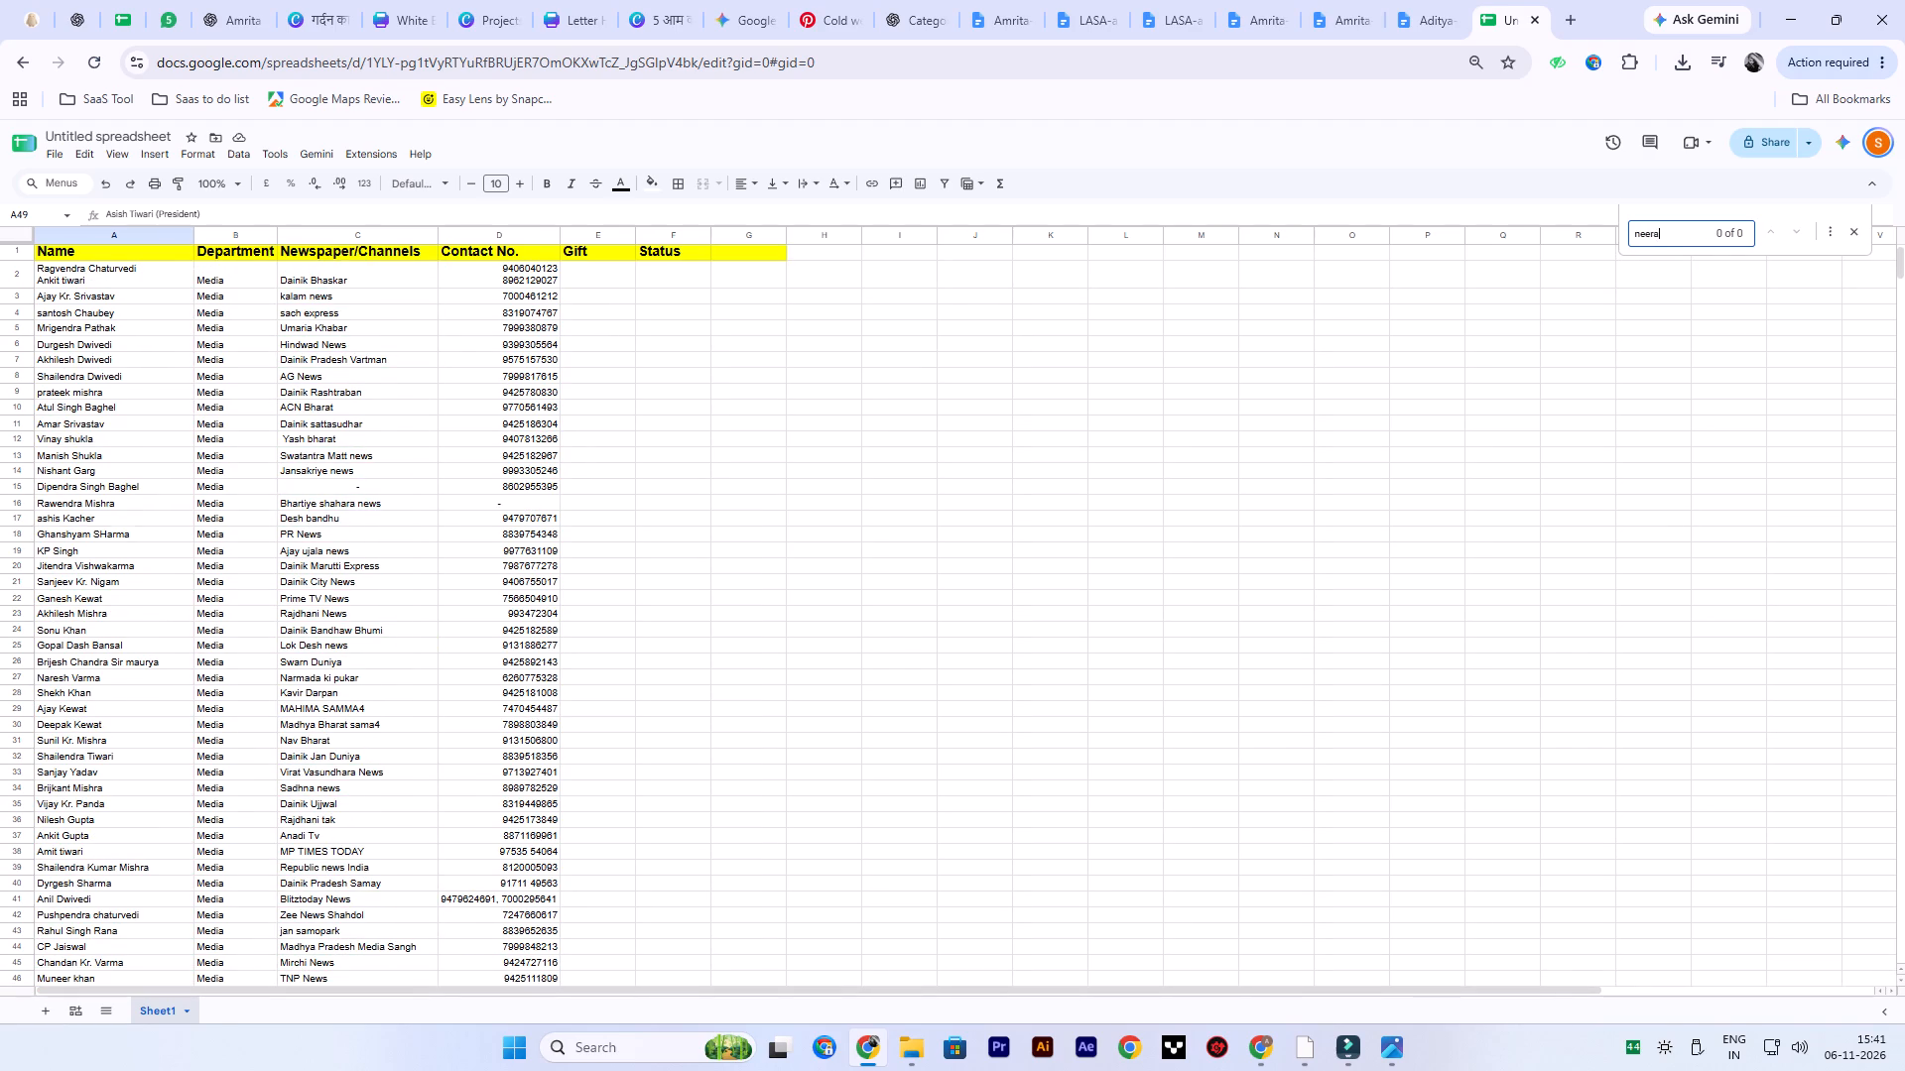
{"action": "key", "text": "j"}
{"action": "key", "text": "ctrl+BackSpace"}
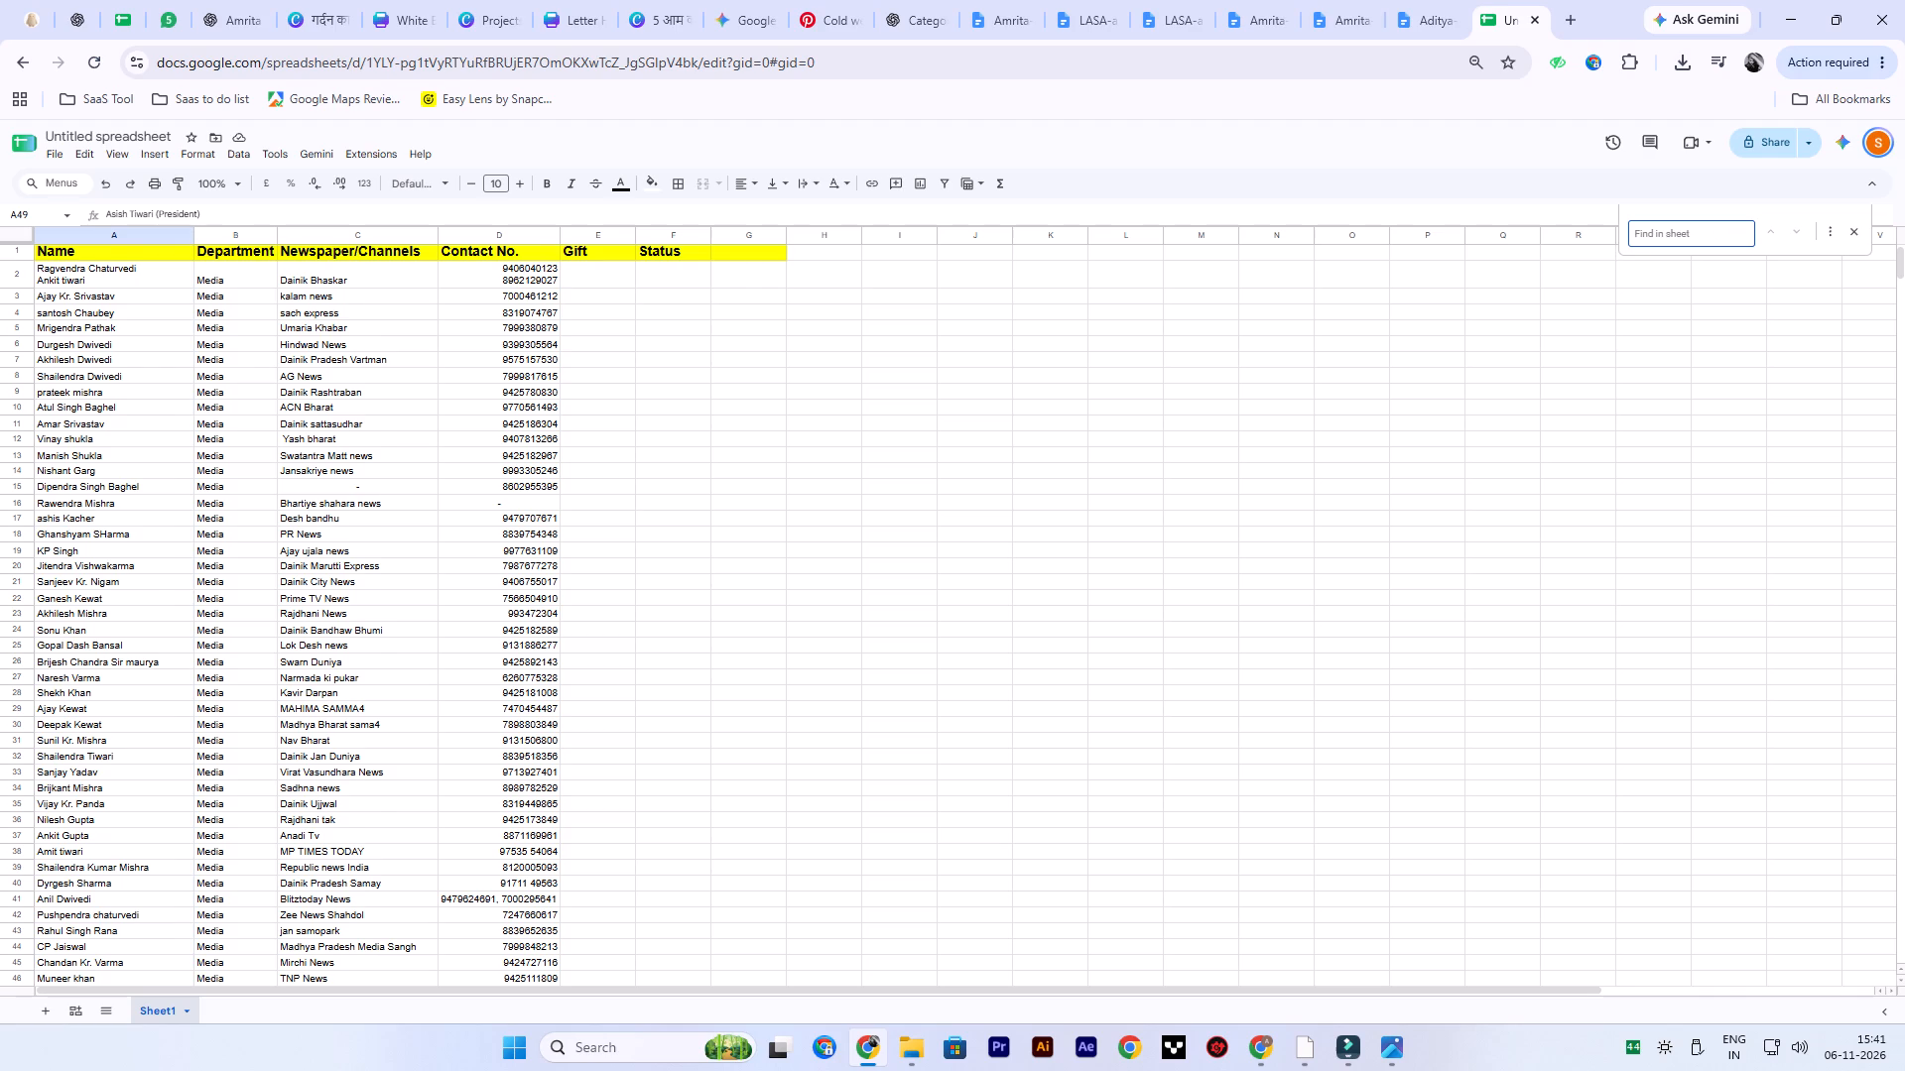
Search the contact list for "kris", "sha" and "gar", clearing the search term after each check.
{"action": "type", "text": "kris"}
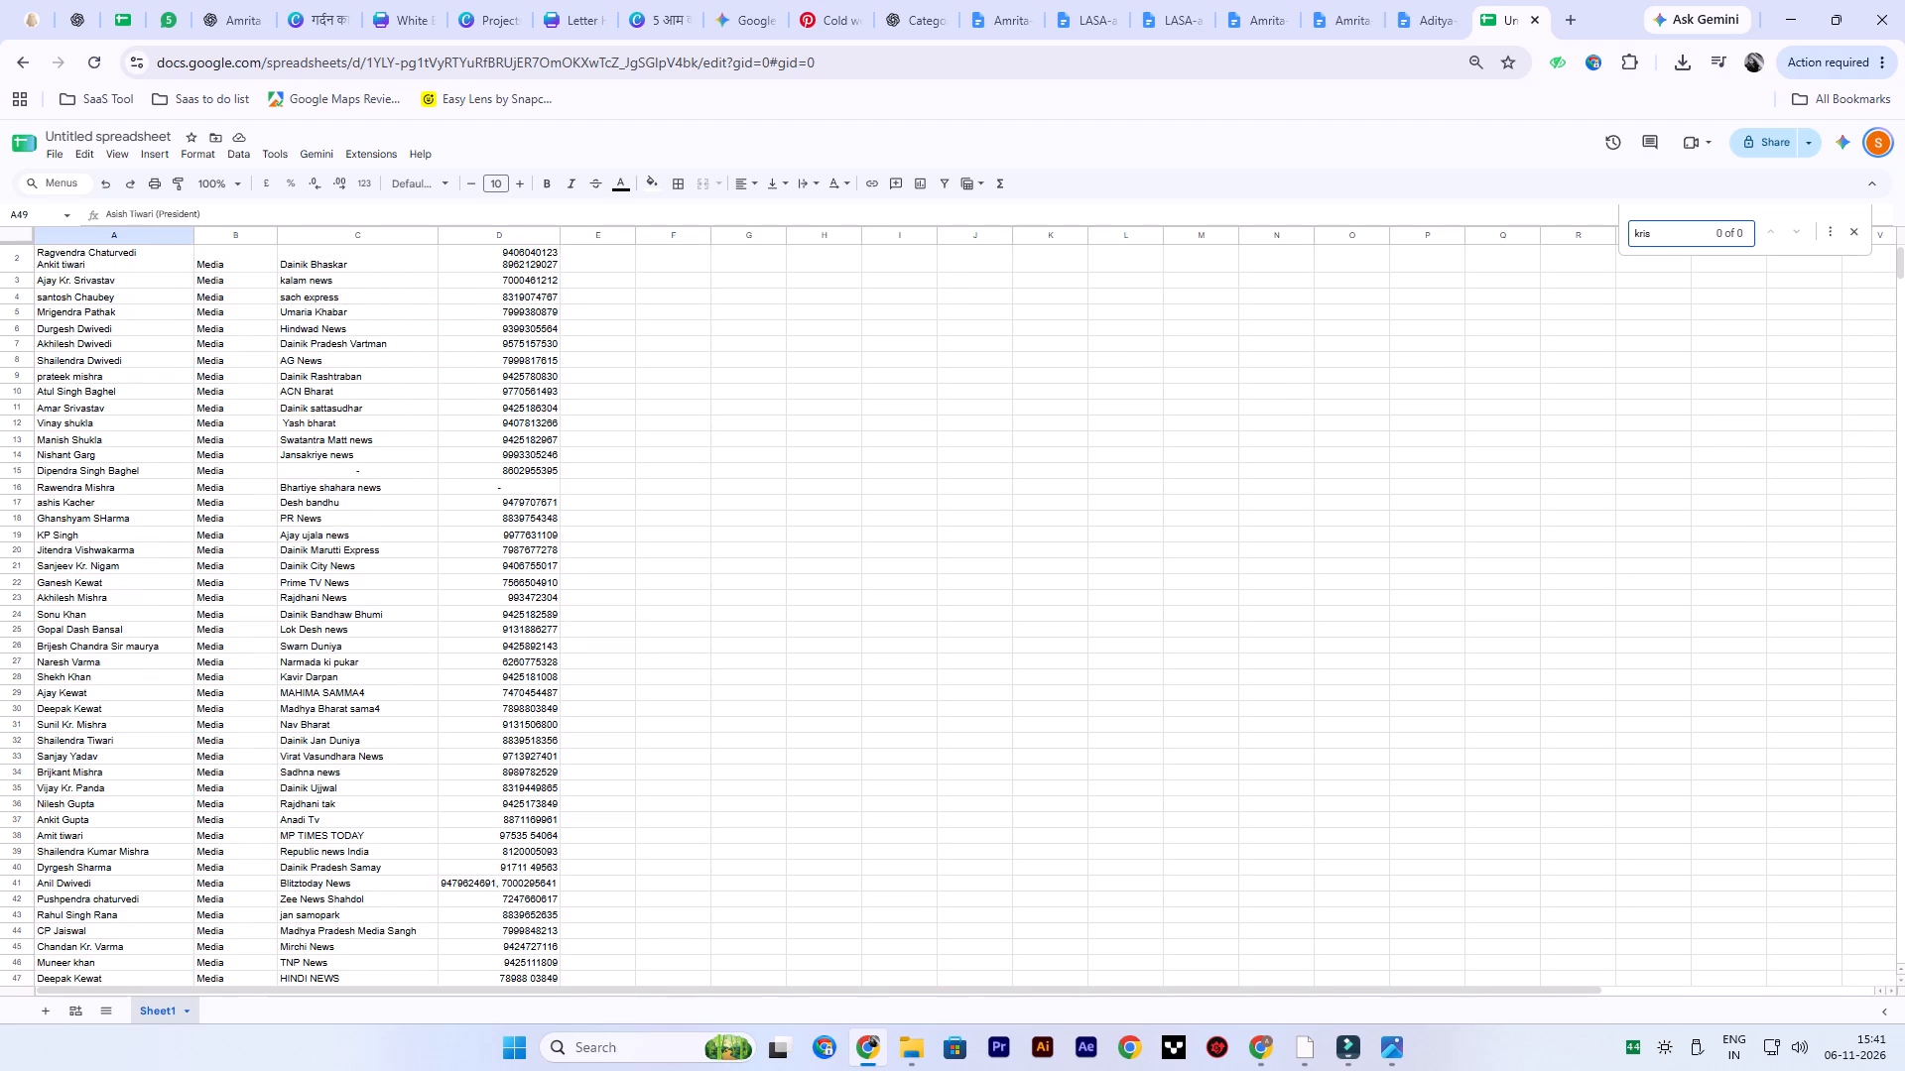
{"action": "key", "text": "ctrl+BackSpace"}
{"action": "type", "text": "sa"}
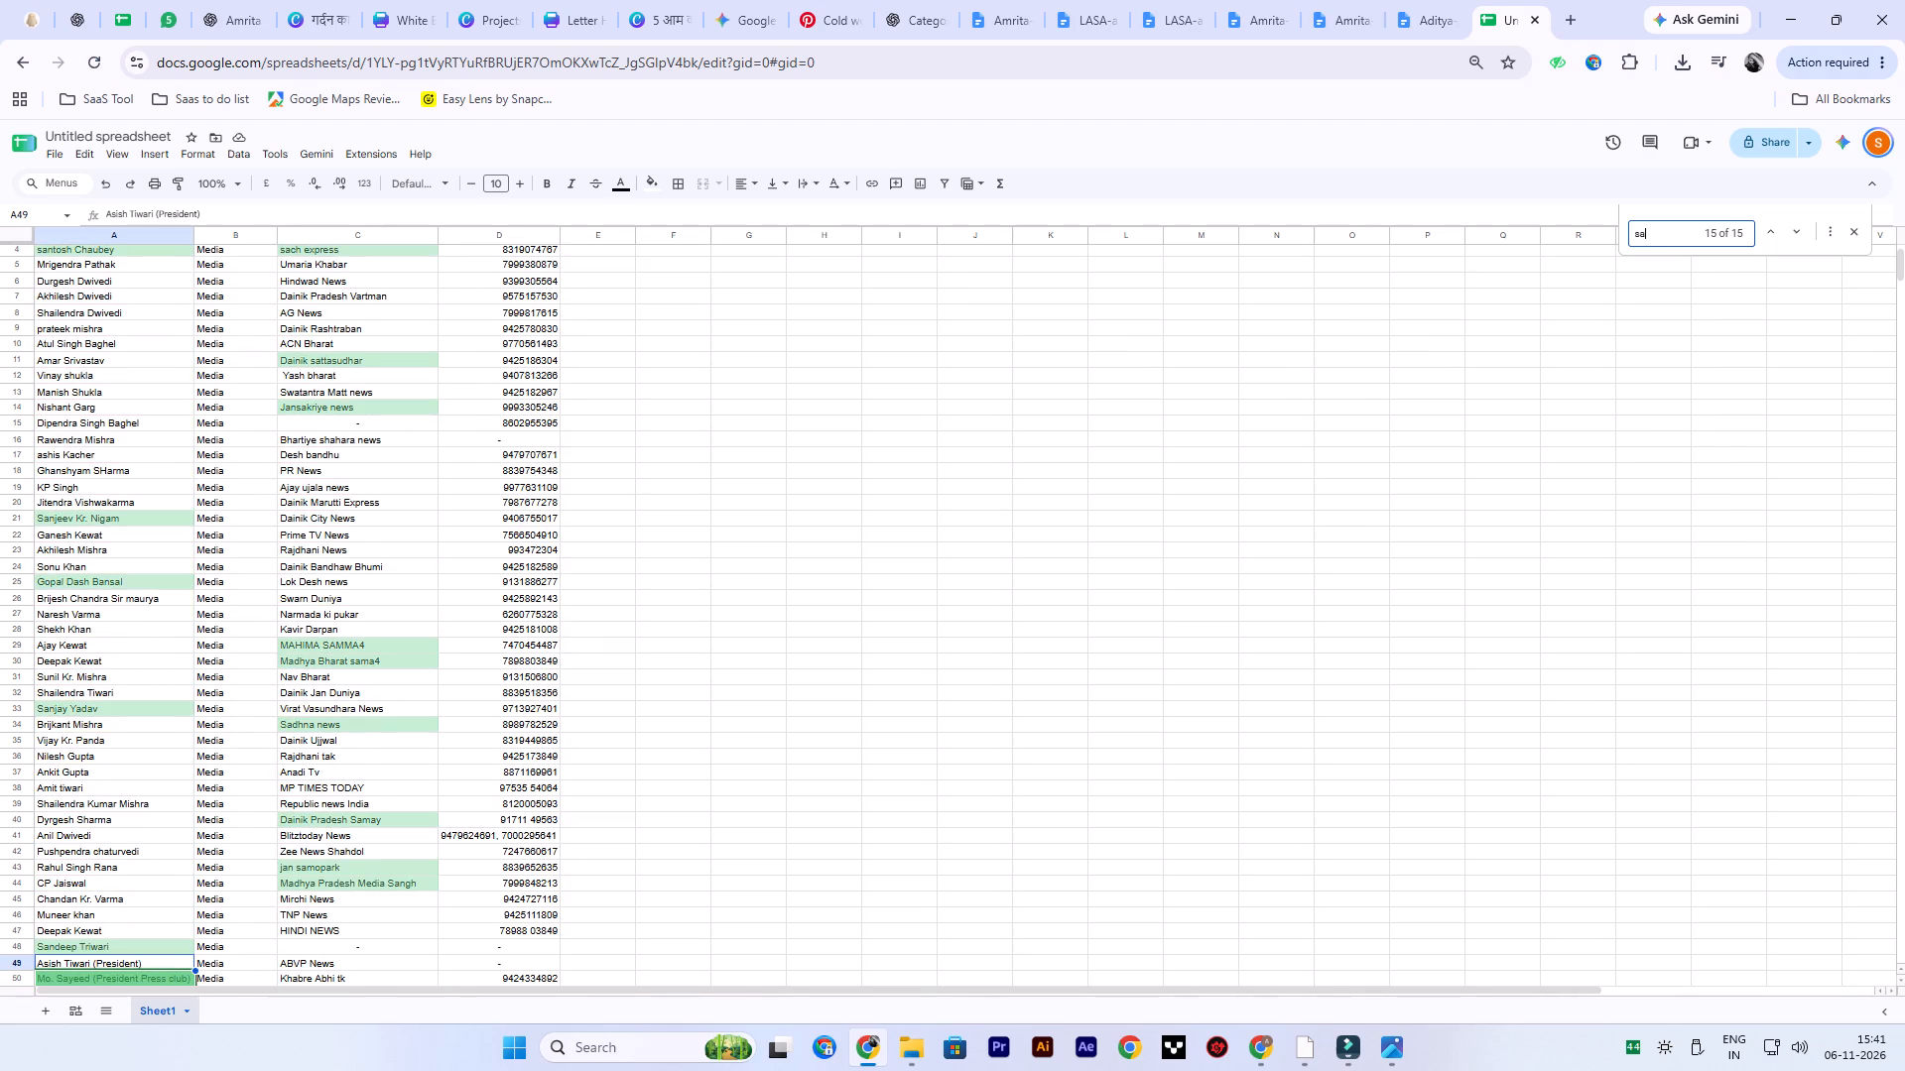
{"action": "key", "text": "BackSpace"}
{"action": "type", "text": "ha"}
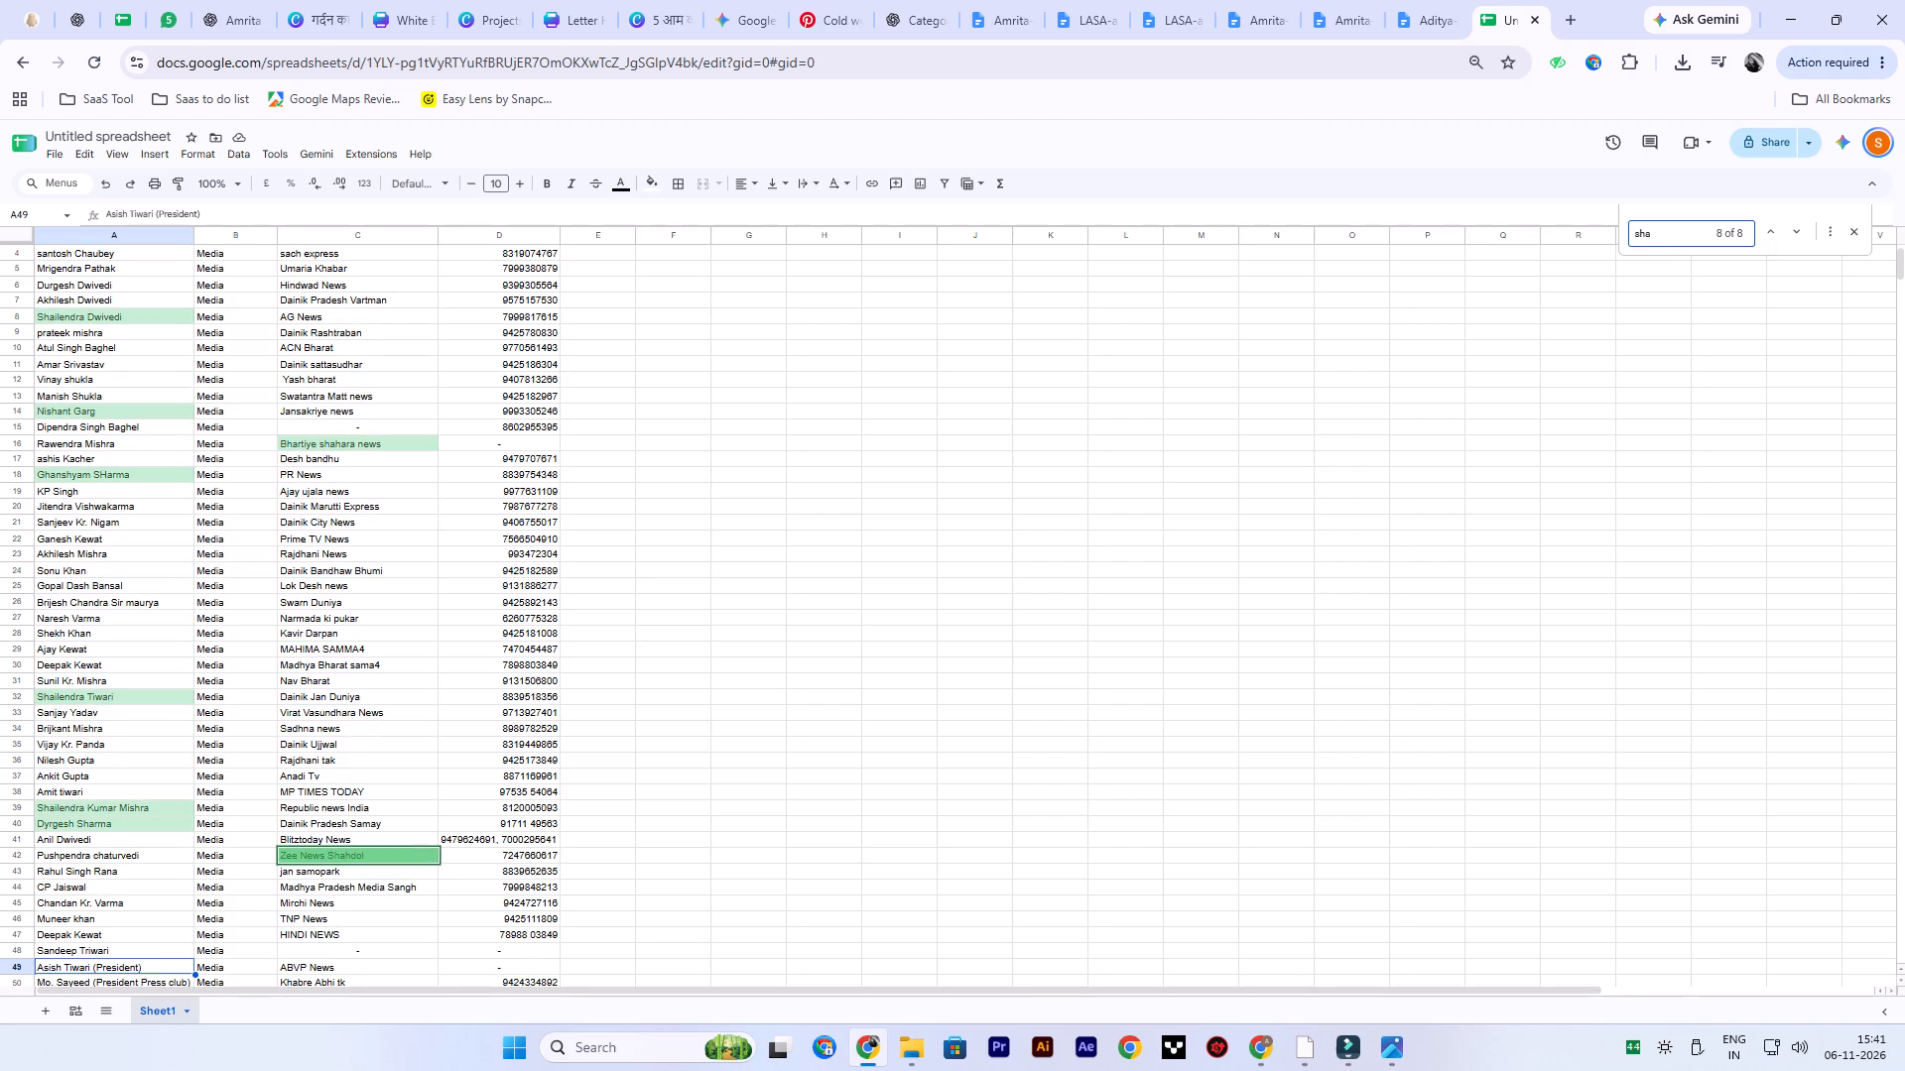
{"action": "key", "text": "ctrl+BackSpace"}
{"action": "type", "text": "gar"}
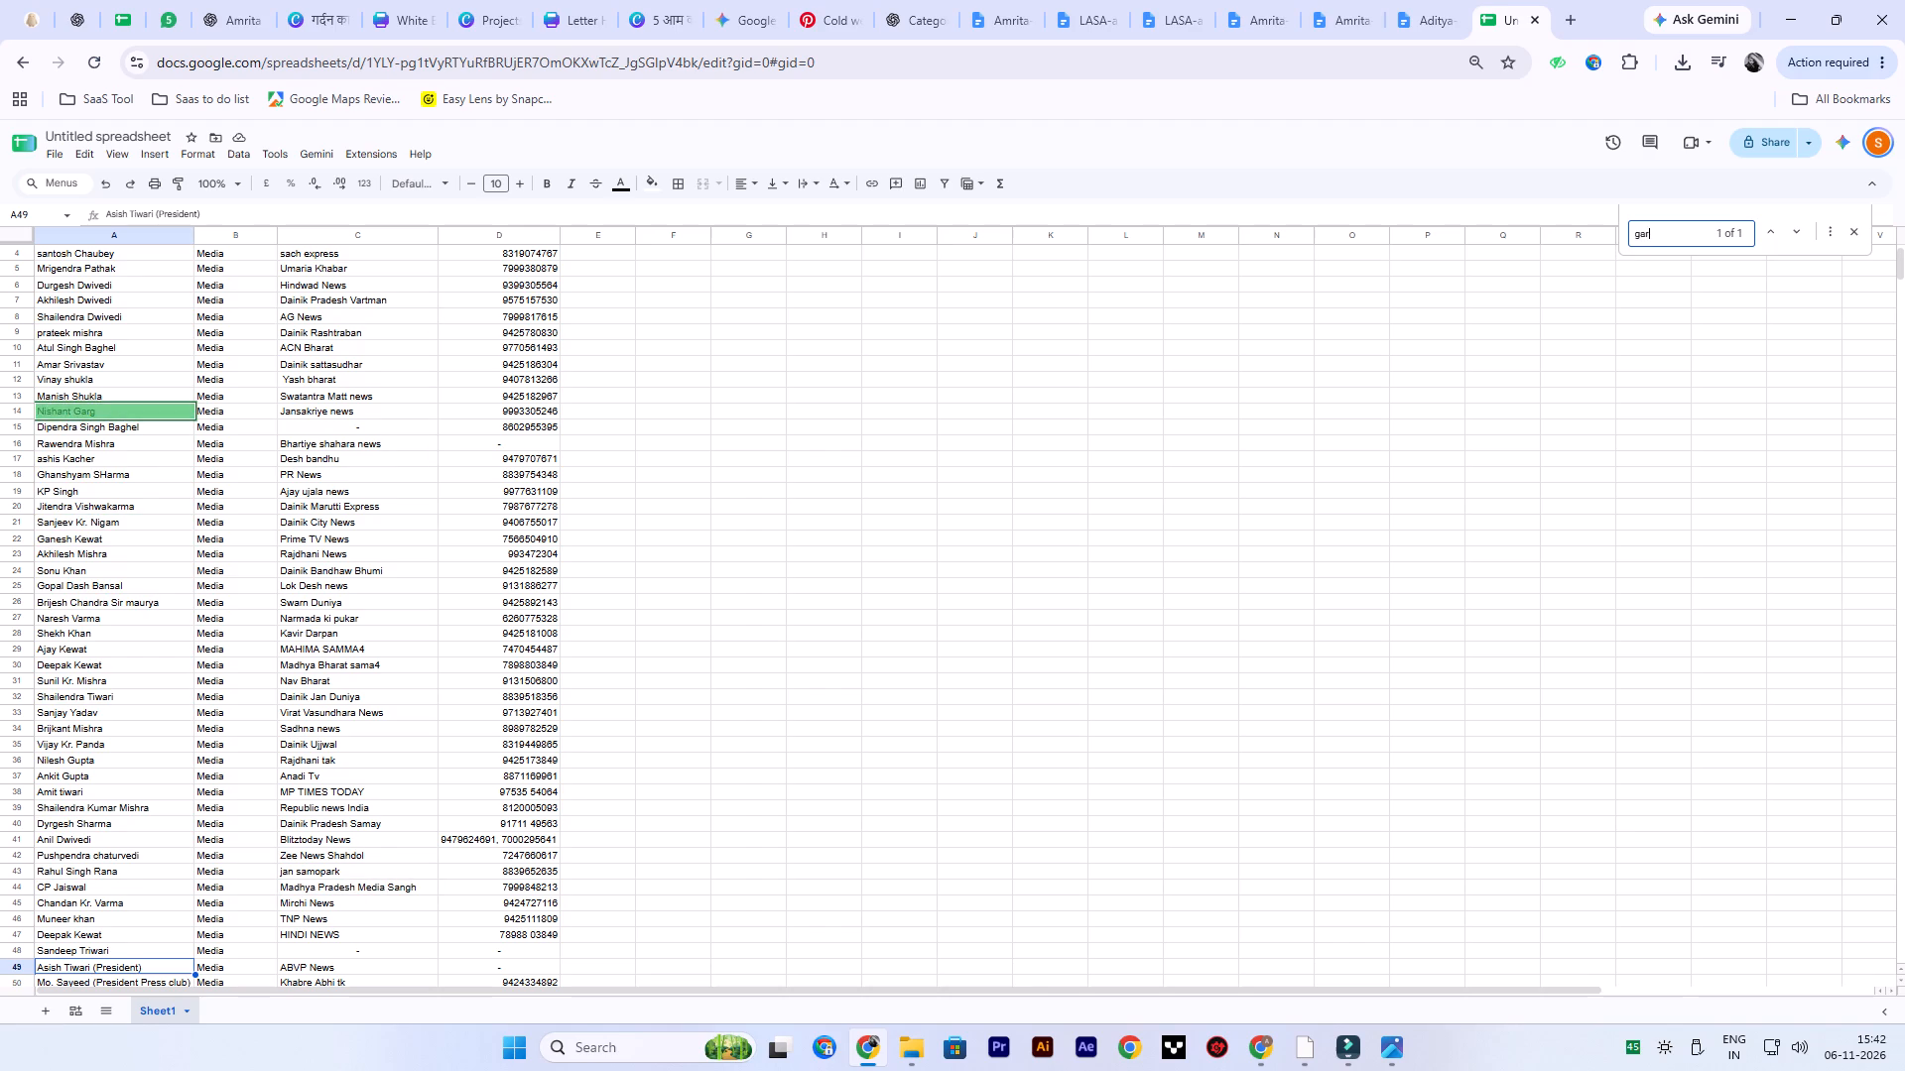
{"action": "key", "text": "ctrl+BackSpace"}
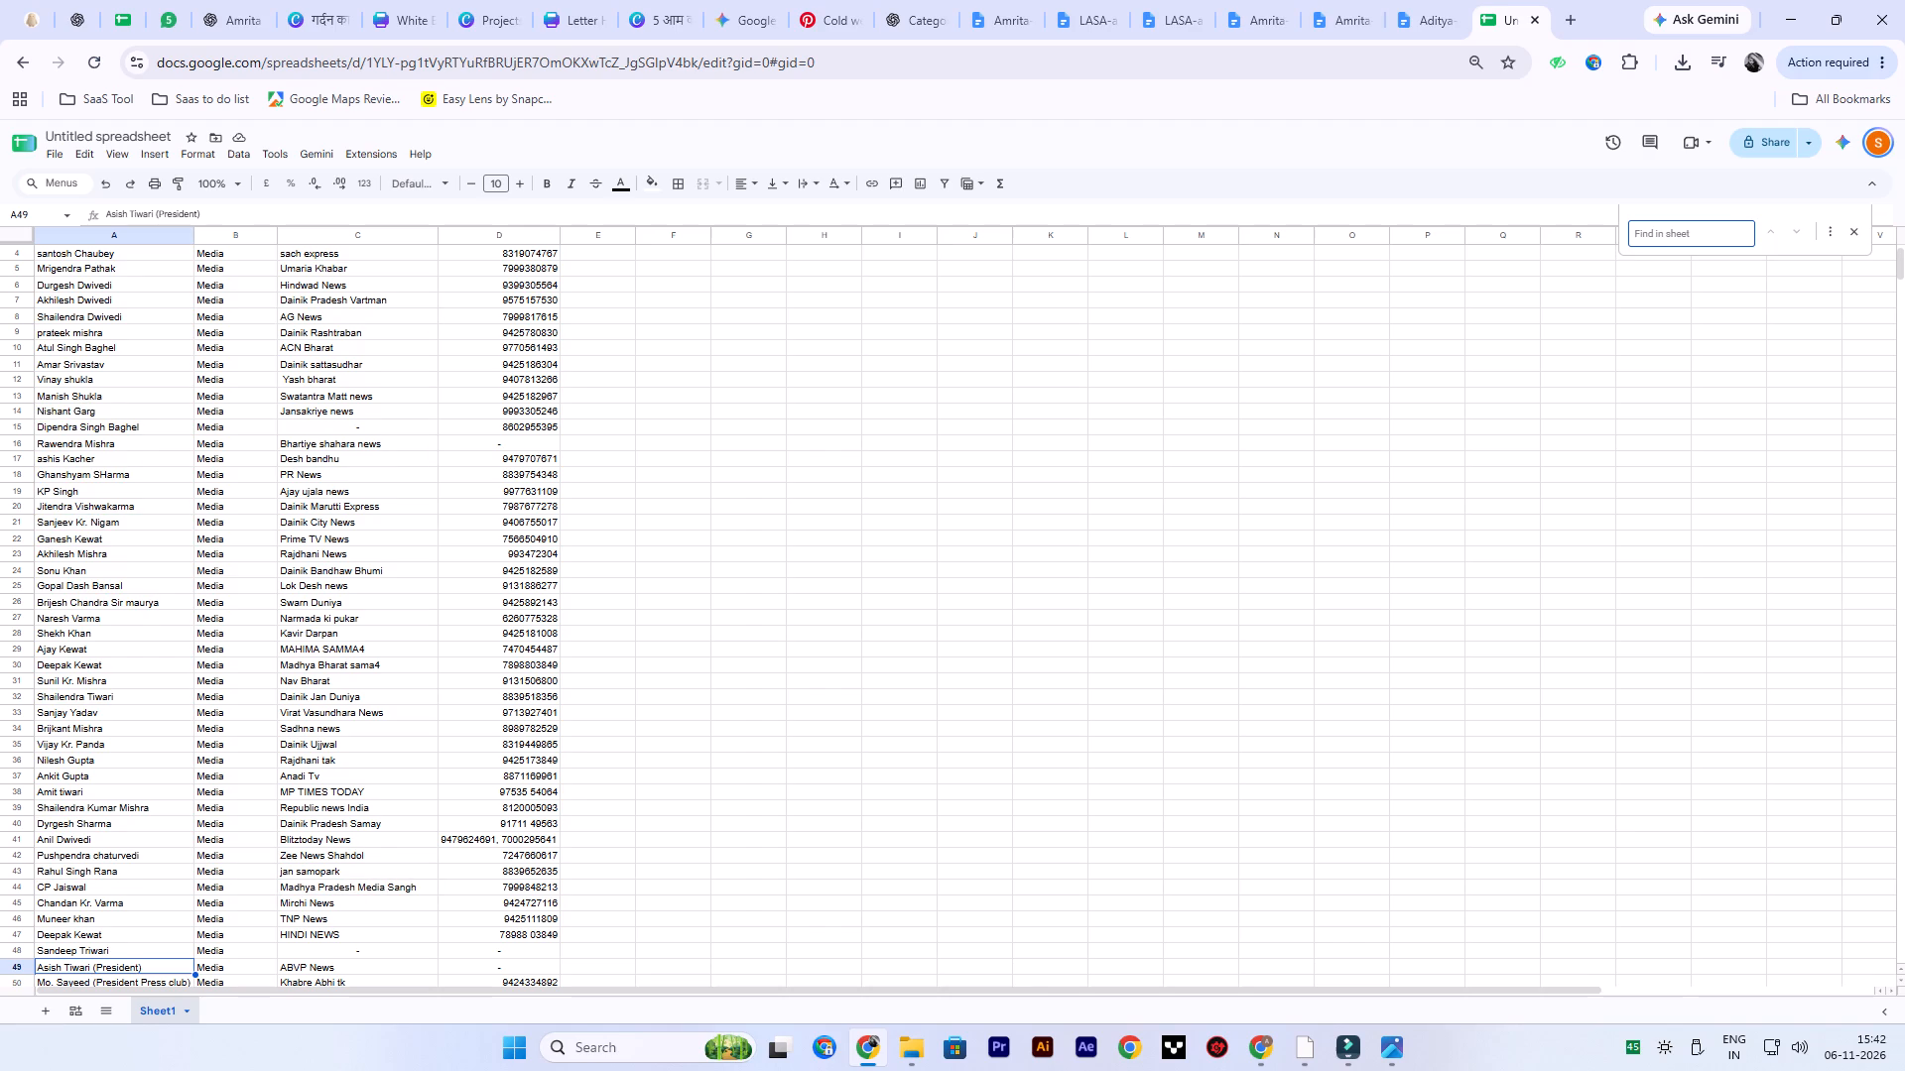
Search the contact list for "saur" and for "akhi", clearing the search term after each check.
{"action": "type", "text": "saur"}
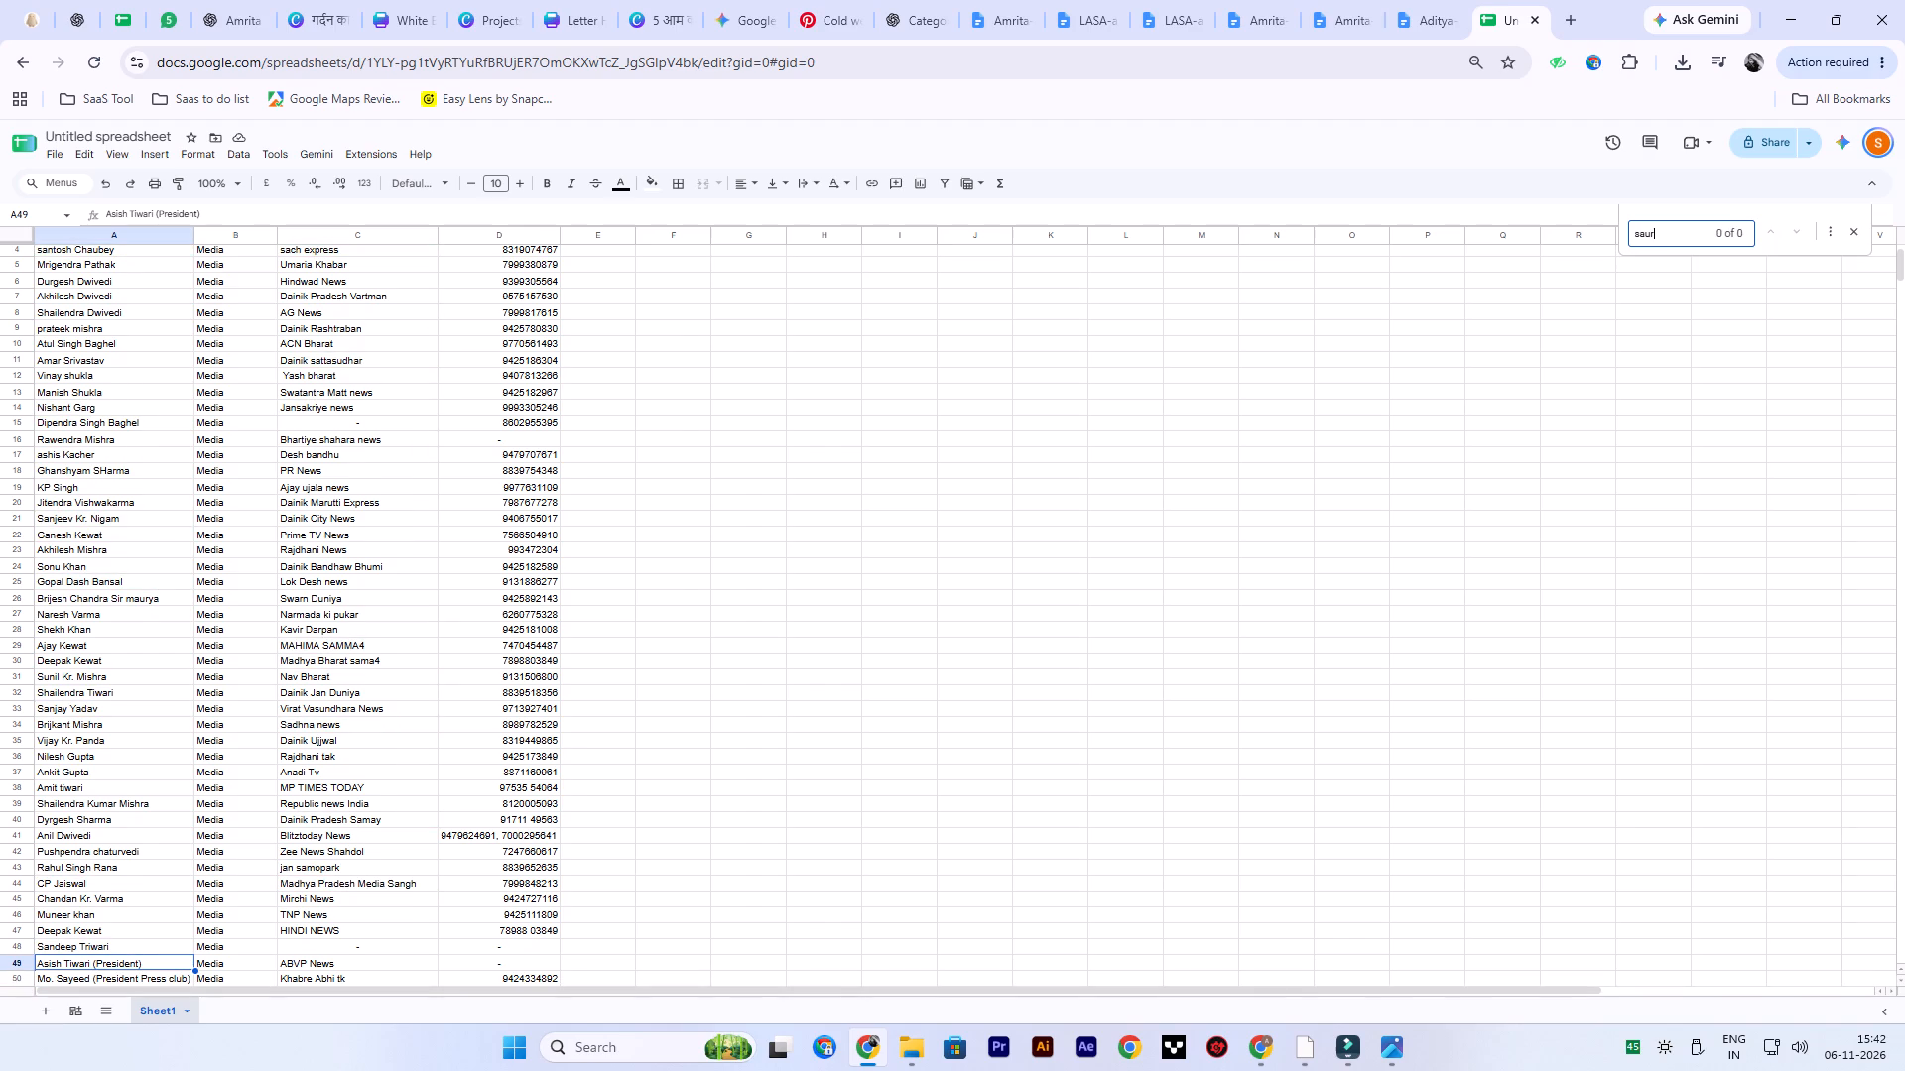
{"action": "key", "text": "BackSpace"}
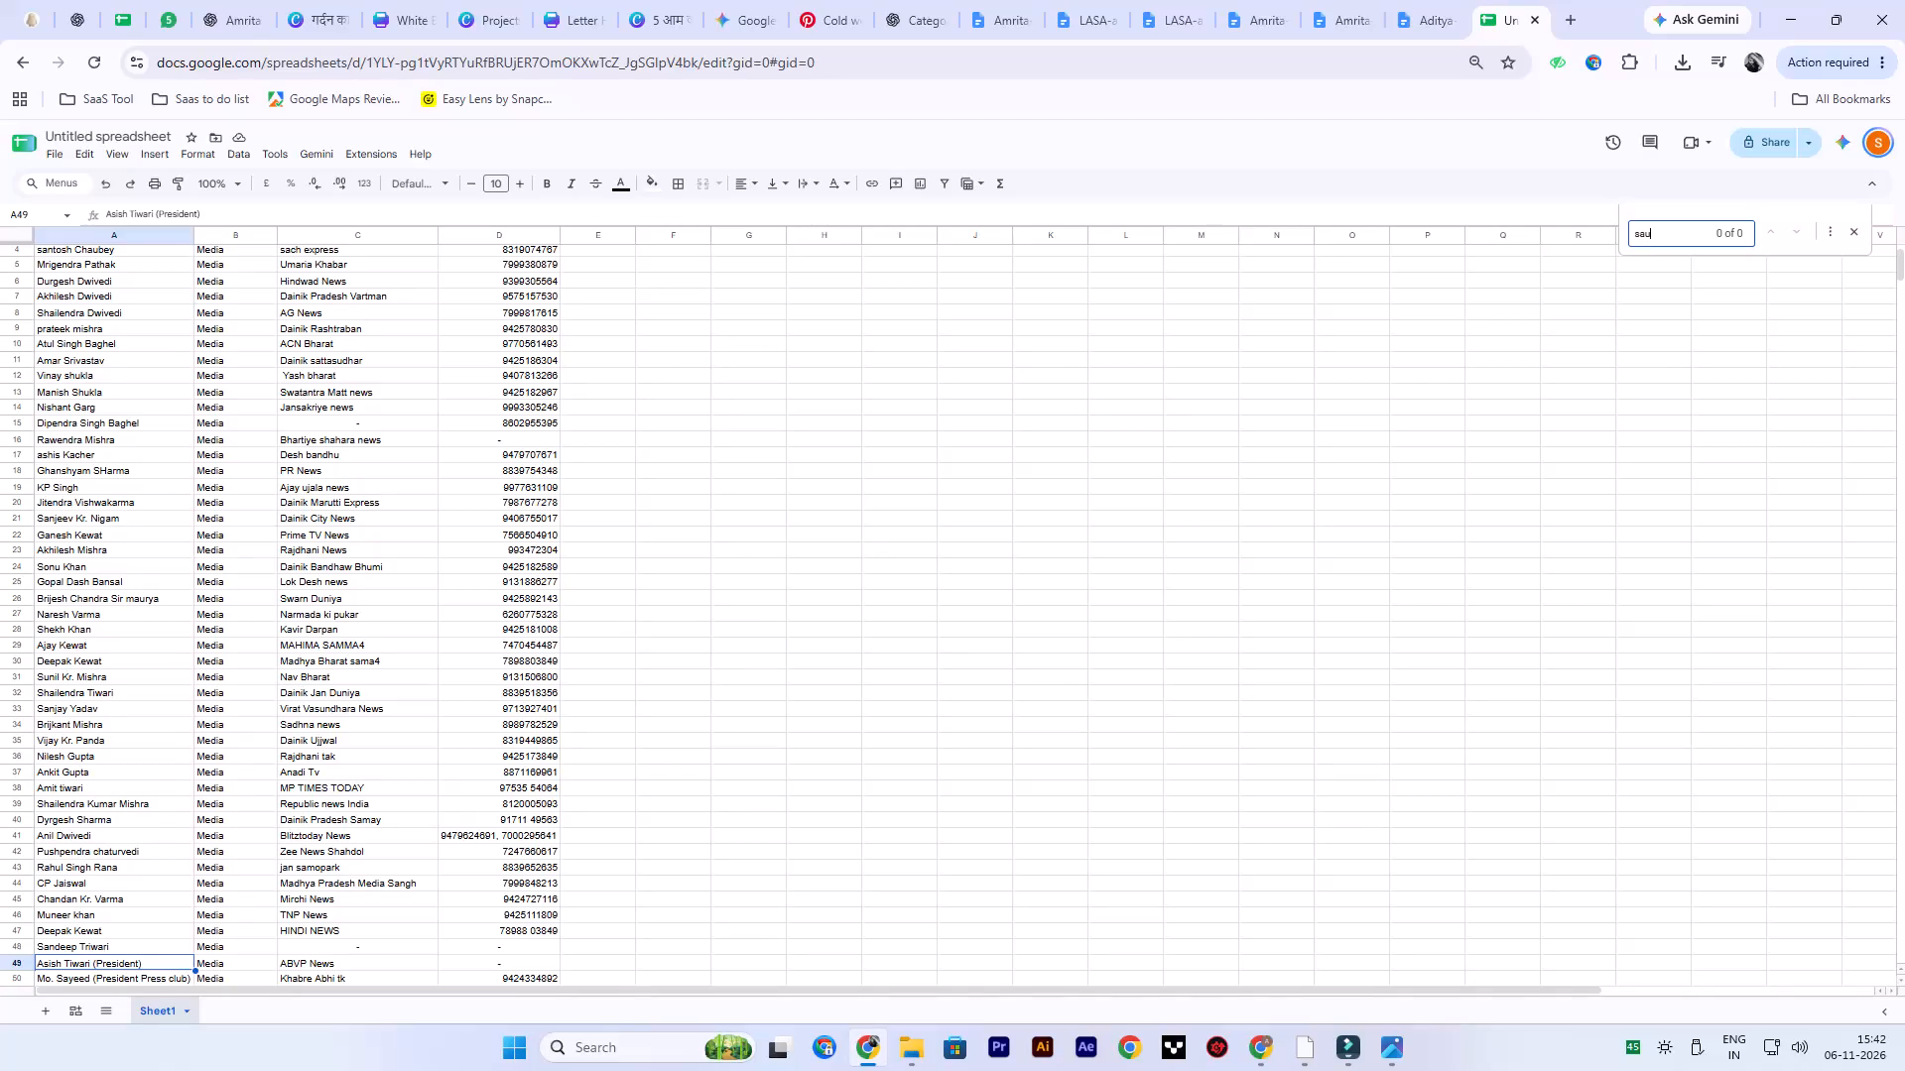
{"action": "key", "text": "BackSpace"}
{"action": "key", "text": "BackSpace"}
{"action": "key", "text": "BackSpace"}
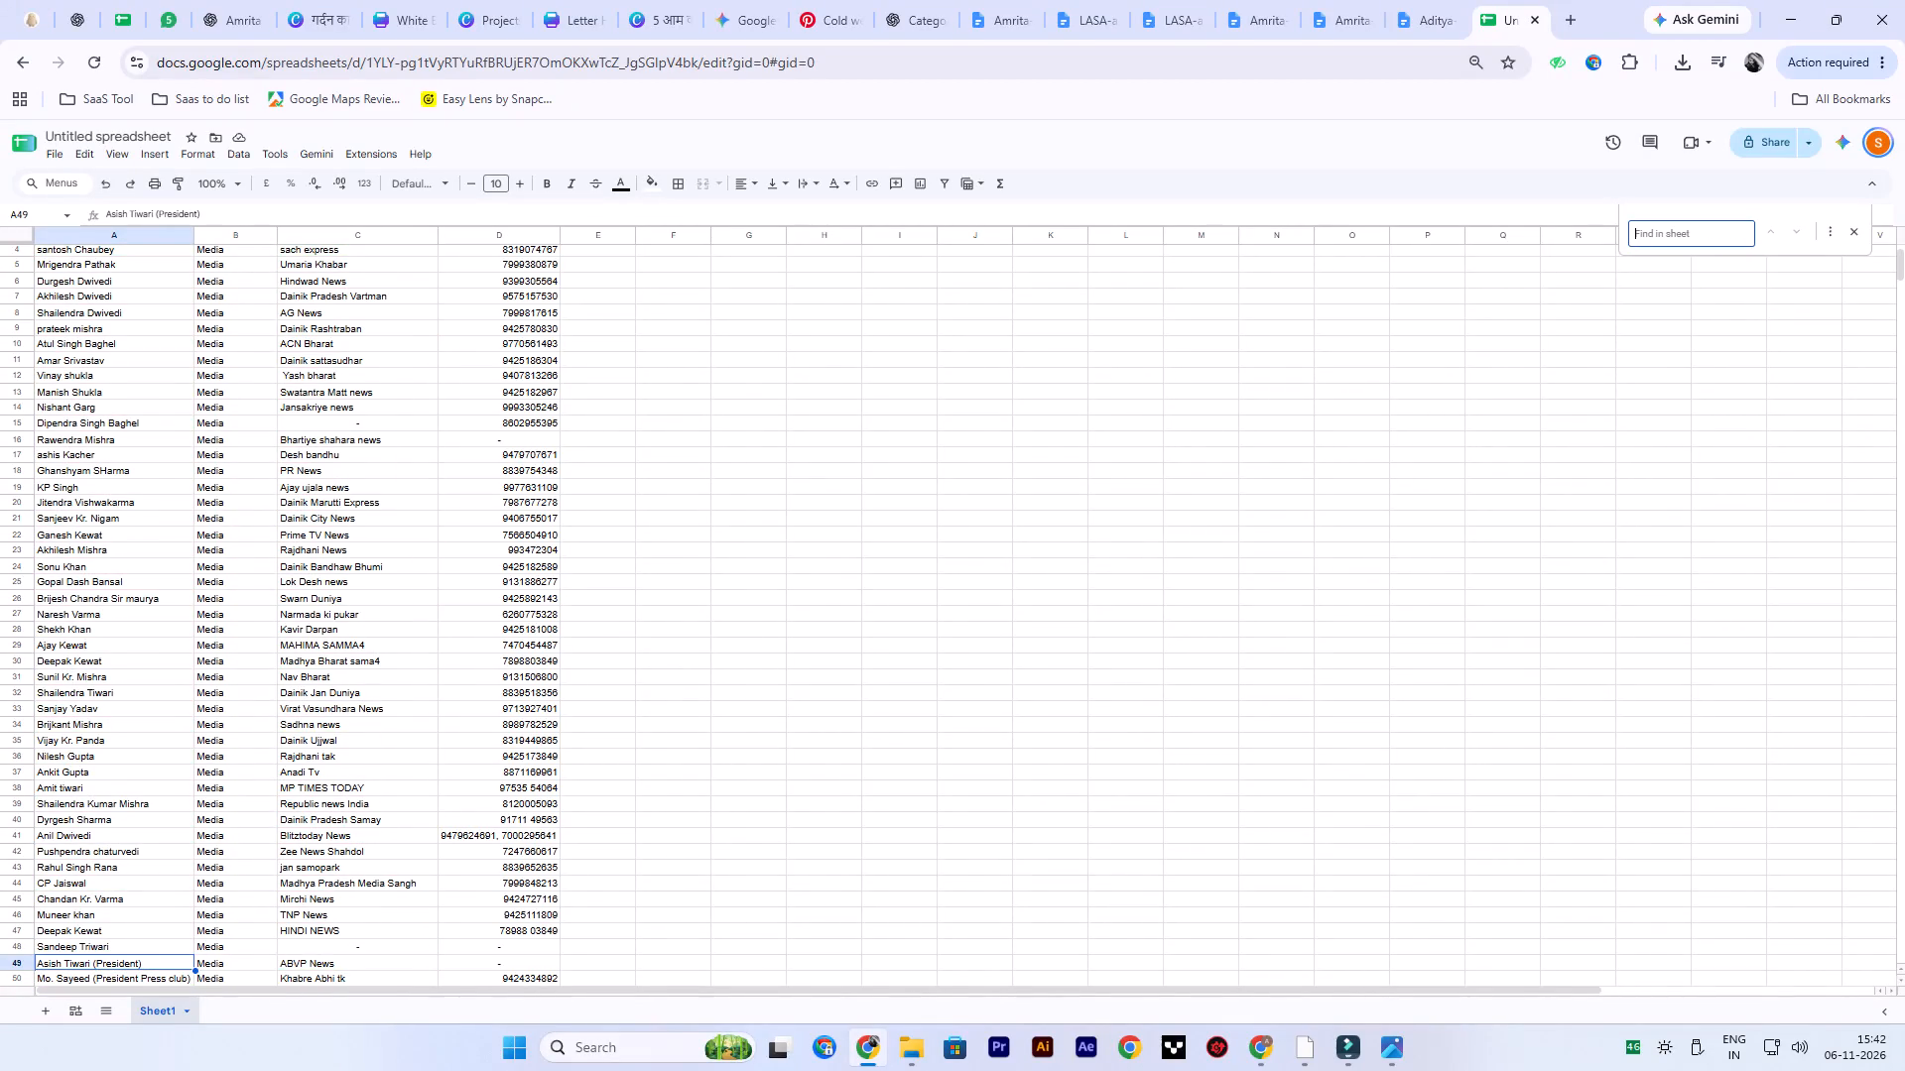
{"action": "type", "text": "akl"}
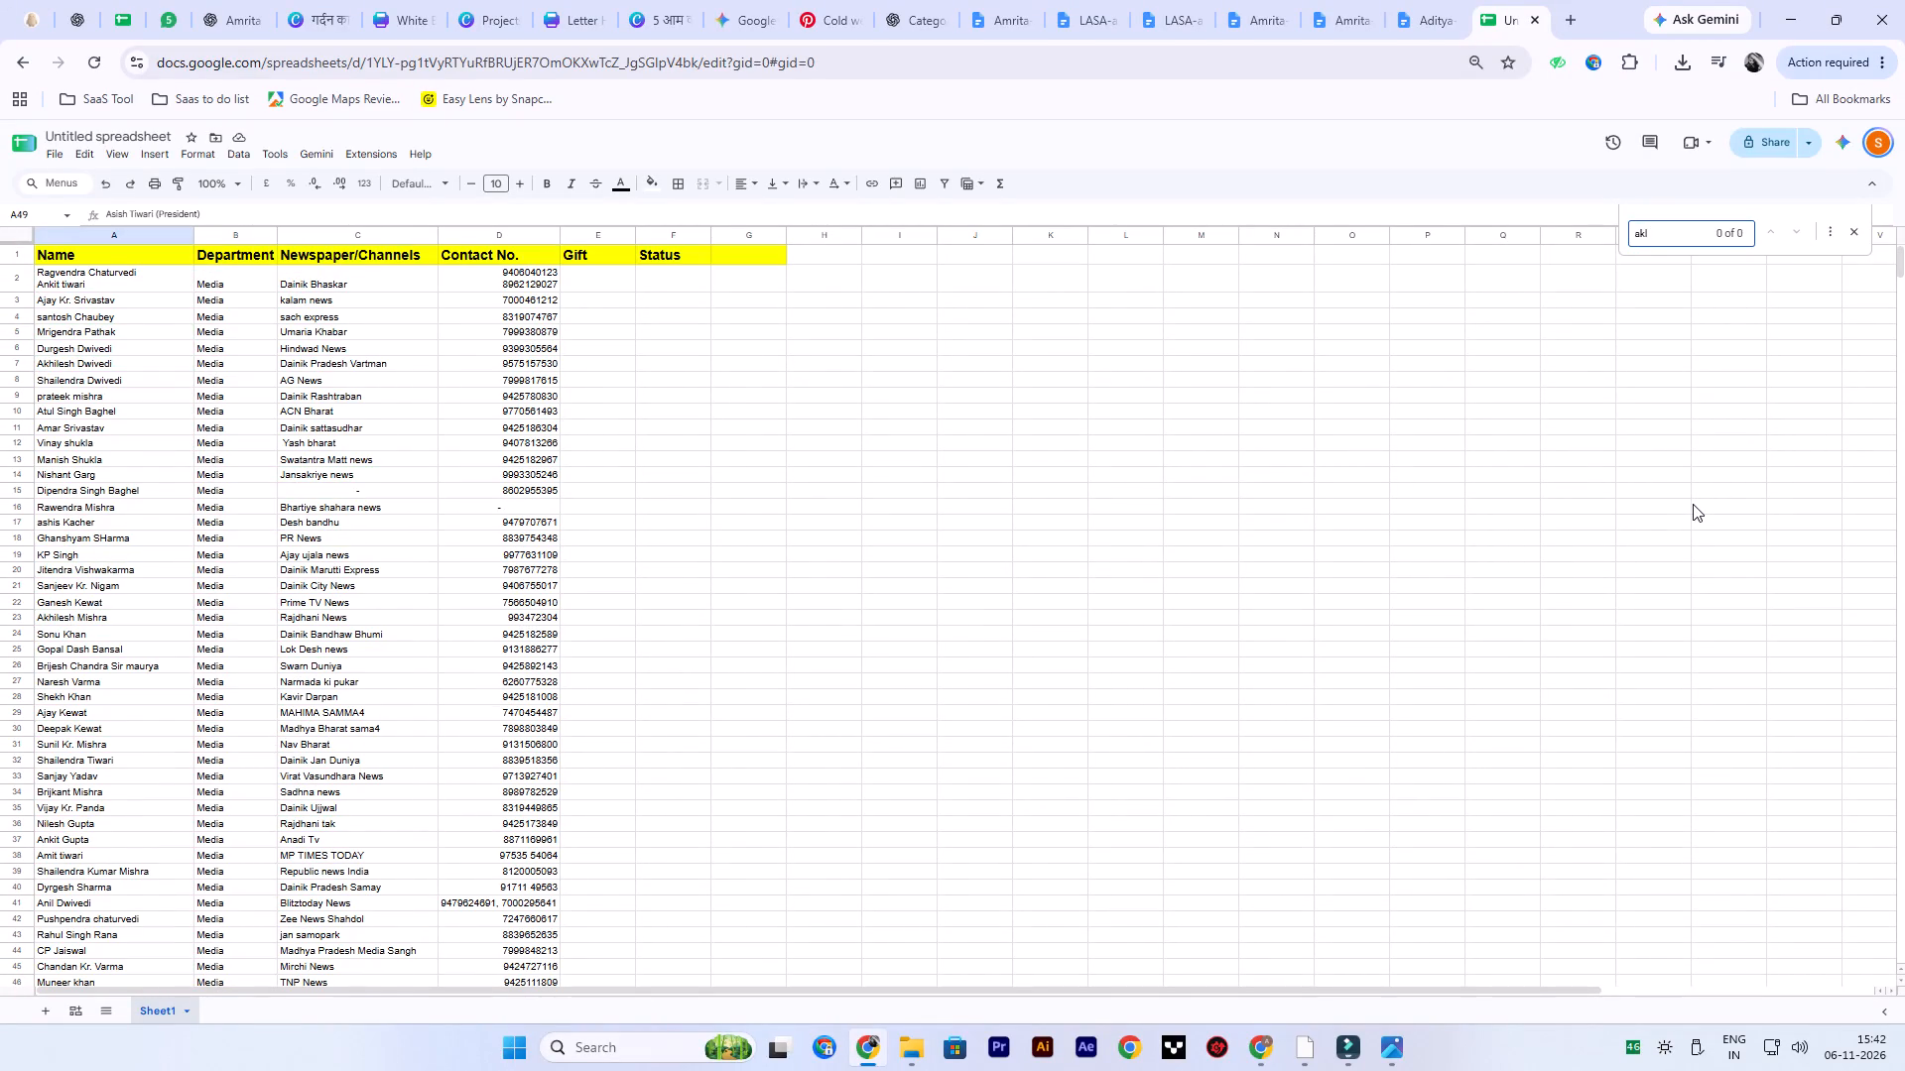
{"action": "key", "text": "BackSpace"}
{"action": "type", "text": "hi"}
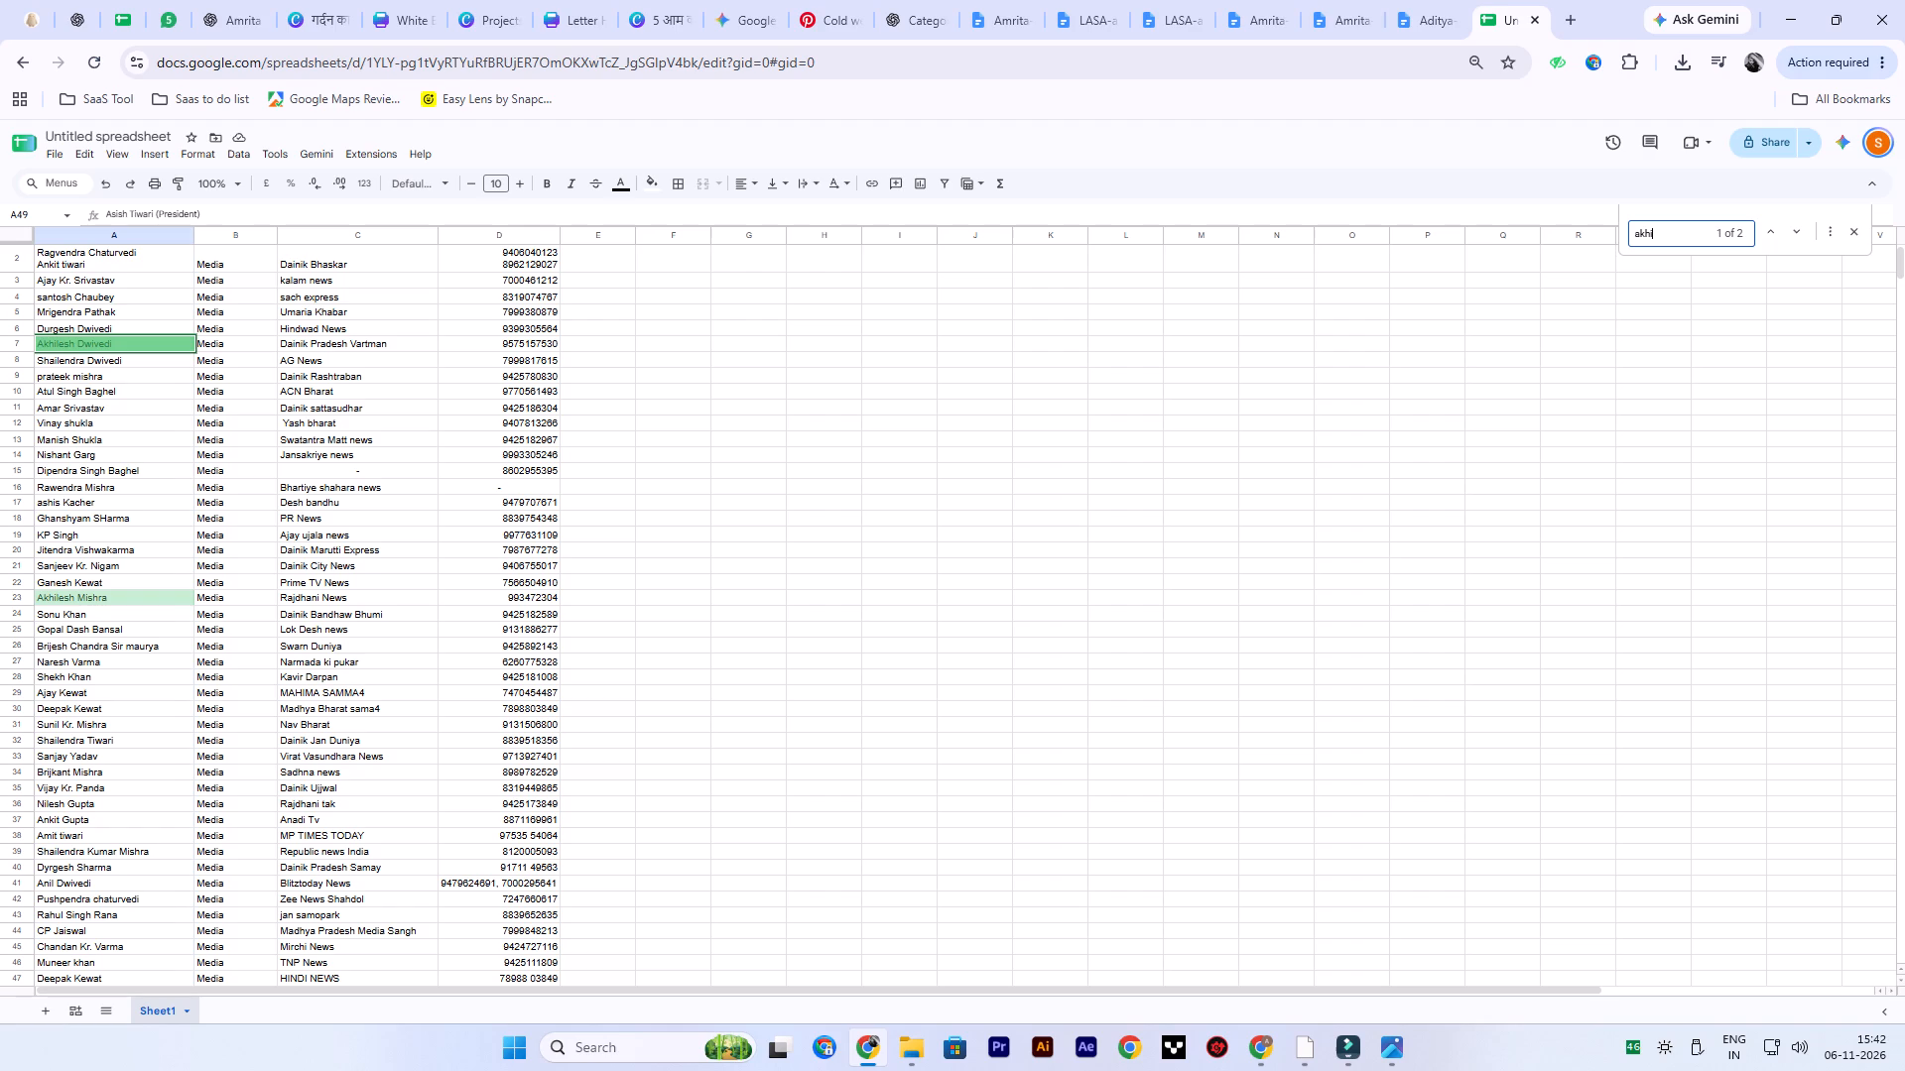
{"action": "key", "text": "ctrl+BackSpace"}
Search the contact list for "mish" and open the first empty name cell below the list, leaving it blank.
{"action": "type", "text": "mish"}
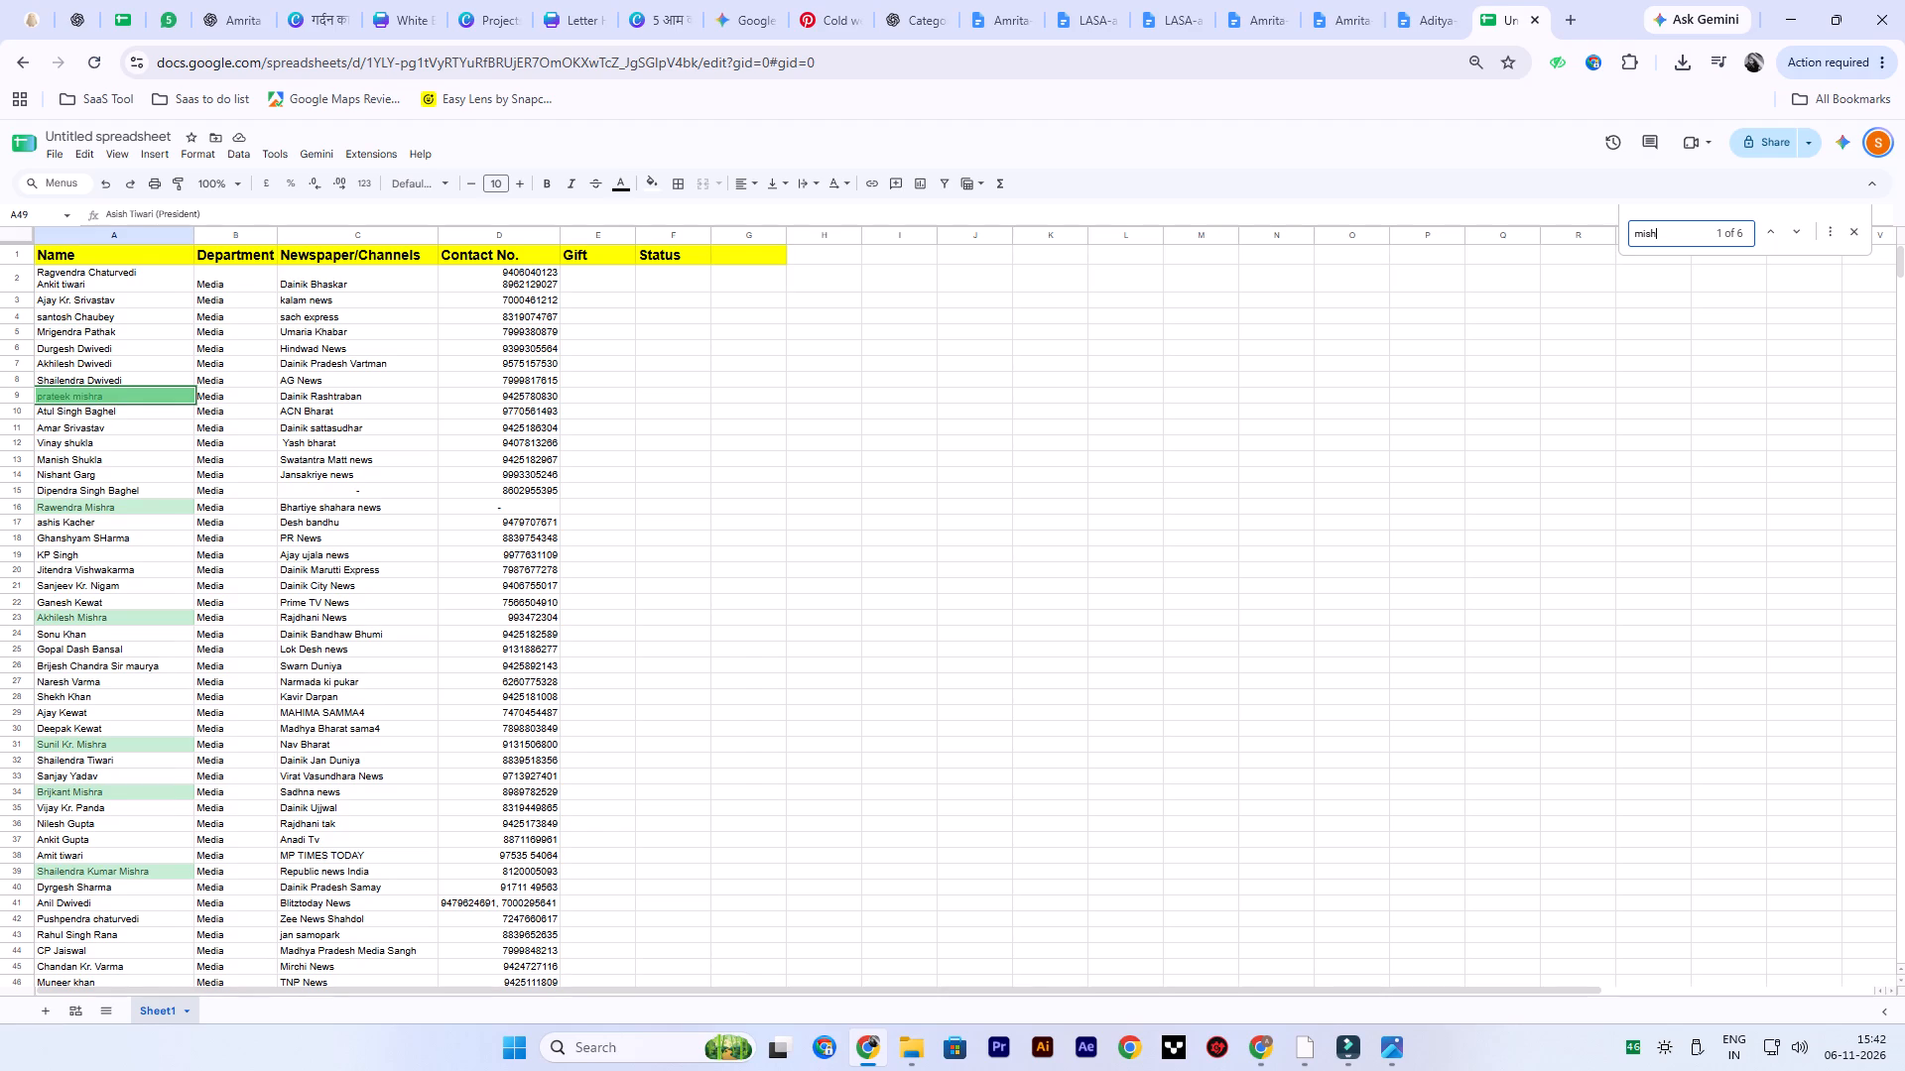
{"action": "scroll", "coordinate": [1806, 483], "scroll_direction": "down", "scroll_amount": 7}
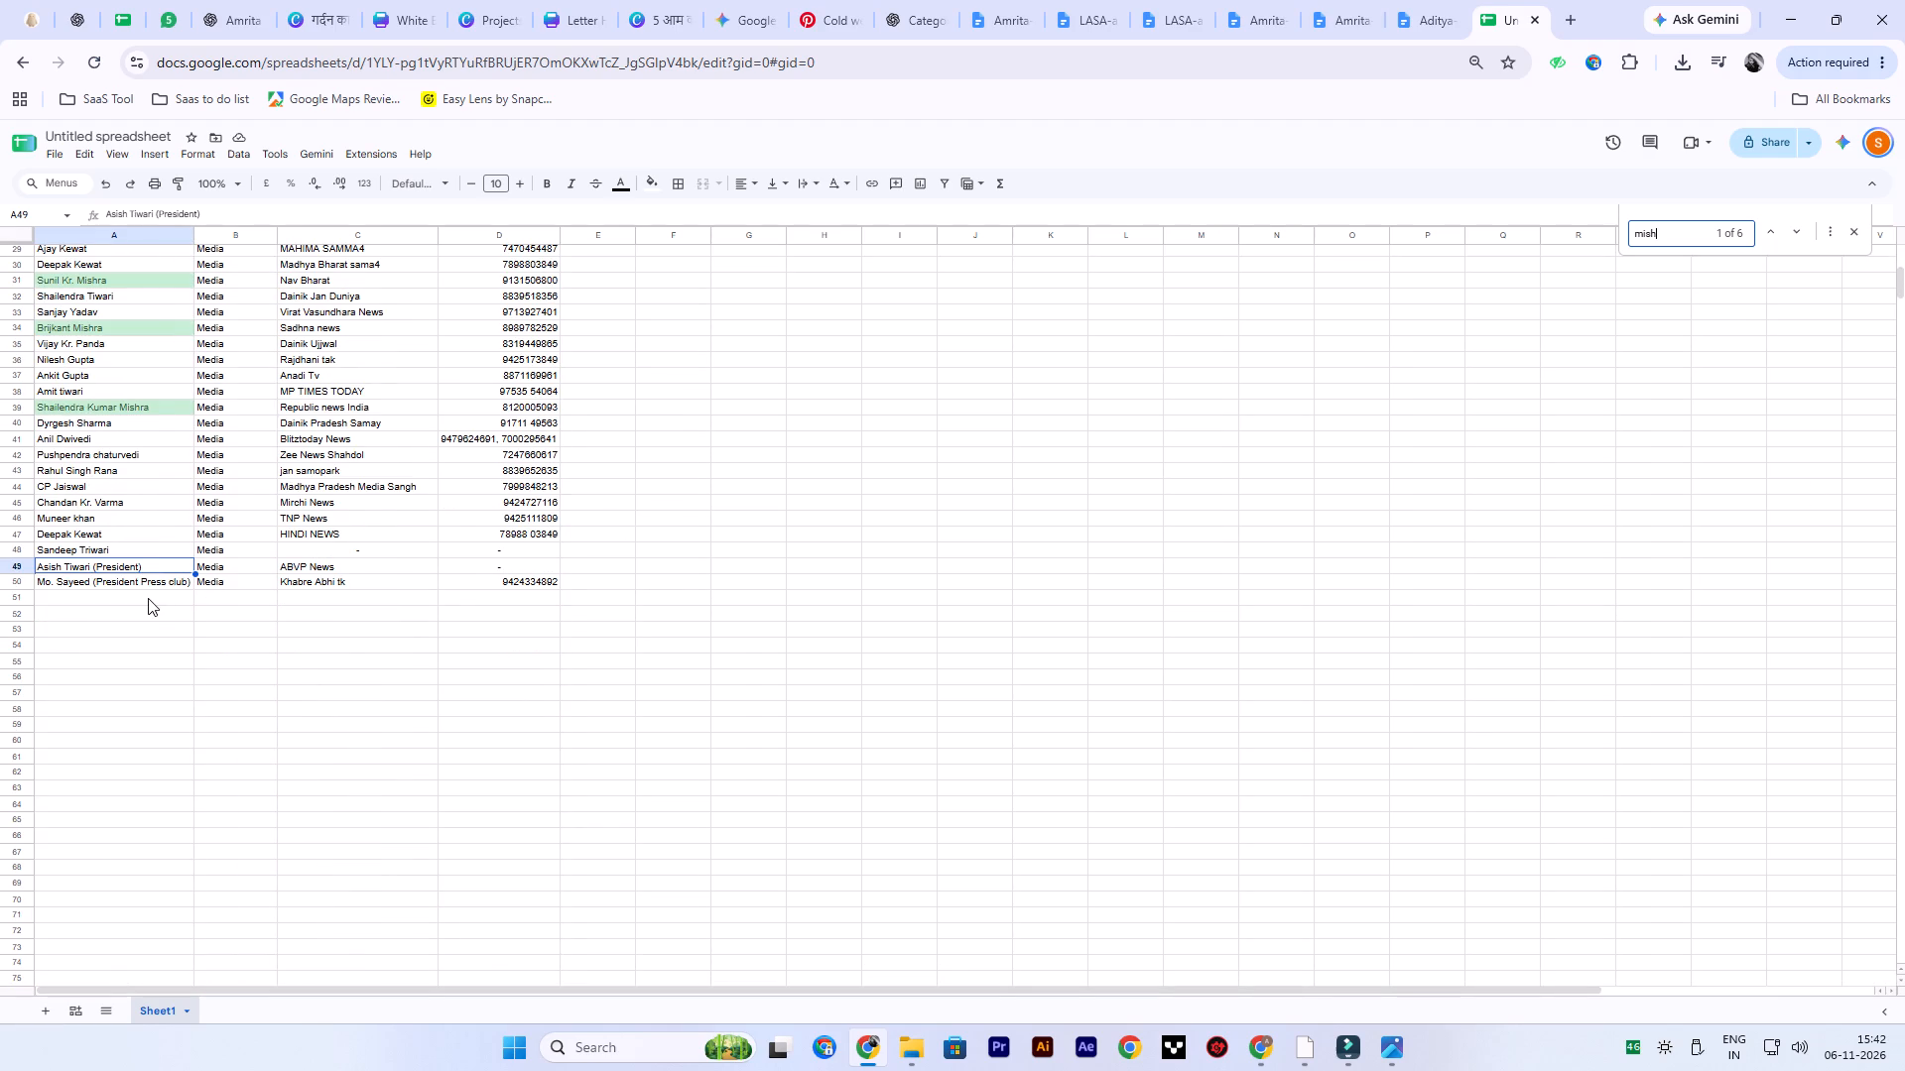
{"action": "double_click", "coordinate": [148, 598]}
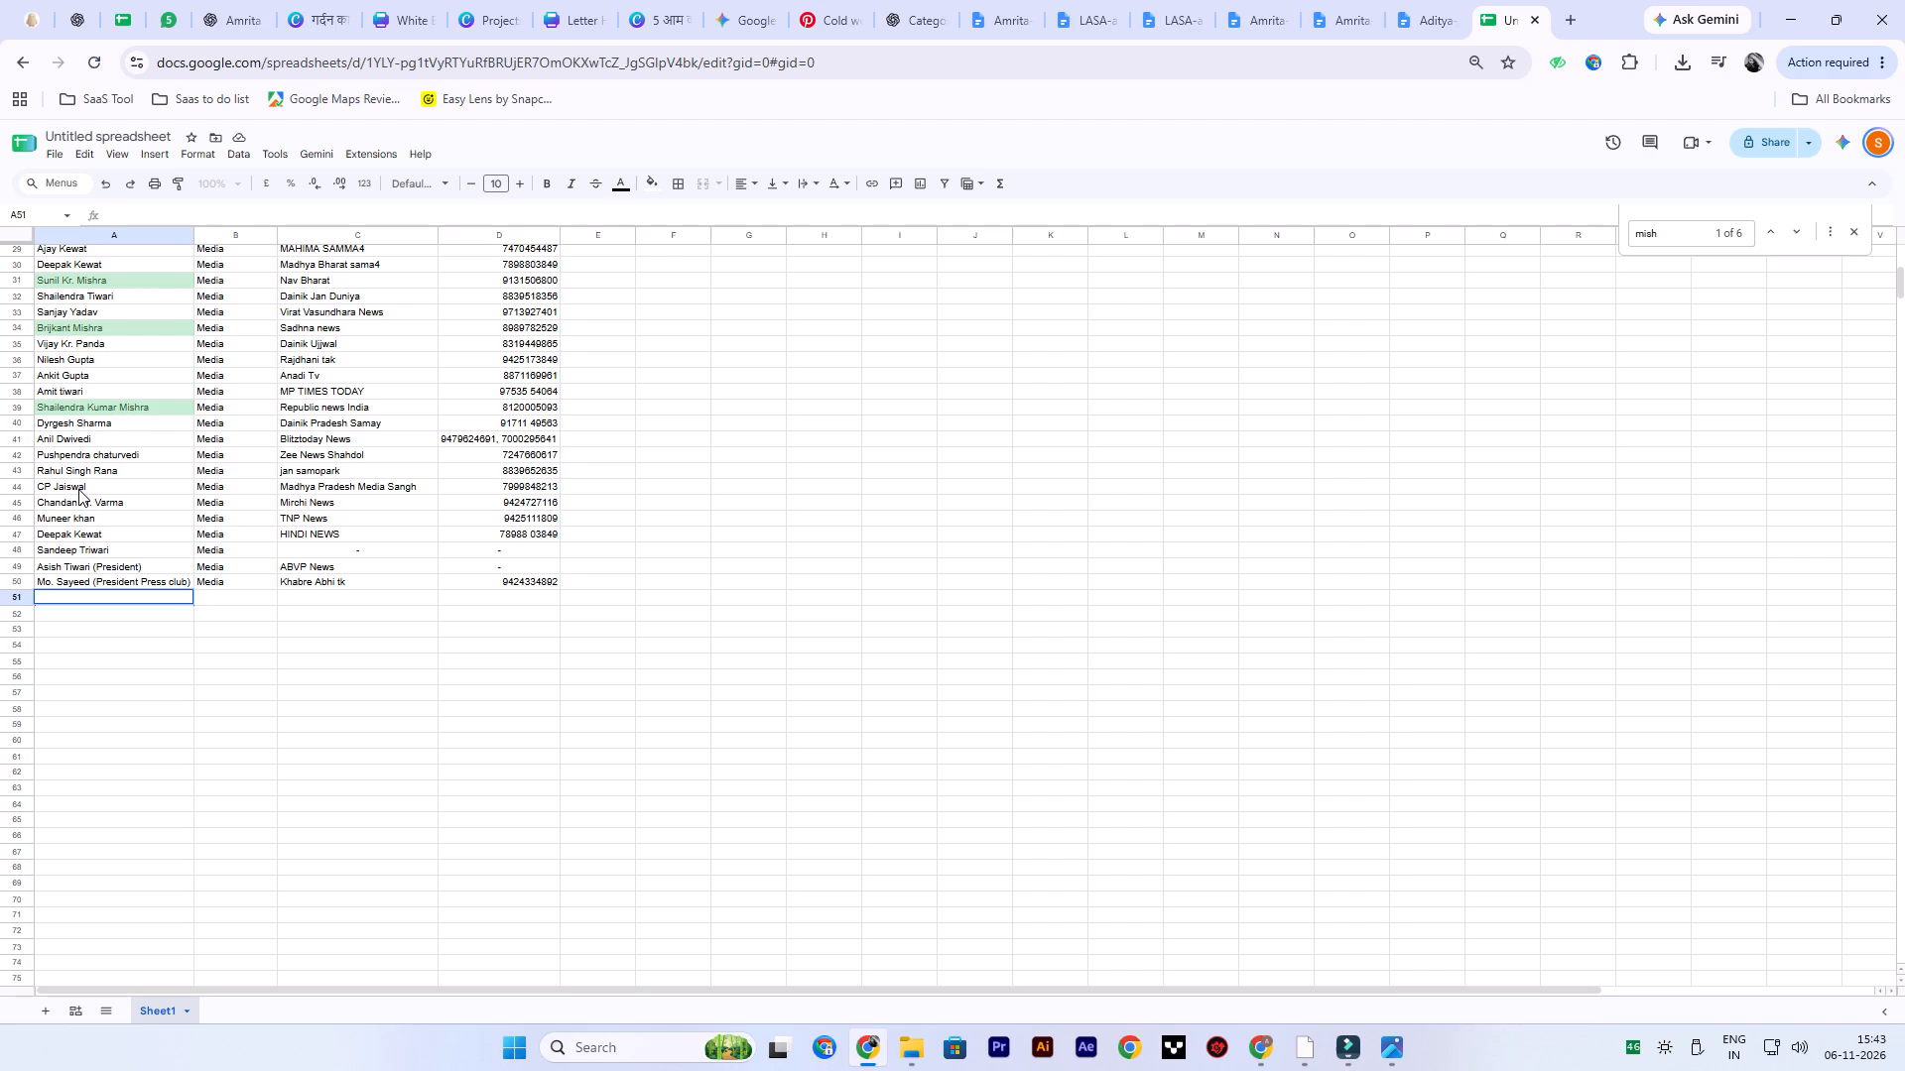
{"action": "left_click", "coordinate": [1296, 517]}
Search the contact list for "ram", "rash" and "rashiv", and clear the search term.
{"action": "key", "text": "ctrl+f"}
{"action": "type", "text": "ram"}
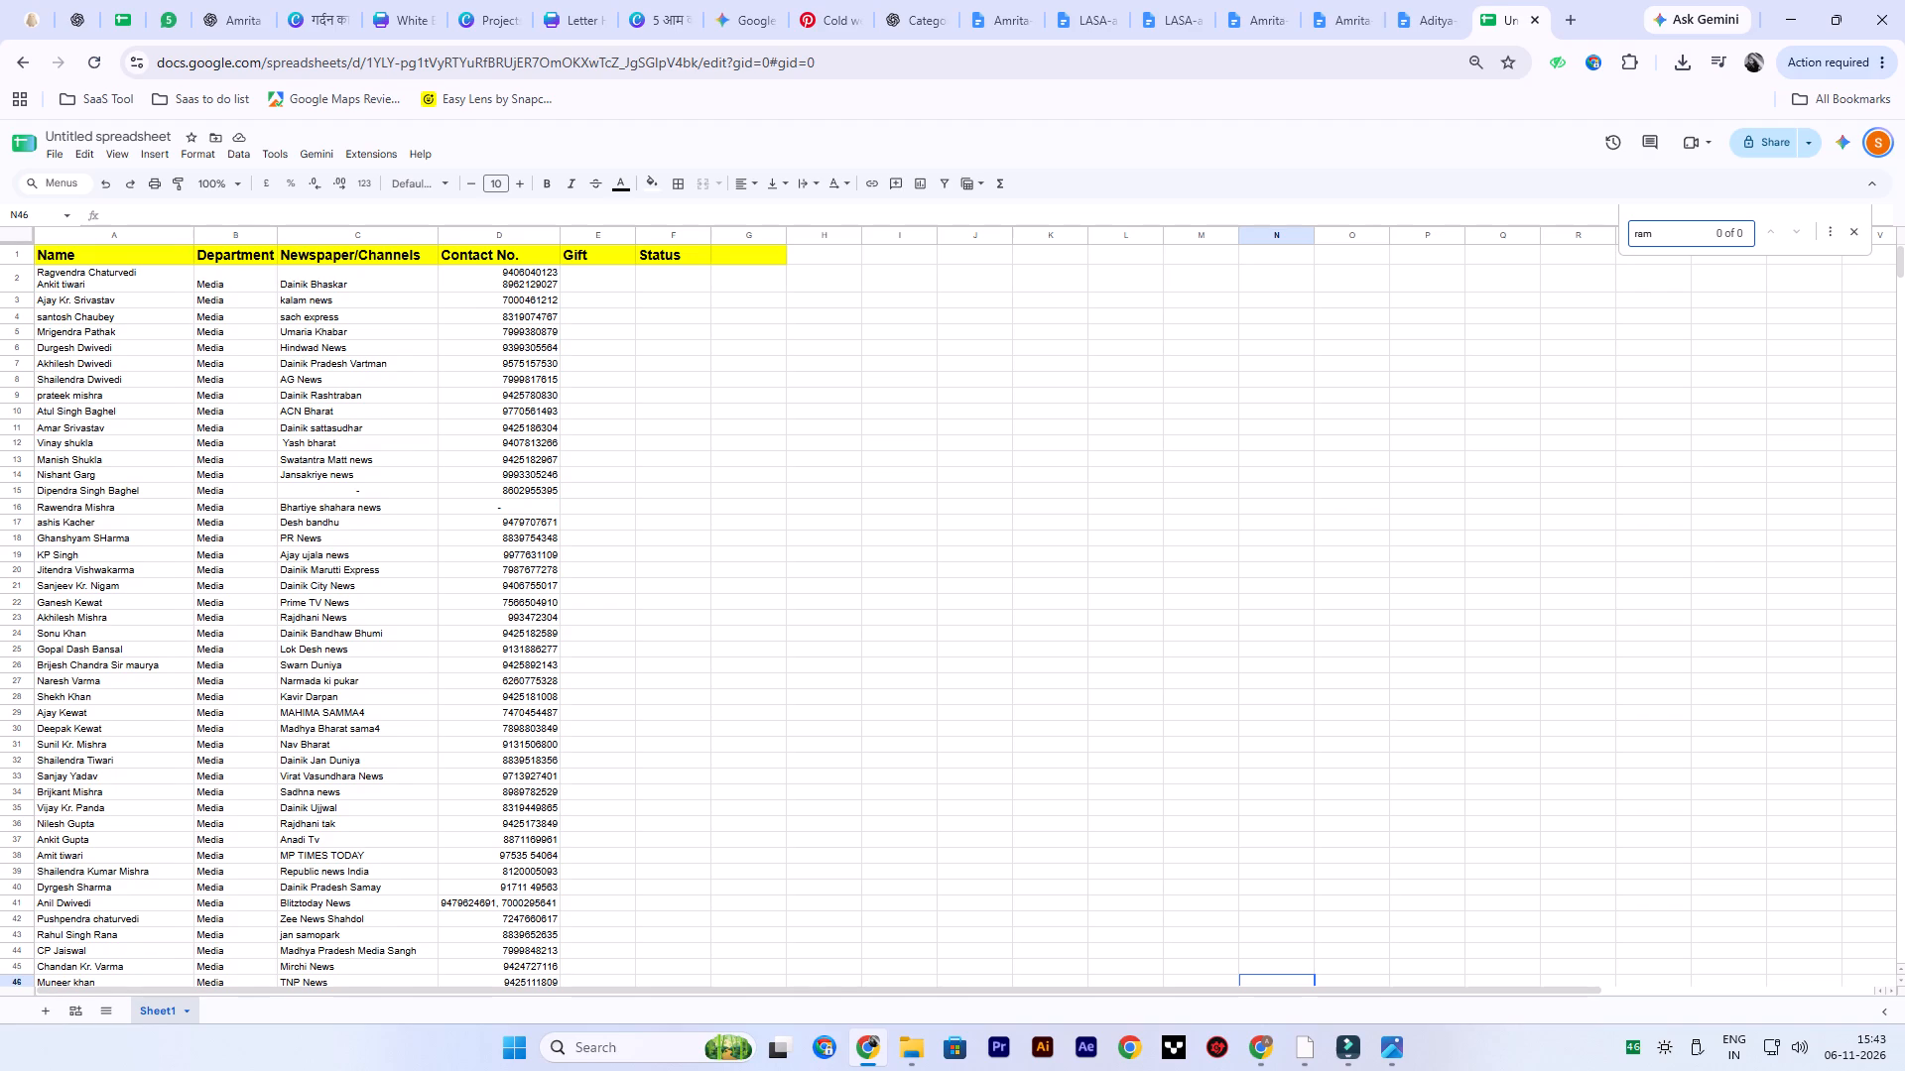
{"action": "key", "text": "BackSpace"}
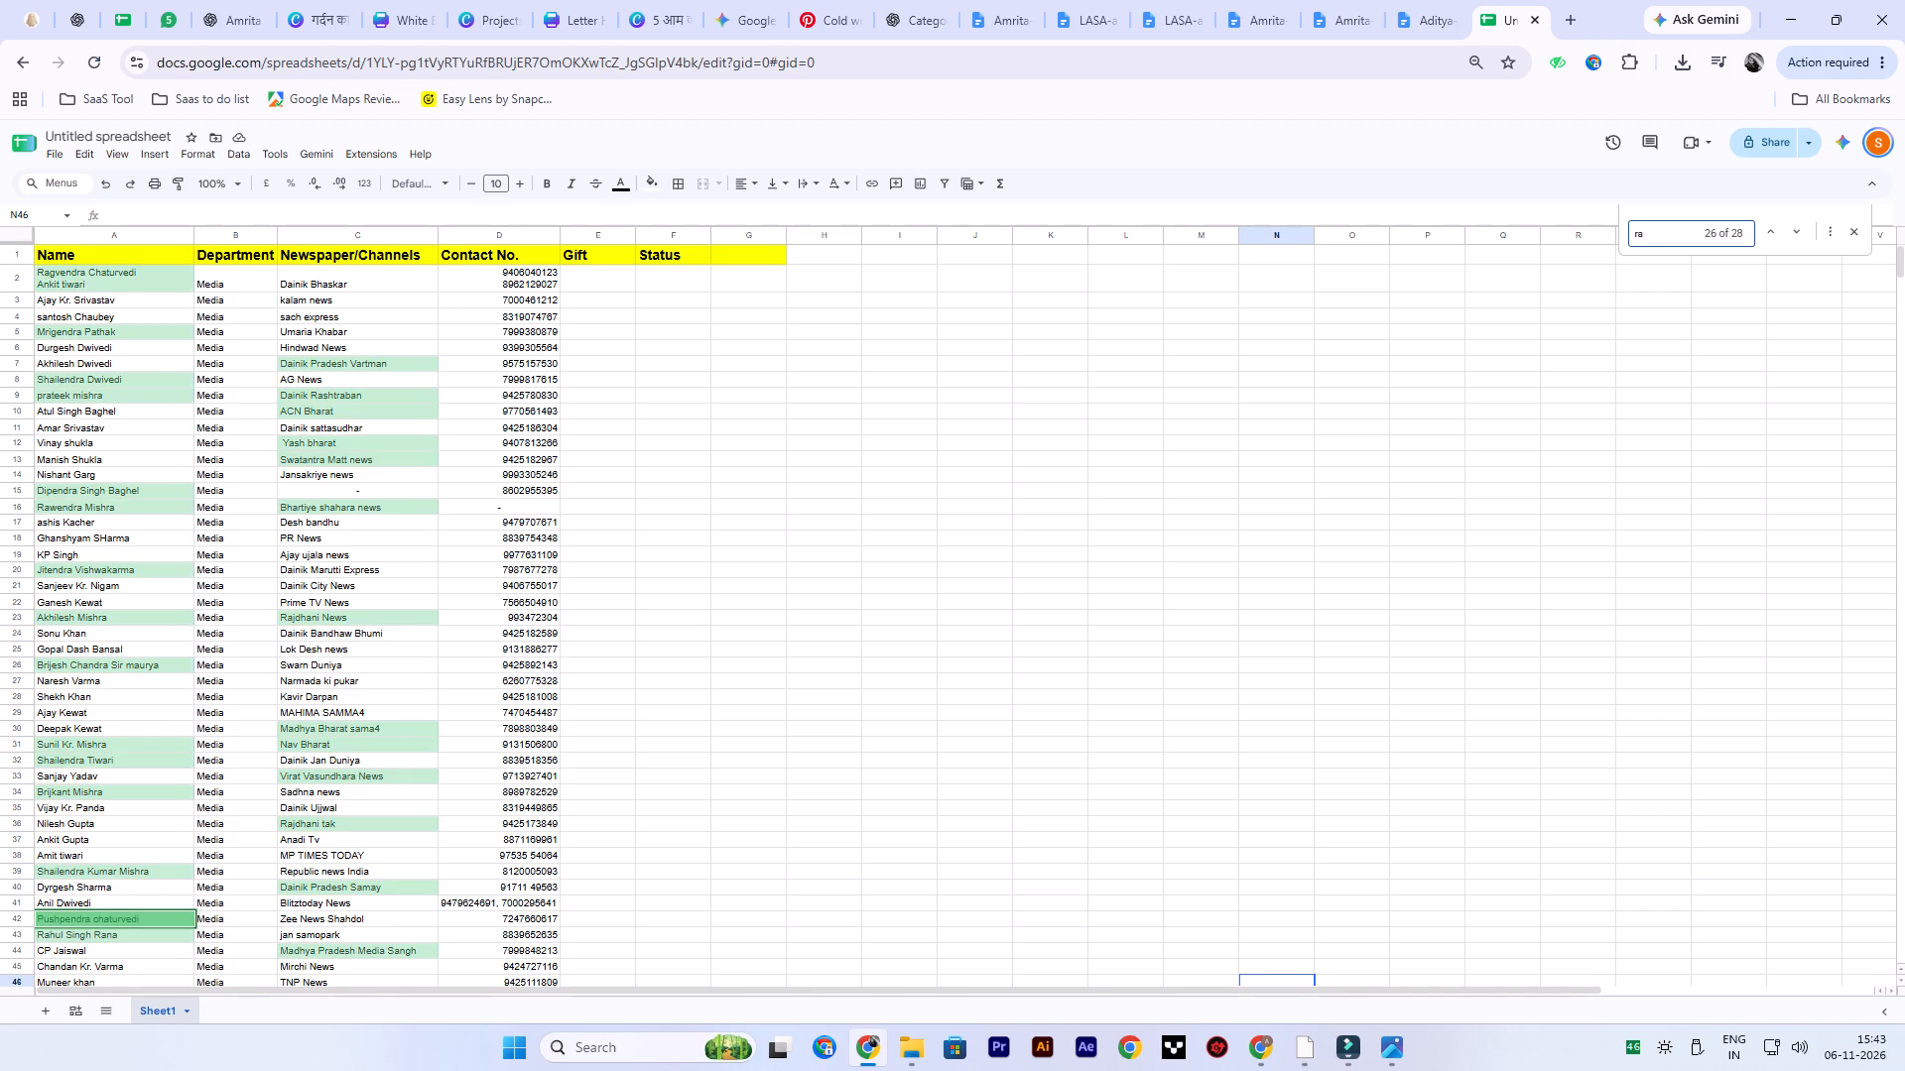
{"action": "type", "text": "sh"}
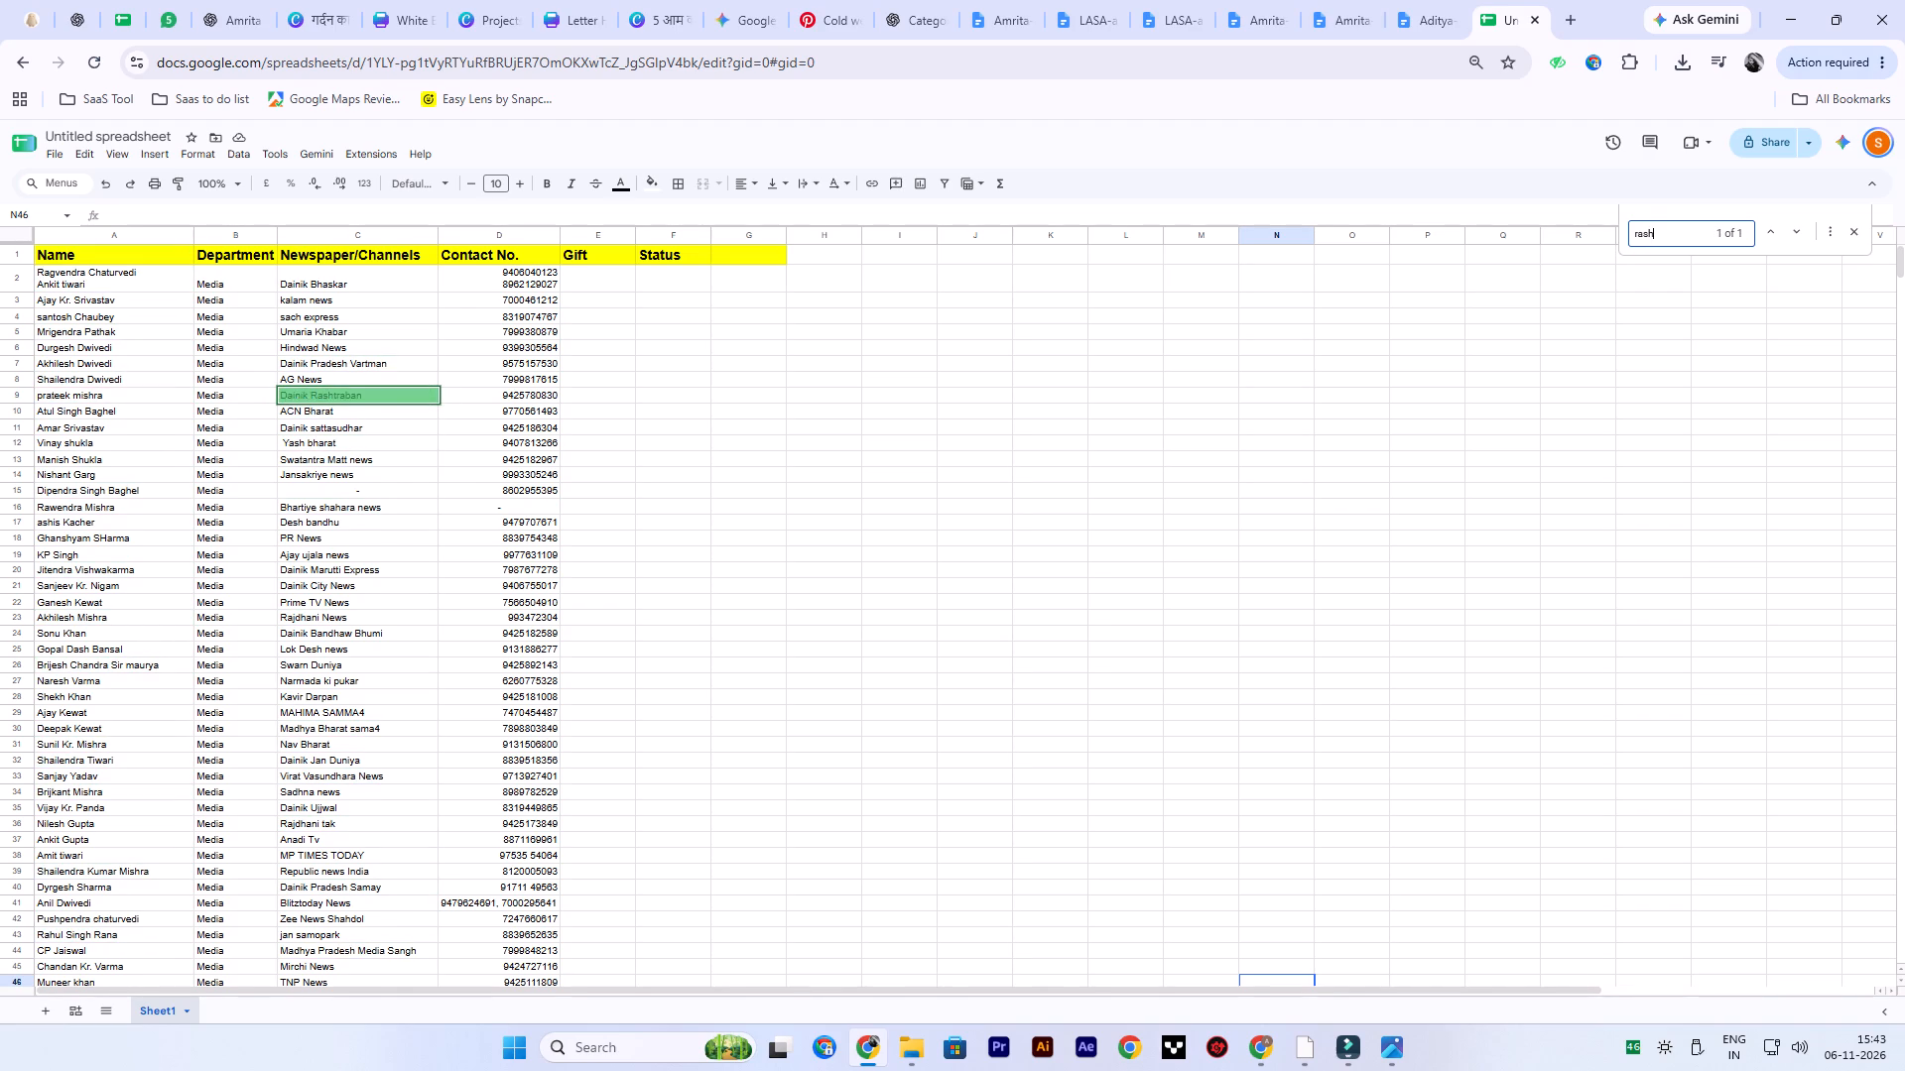
{"action": "type", "text": "iv"}
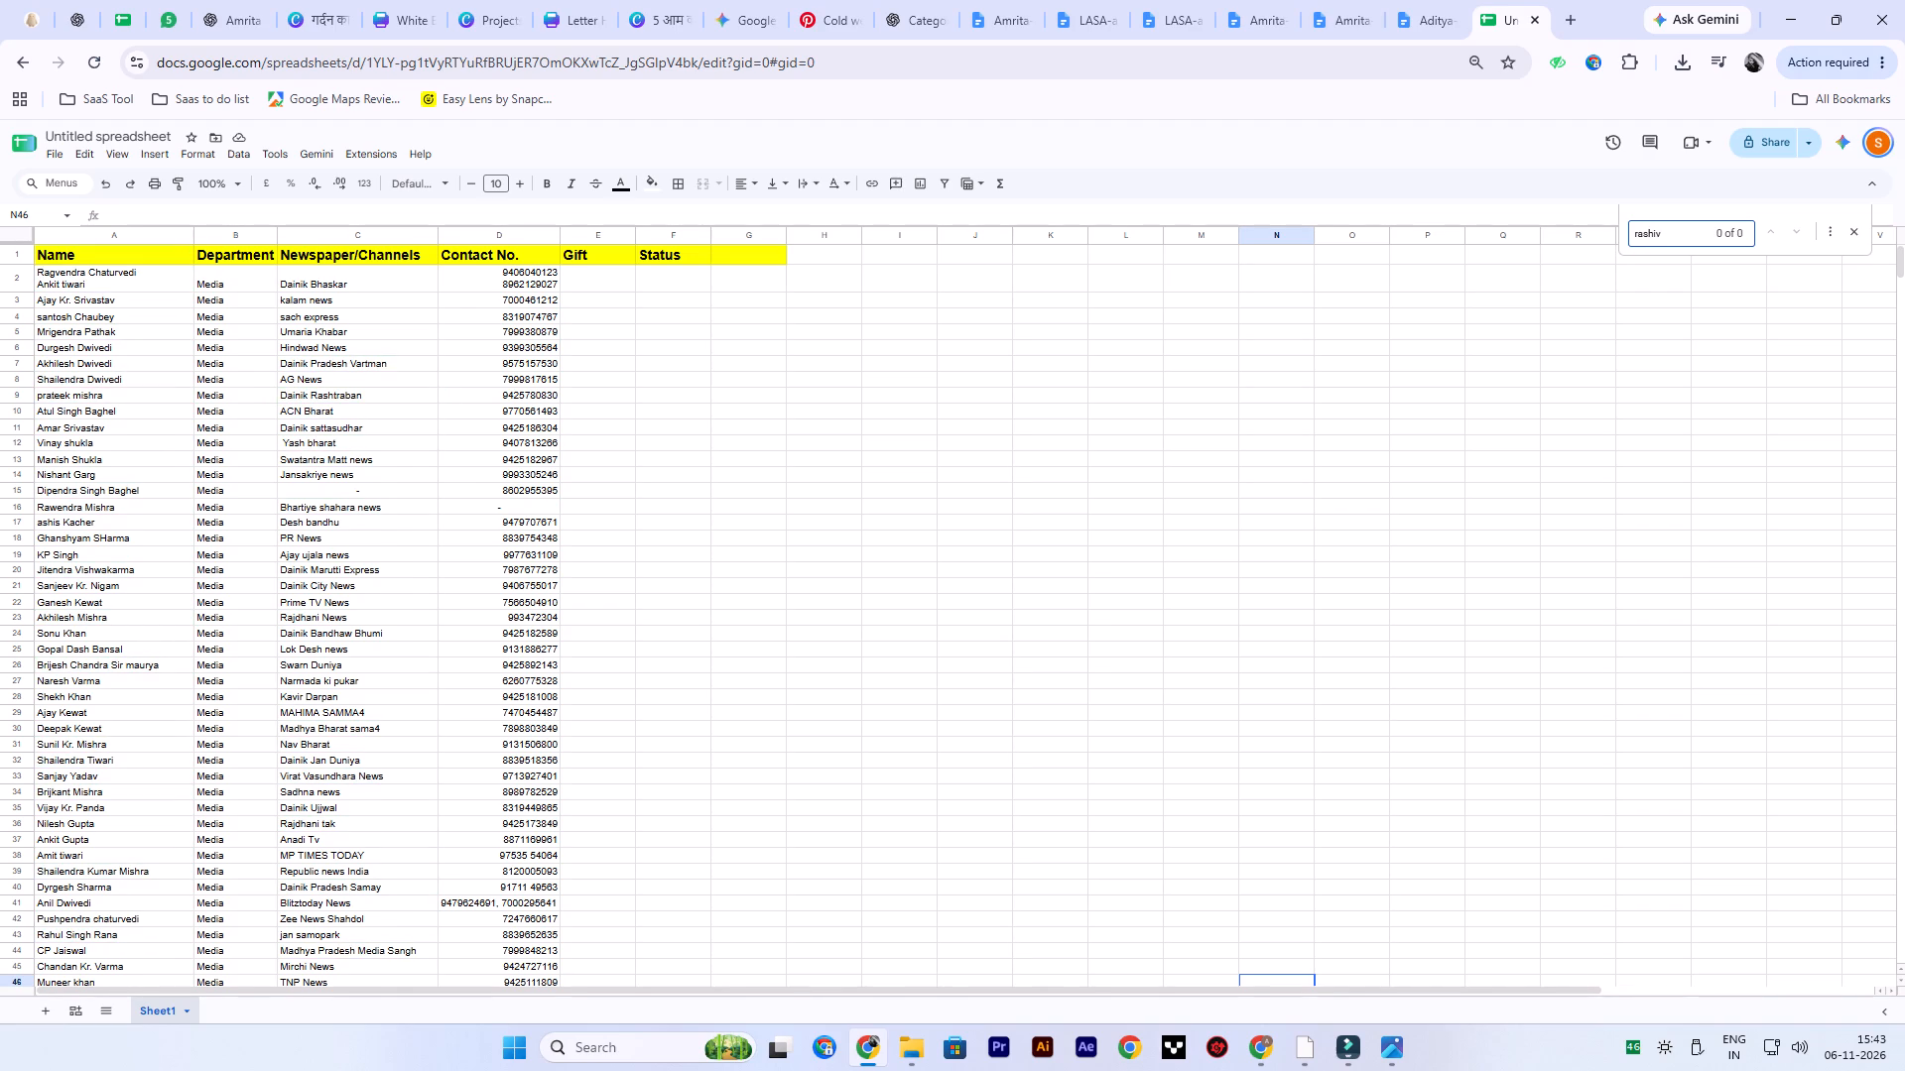
{"action": "key", "text": "ctrl+BackSpace"}
Search the contact list for "shi", "shan", "san" and "santo", and clear the search term.
{"action": "type", "text": "shi"}
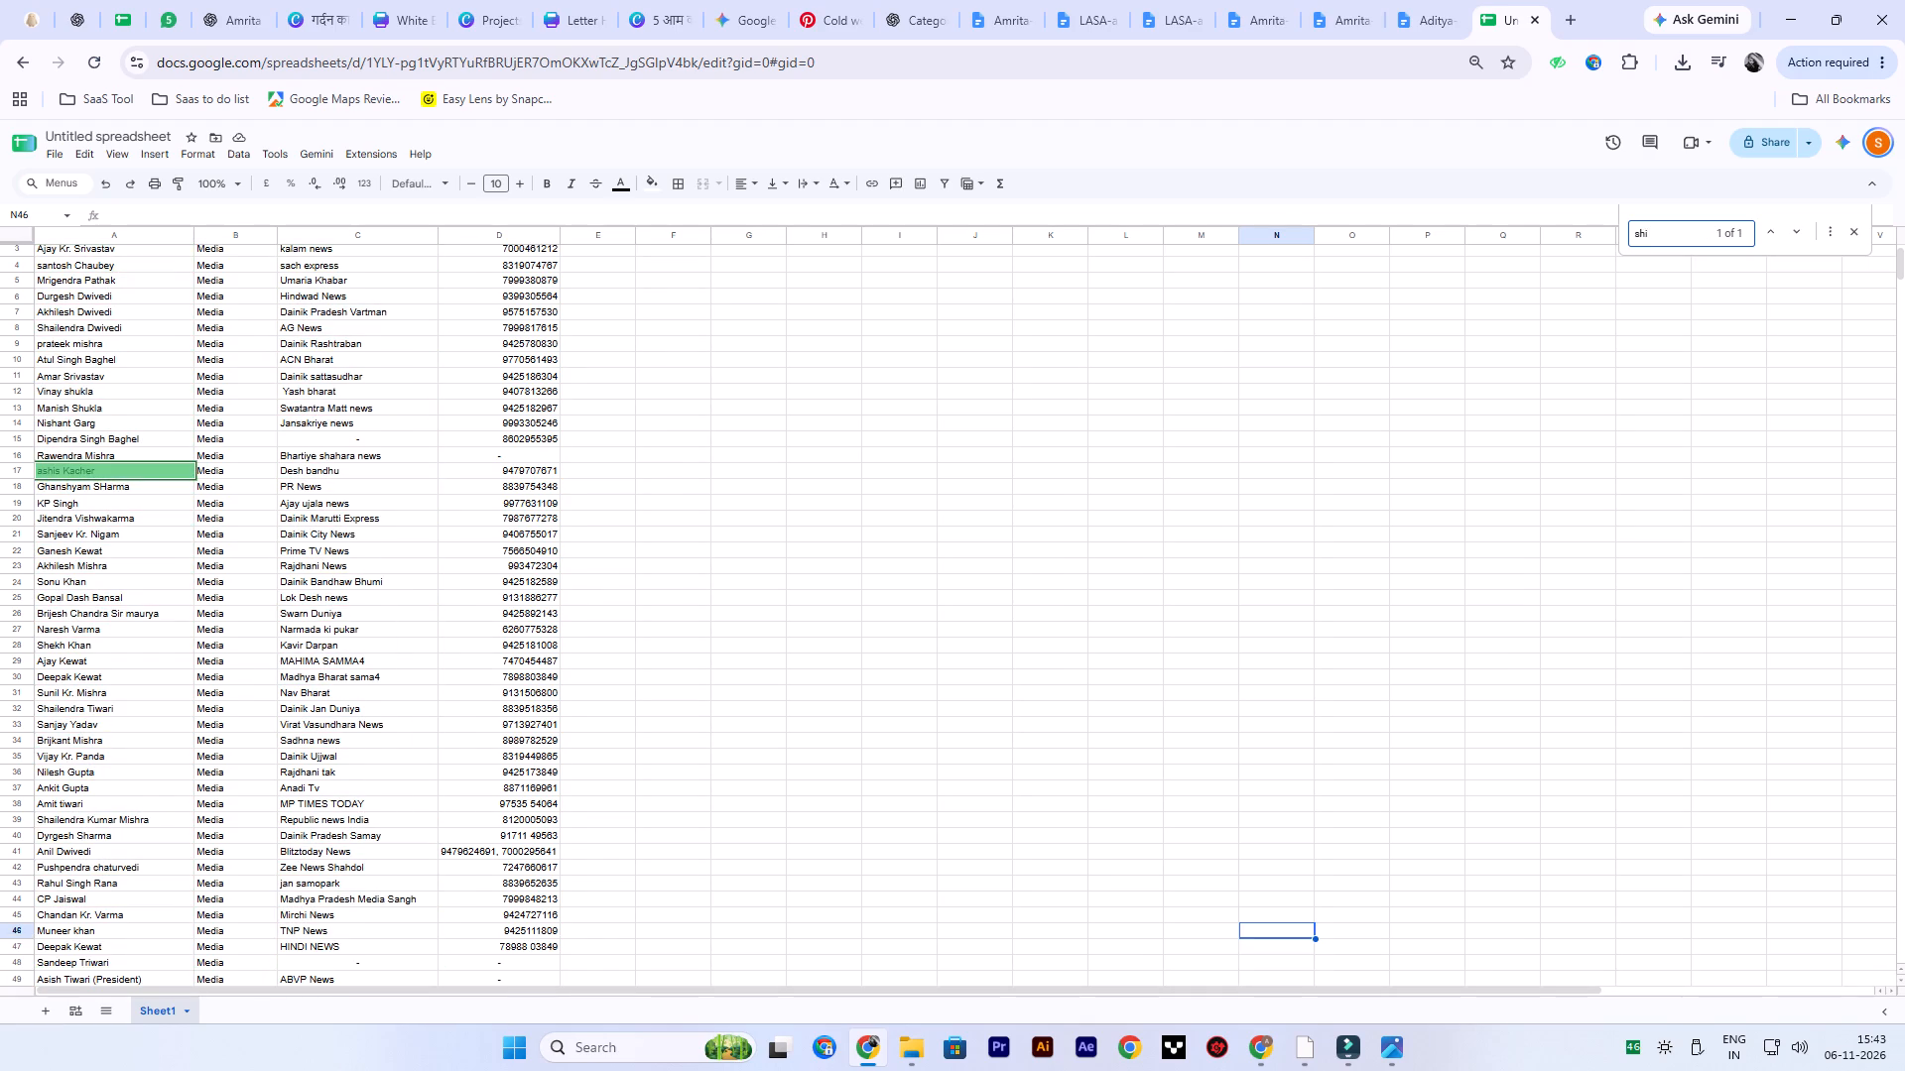
{"action": "key", "text": "v"}
{"action": "key", "text": "BackSpace"}
{"action": "key", "text": "ctrl+BackSpace"}
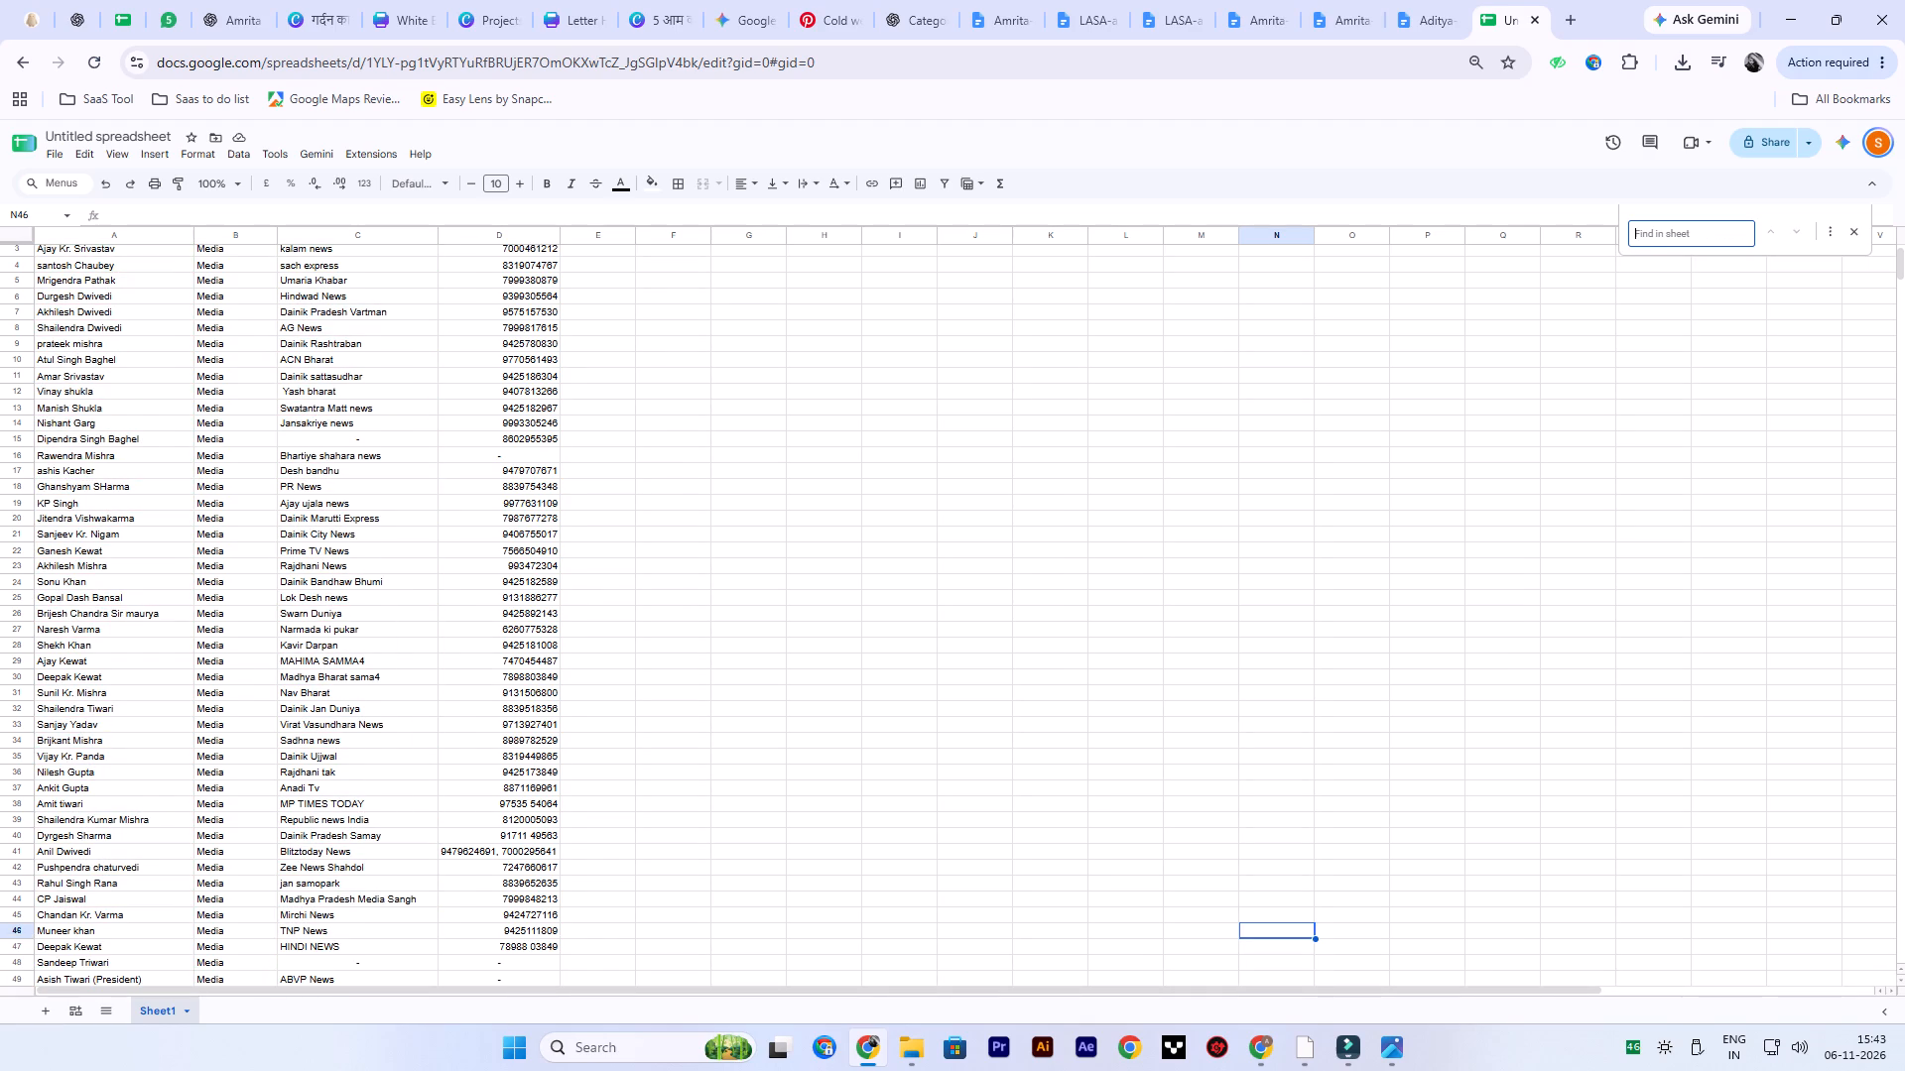
{"action": "type", "text": "shan"}
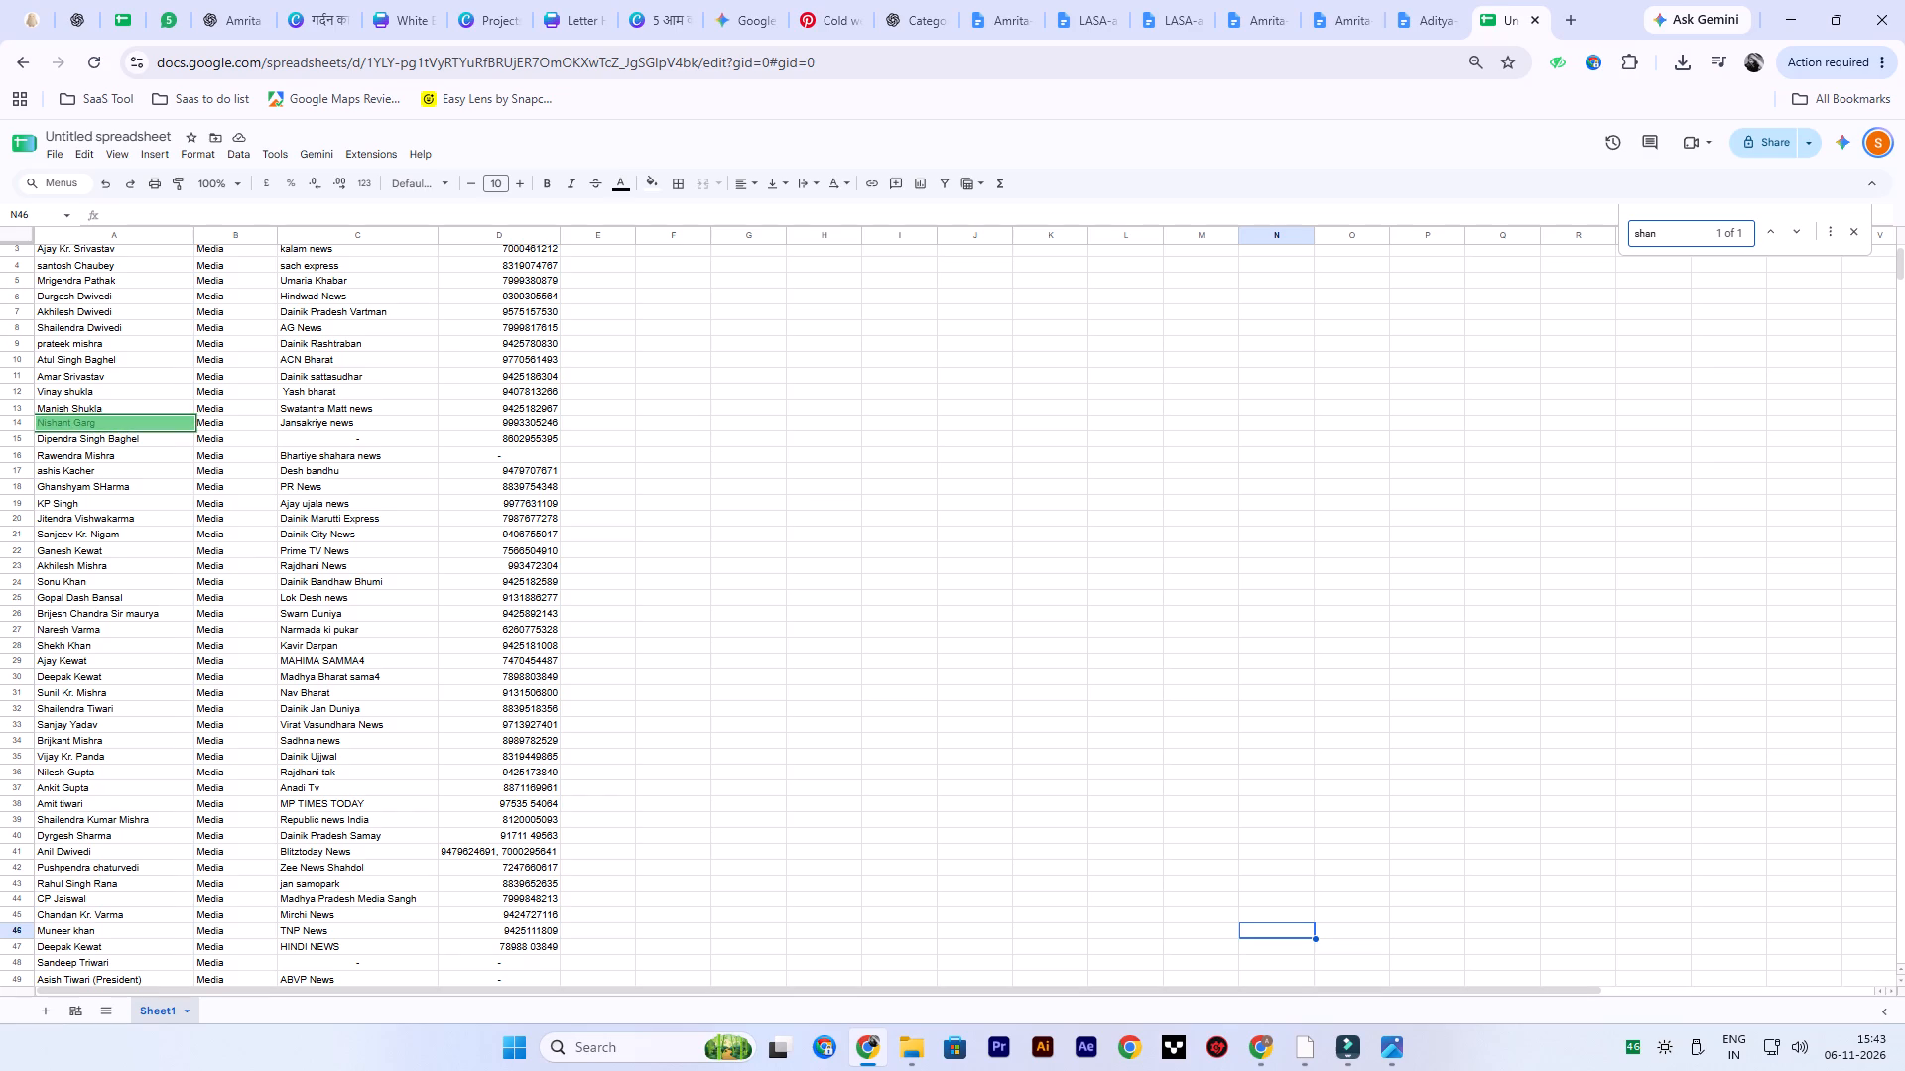
{"action": "key", "text": "BackSpace"}
{"action": "key", "text": "BackSpace"}
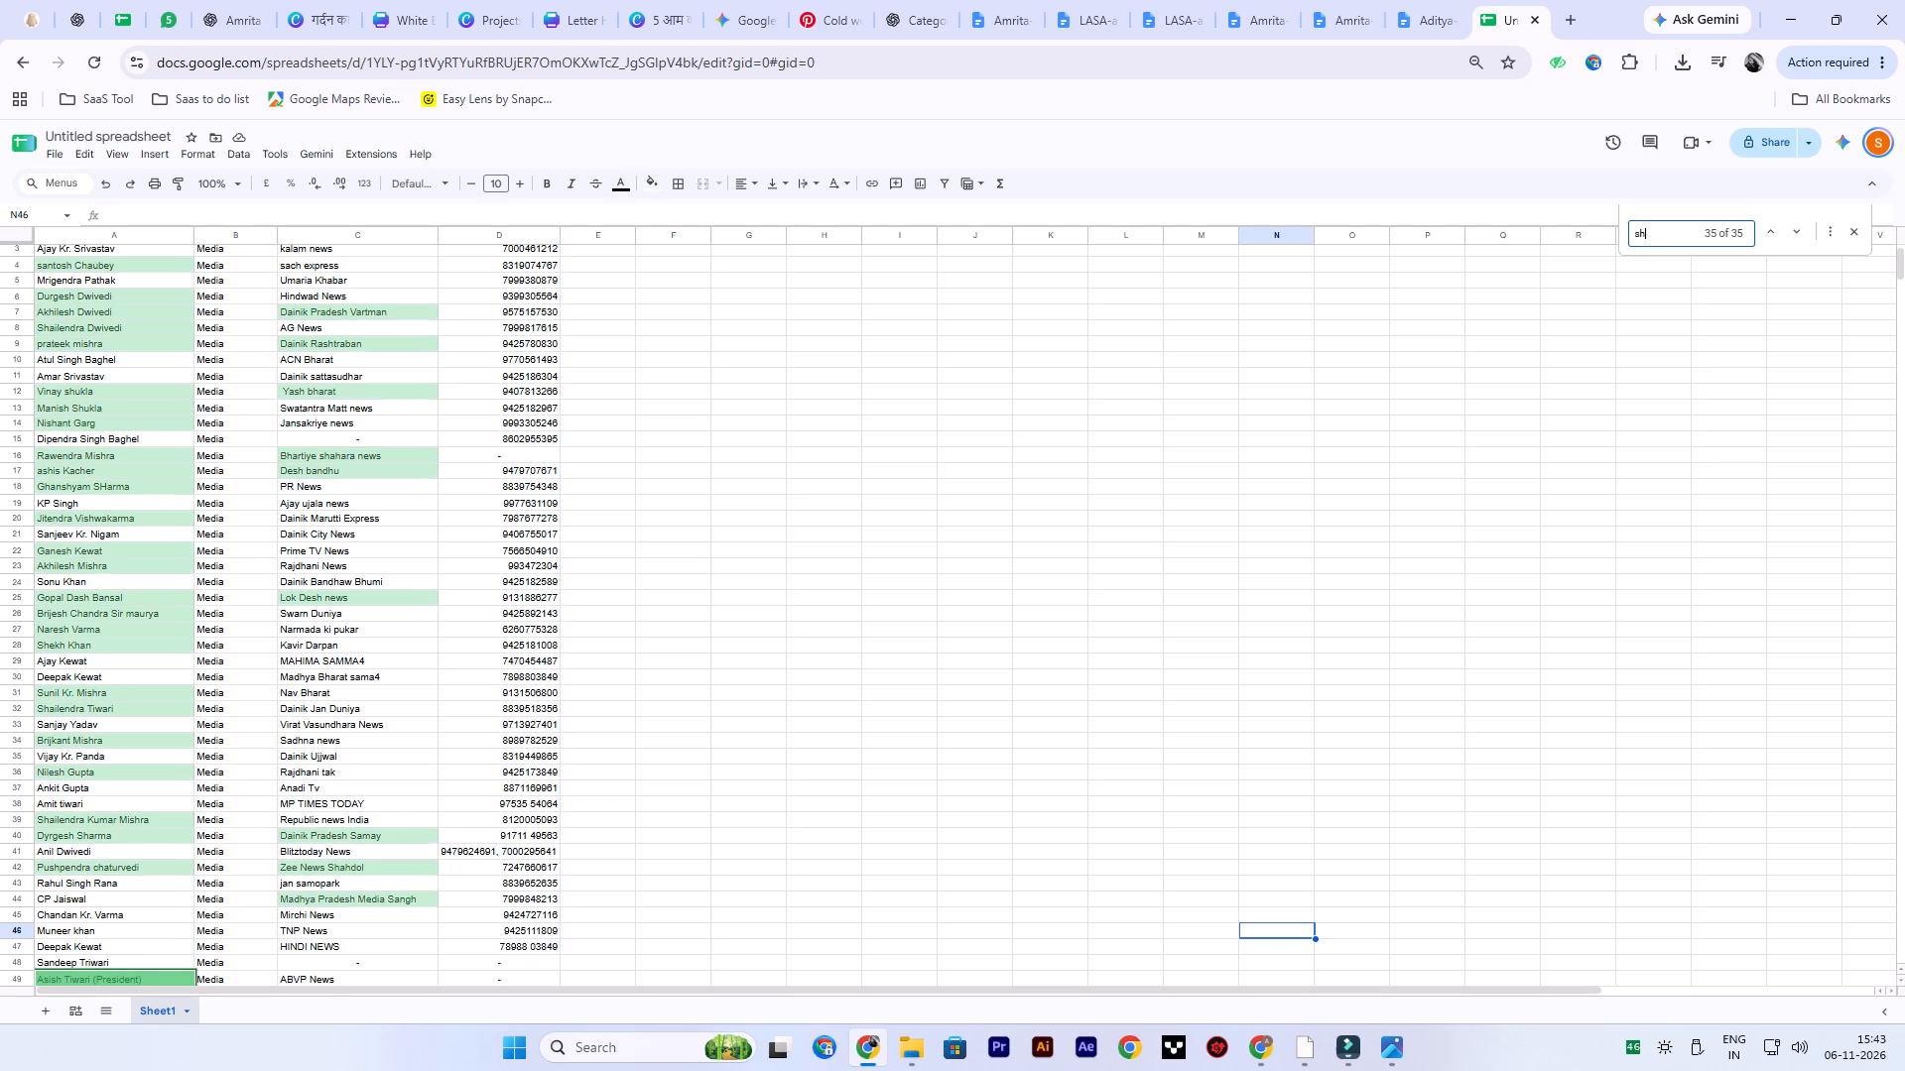
{"action": "key", "text": "BackSpace"}
{"action": "key", "text": "BackSpace"}
{"action": "type", "text": "san"}
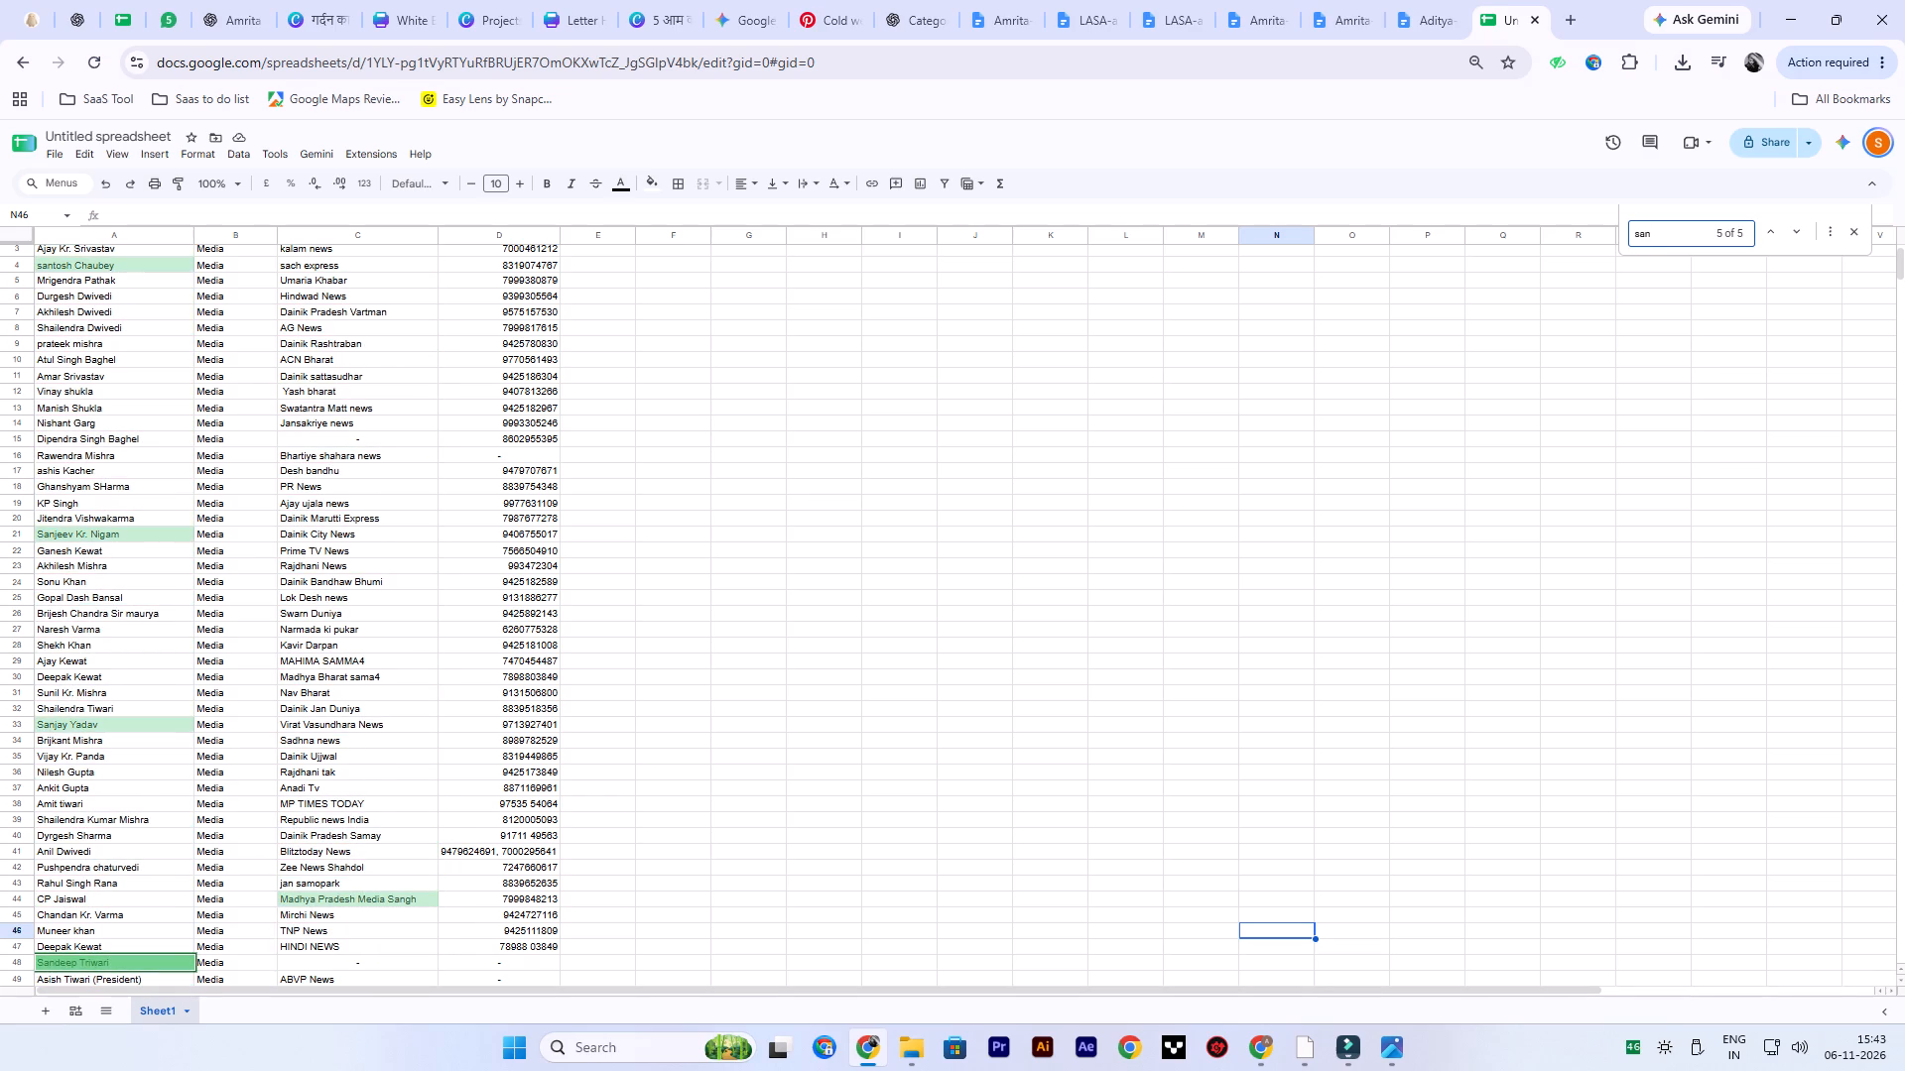
{"action": "key", "text": "BackSpace"}
{"action": "type", "text": "nto"}
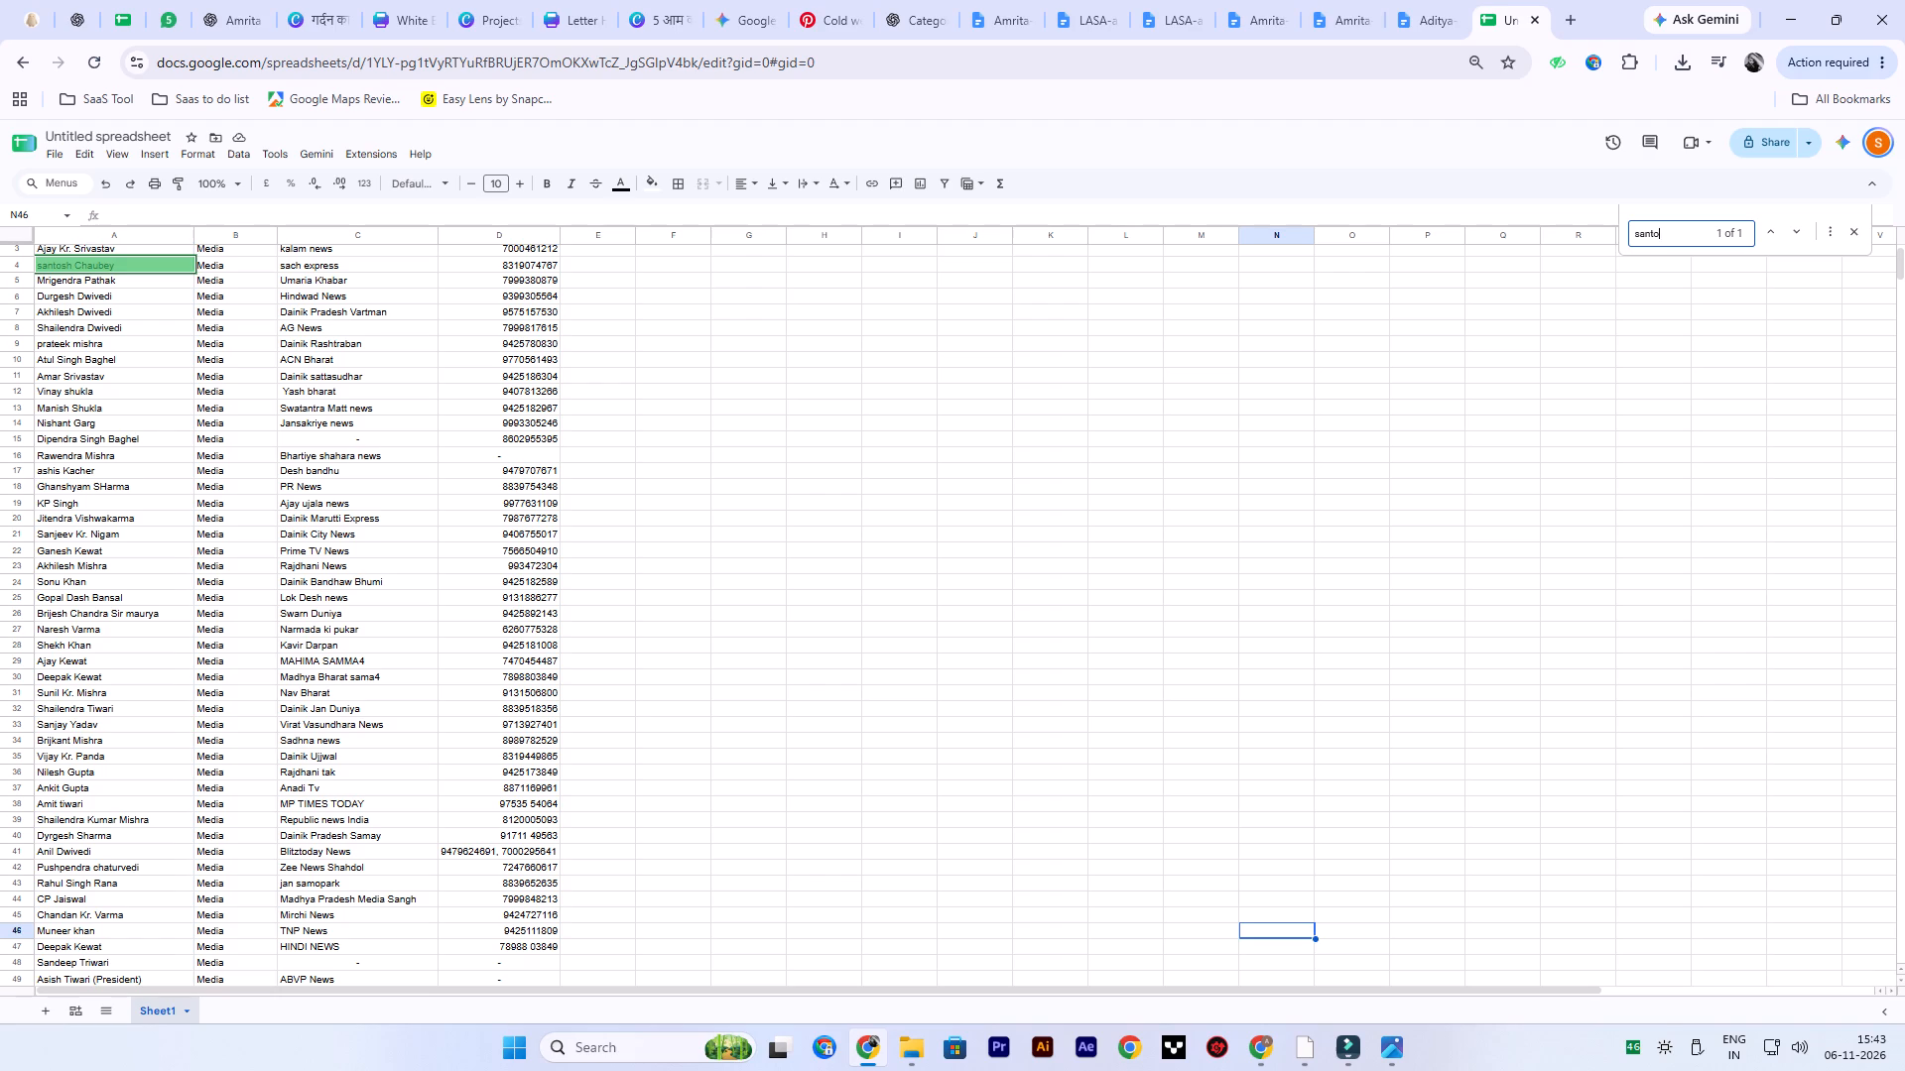
{"action": "key", "text": "ctrl+BackSpace"}
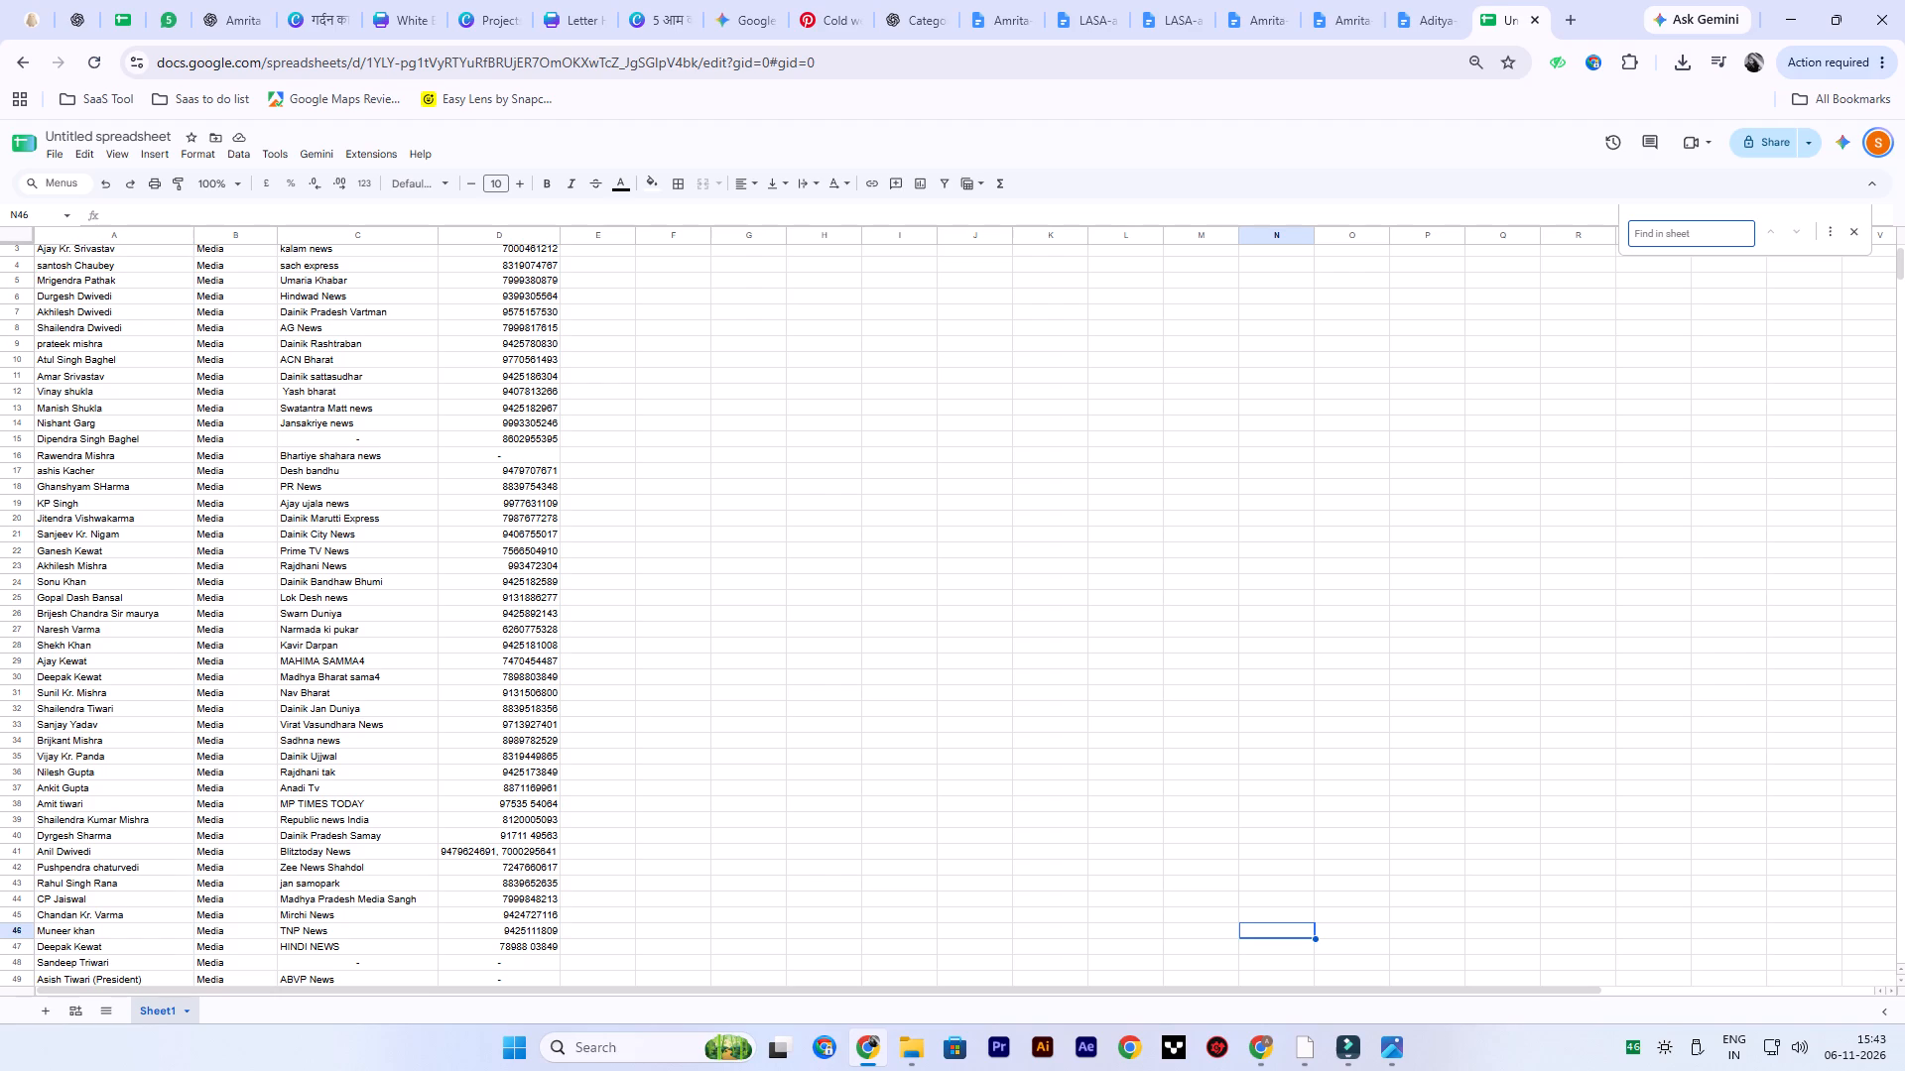
Search the contact list for "ajay", "akli" and "akh", close the search, and look at the end of the list.
{"action": "type", "text": "ajay"}
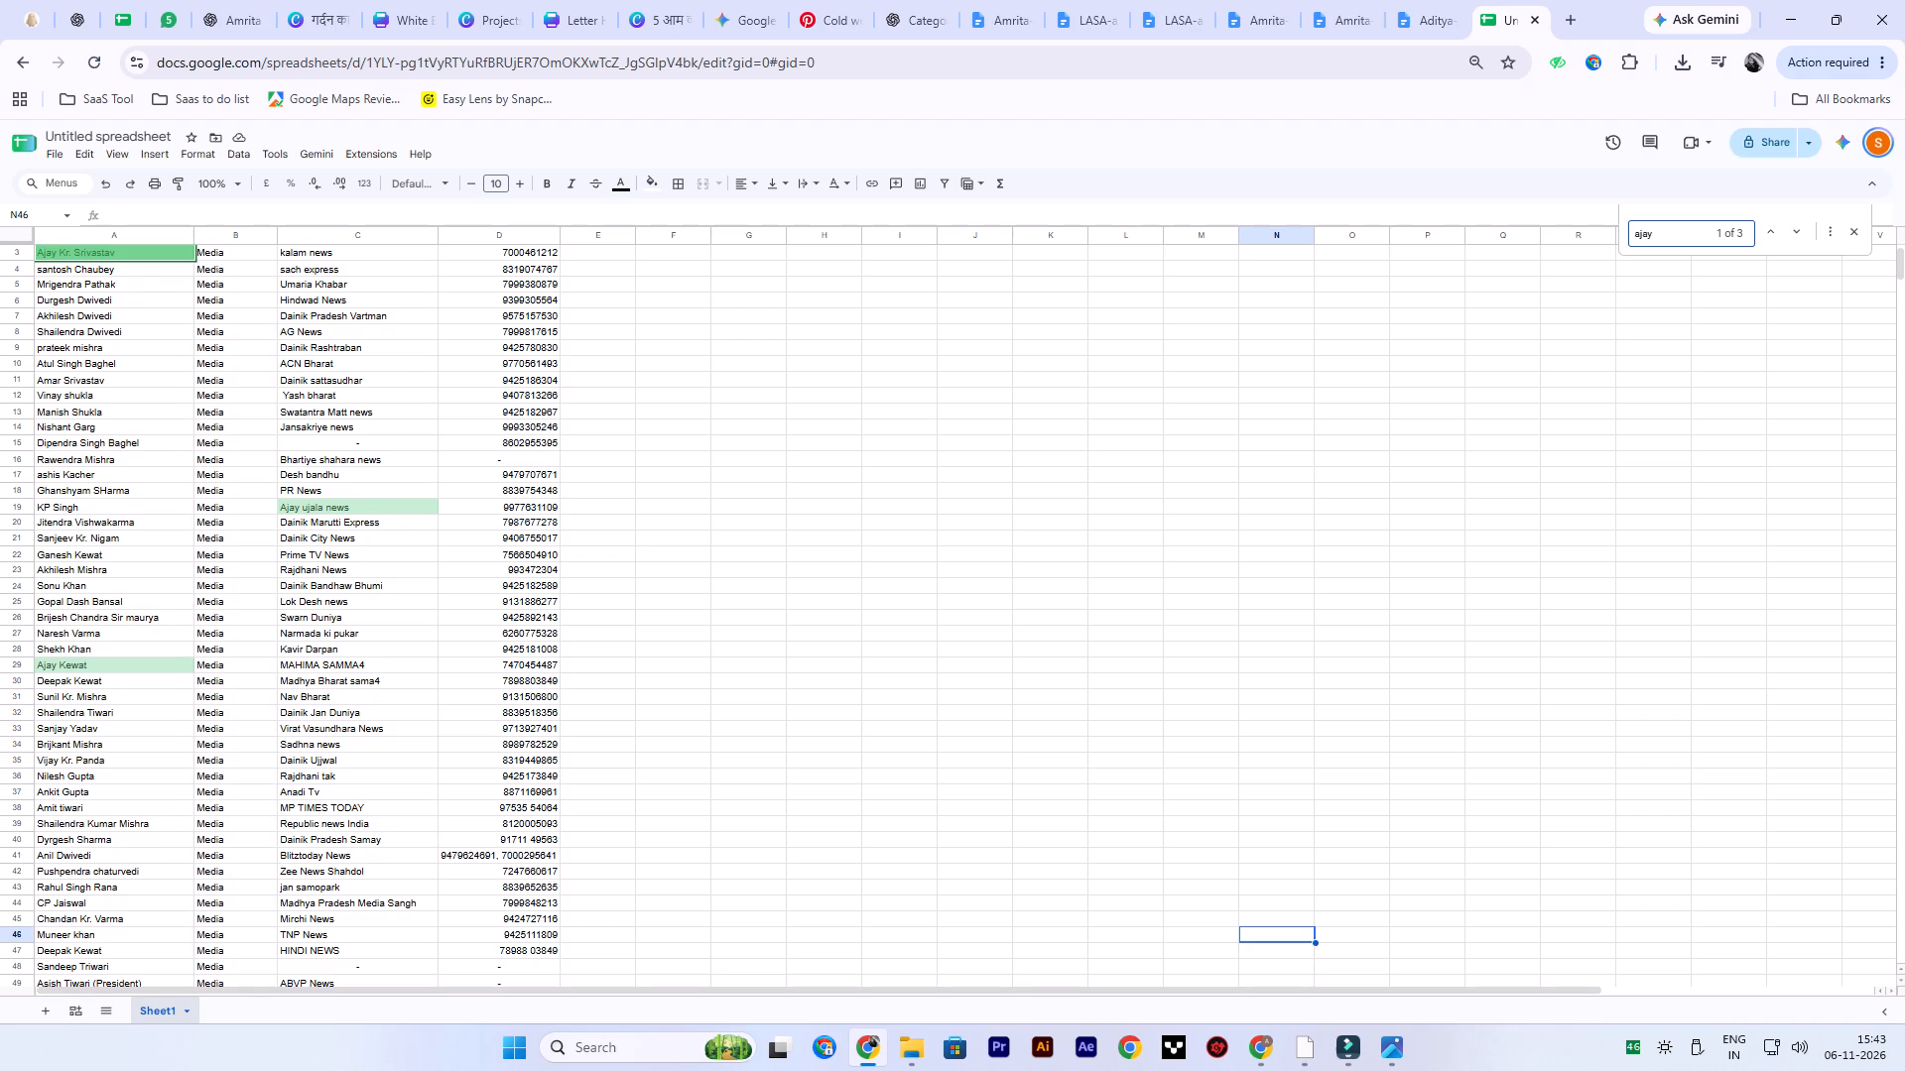
{"action": "key", "text": "ctrl+BackSpace"}
{"action": "type", "text": "akli"}
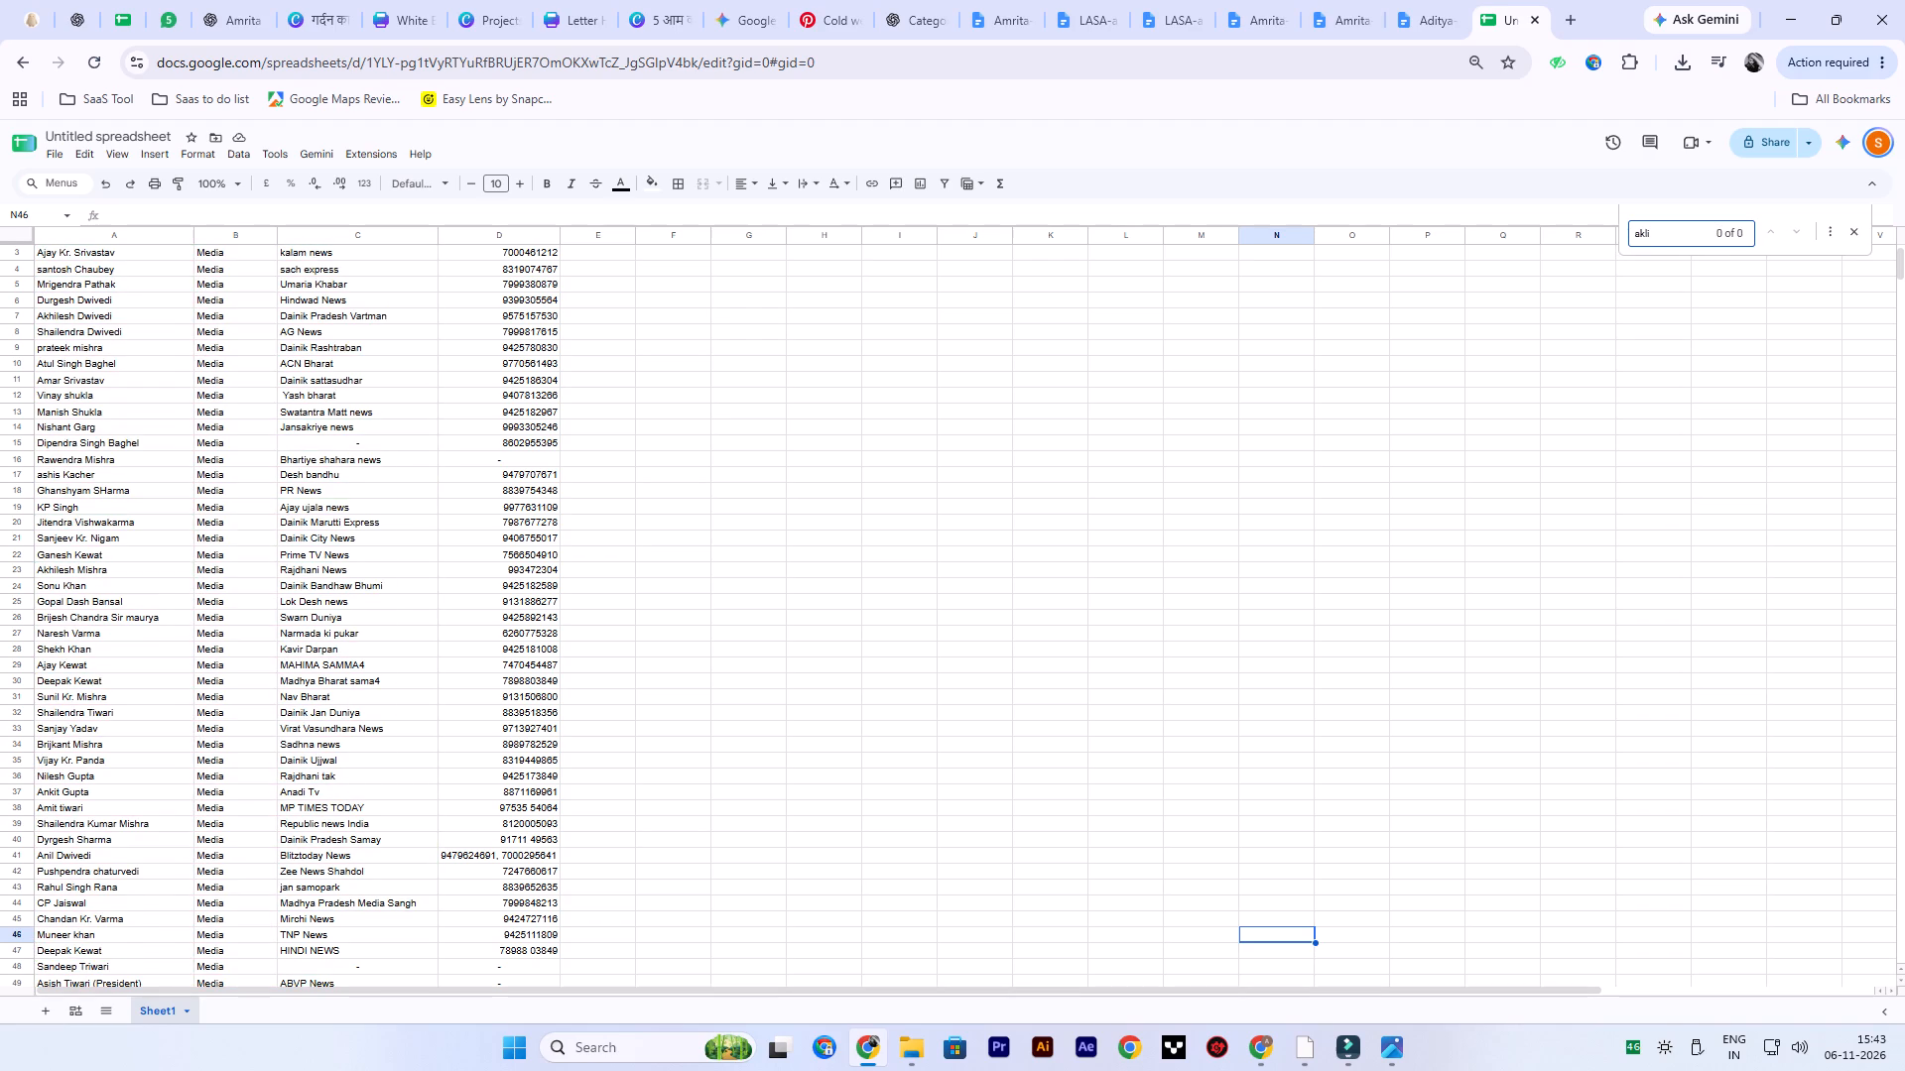
{"action": "key", "text": "BackSpace"}
{"action": "key", "text": "BackSpace"}
{"action": "key", "text": "h"}
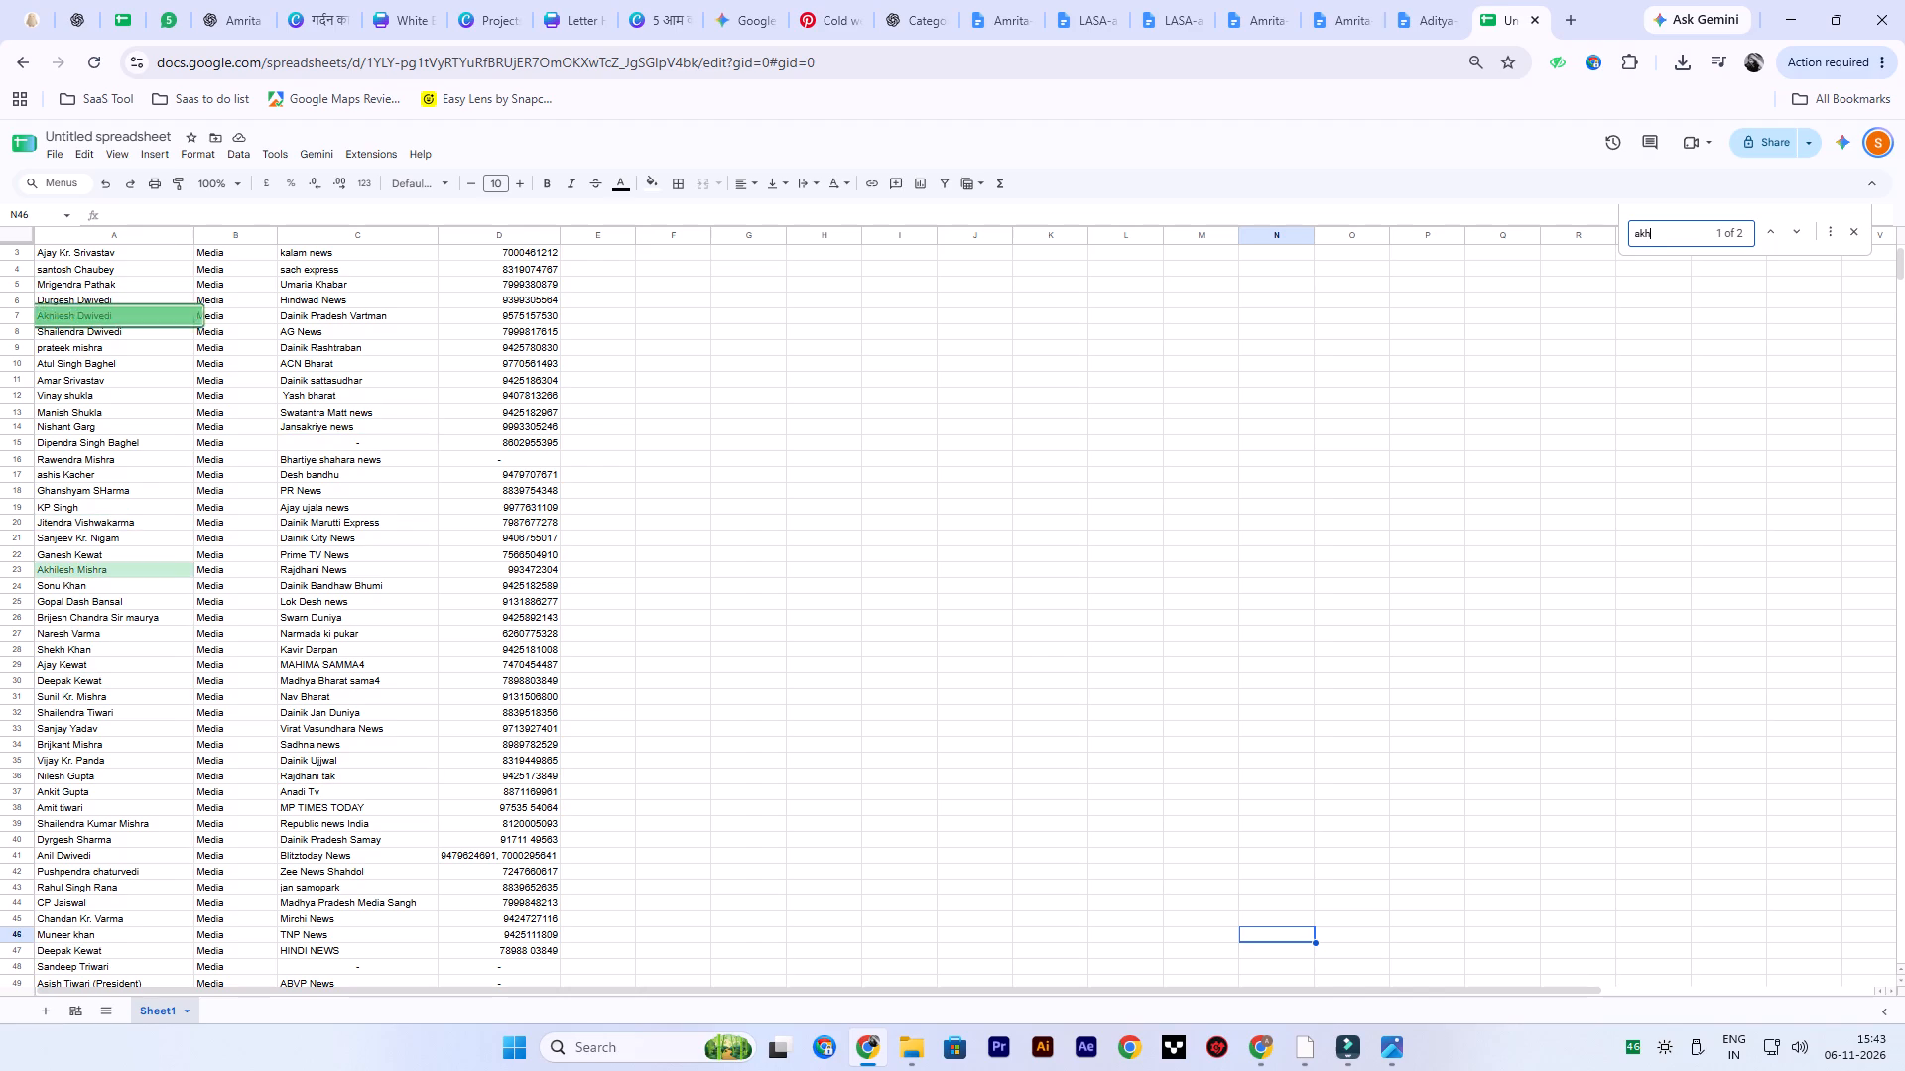
{"action": "key", "text": "l"}
{"action": "key", "text": "BackSpace"}
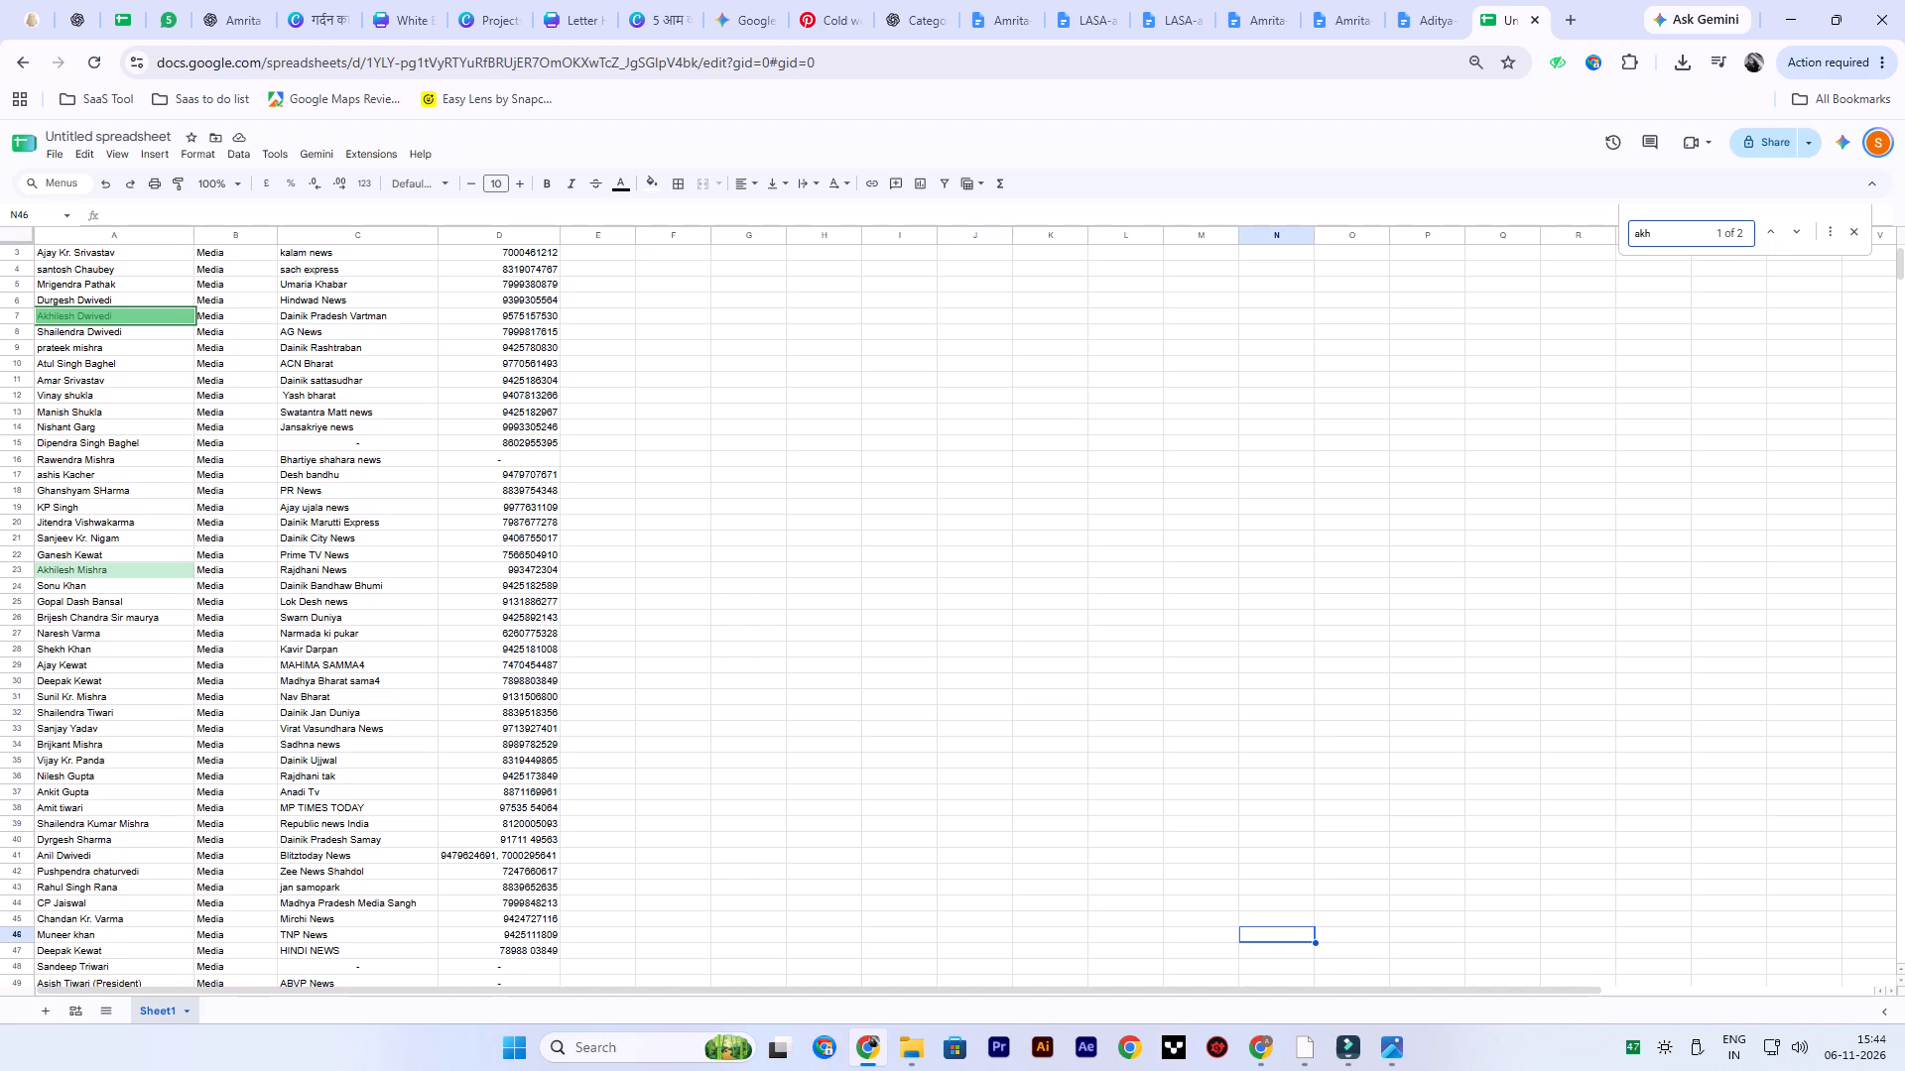
{"action": "left_click", "coordinate": [1851, 234]}
{"action": "scroll", "coordinate": [1047, 678], "scroll_direction": "down", "scroll_amount": 5}
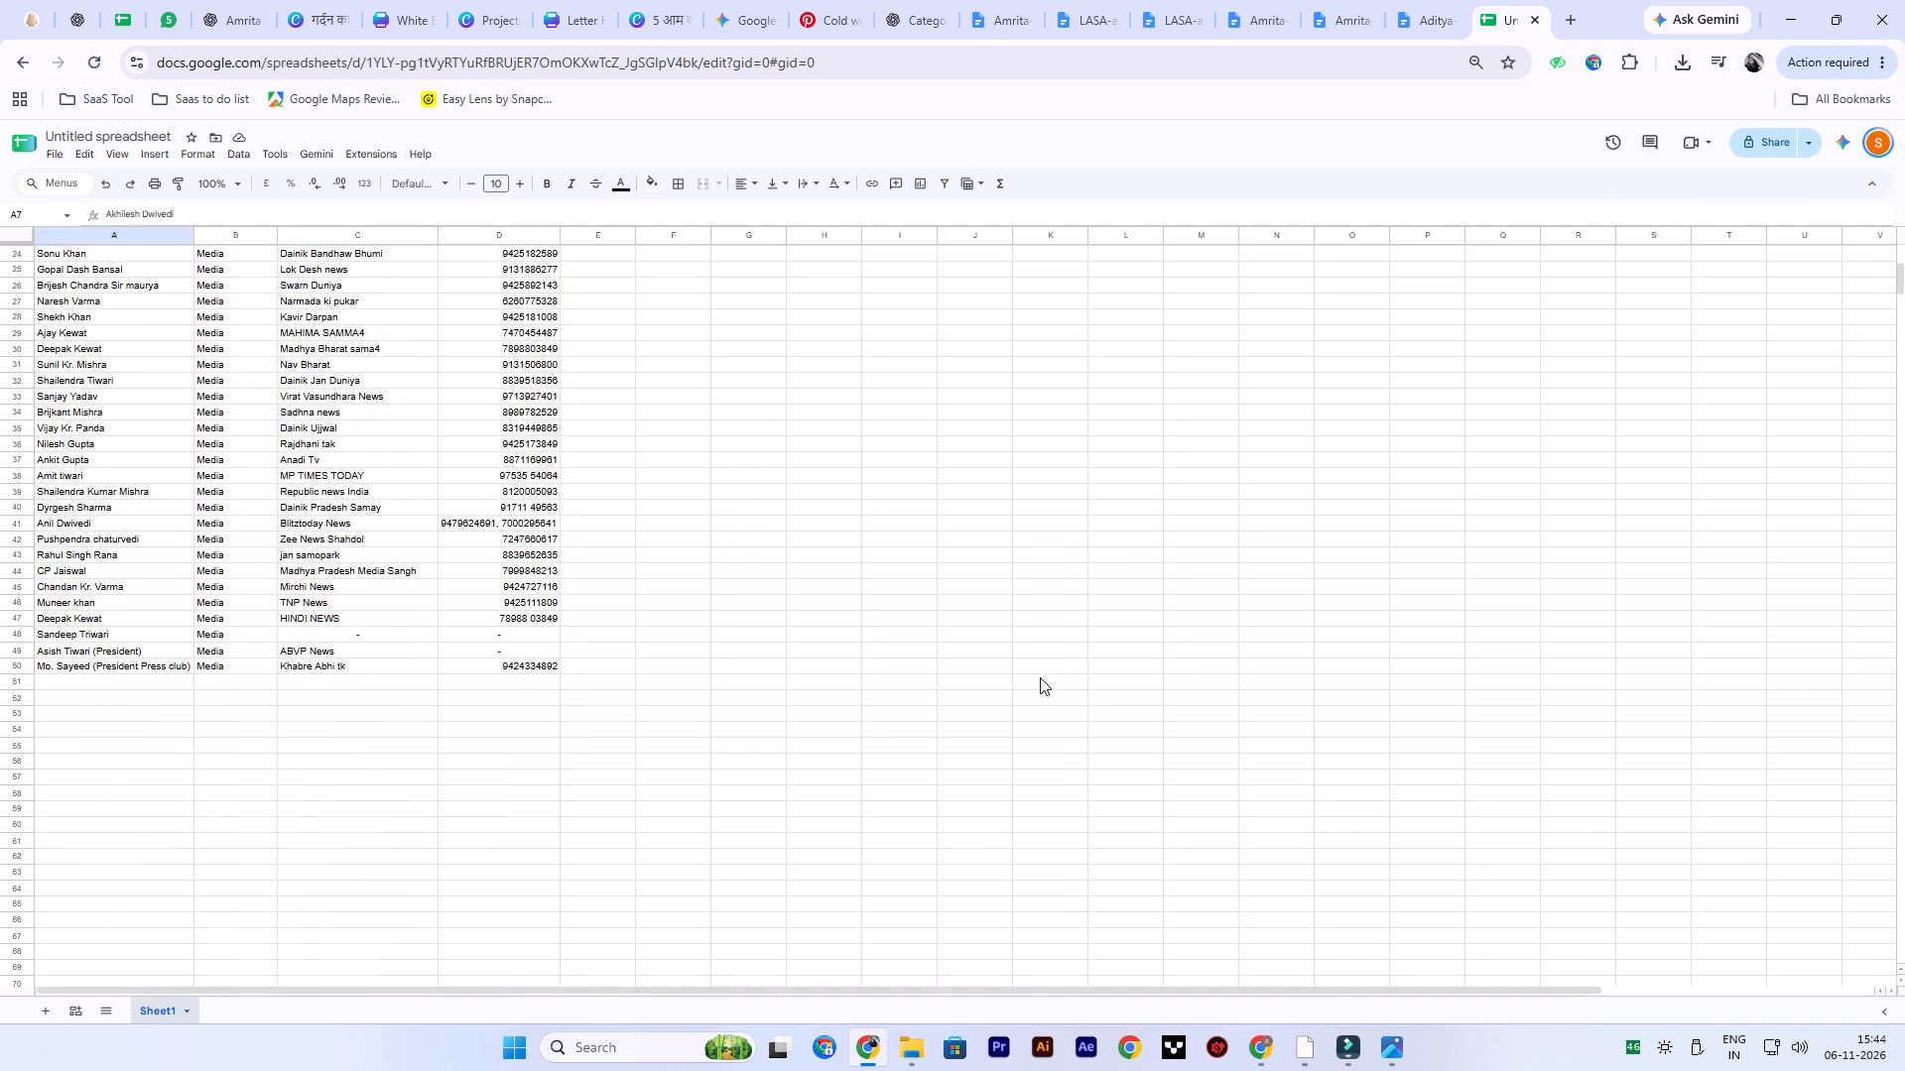
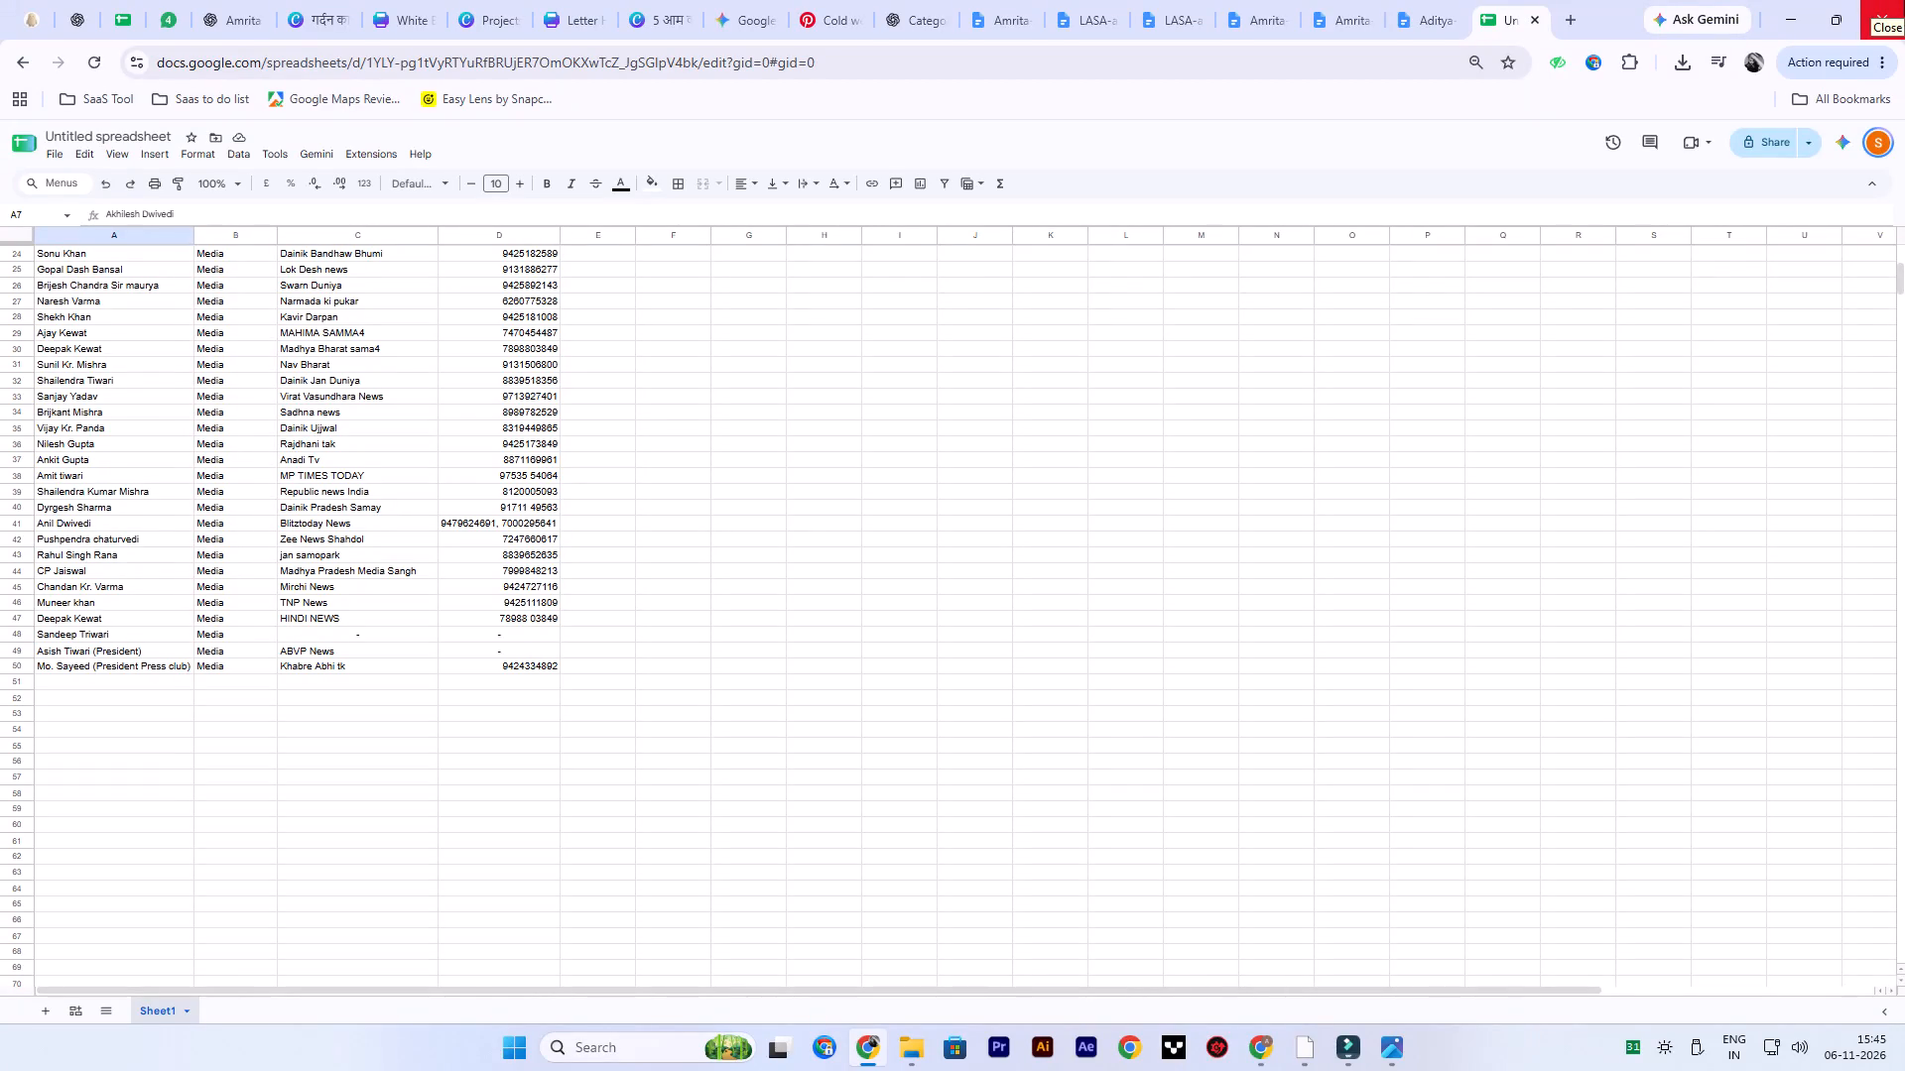
Search the contact list for "anil", "anilra", "raj" and "rajendra", and clear the search term.
{"action": "key", "text": "ctrl+j"}
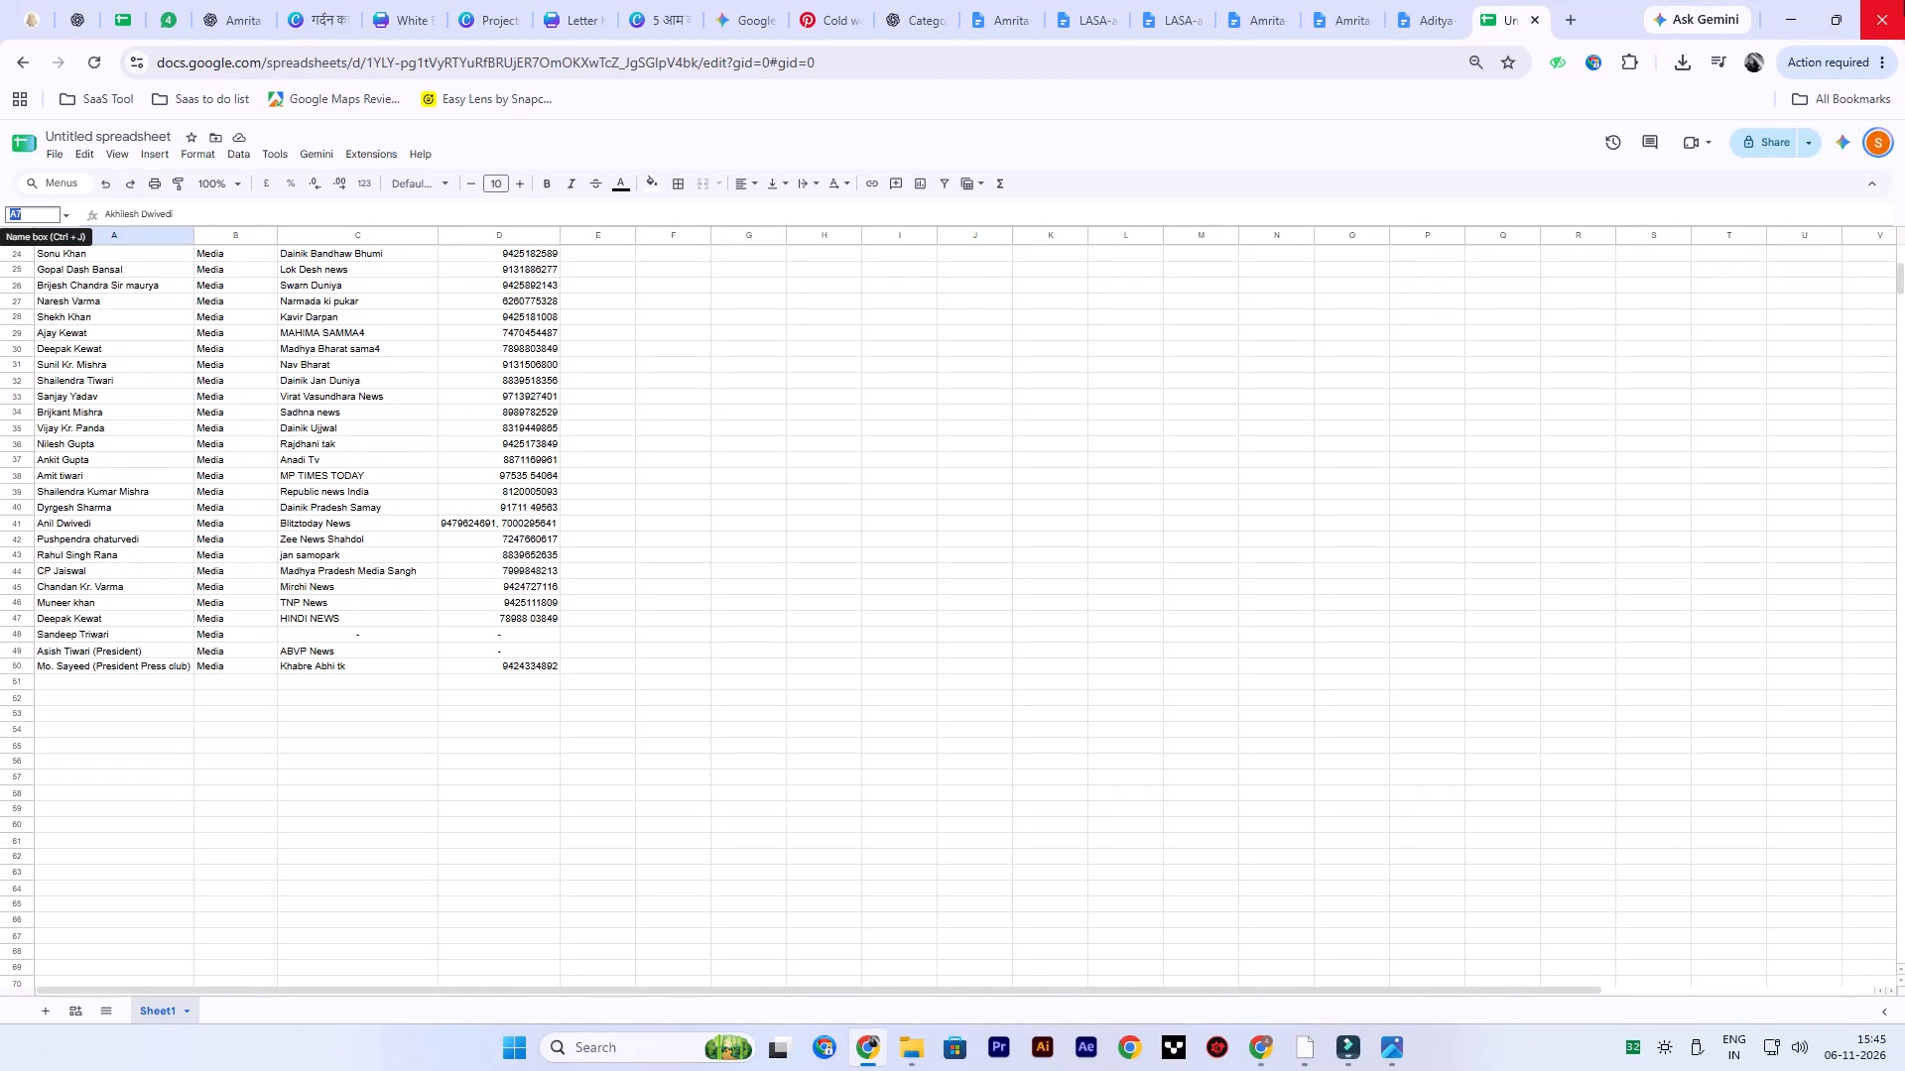
{"action": "key", "text": "ctrl+f"}
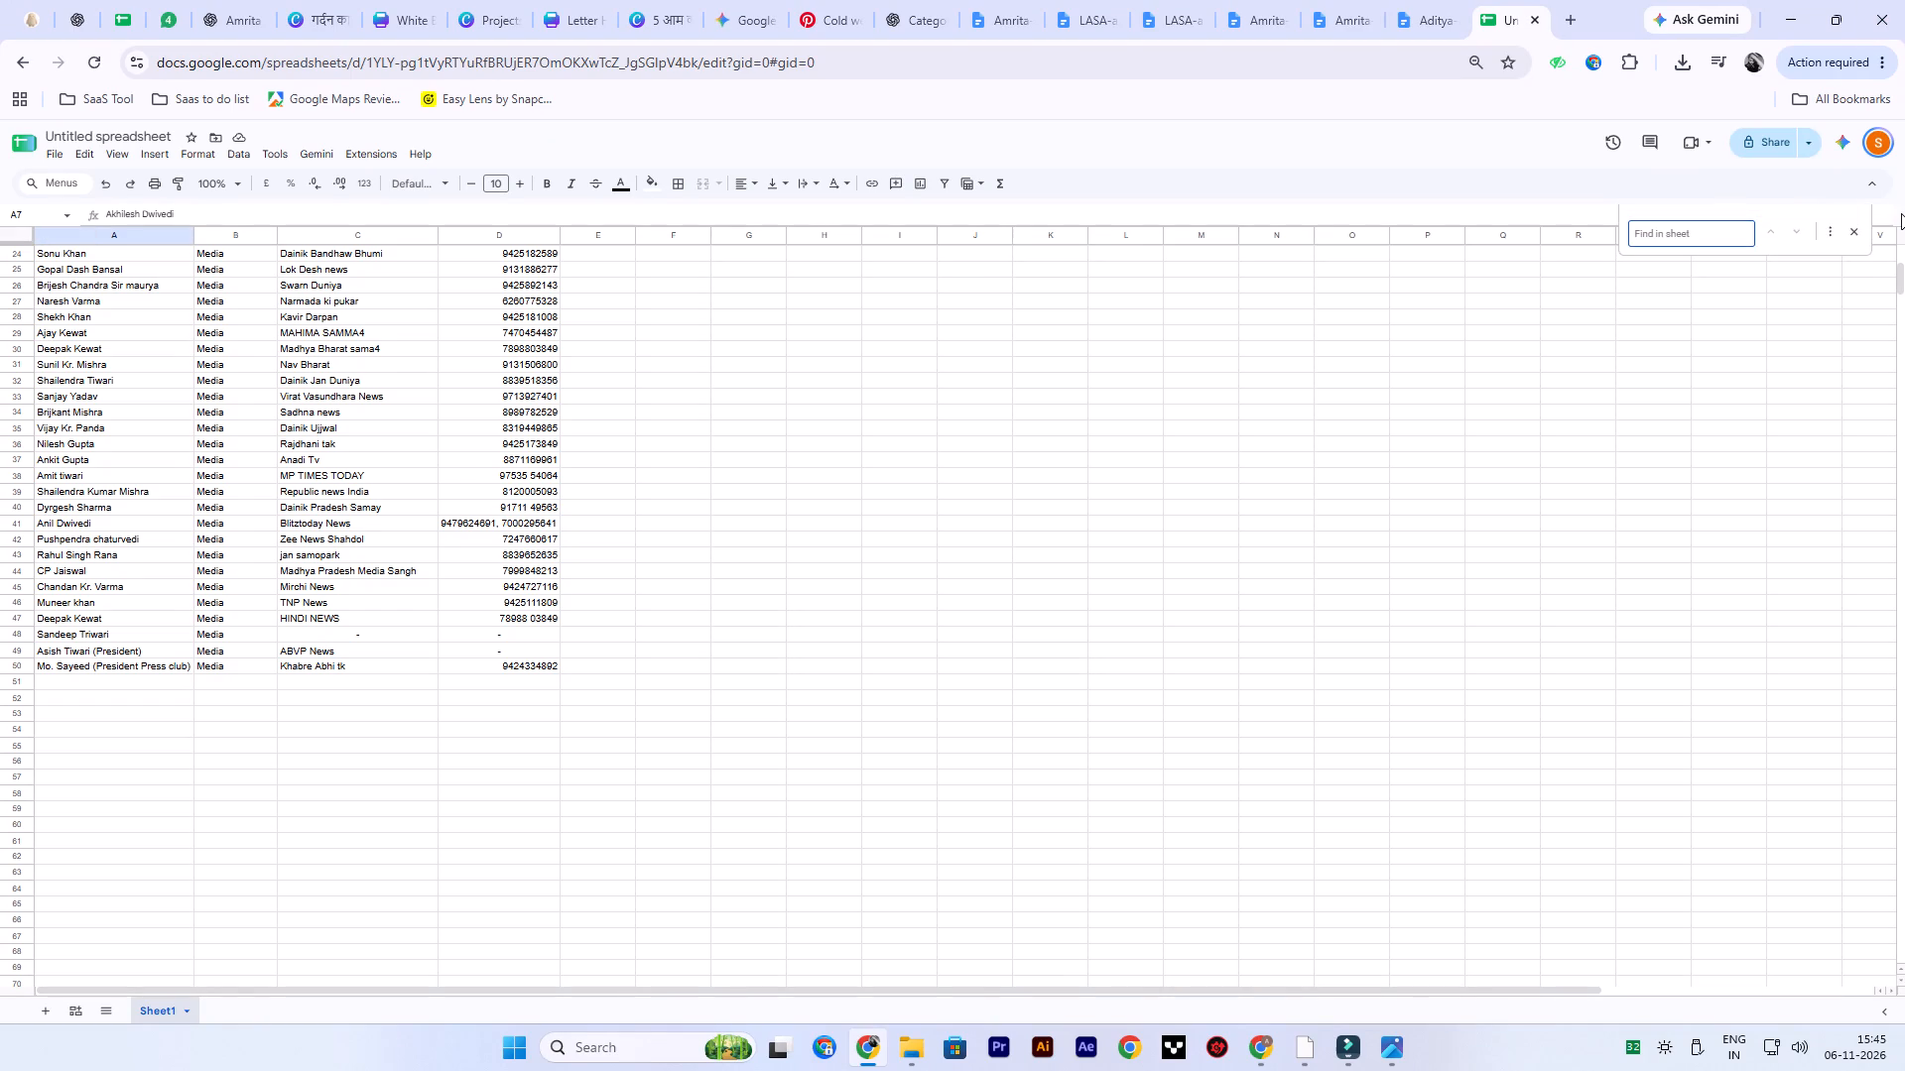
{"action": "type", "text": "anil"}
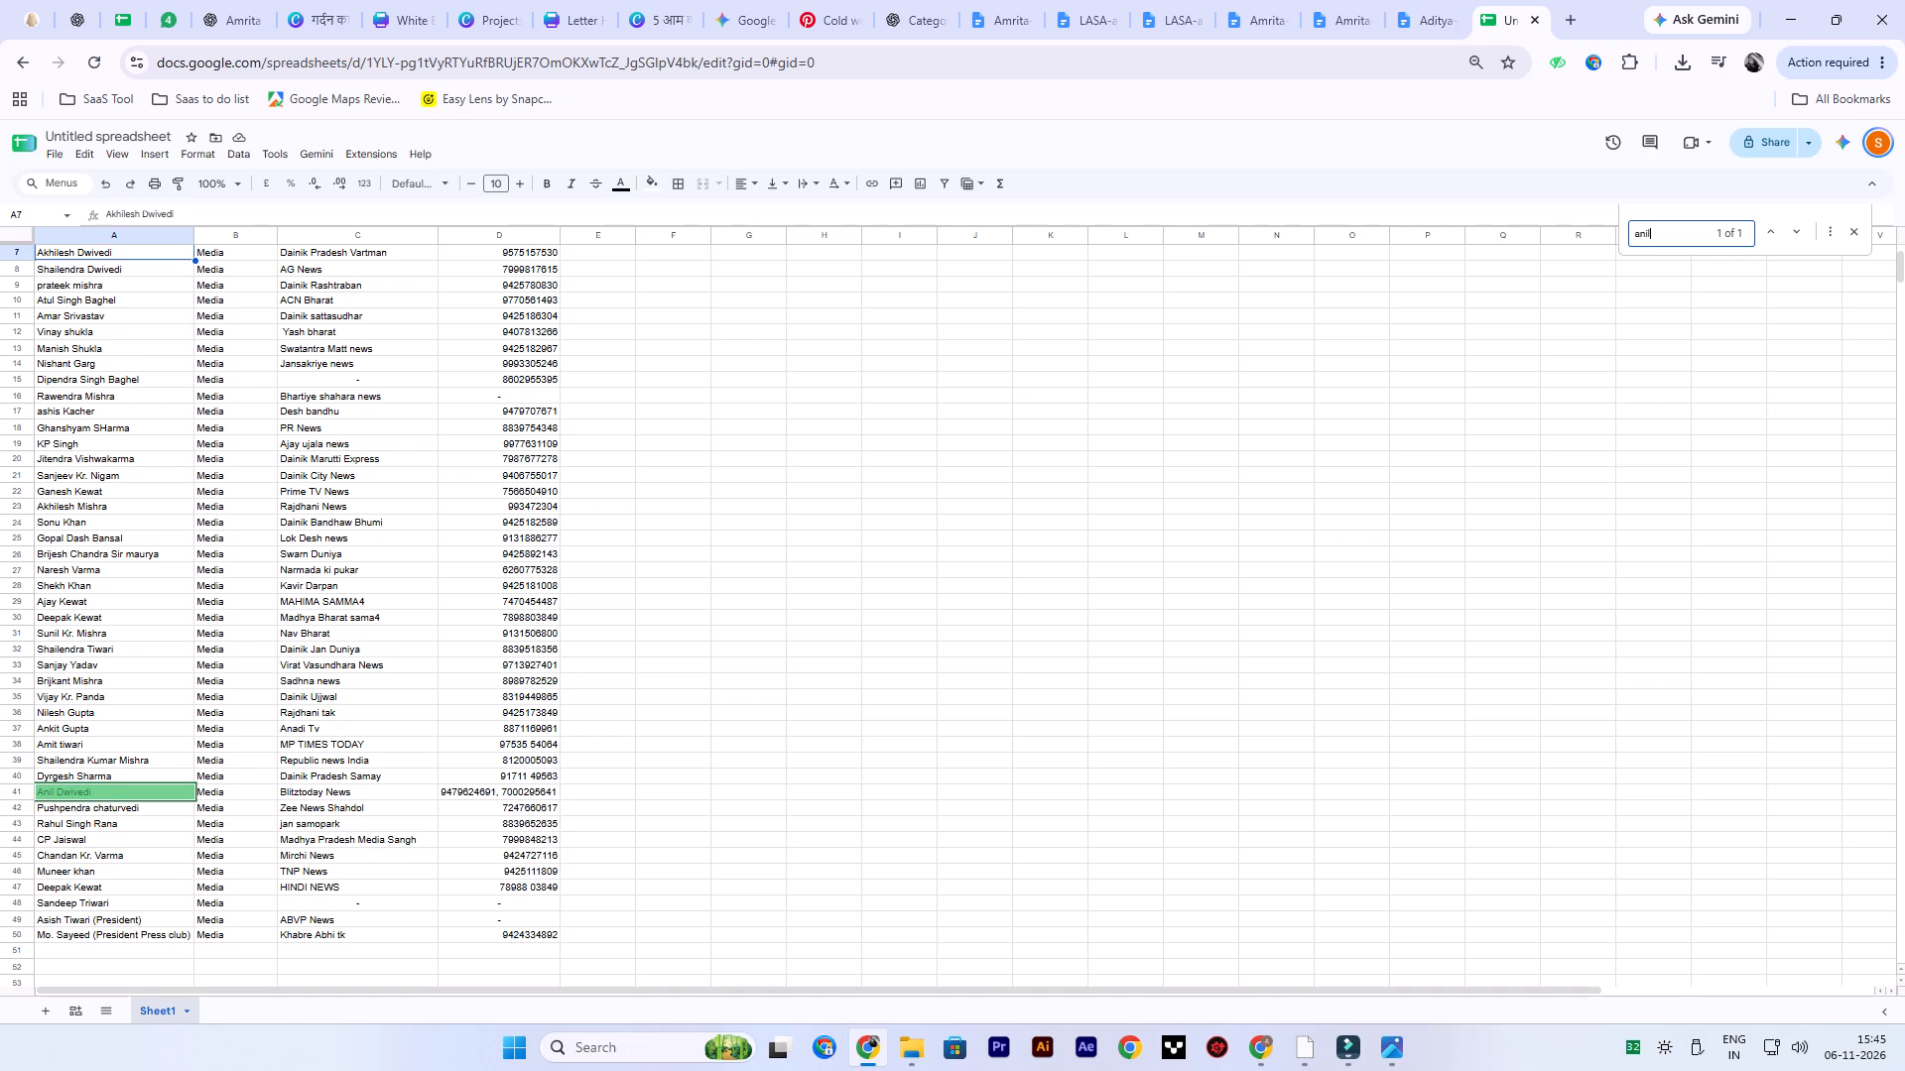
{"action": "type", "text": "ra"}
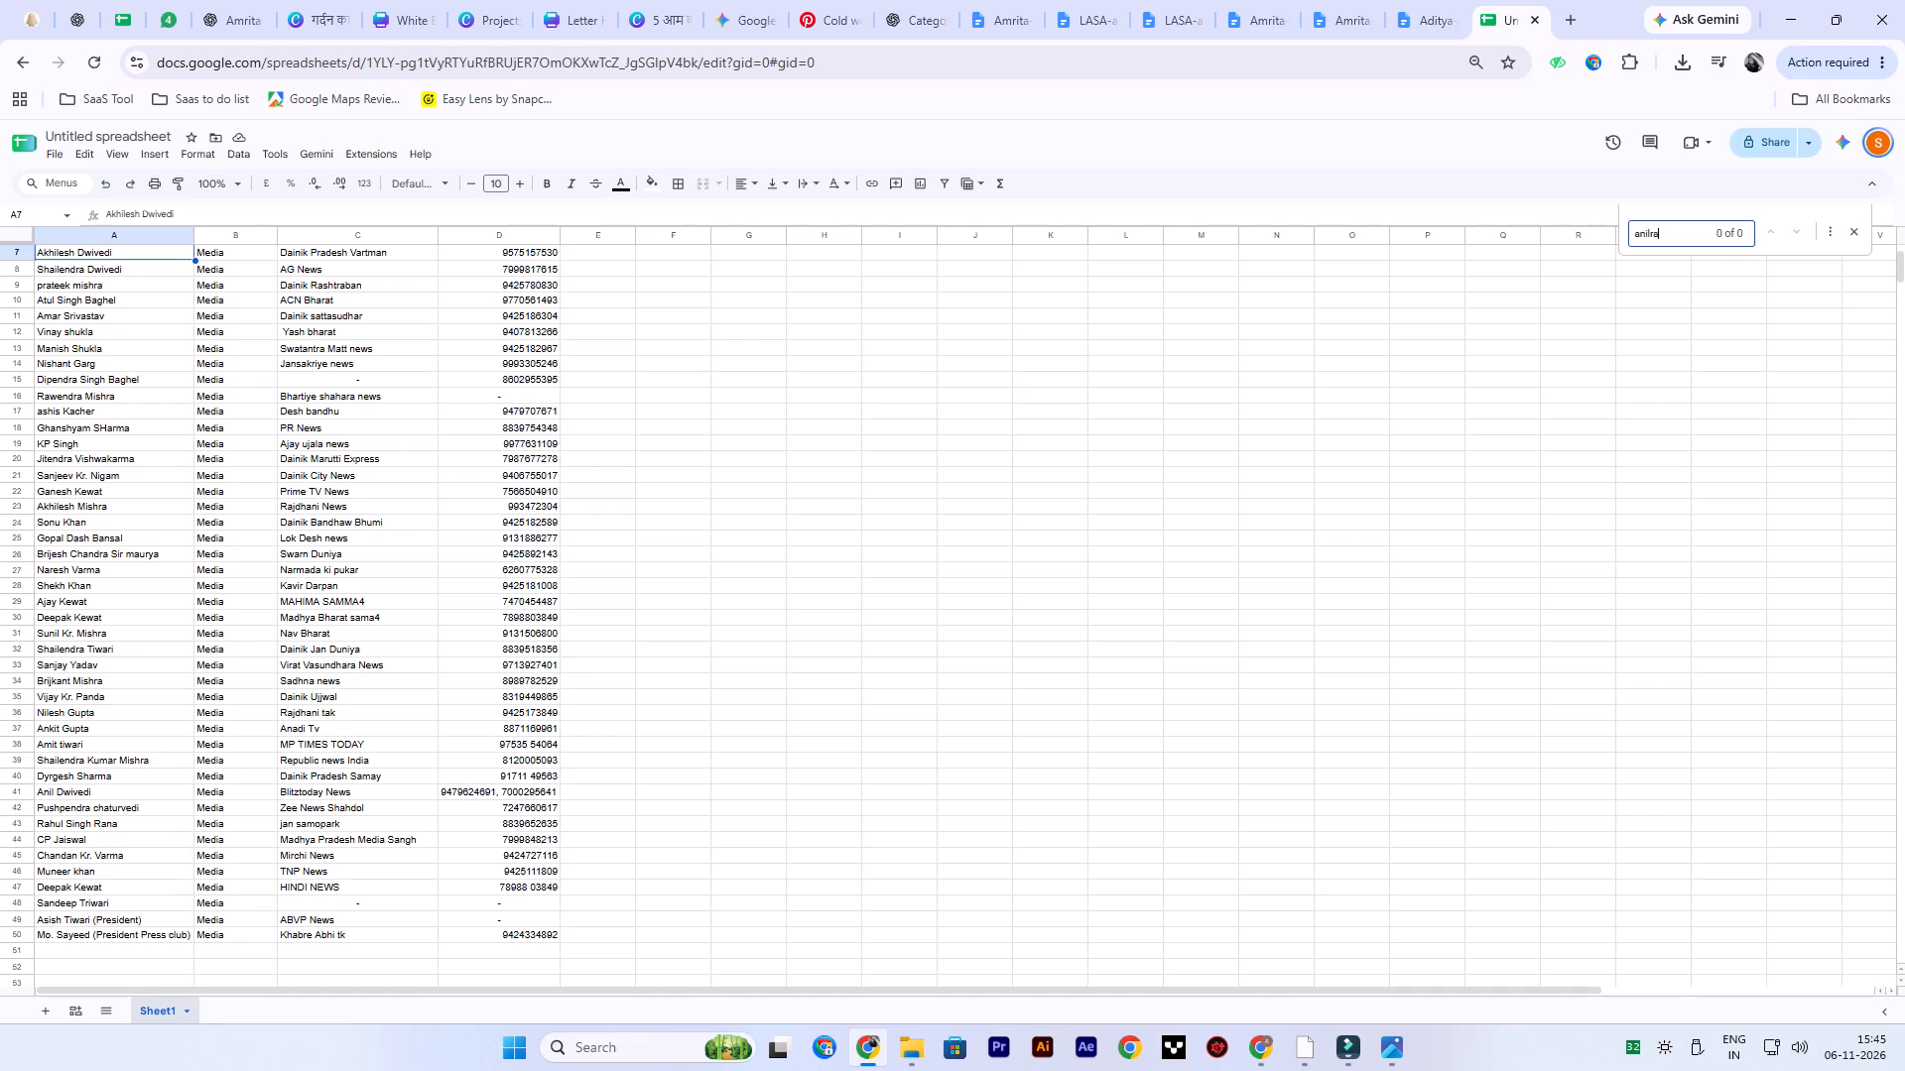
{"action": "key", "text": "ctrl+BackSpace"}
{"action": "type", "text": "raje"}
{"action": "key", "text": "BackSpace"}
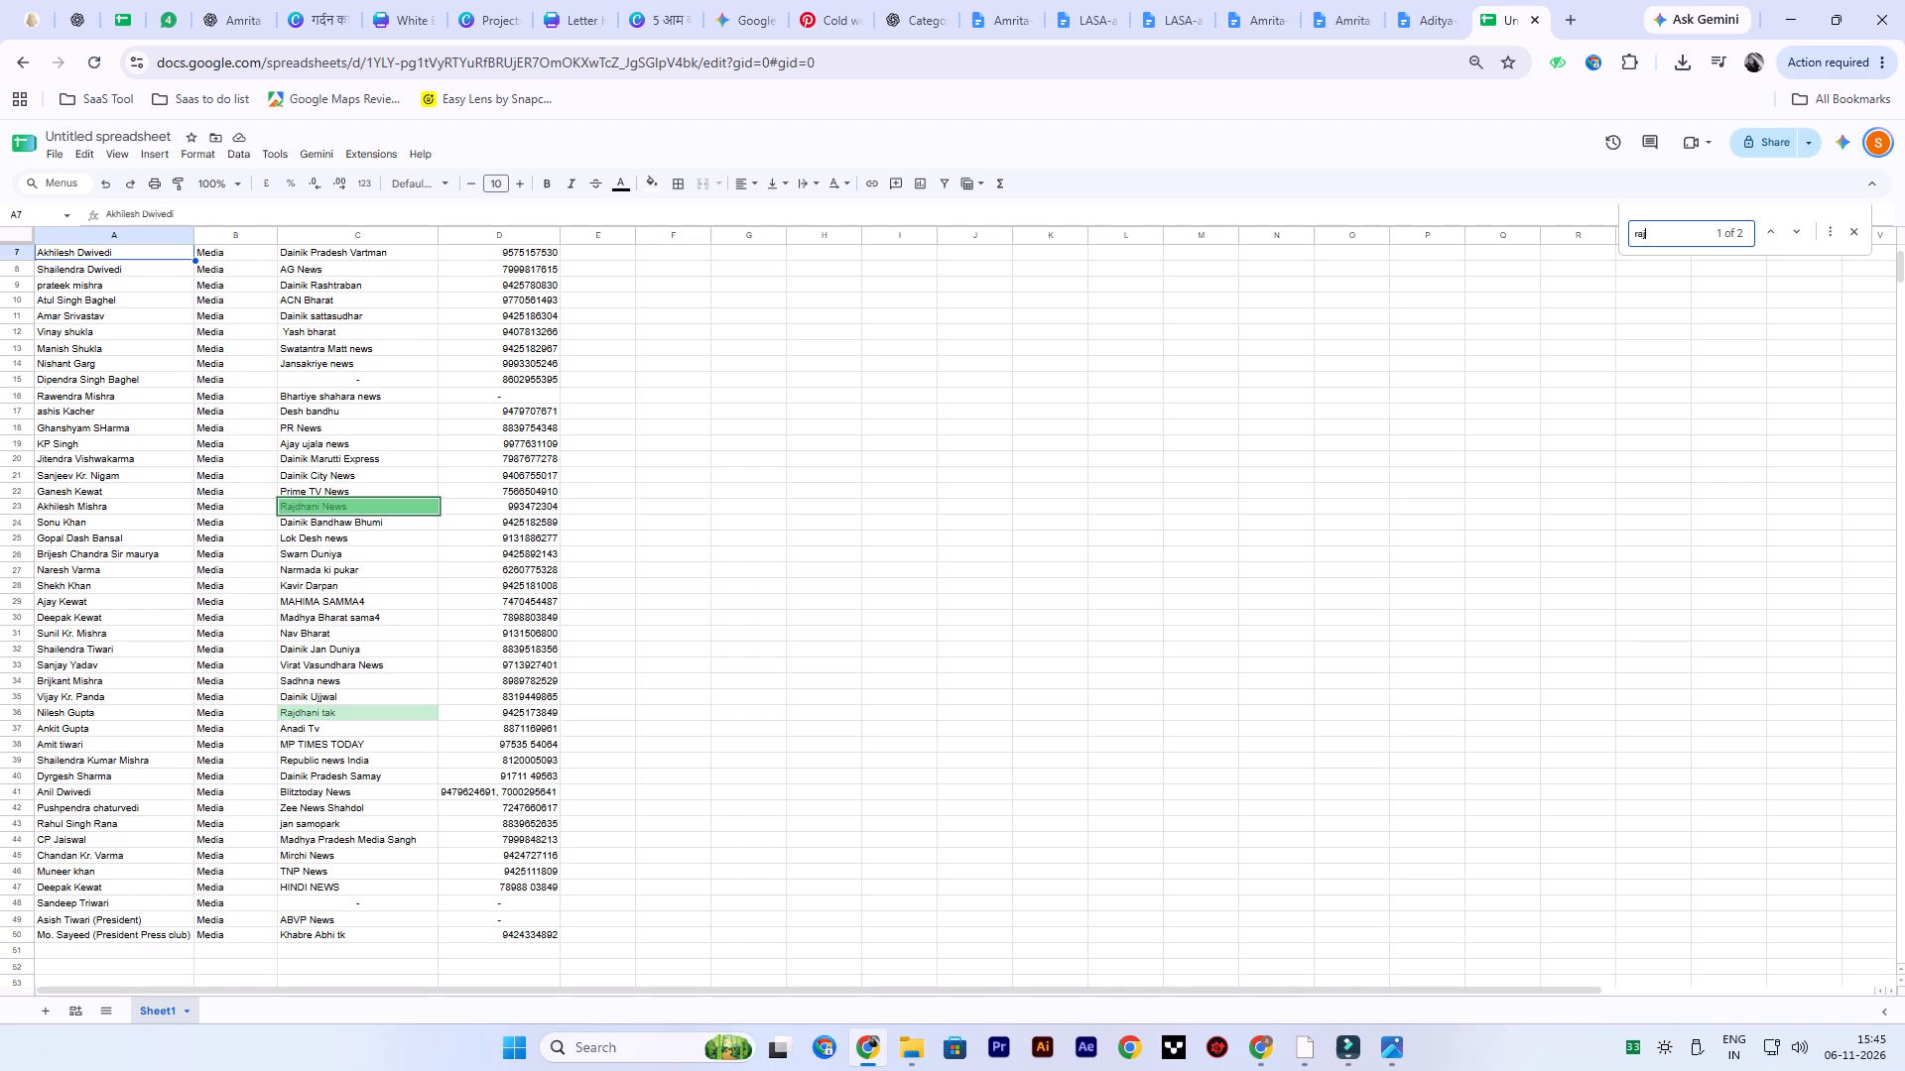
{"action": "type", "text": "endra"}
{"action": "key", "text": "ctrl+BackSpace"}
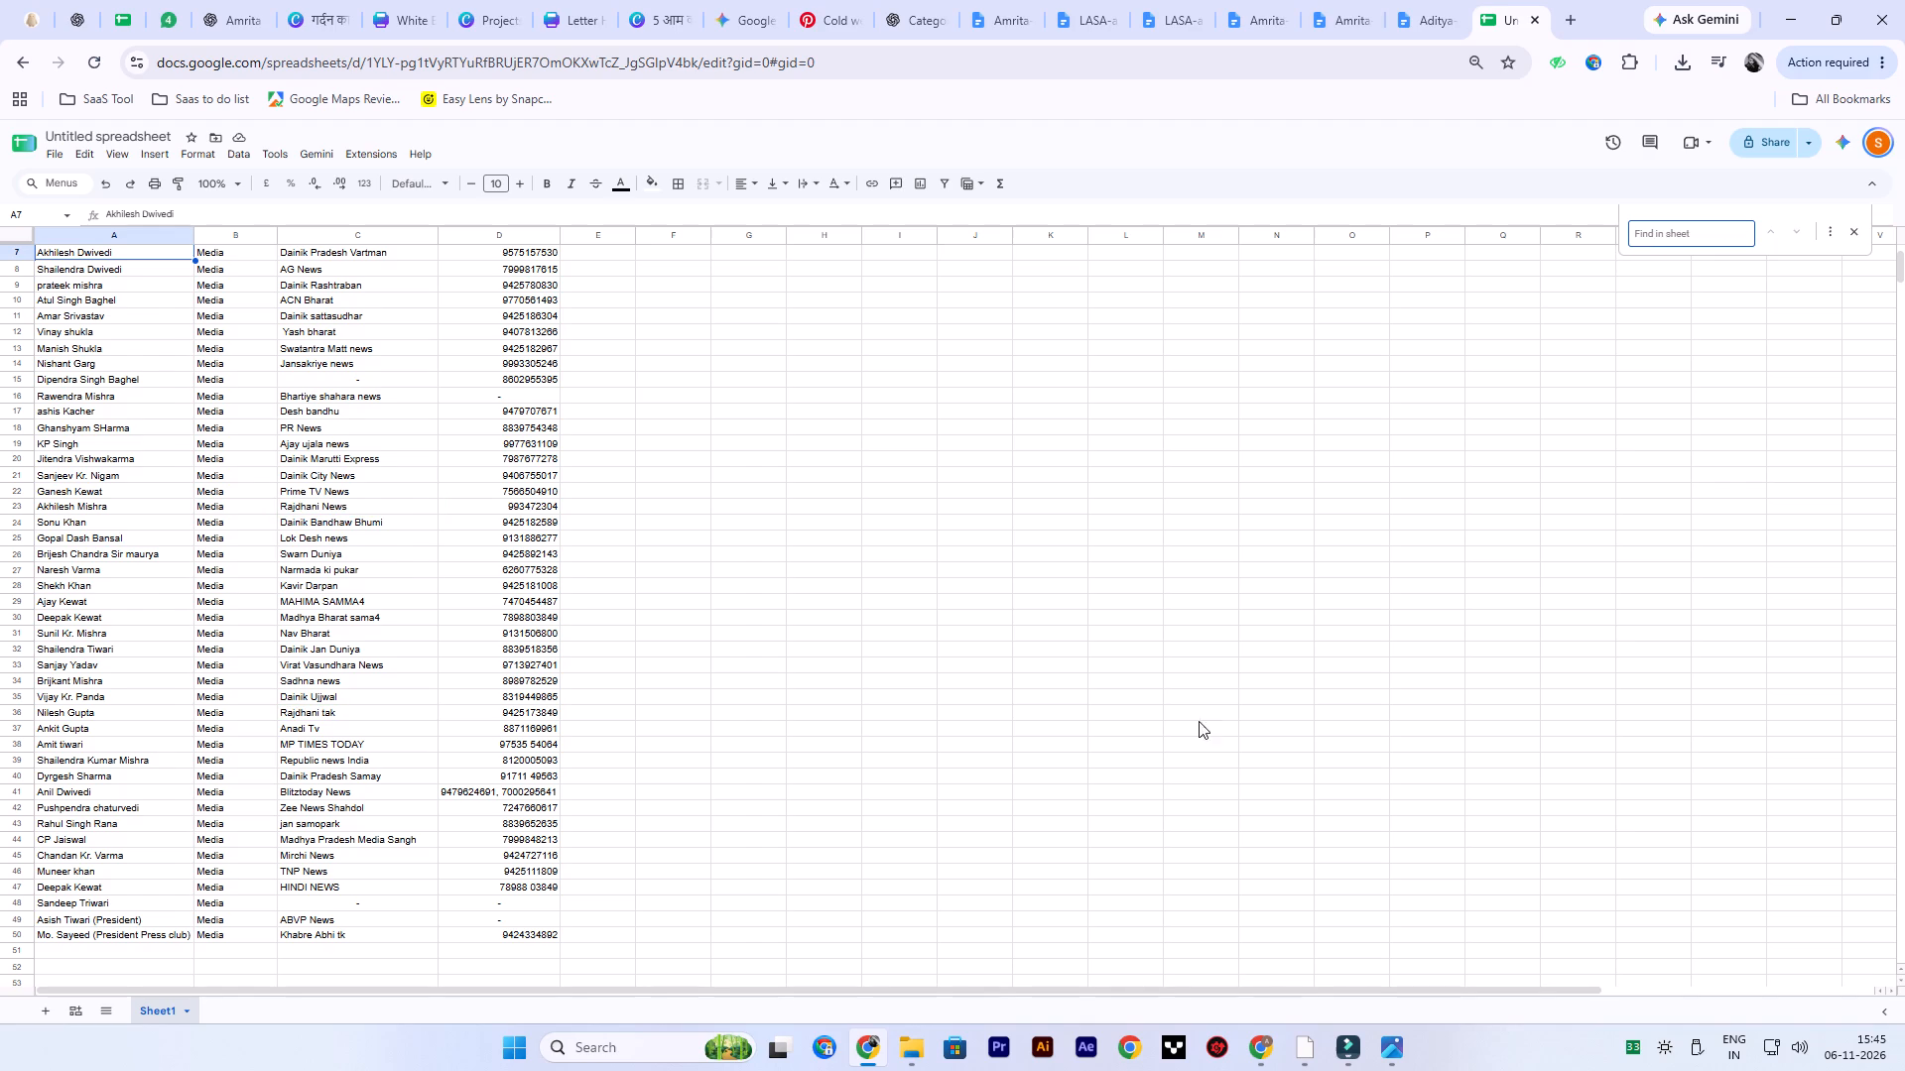
Enter the missing contact's full name, first name spelled "rajeendra", in the first empty name cell below the list, row 51.
{"action": "scroll", "coordinate": [1206, 696], "scroll_direction": "down", "scroll_amount": 4}
{"action": "double_click", "coordinate": [74, 685]}
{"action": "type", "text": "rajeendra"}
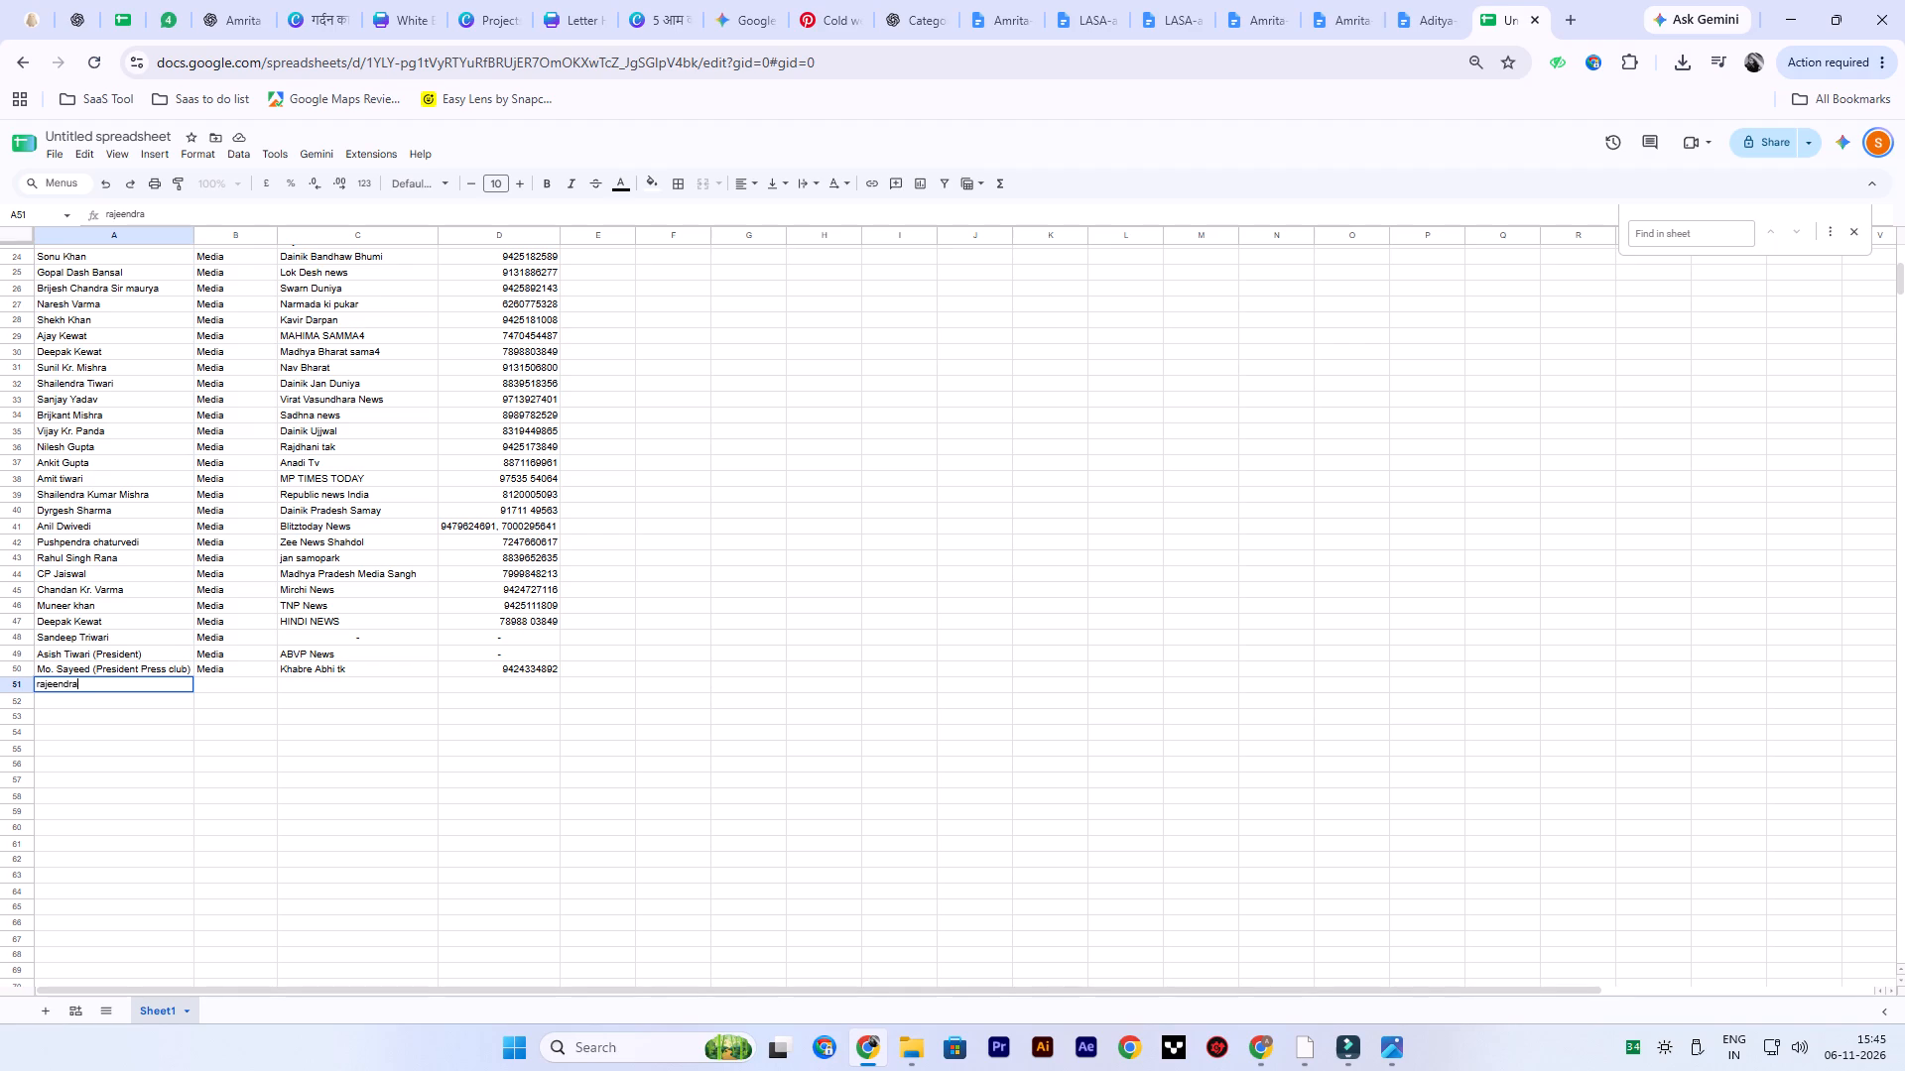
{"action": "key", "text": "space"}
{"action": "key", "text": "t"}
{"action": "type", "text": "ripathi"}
Copy the category "Media" from row 50 into the new contact's row 51.
{"action": "left_click", "coordinate": [250, 667]}
{"action": "key", "text": "ctrl+c"}
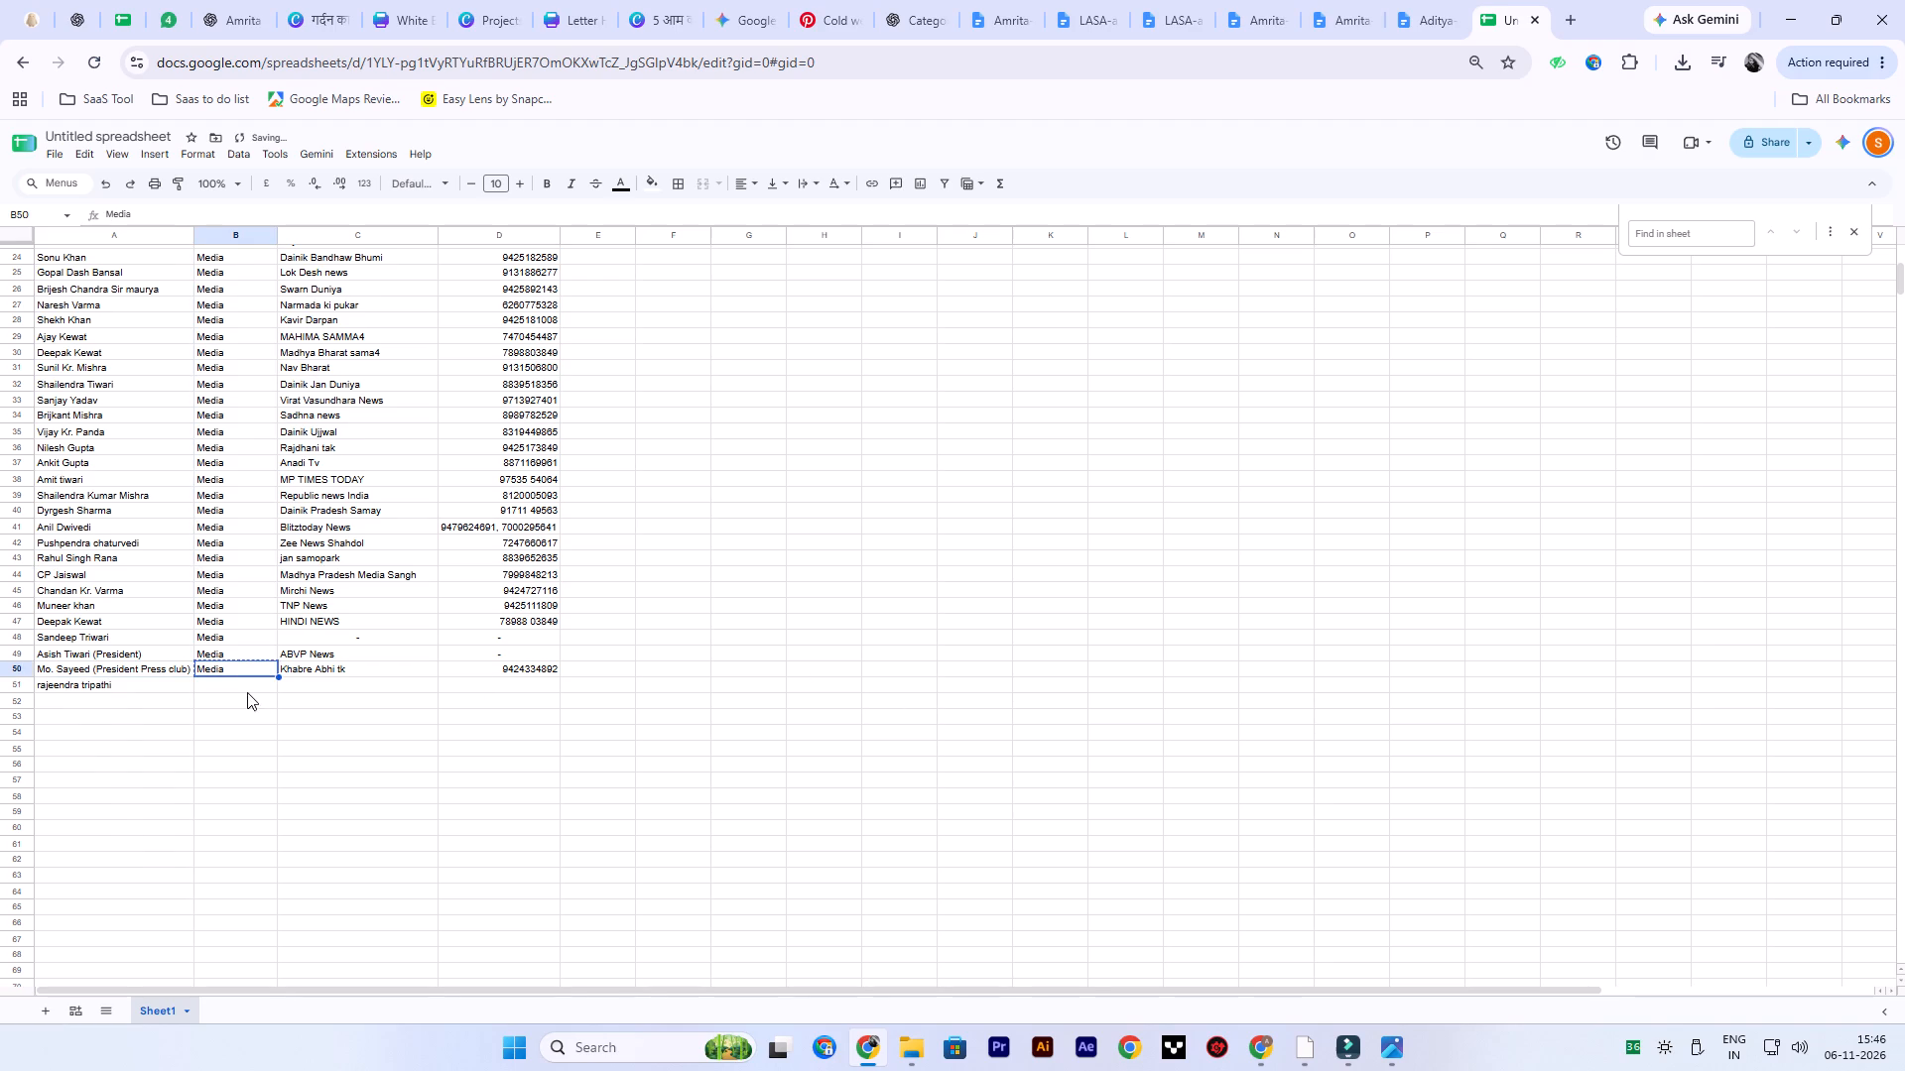
{"action": "left_click", "coordinate": [247, 692], "text": "ctrl"}
{"action": "key", "text": "ctrl+v"}
Enter "jan charcha" as the new contact's news outlet in column C of row 51.
{"action": "double_click", "coordinate": [505, 688]}
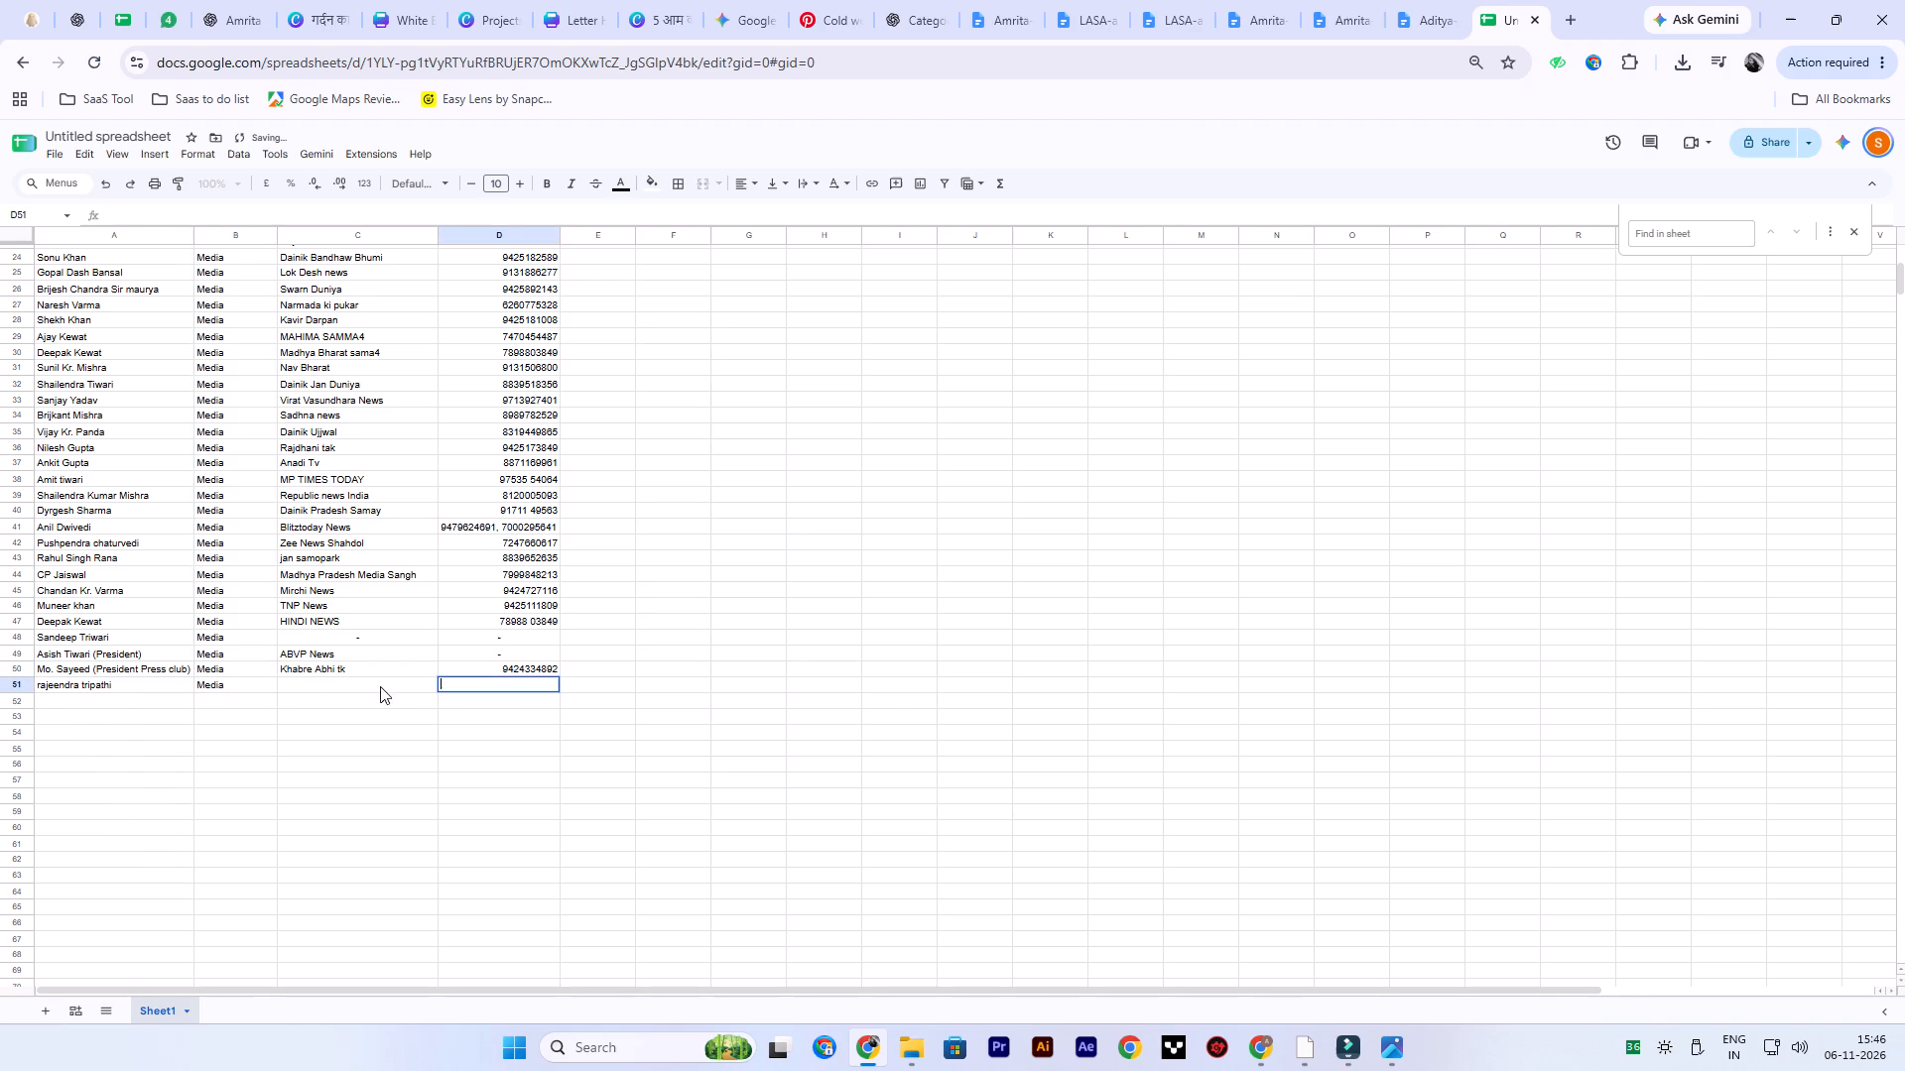
{"action": "double_click", "coordinate": [375, 685]}
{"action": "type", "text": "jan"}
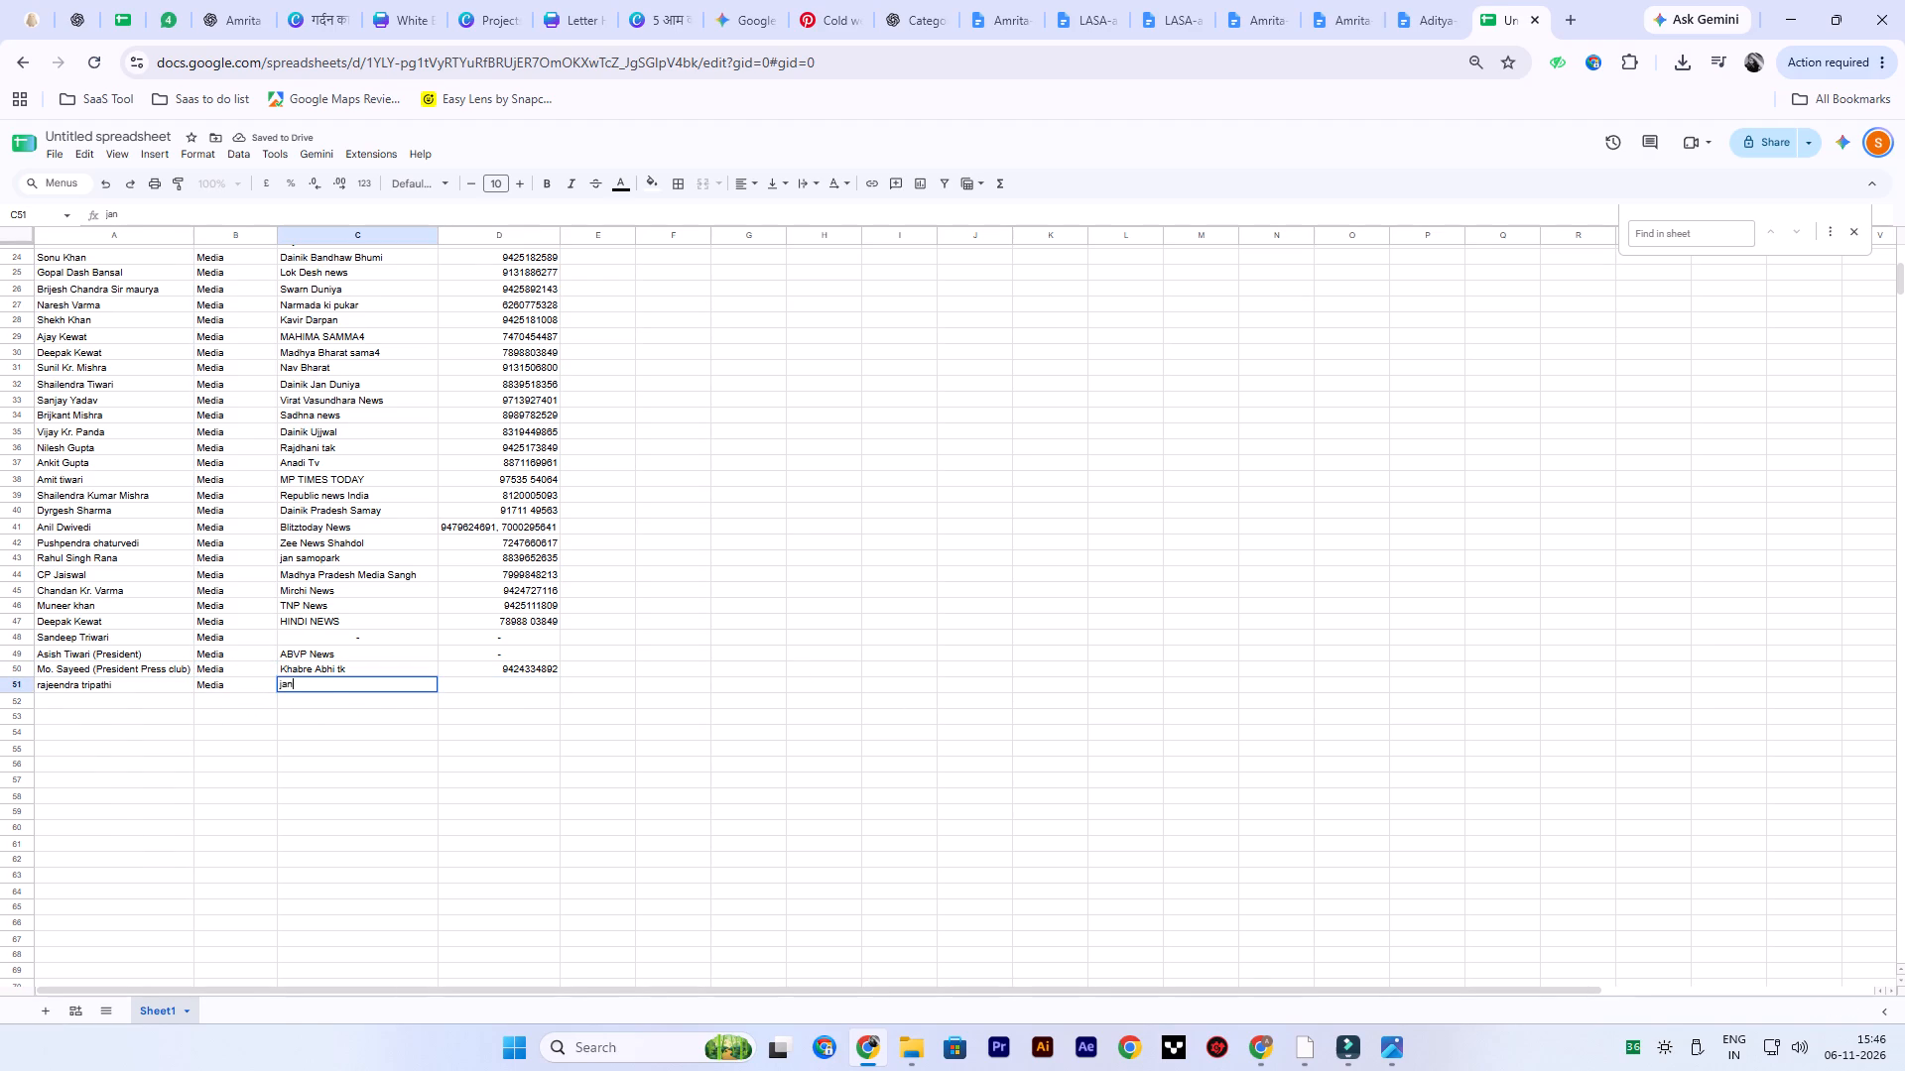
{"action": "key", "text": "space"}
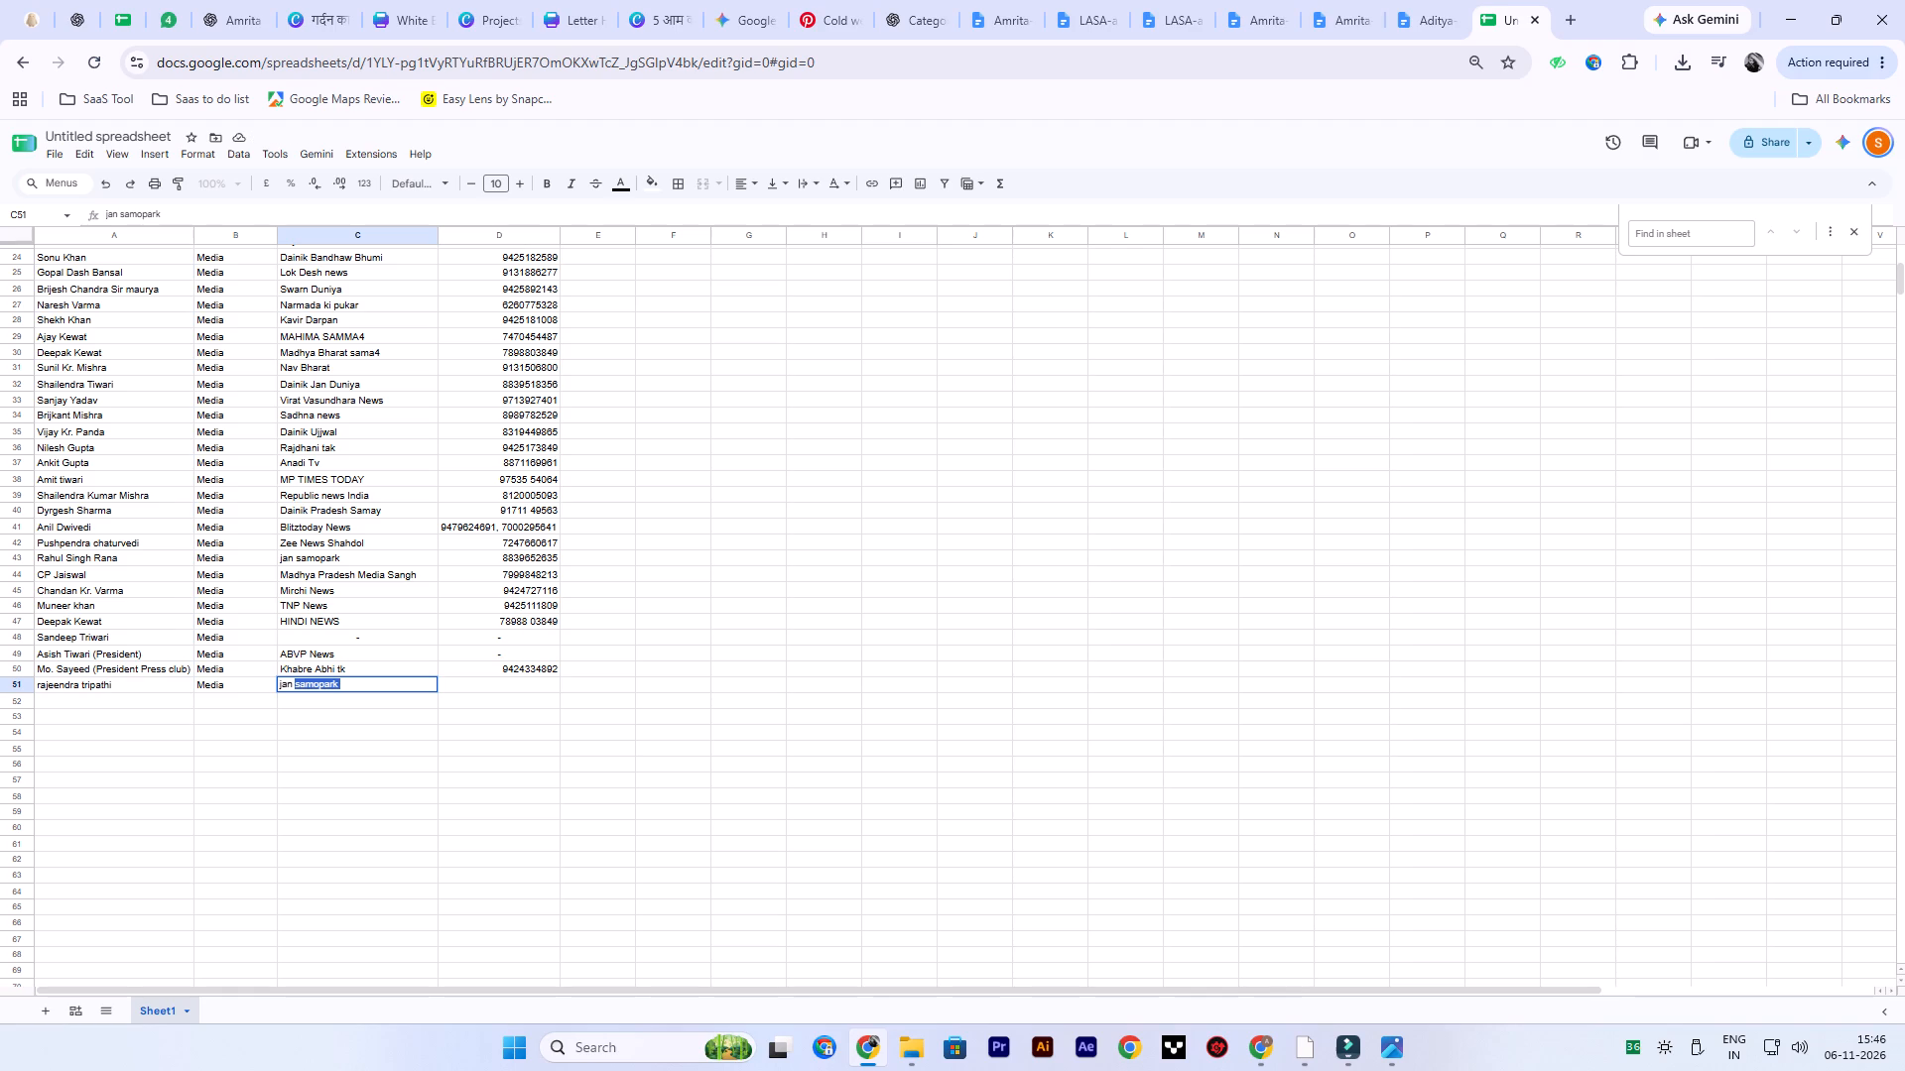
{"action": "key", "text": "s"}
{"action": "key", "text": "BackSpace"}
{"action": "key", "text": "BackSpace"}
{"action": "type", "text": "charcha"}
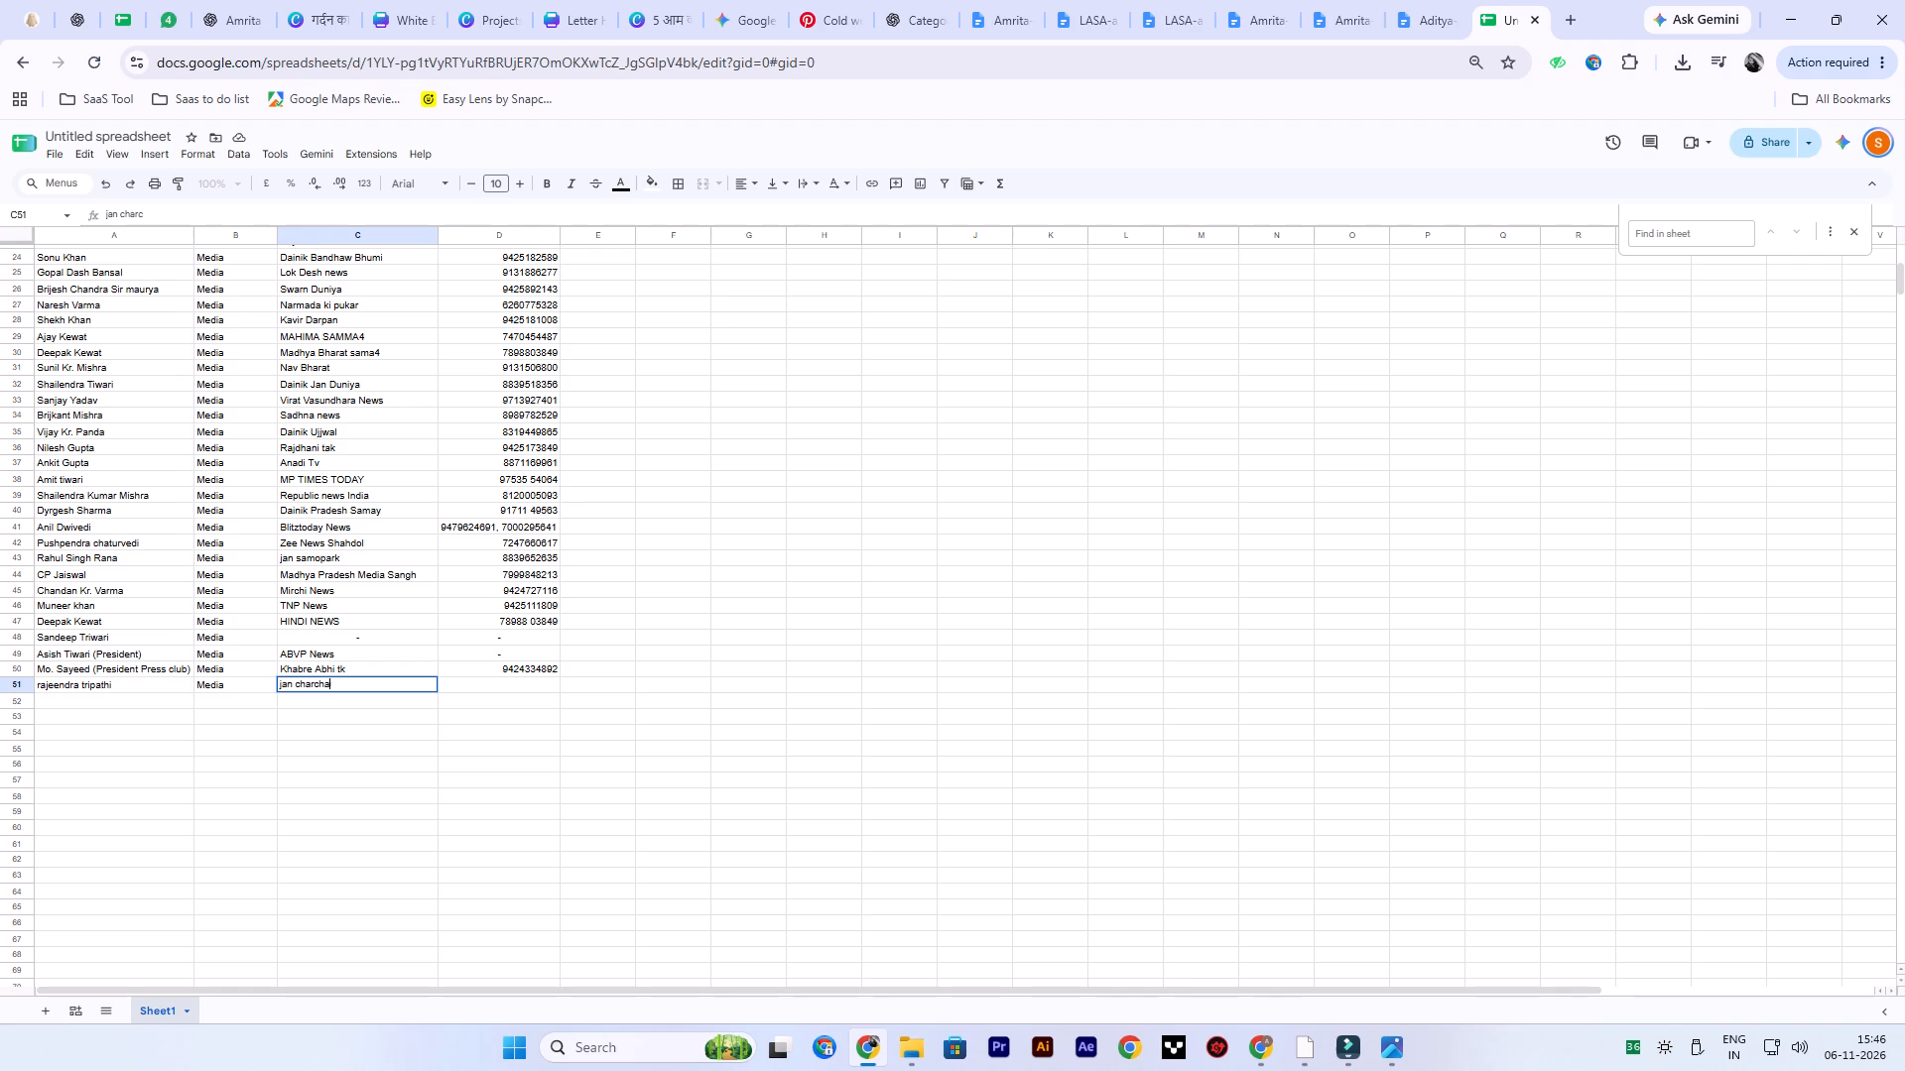
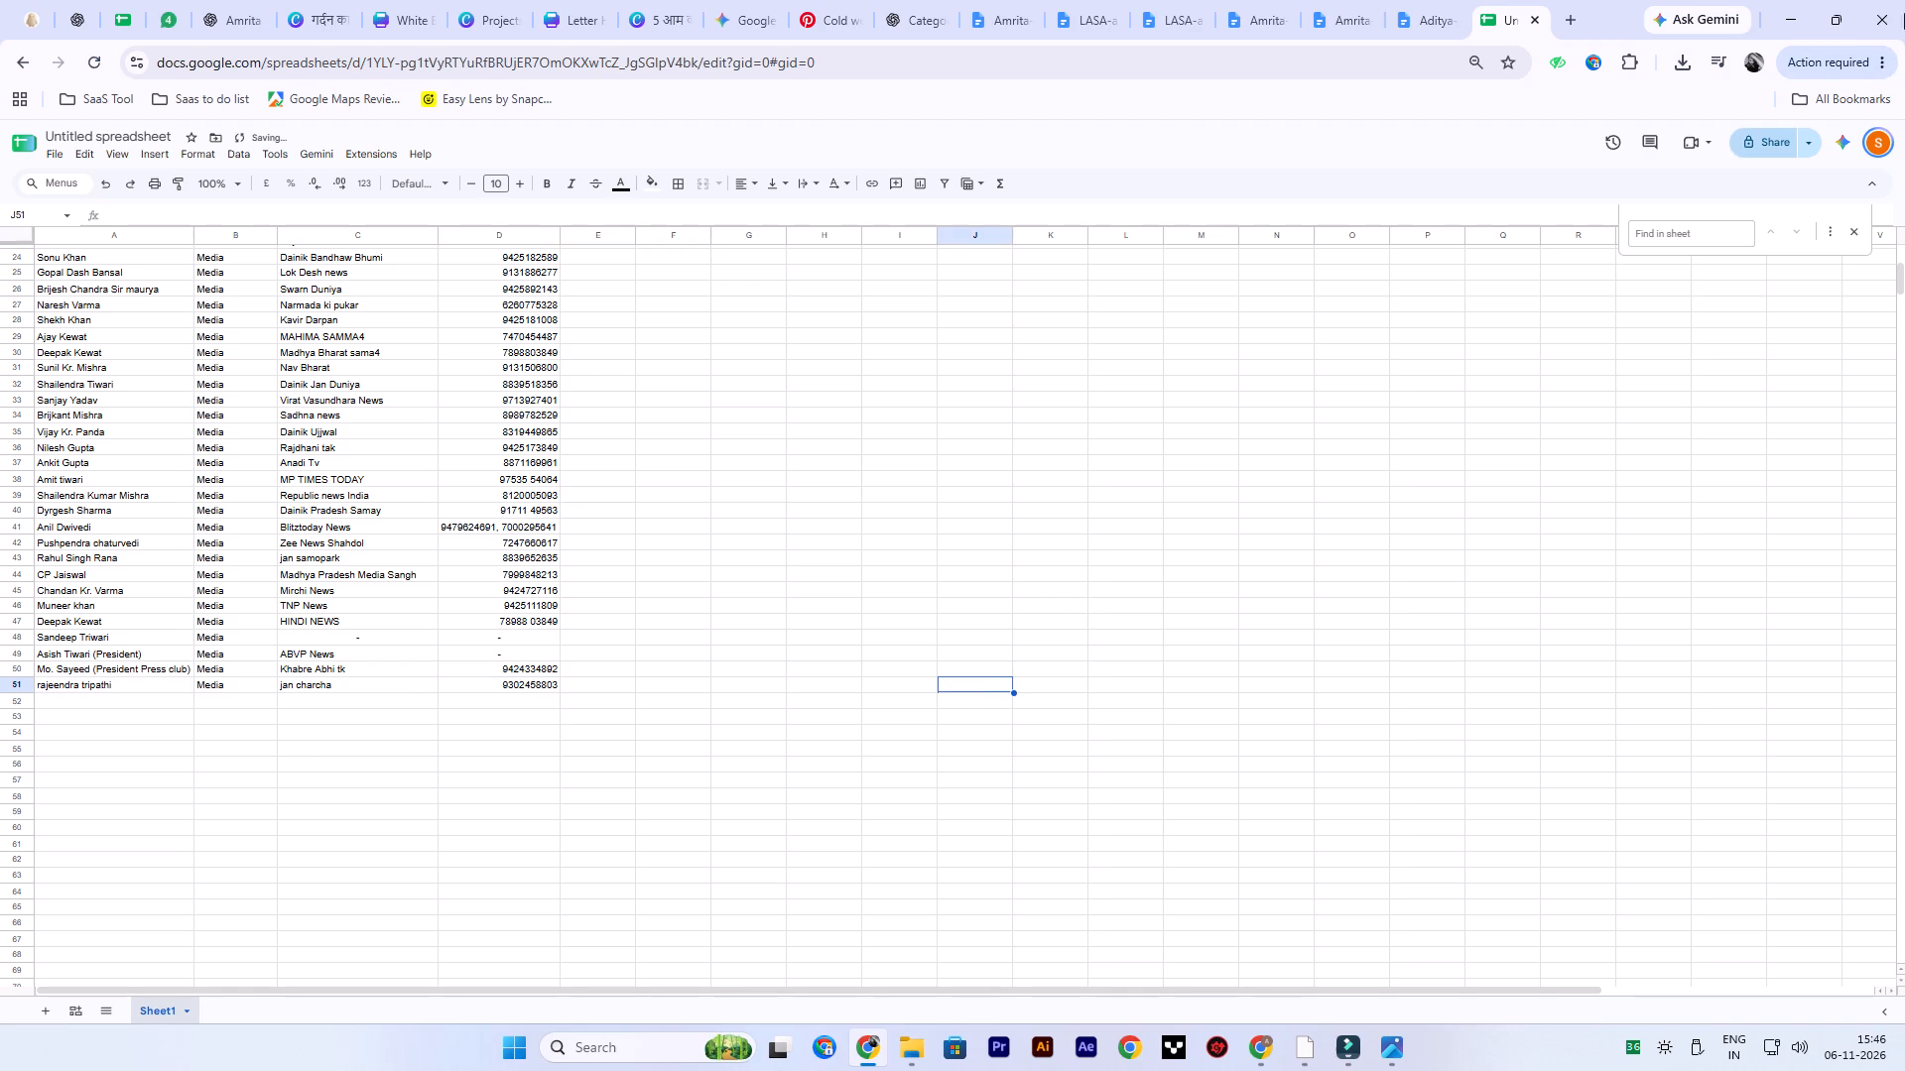
Print one copy of the current sheet on A4 in portrait orientation, fit to width, on the Canon GM4000 series printer.
{"action": "left_click", "coordinate": [1857, 227]}
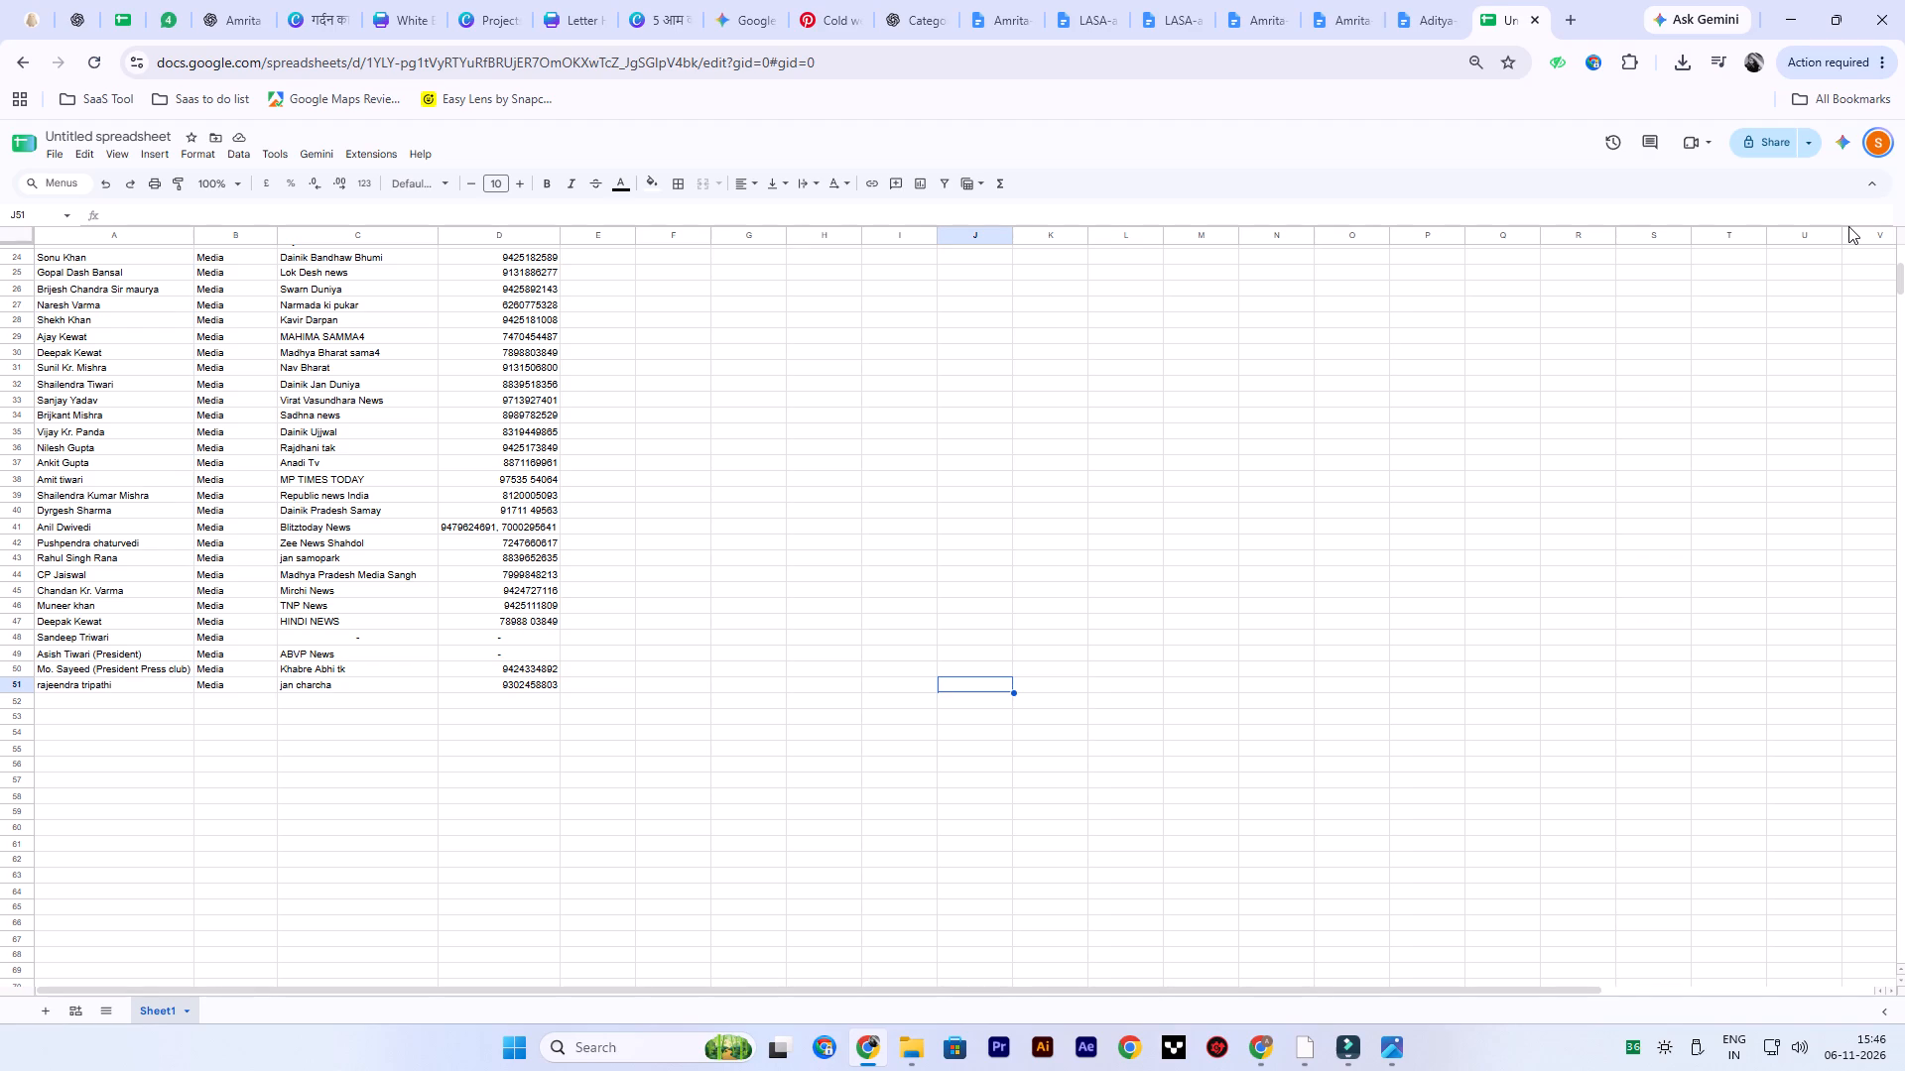
{"action": "key", "text": "ctrl+p"}
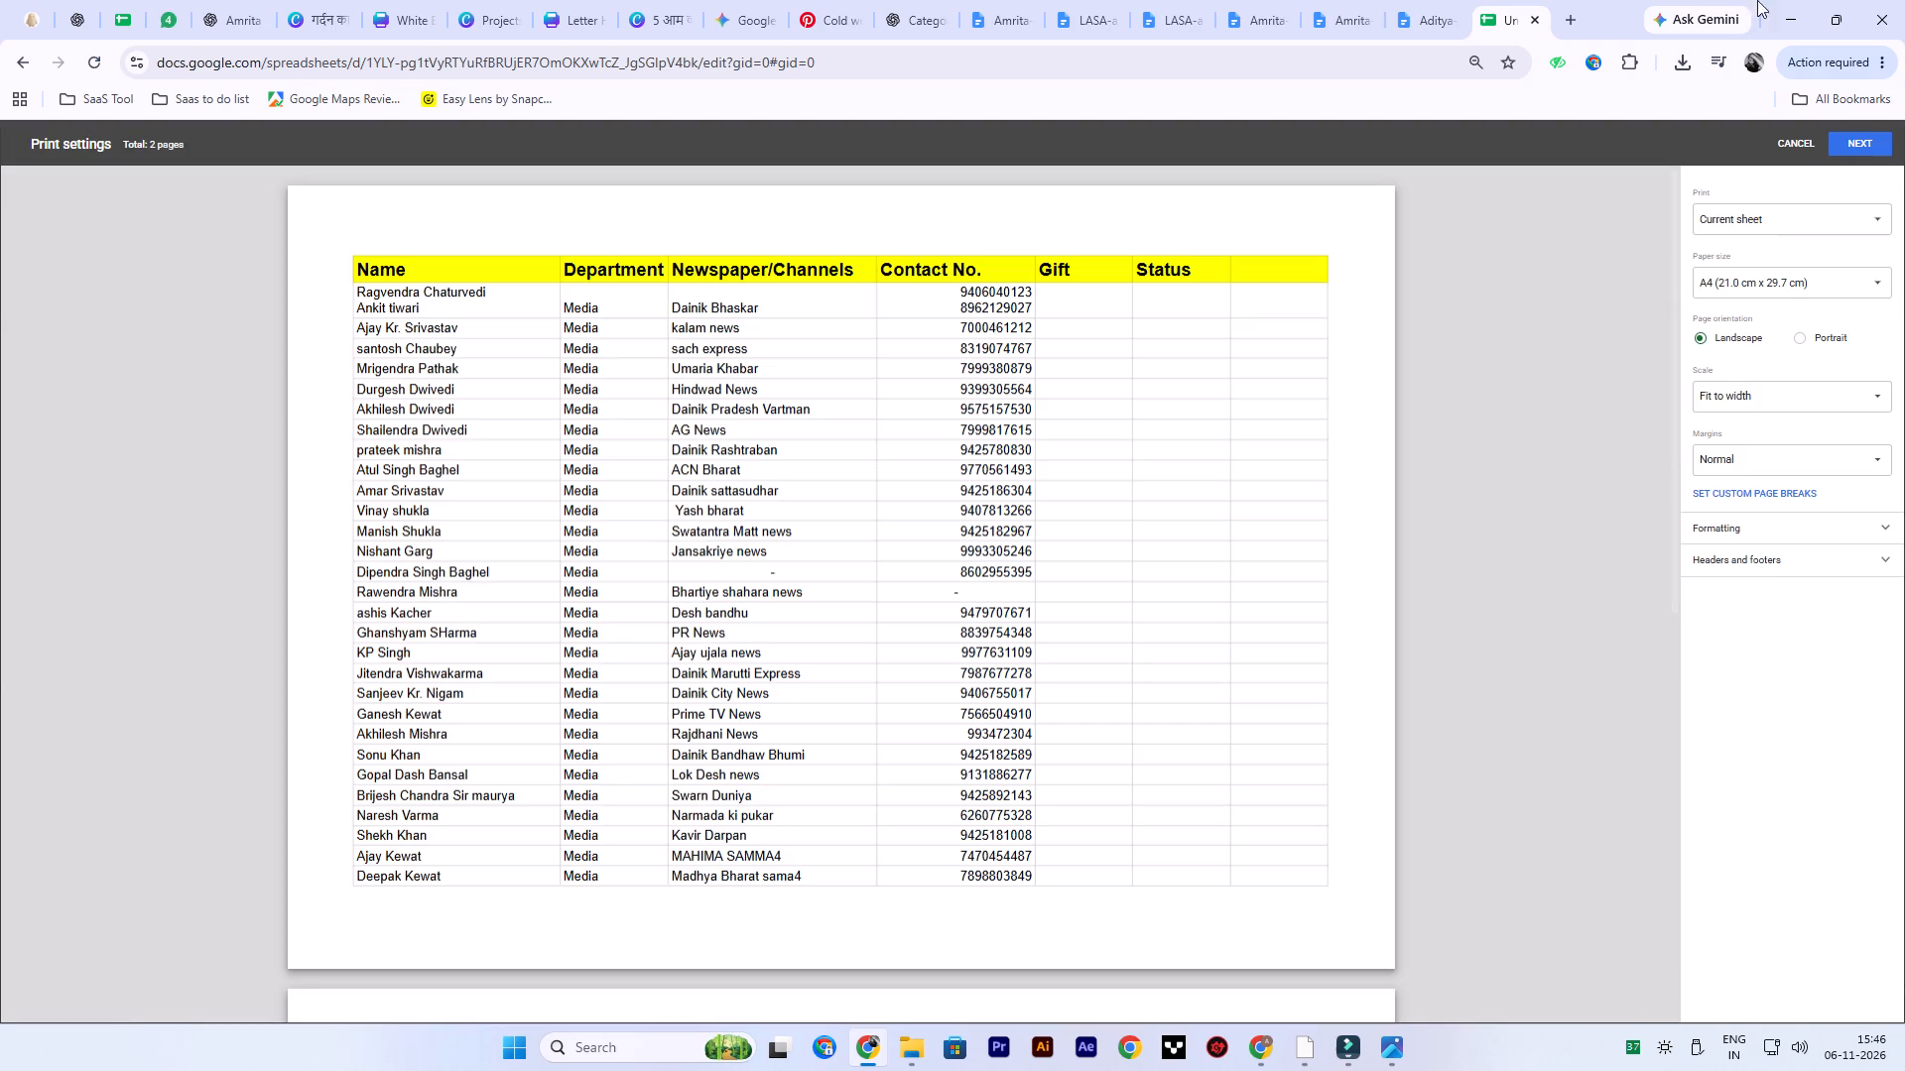
{"action": "scroll", "coordinate": [1723, 158], "scroll_direction": "down", "scroll_amount": 7}
{"action": "scroll", "coordinate": [1694, 254], "scroll_direction": "down", "scroll_amount": 4}
{"action": "scroll", "coordinate": [925, 588], "scroll_direction": "down", "scroll_amount": 18}
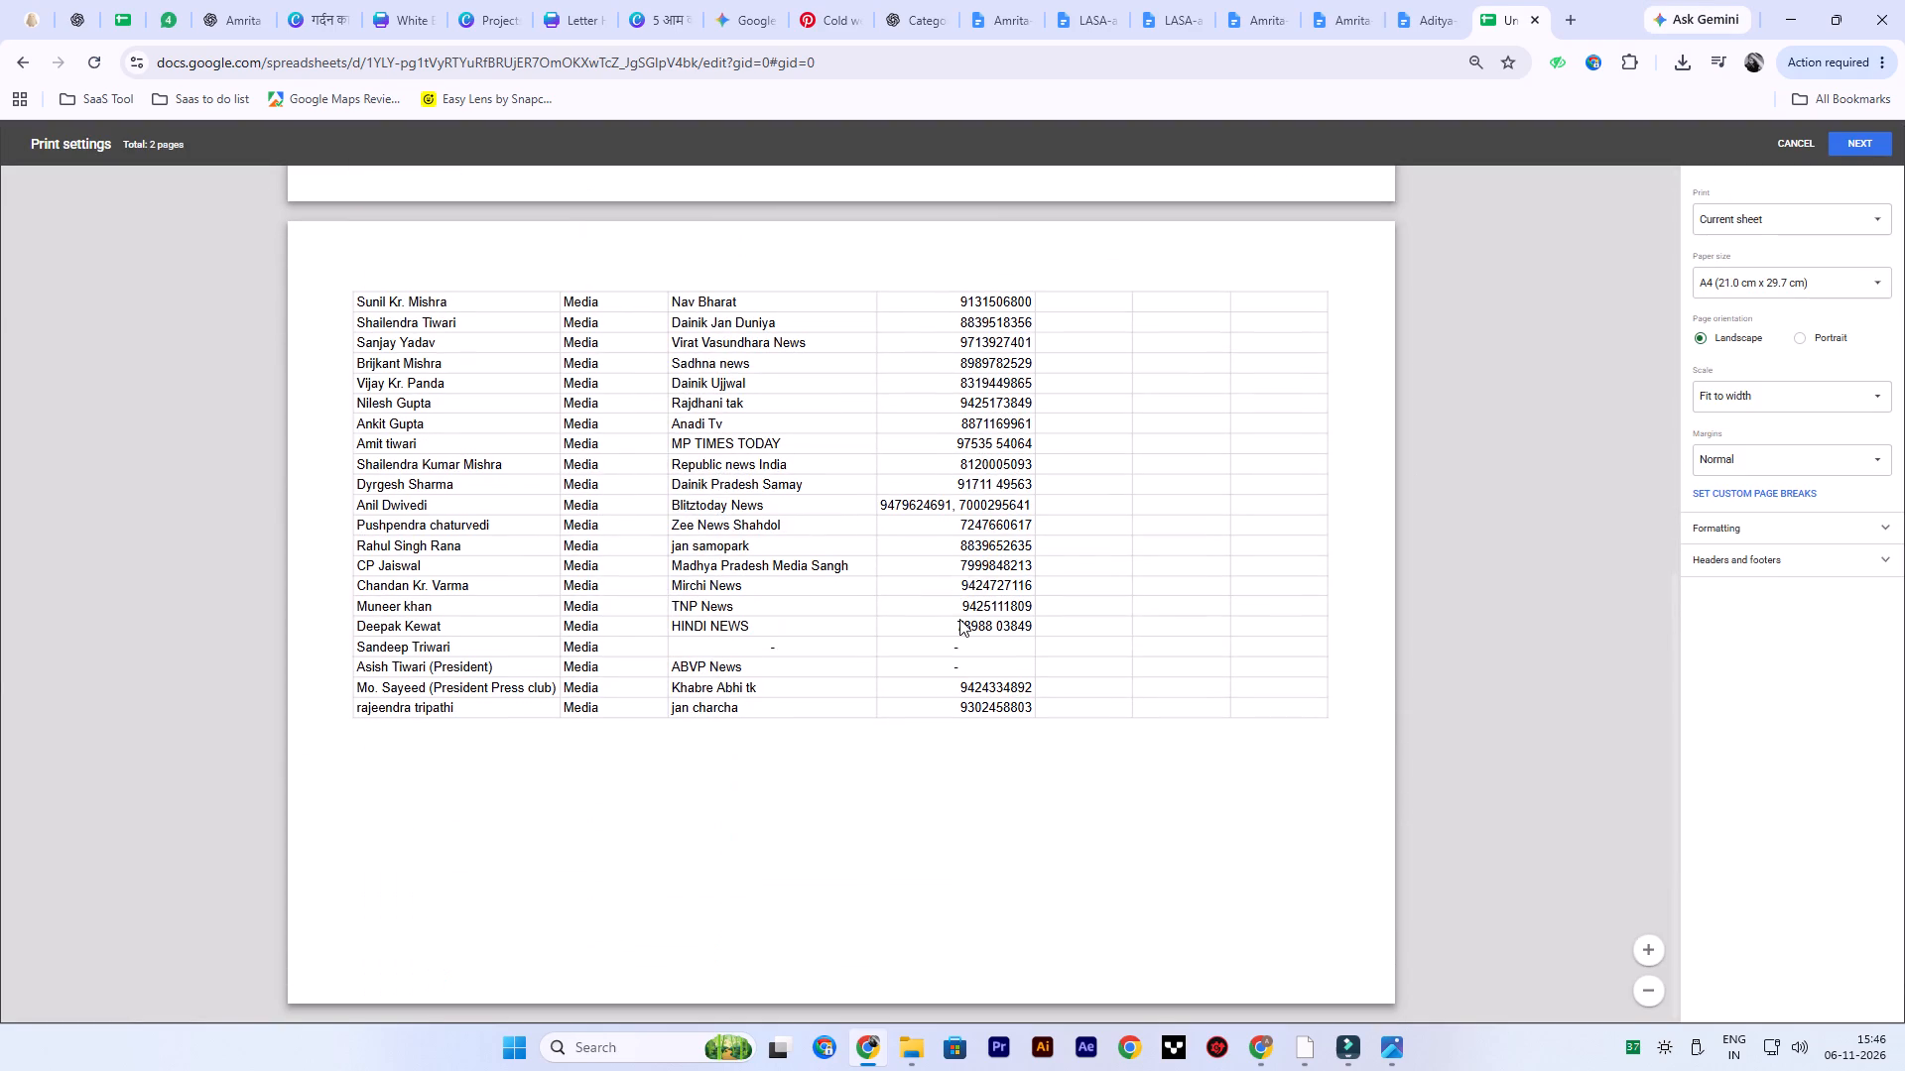
{"action": "scroll", "coordinate": [959, 619], "scroll_direction": "up", "scroll_amount": 19}
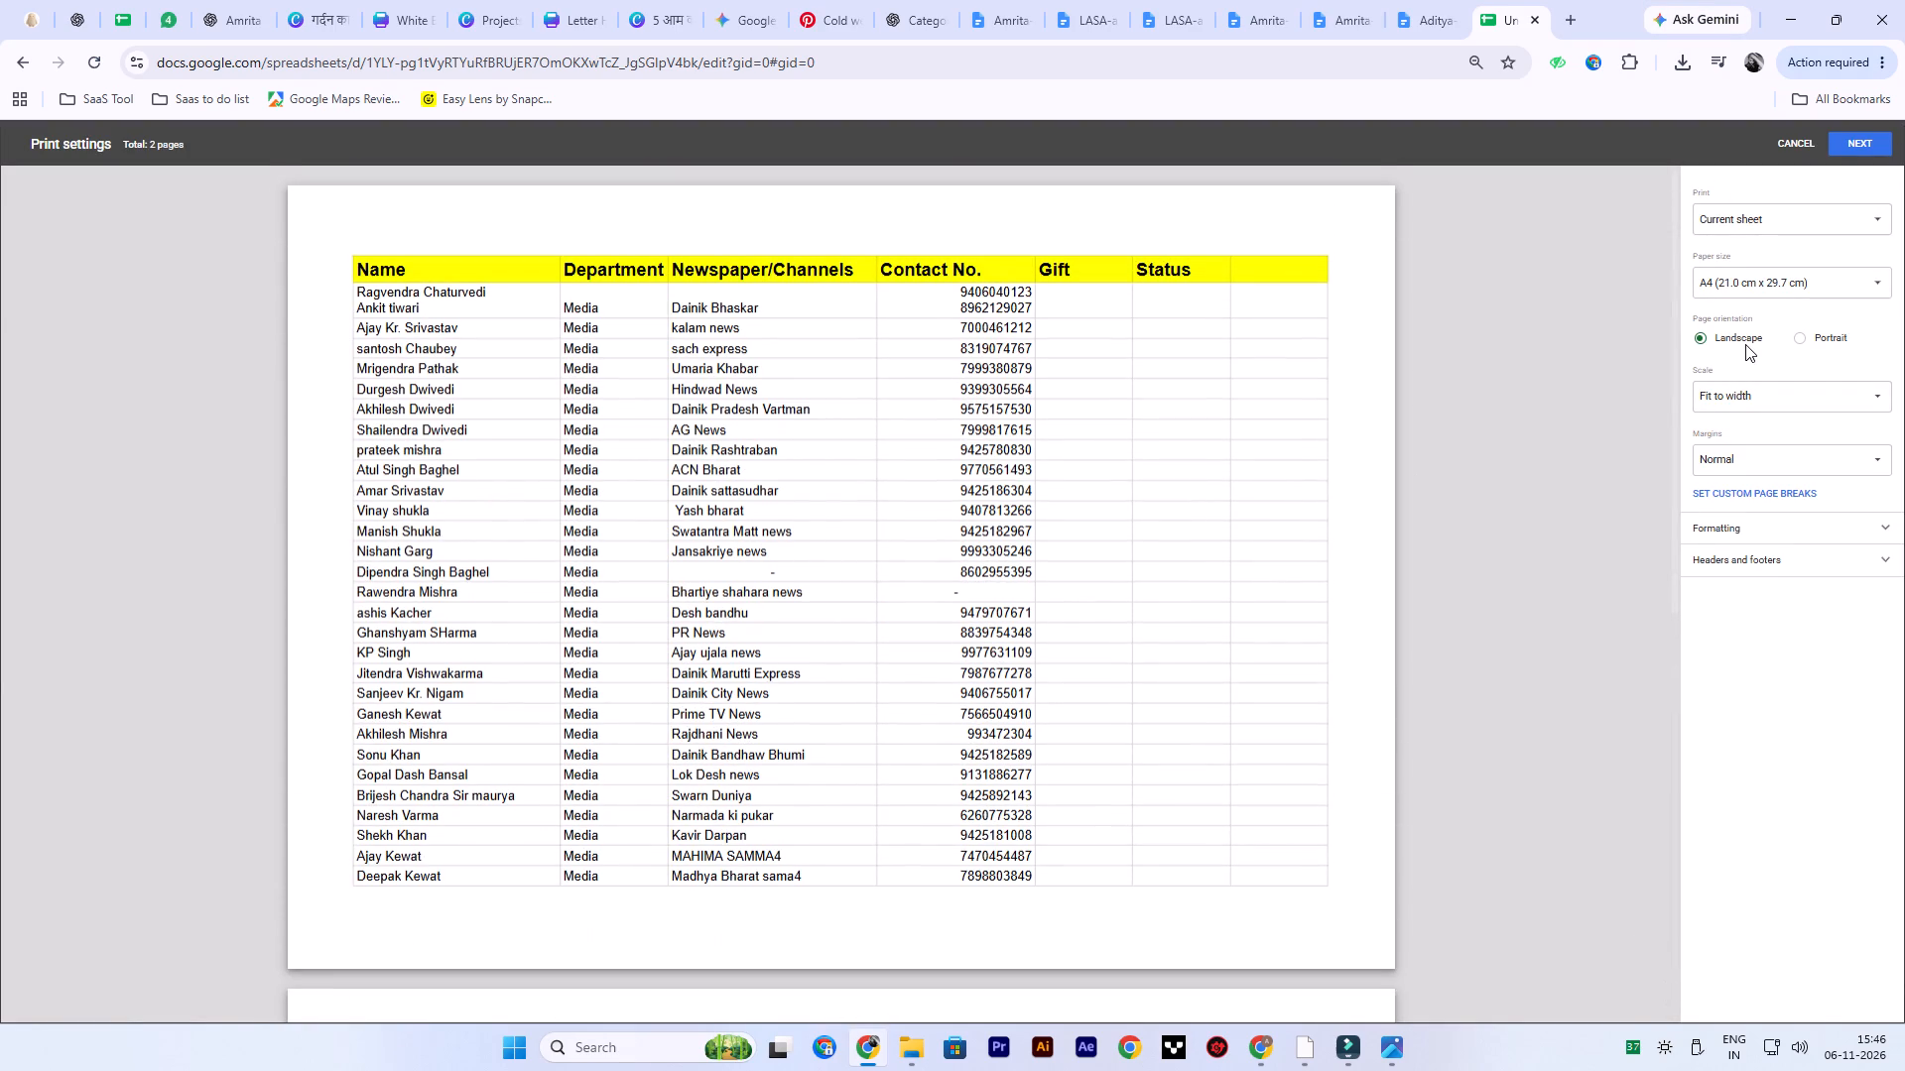
{"action": "left_click", "coordinate": [1794, 337]}
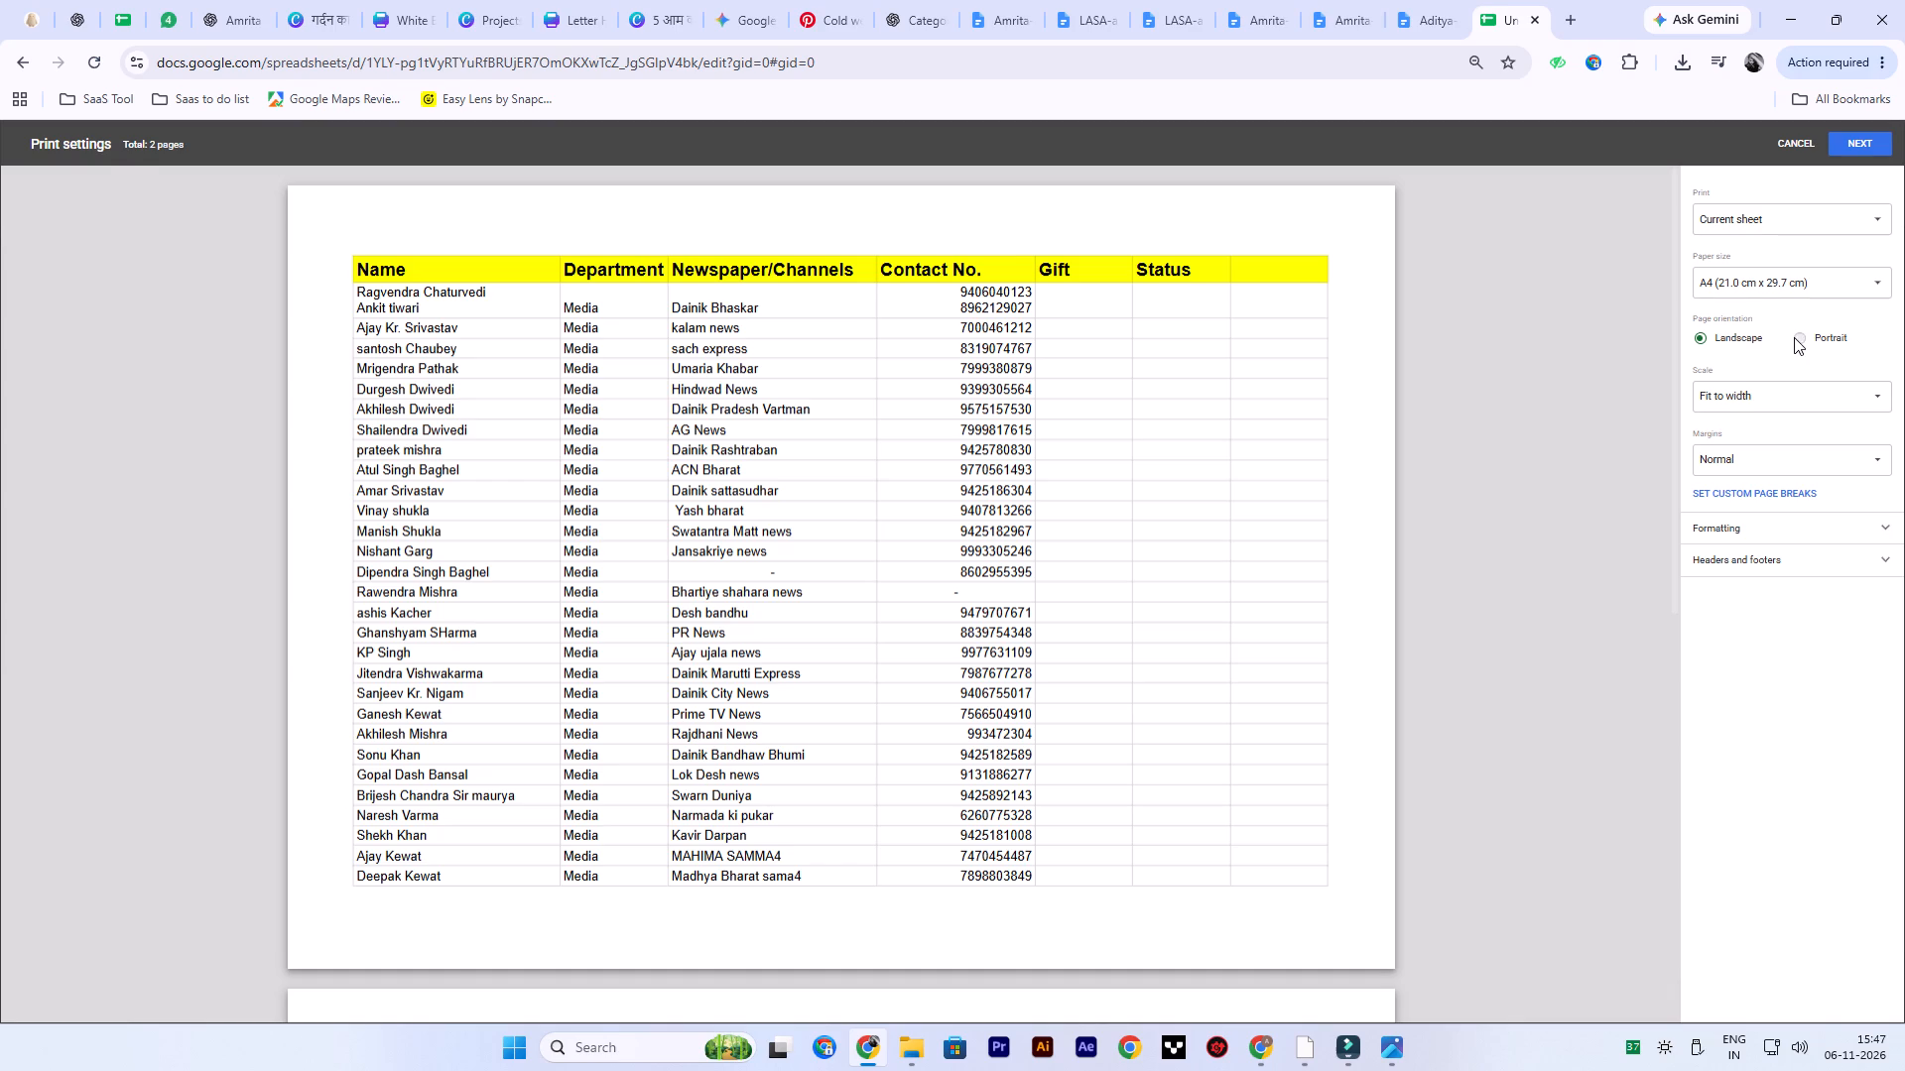
{"action": "scroll", "coordinate": [1244, 671], "scroll_direction": "down", "scroll_amount": 20}
{"action": "scroll", "coordinate": [1244, 671], "scroll_direction": "down", "scroll_amount": 6}
{"action": "scroll", "coordinate": [1119, 624], "scroll_direction": "up", "scroll_amount": 10}
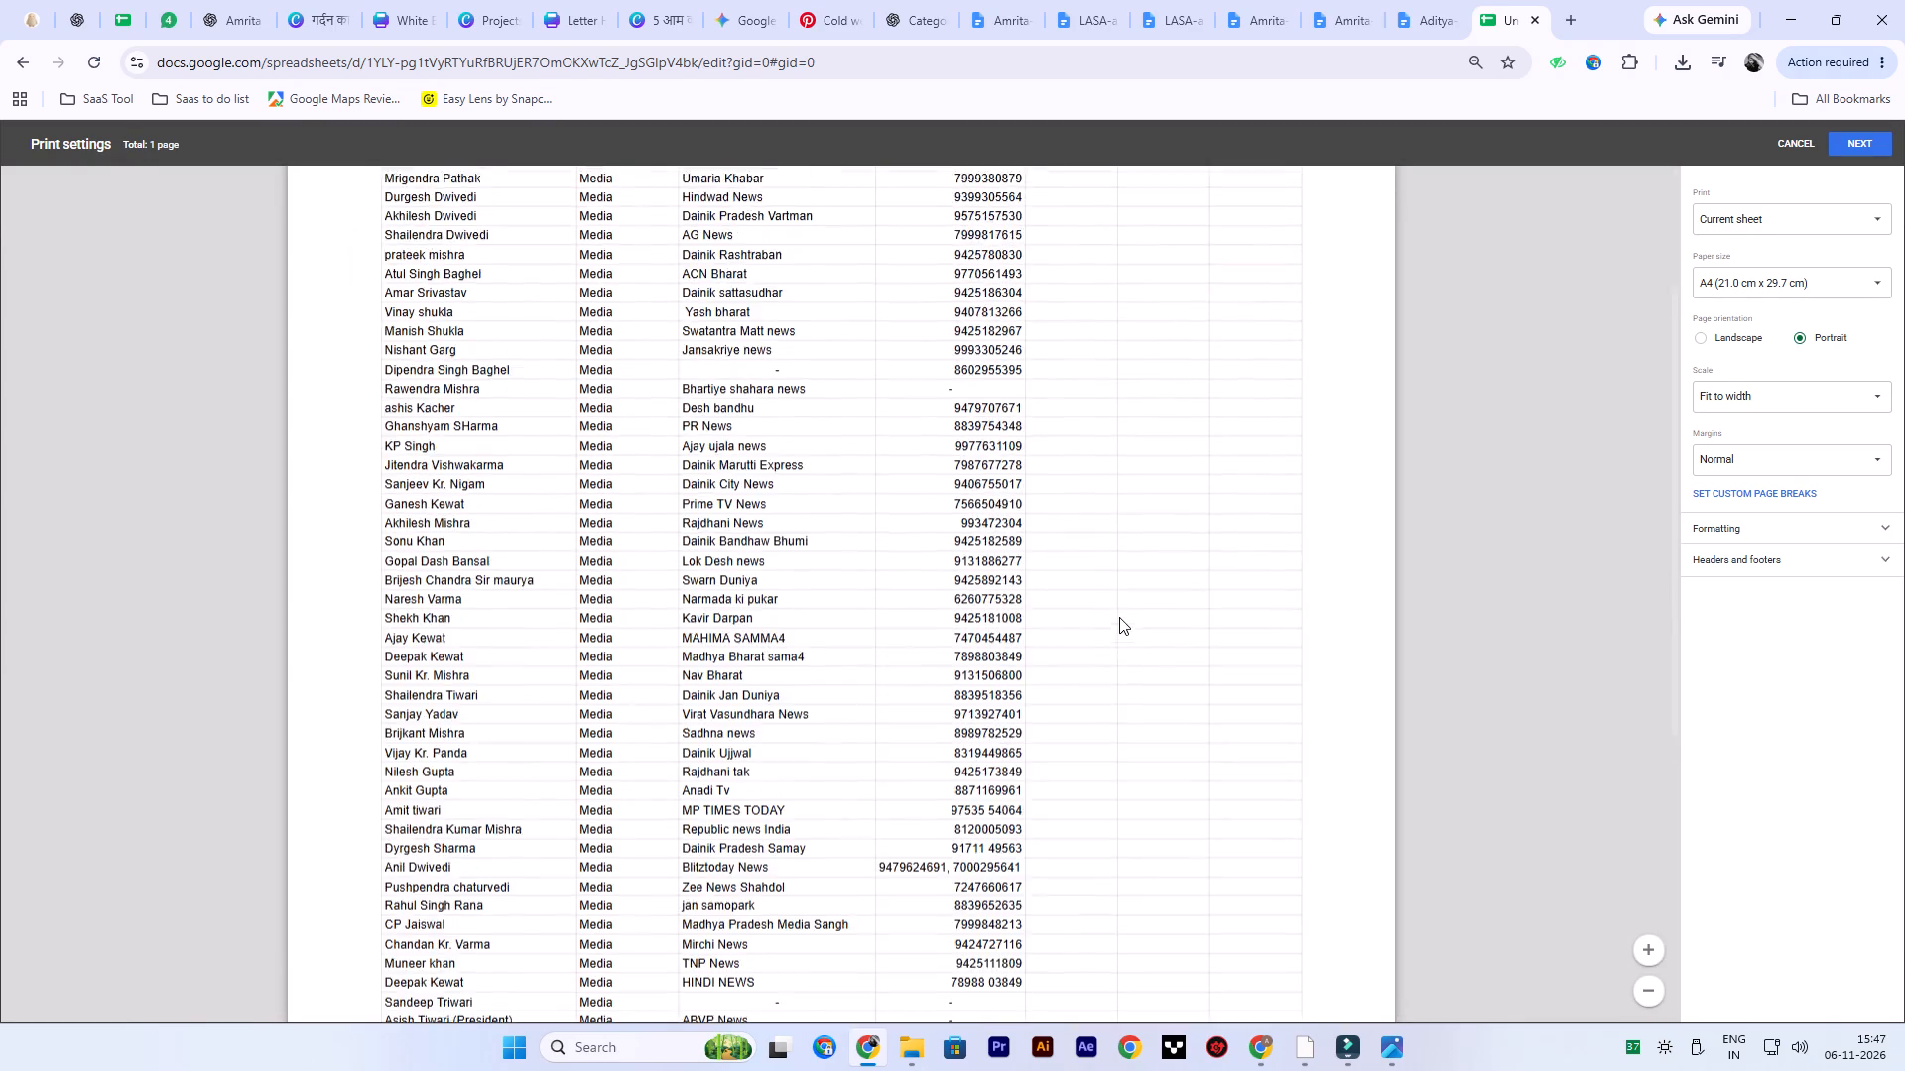
{"action": "scroll", "coordinate": [1119, 617], "scroll_direction": "up", "scroll_amount": 10}
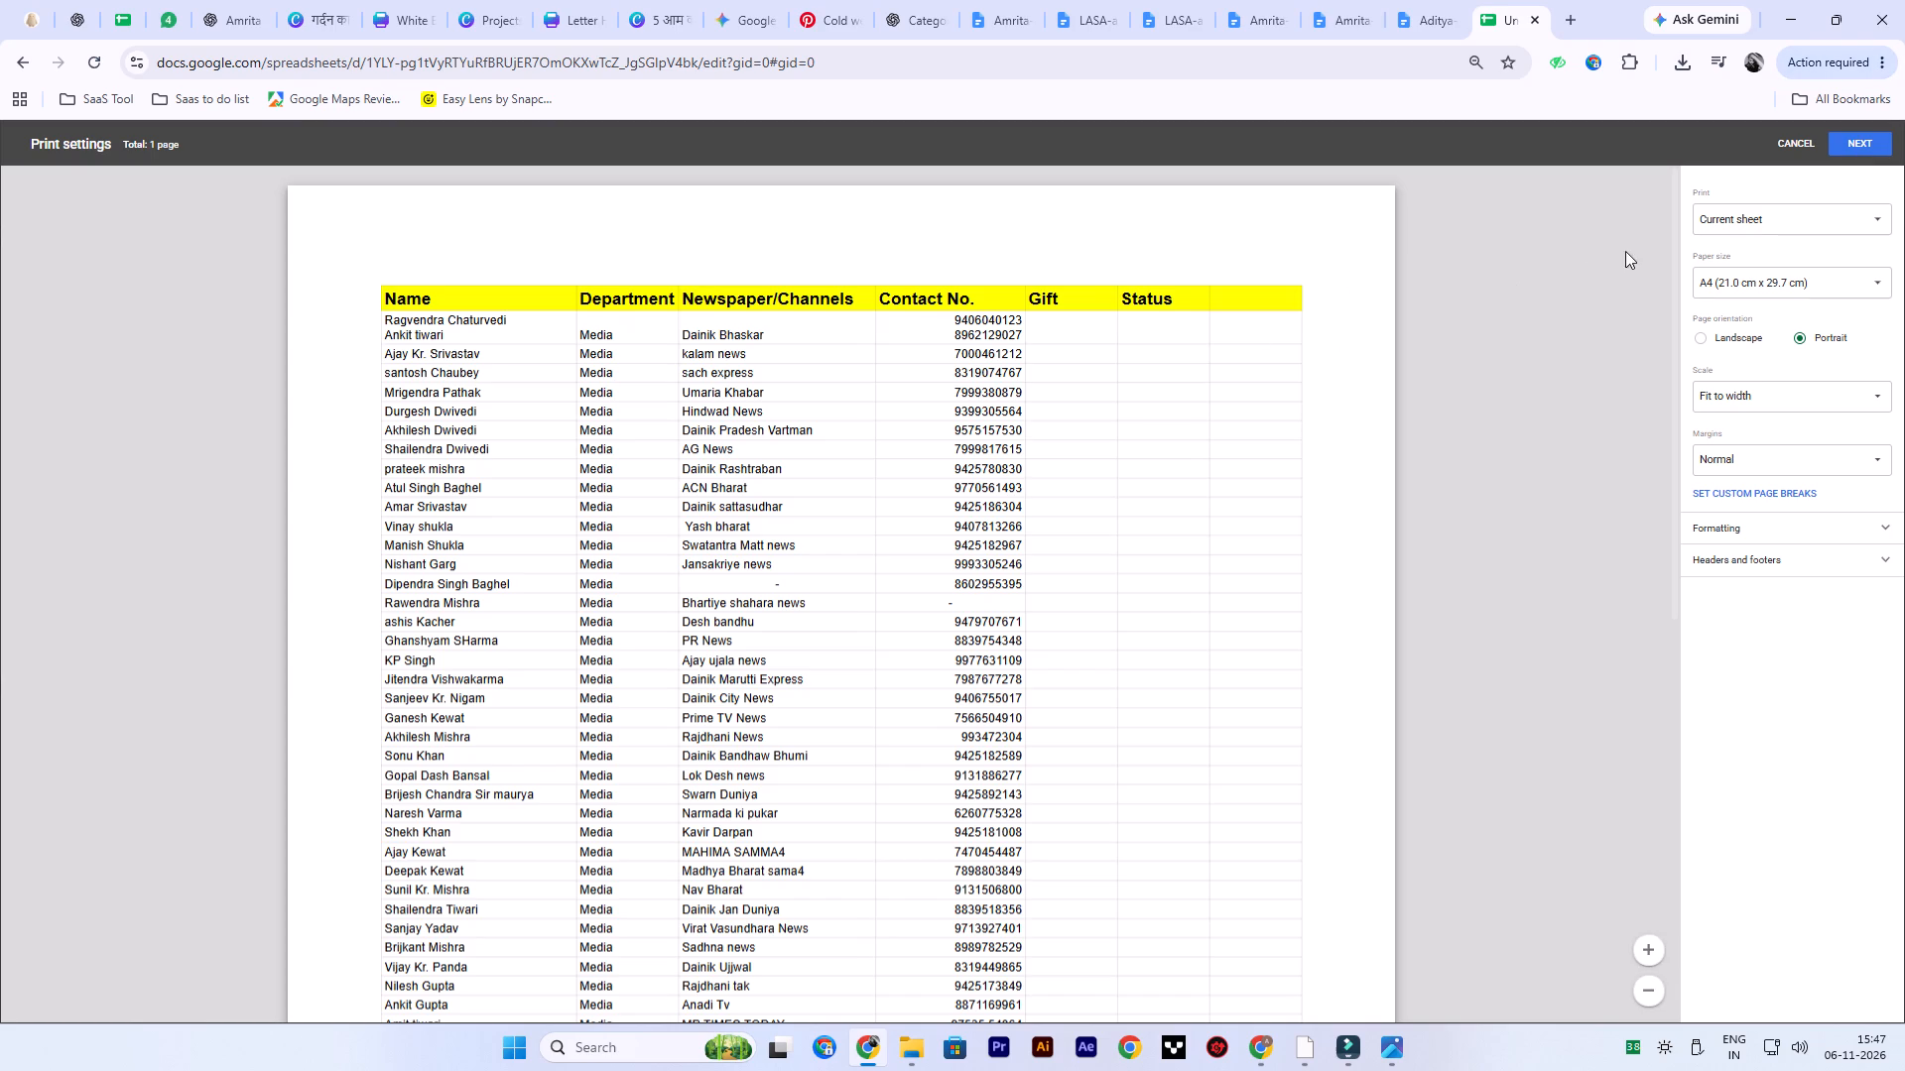
{"action": "left_click", "coordinate": [1879, 142]}
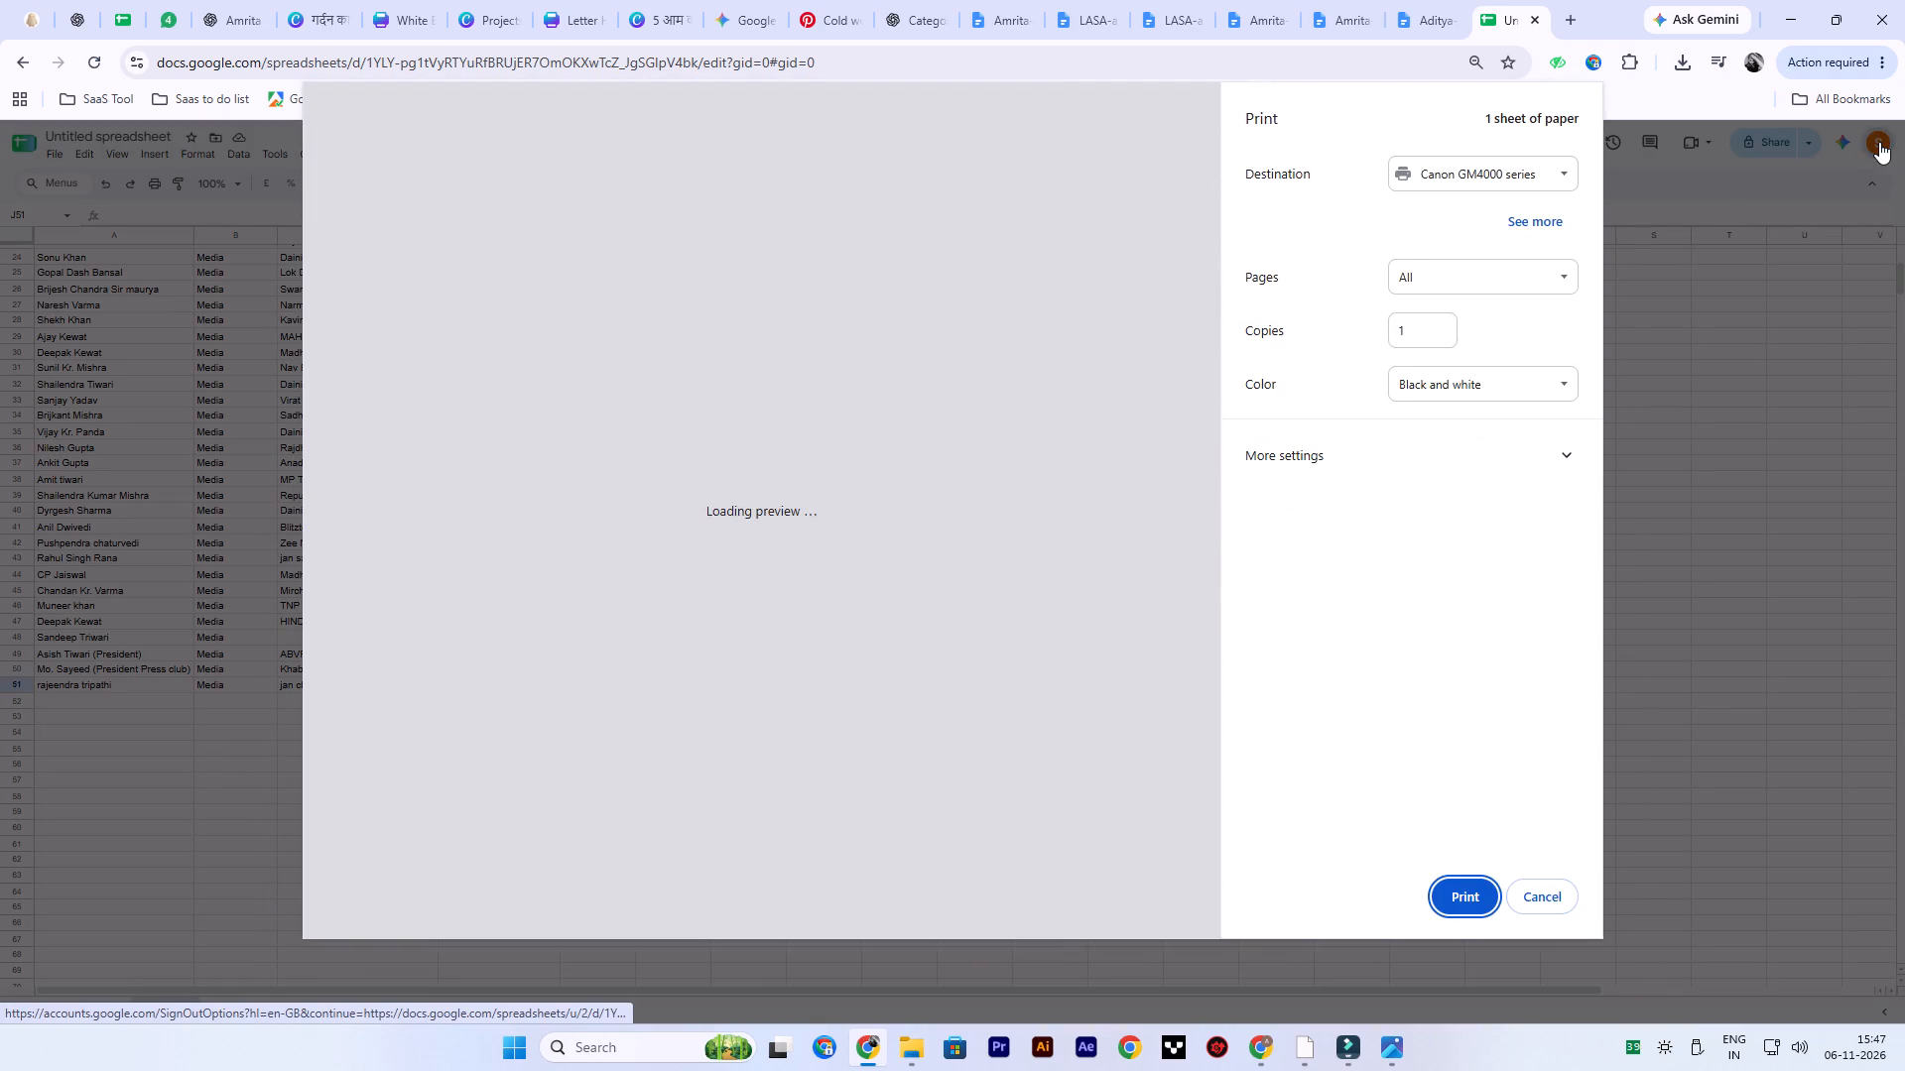
{"action": "left_click", "coordinate": [1476, 900]}
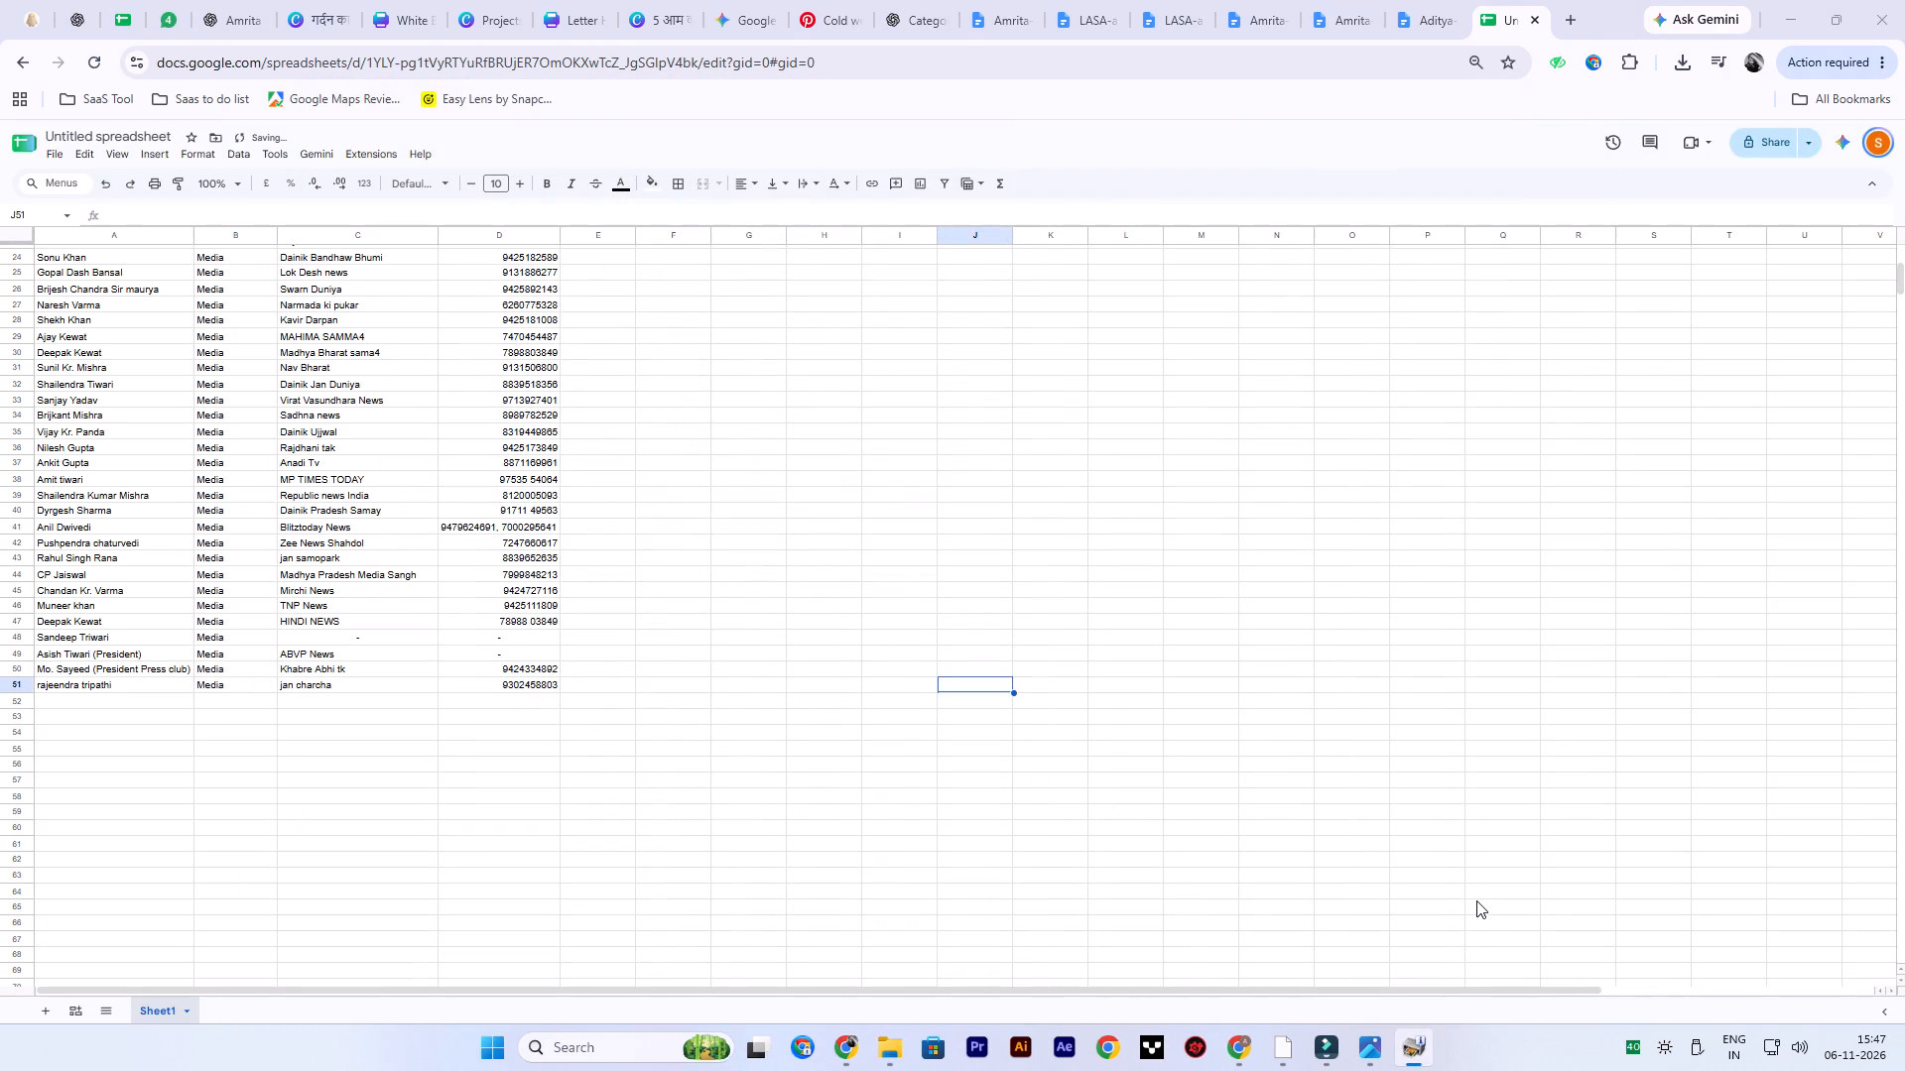
{"action": "left_click", "coordinate": [1435, 1054]}
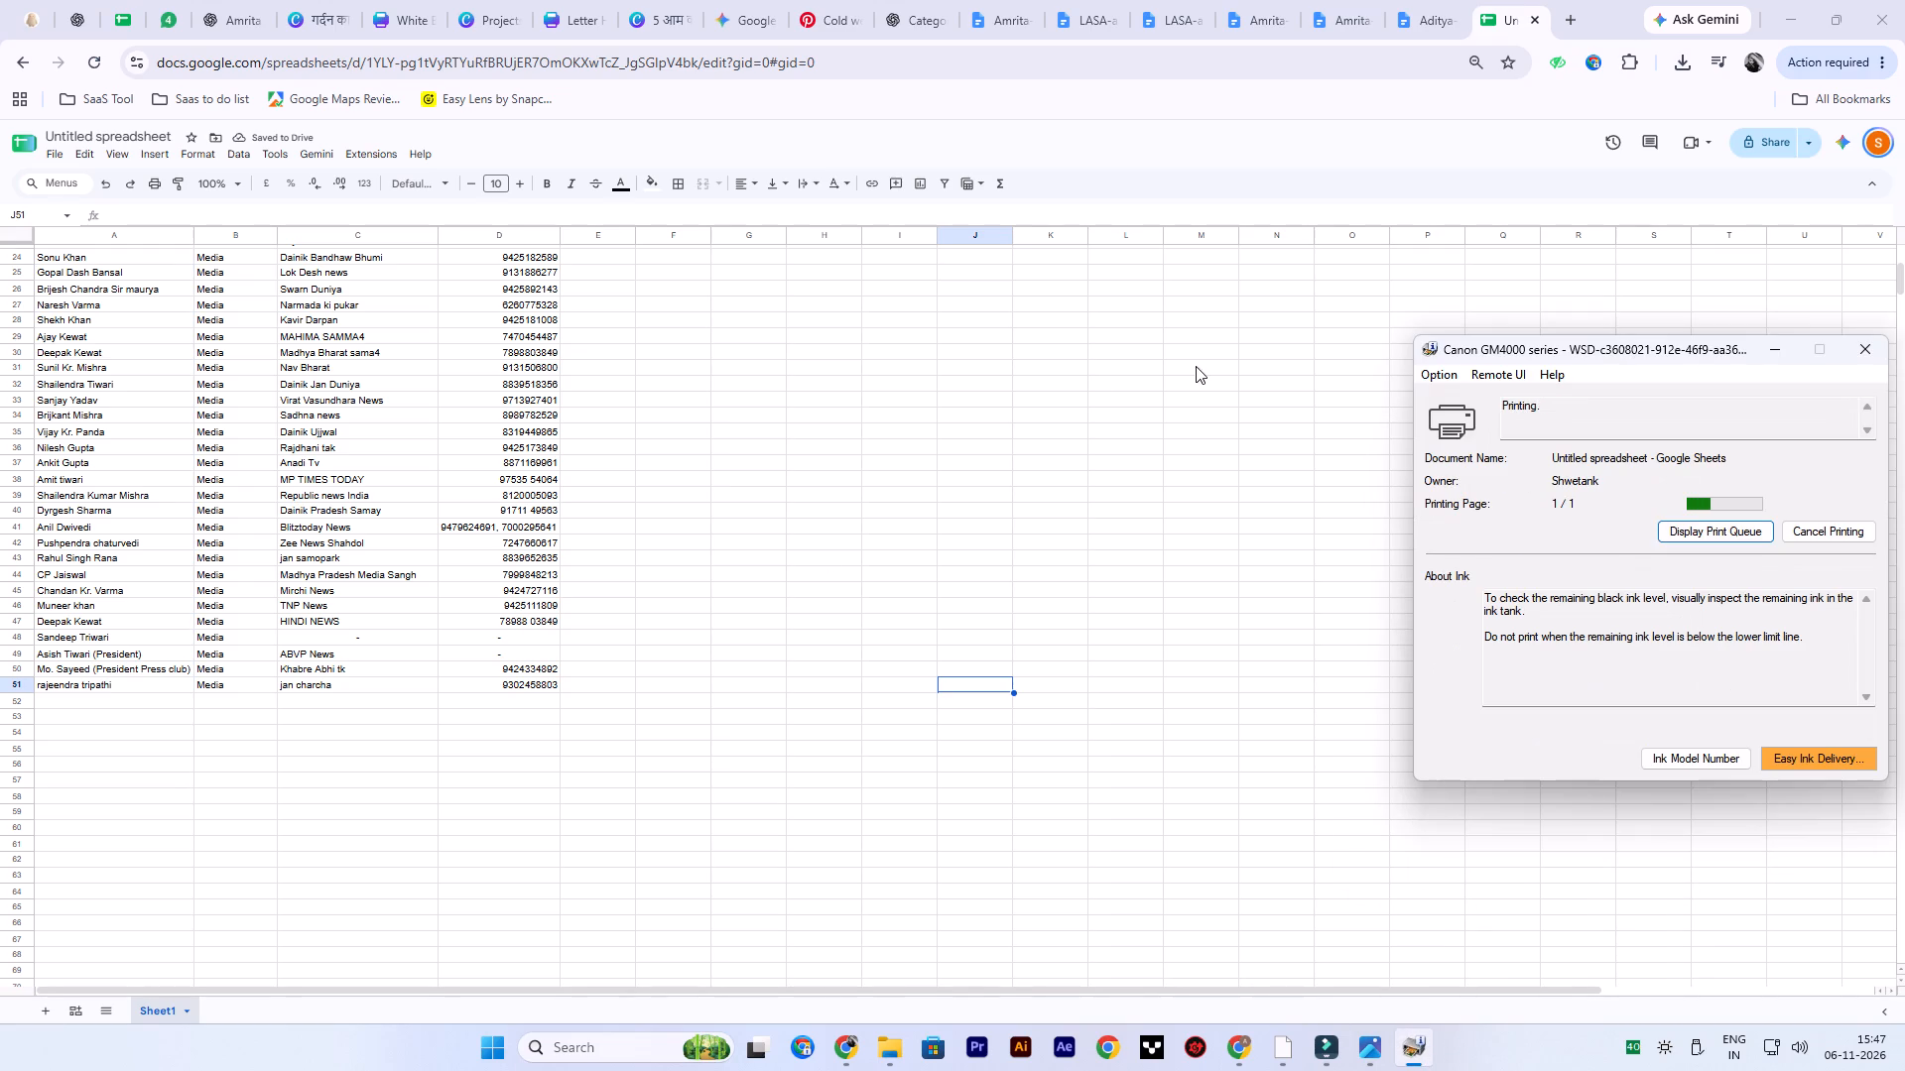
Rename the untitled spreadsheet as "Media Diwali 2026".
{"action": "left_click", "coordinate": [51, 154]}
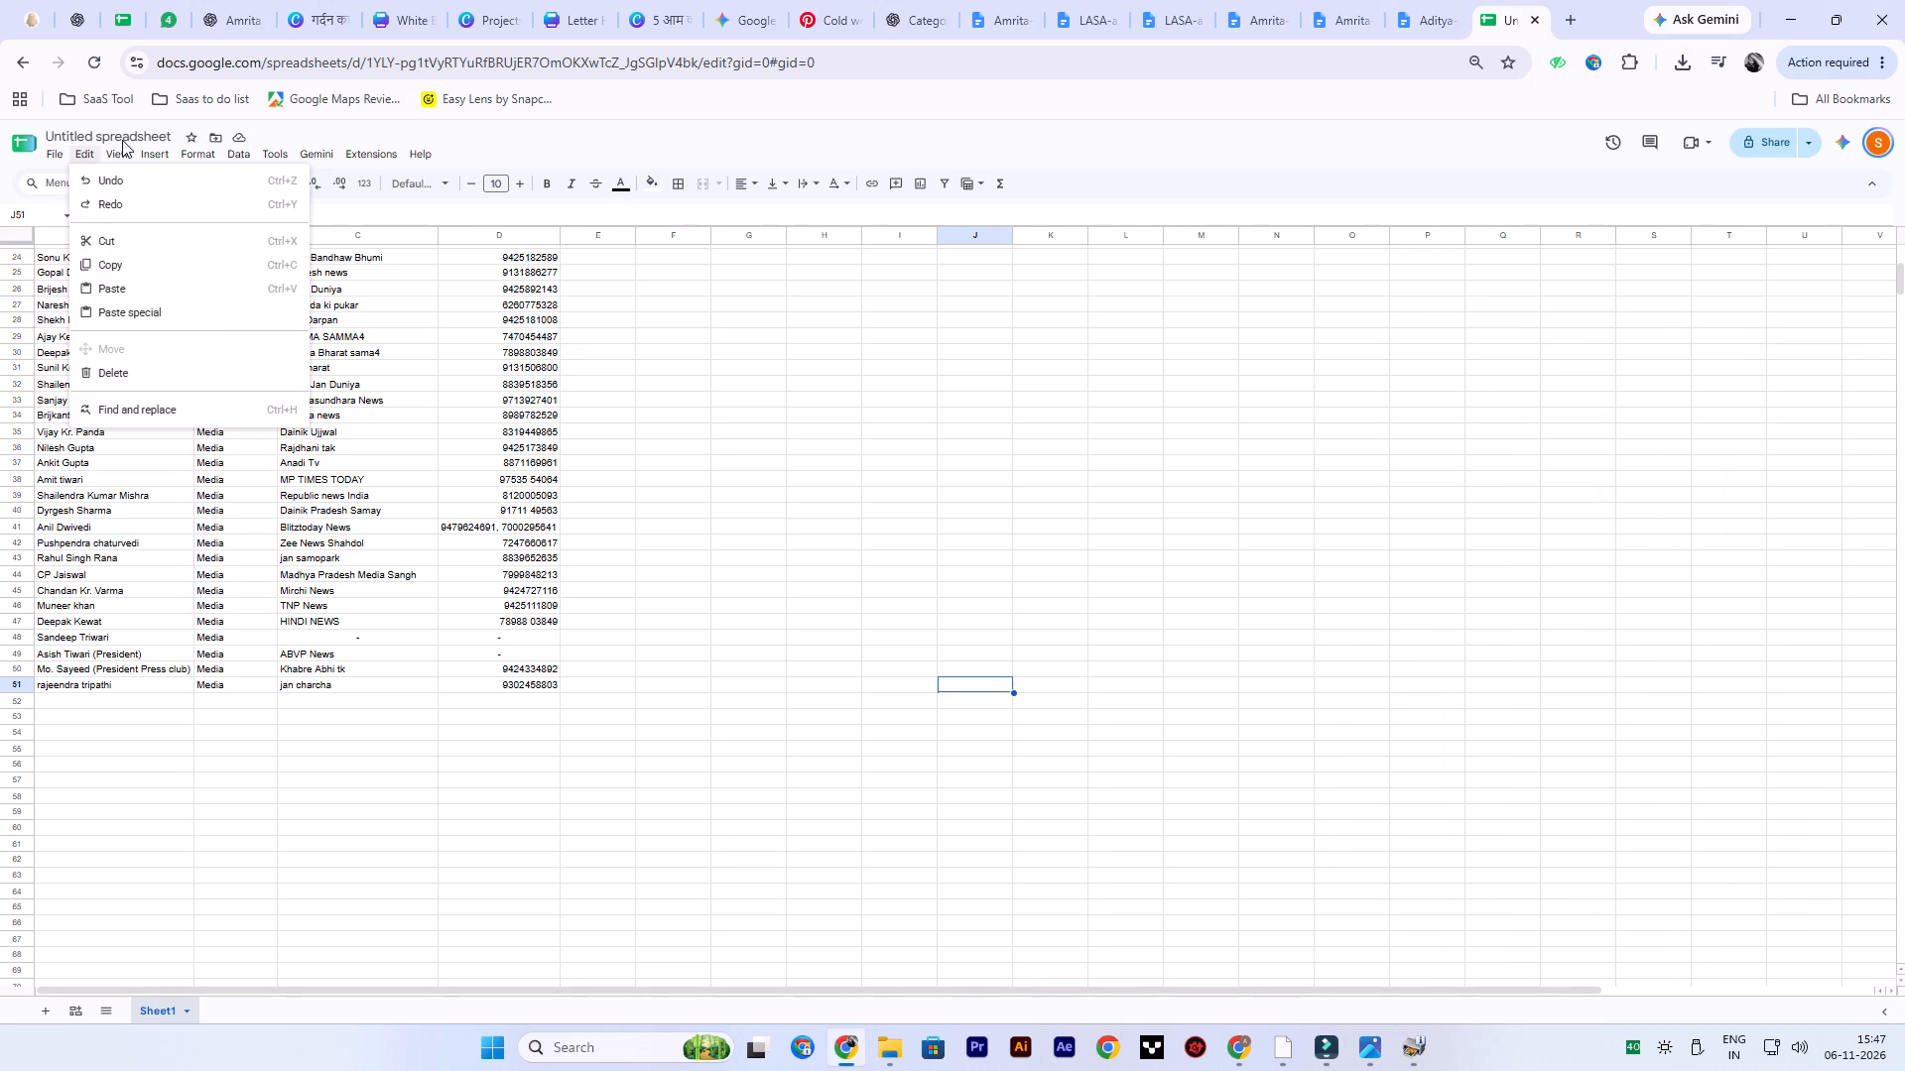
{"action": "left_click", "coordinate": [130, 133]}
{"action": "key", "text": "ctrl+a"}
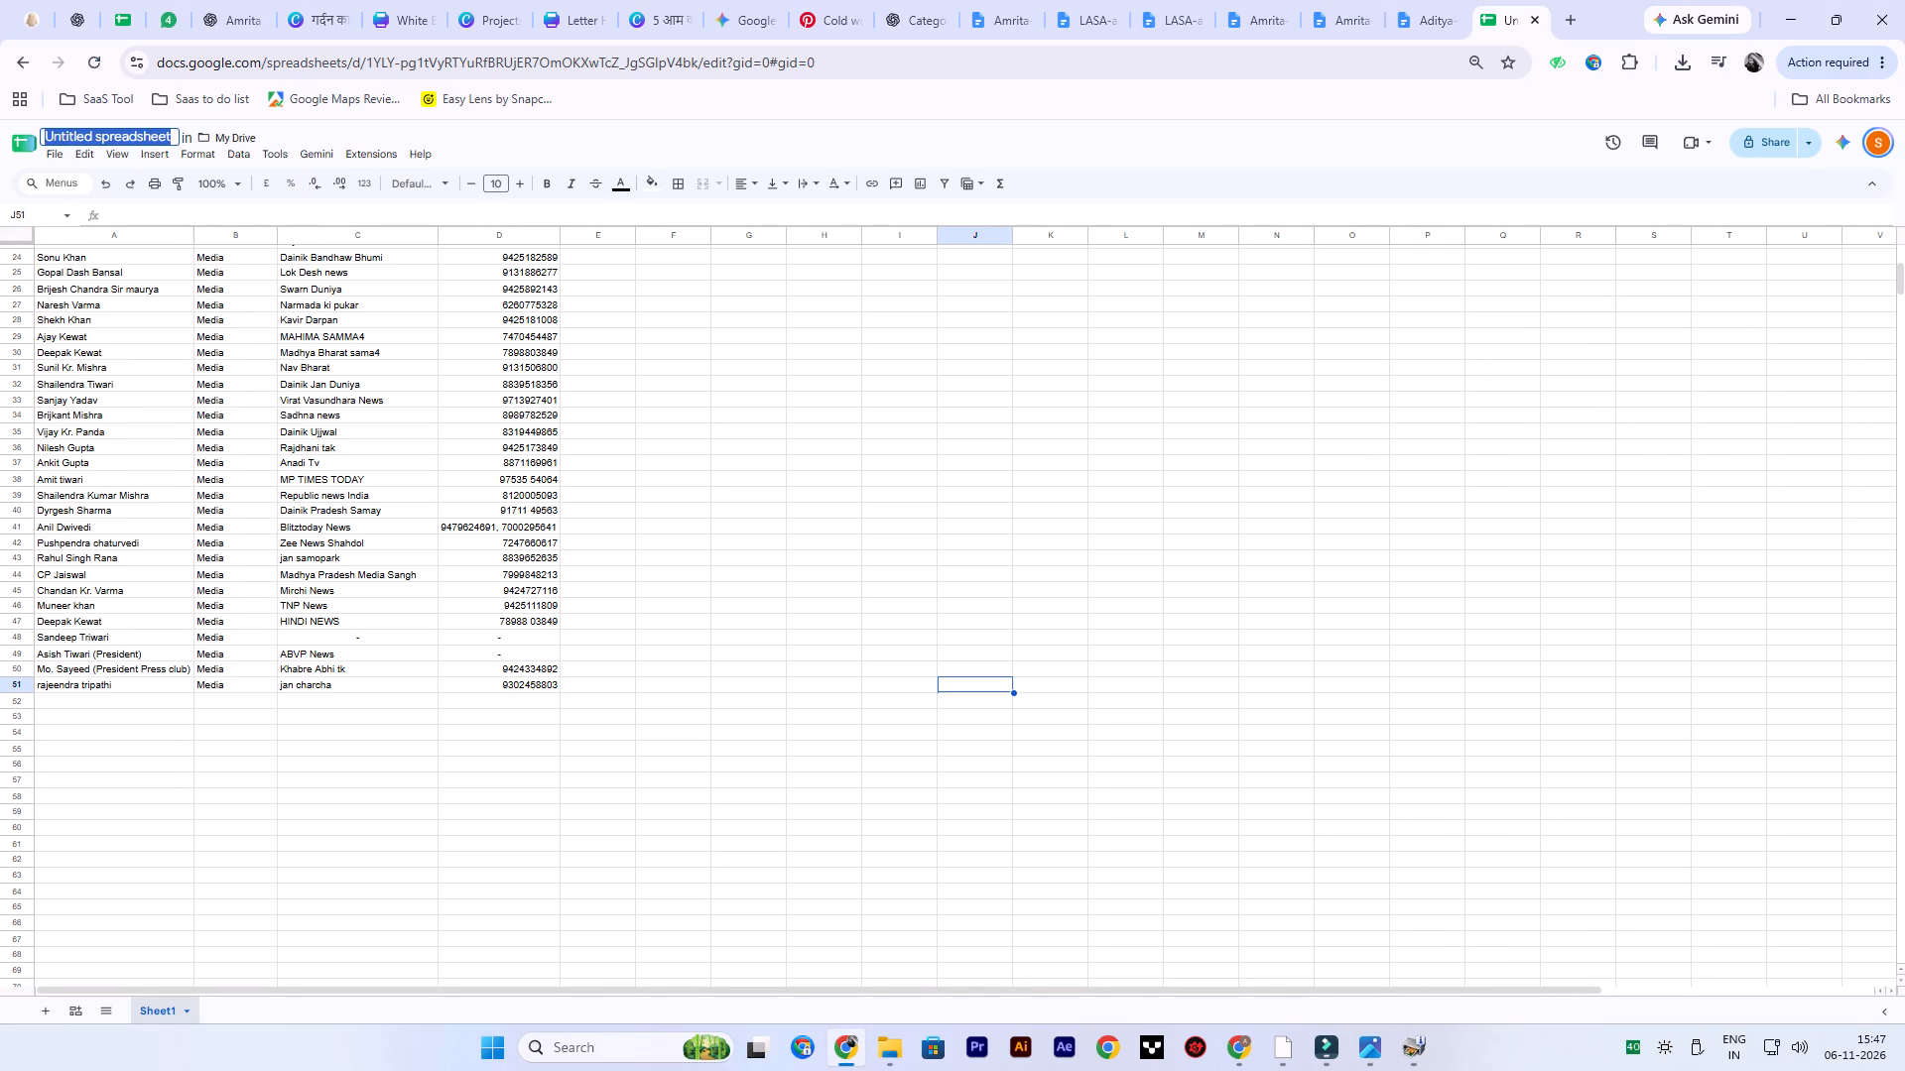
{"action": "type", "text": "Media"}
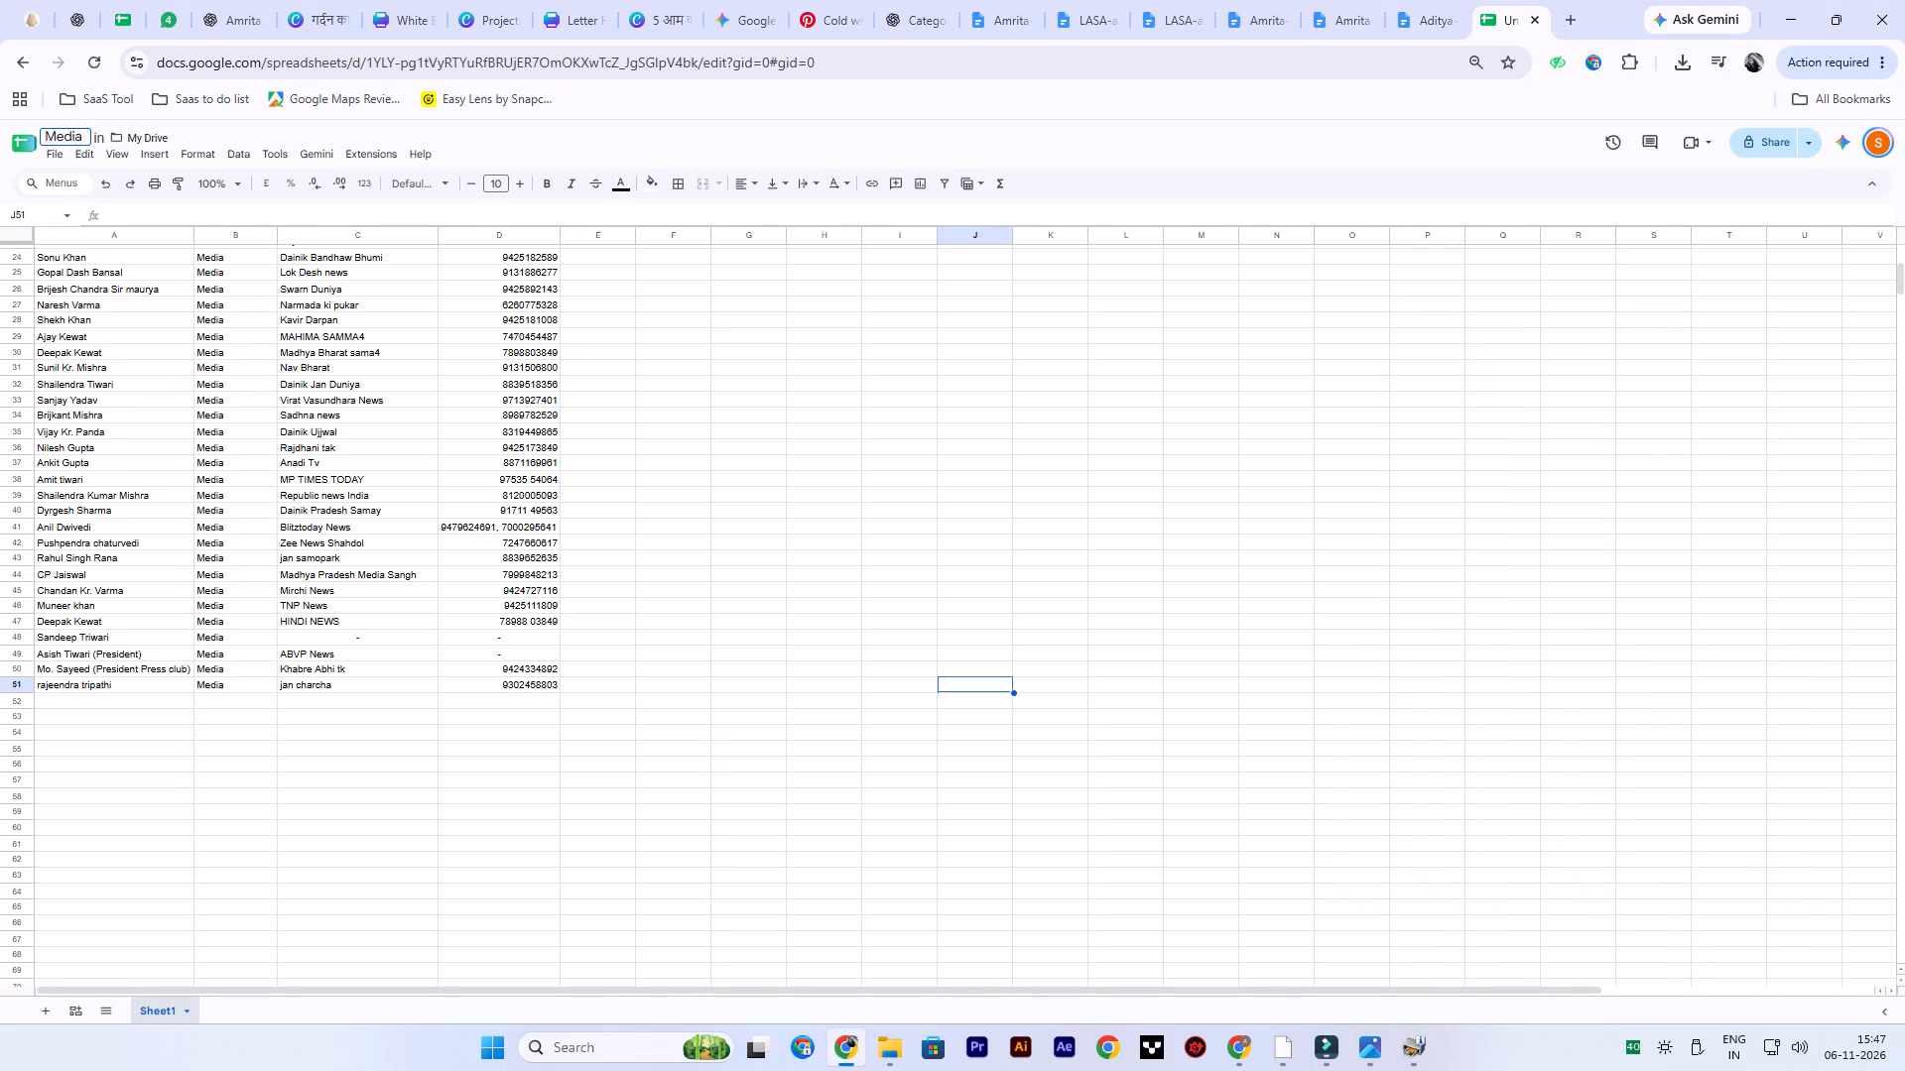
{"action": "key", "text": "space"}
{"action": "key", "text": "shift+g"}
{"action": "key", "text": "BackSpace"}
{"action": "key", "text": "shift+d"}
{"action": "type", "text": "iwali"}
{"action": "key", "text": "space"}
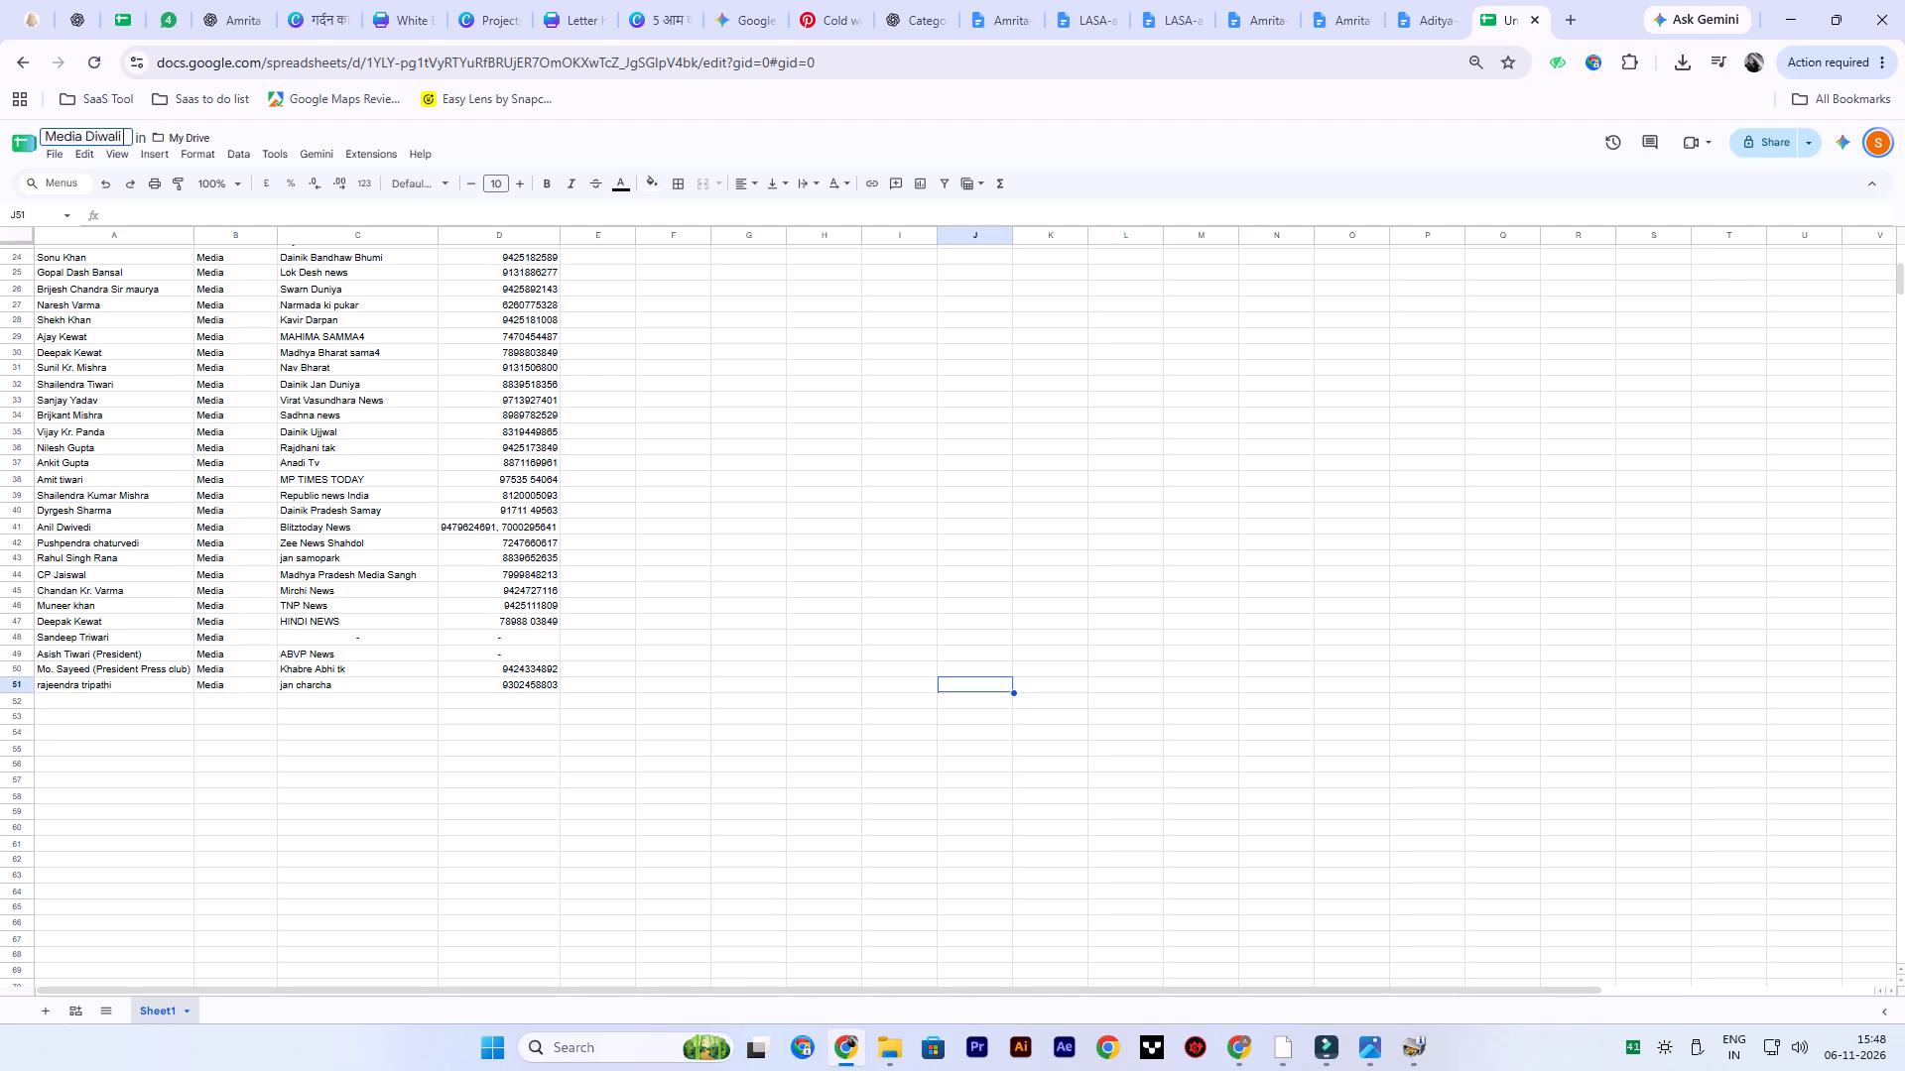
{"action": "type", "text": "2026"}
Download the spreadsheet as an Excel .xlsx file.
{"action": "left_click", "coordinate": [49, 155]}
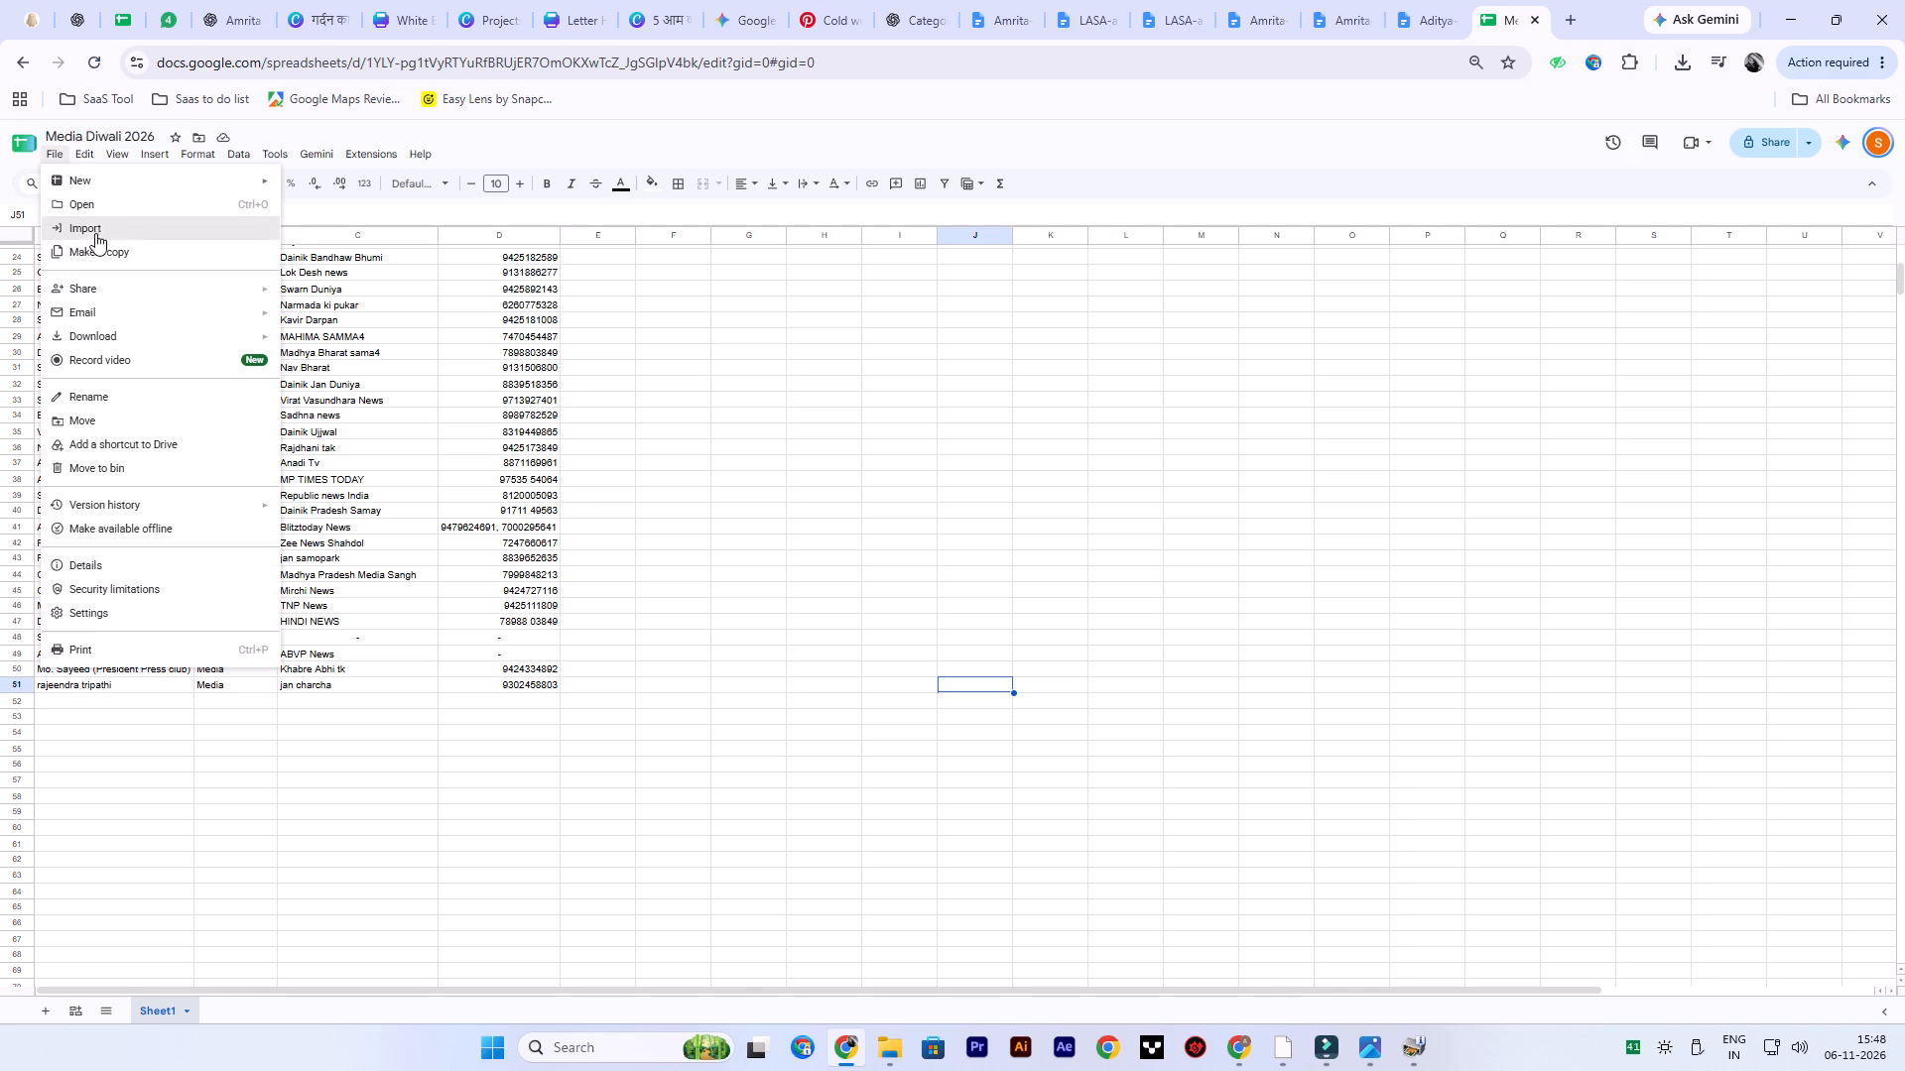
{"action": "left_click", "coordinate": [308, 338]}
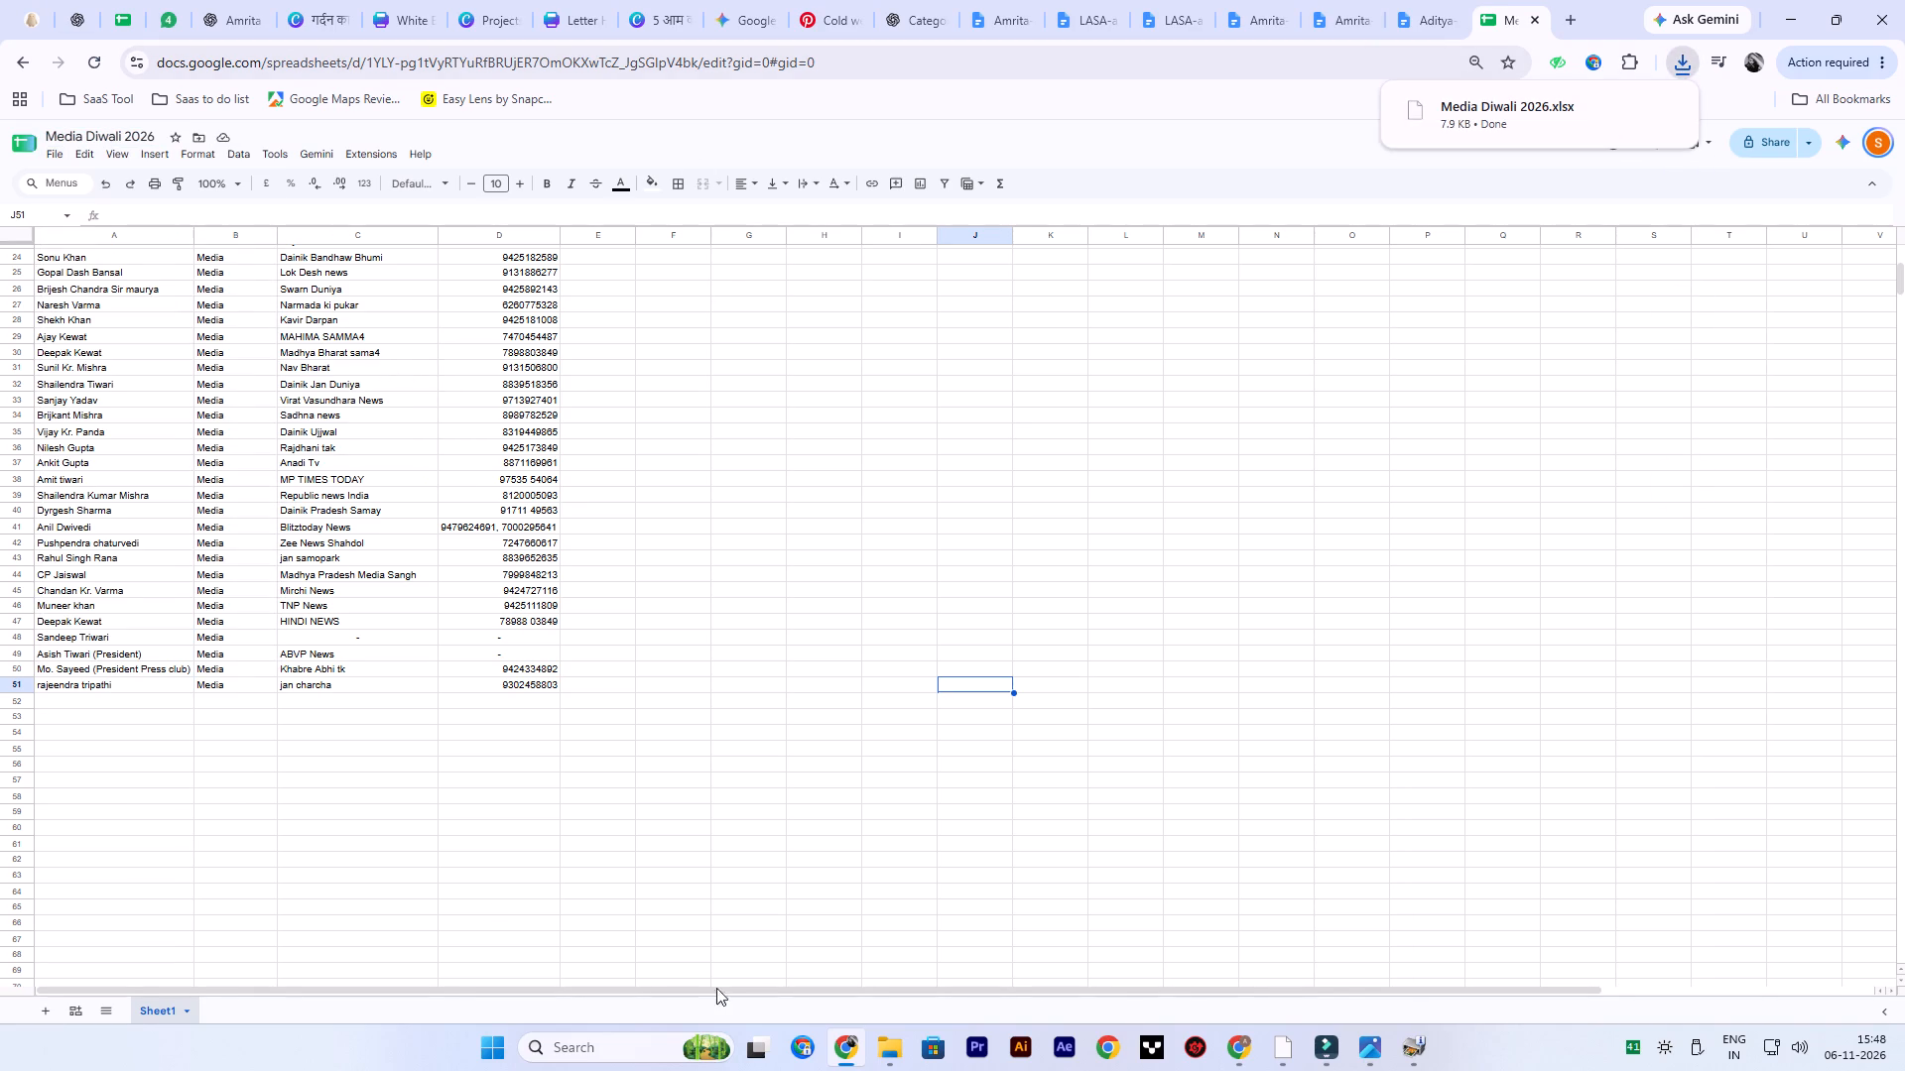
In File Explorer, copy "Media Diwali 2026.xlsx" from Downloads into the Document folder on New Volume (D:), and close the window.
{"action": "left_click", "coordinate": [872, 1047]}
{"action": "left_click", "coordinate": [82, 285]}
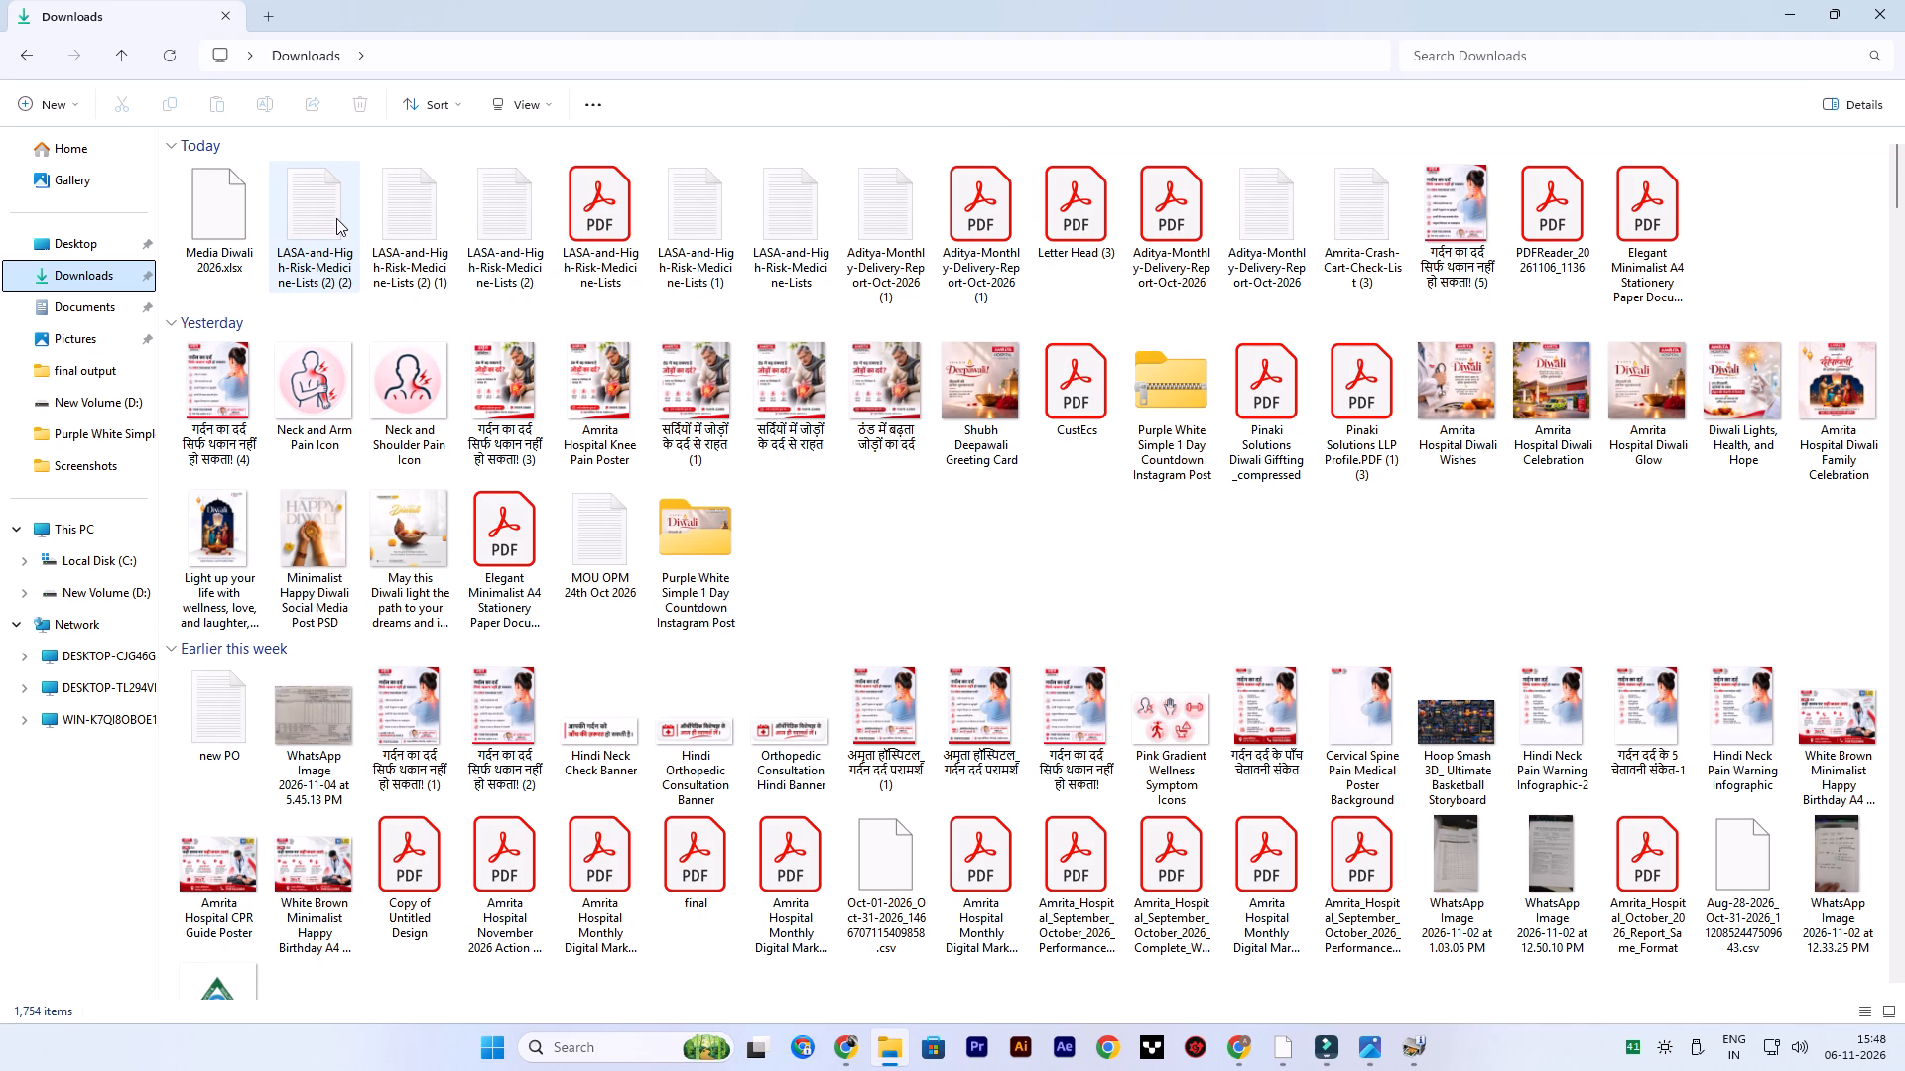
{"action": "left_click", "coordinate": [240, 221]}
{"action": "key", "text": "ctrl+c"}
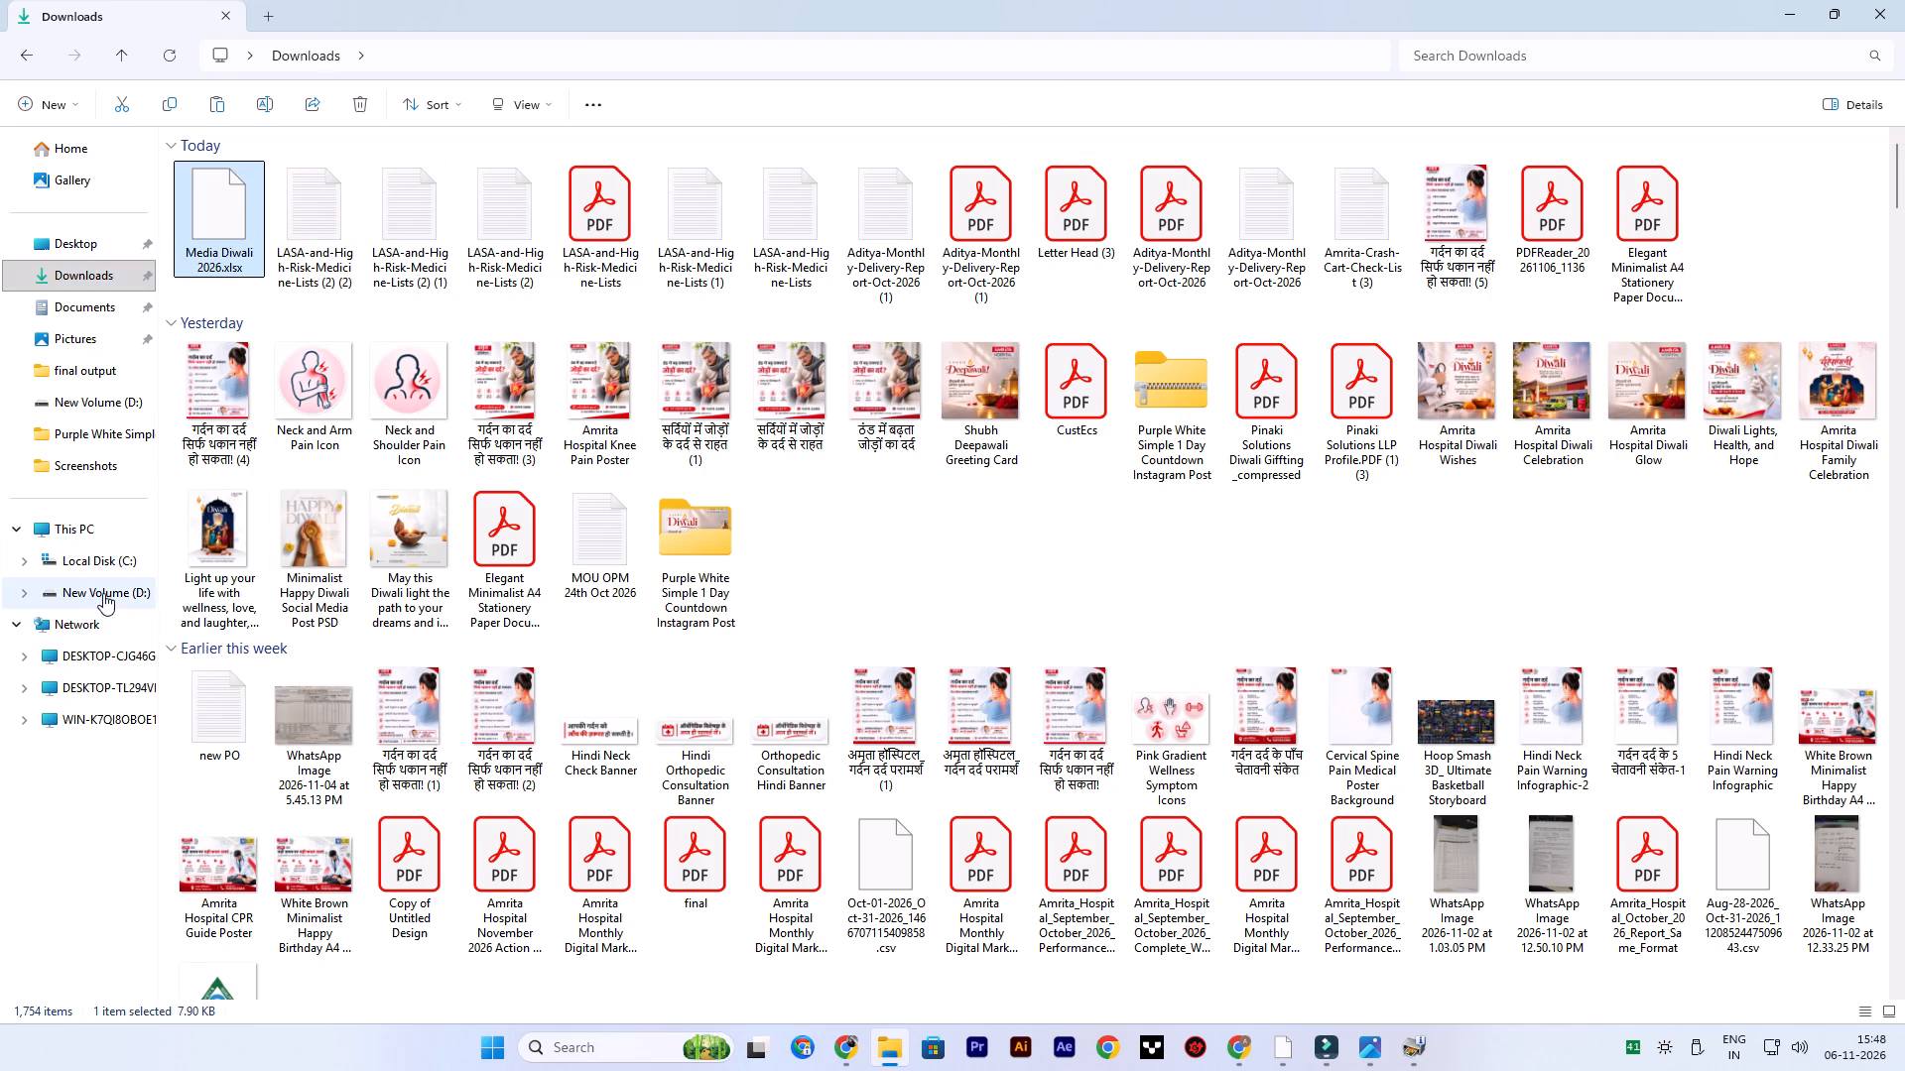
{"action": "left_click", "coordinate": [103, 593]}
{"action": "double_click", "coordinate": [749, 190]}
{"action": "left_click", "coordinate": [577, 495]}
{"action": "key", "text": "ctrl+v"}
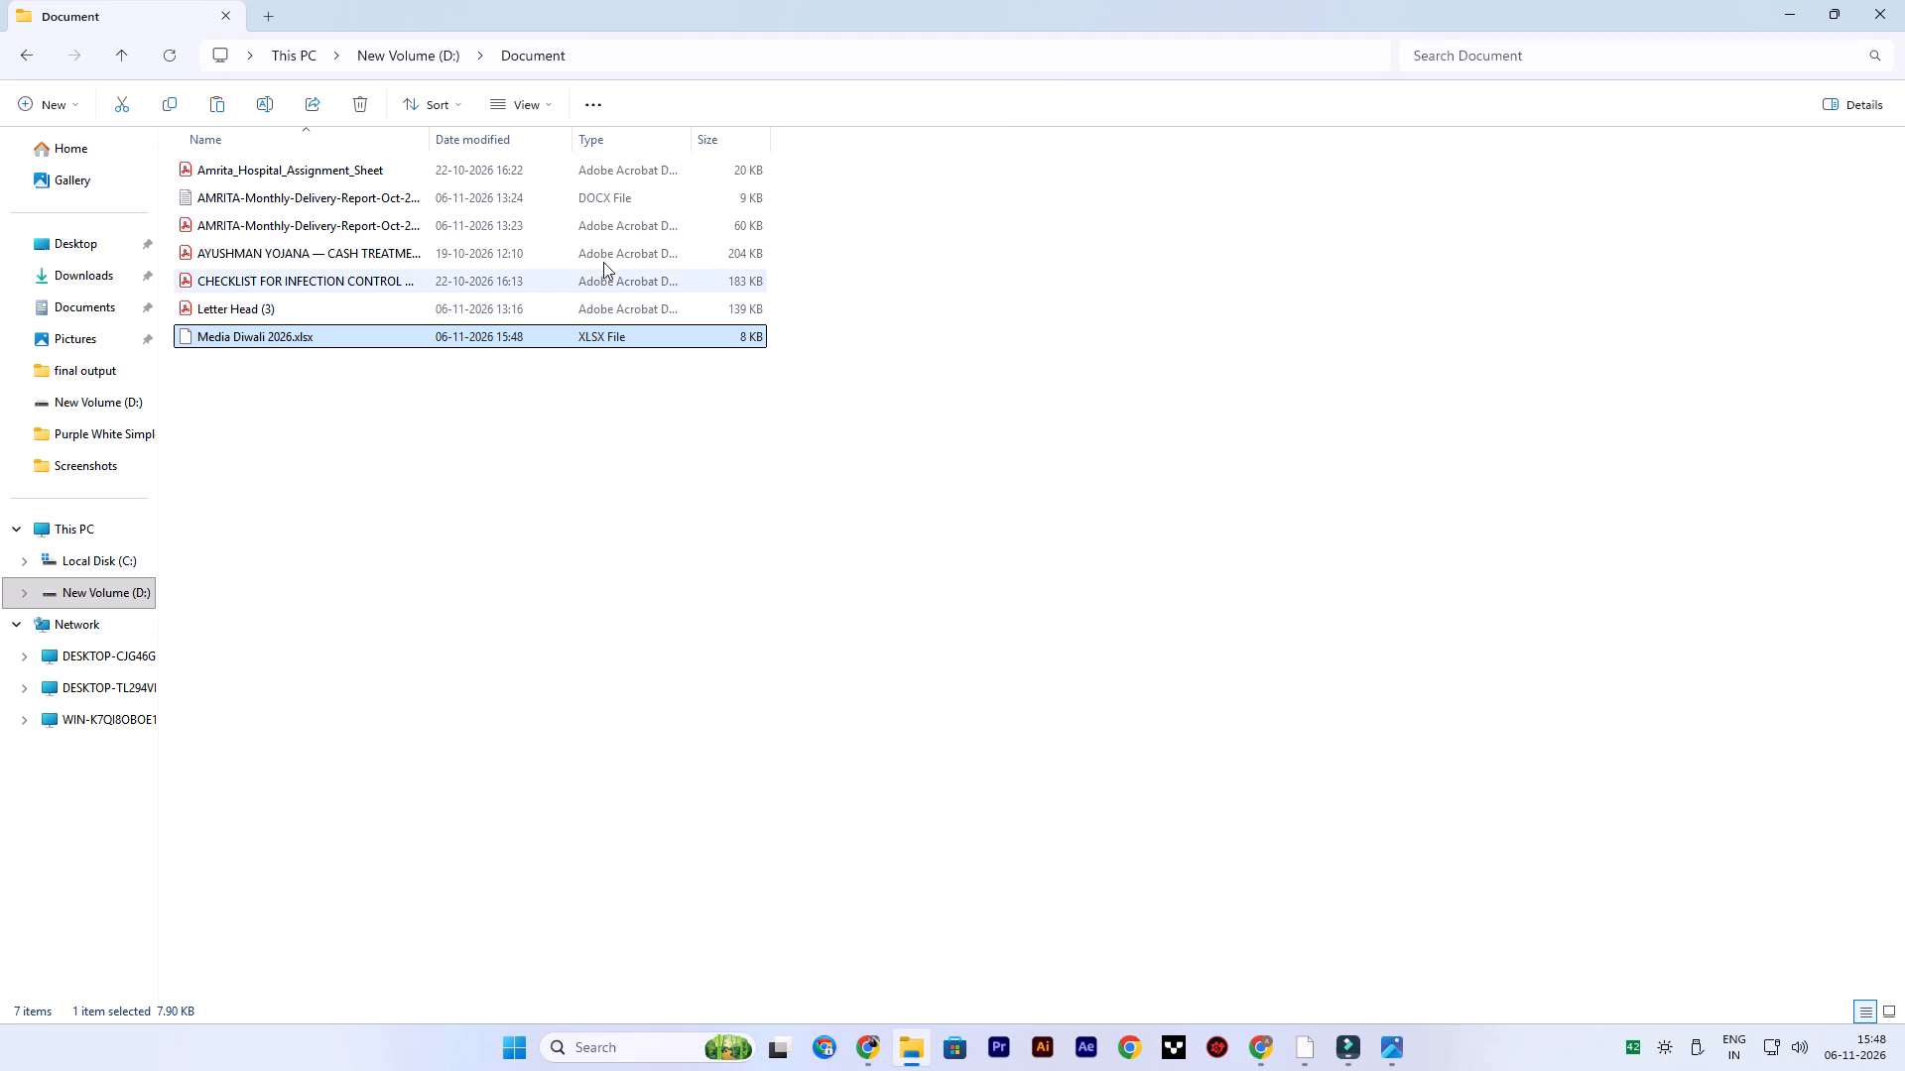
{"action": "left_click", "coordinate": [1904, 0]}
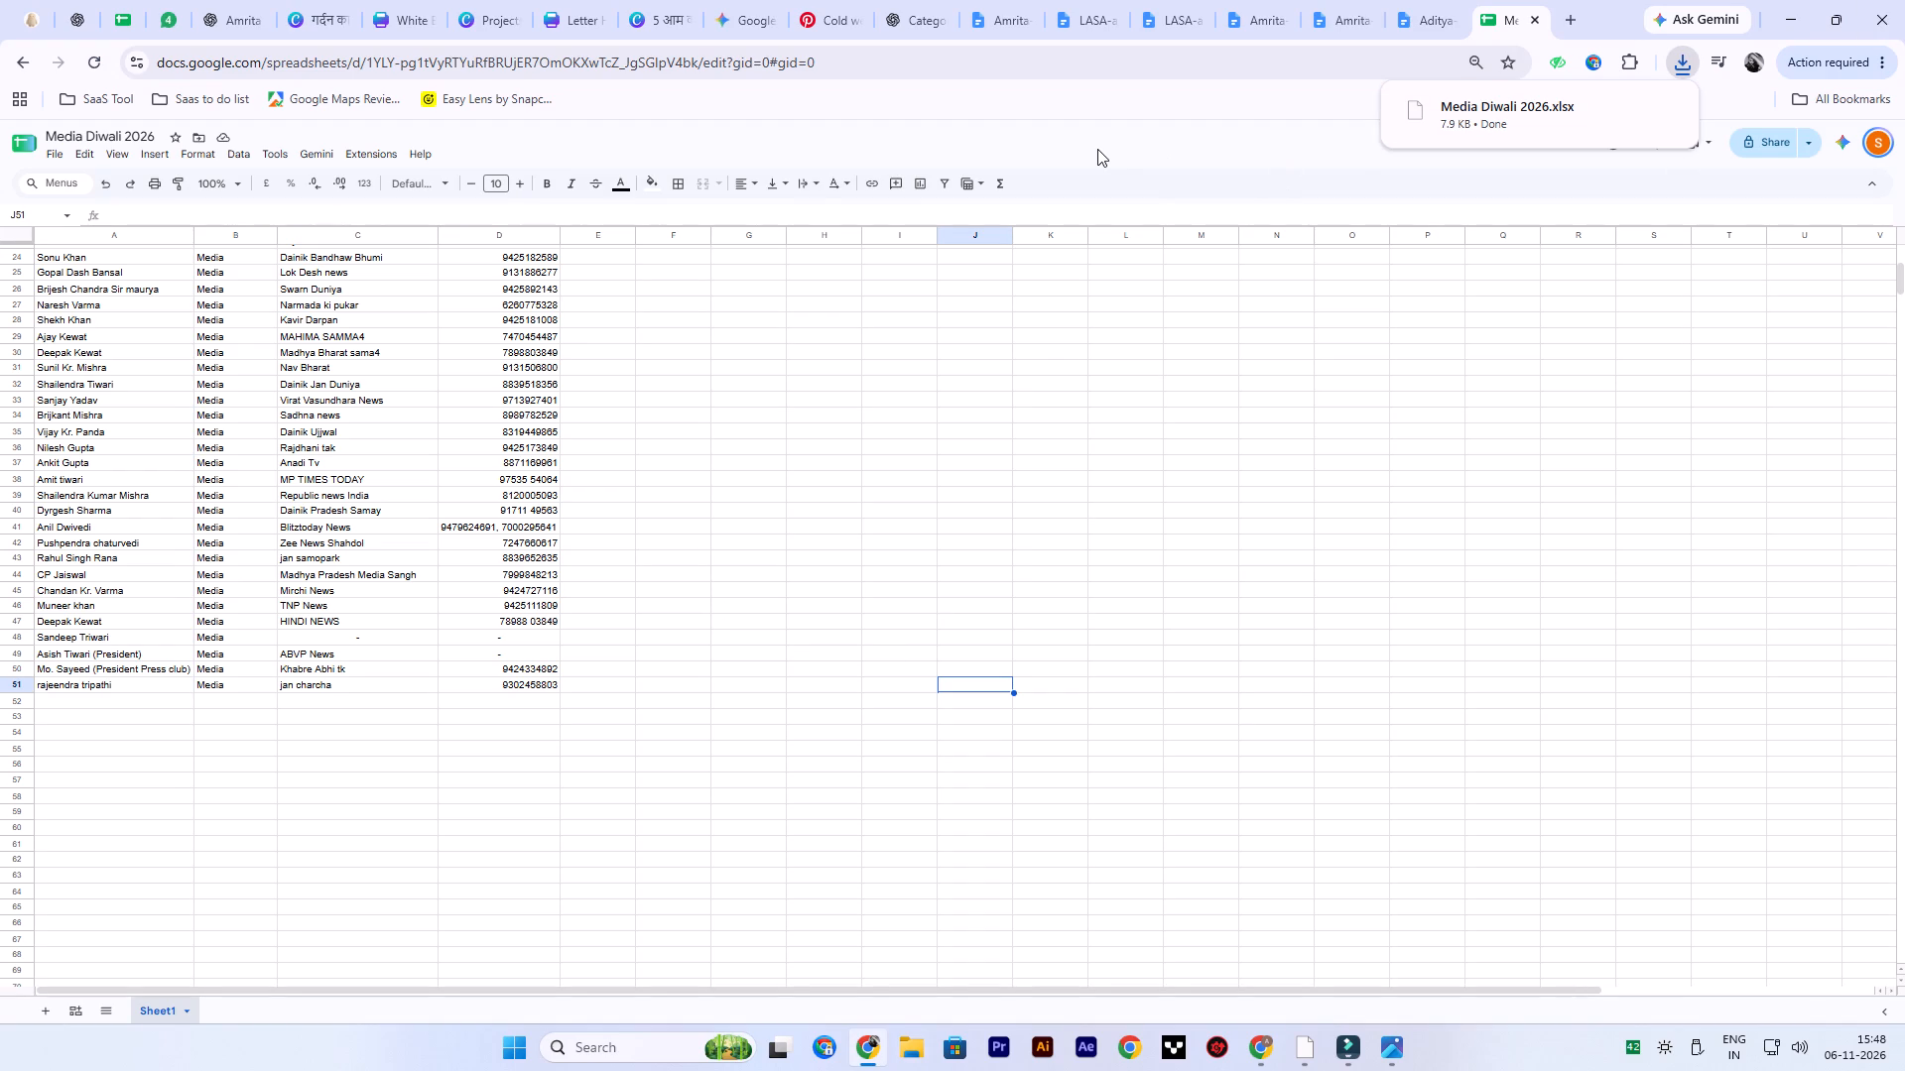
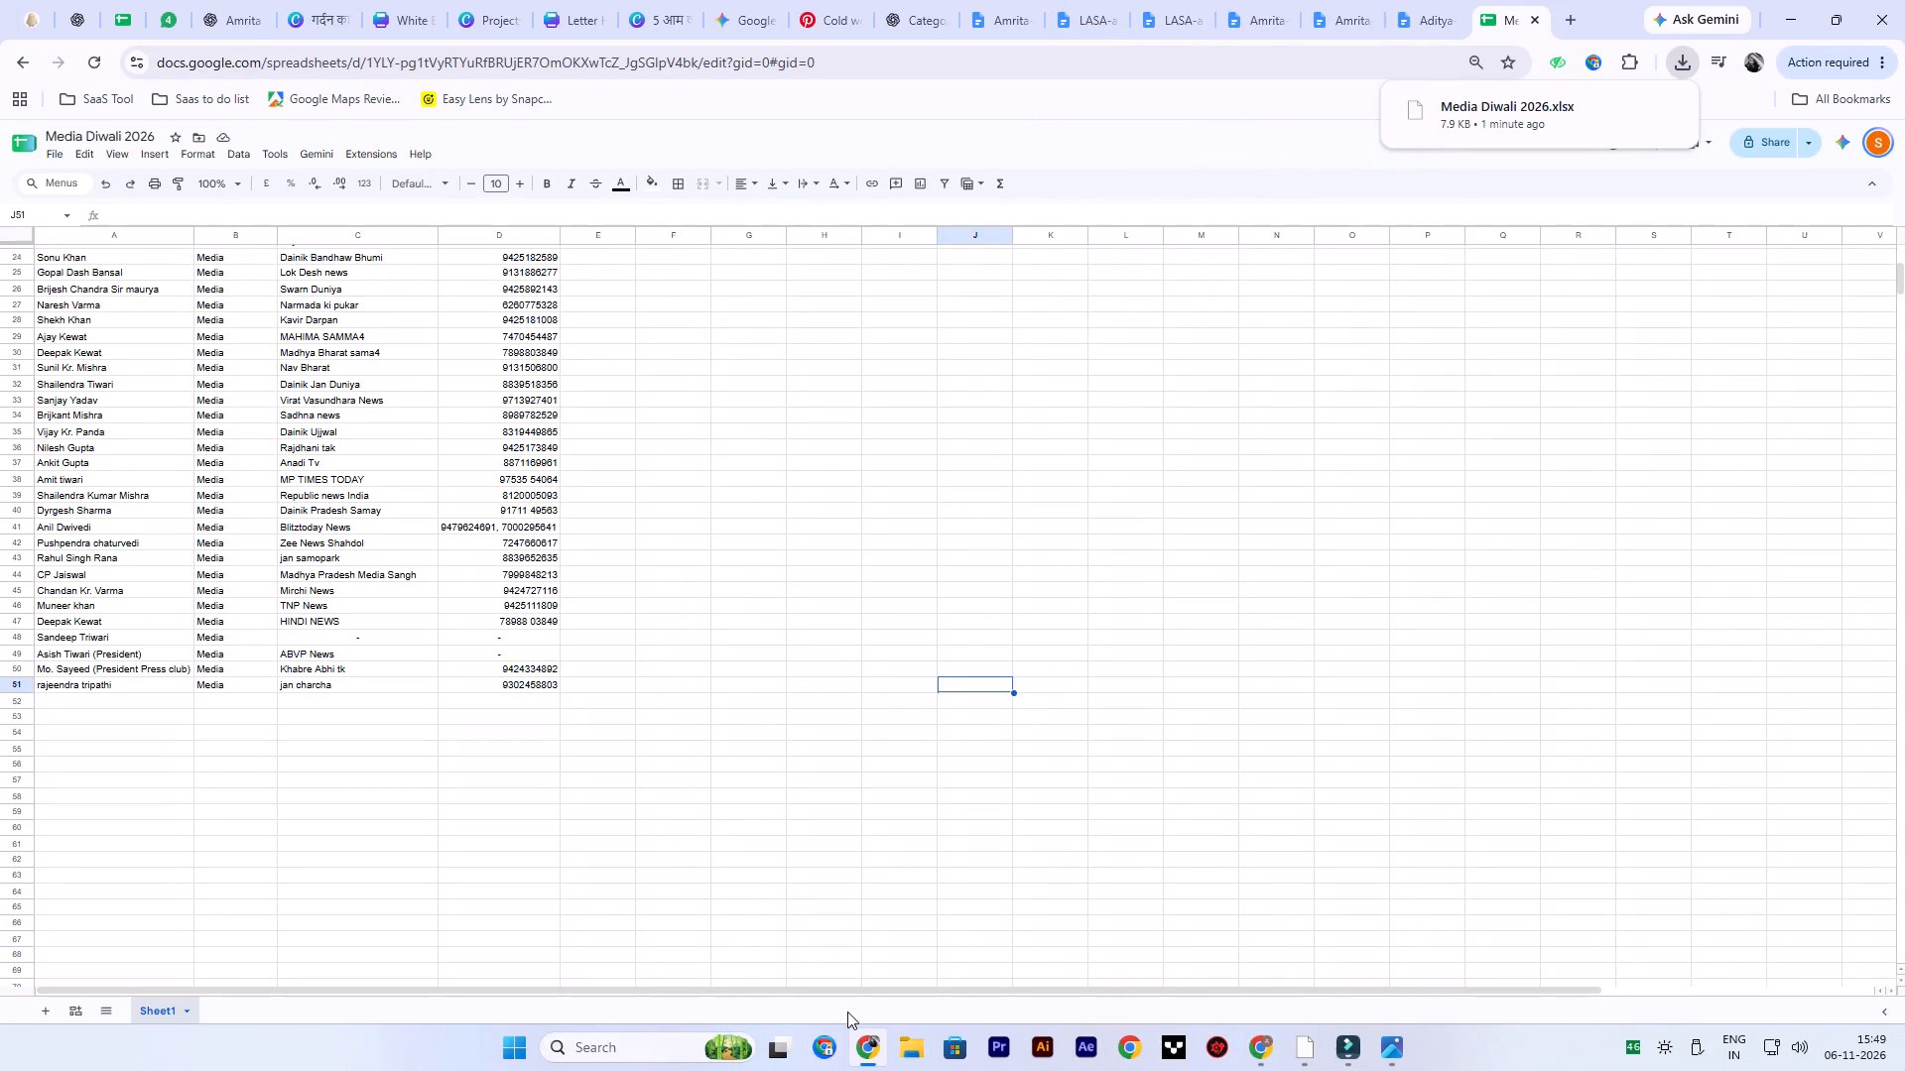
Open a new blank browser tab.
{"action": "left_click", "coordinate": [1566, 14]}
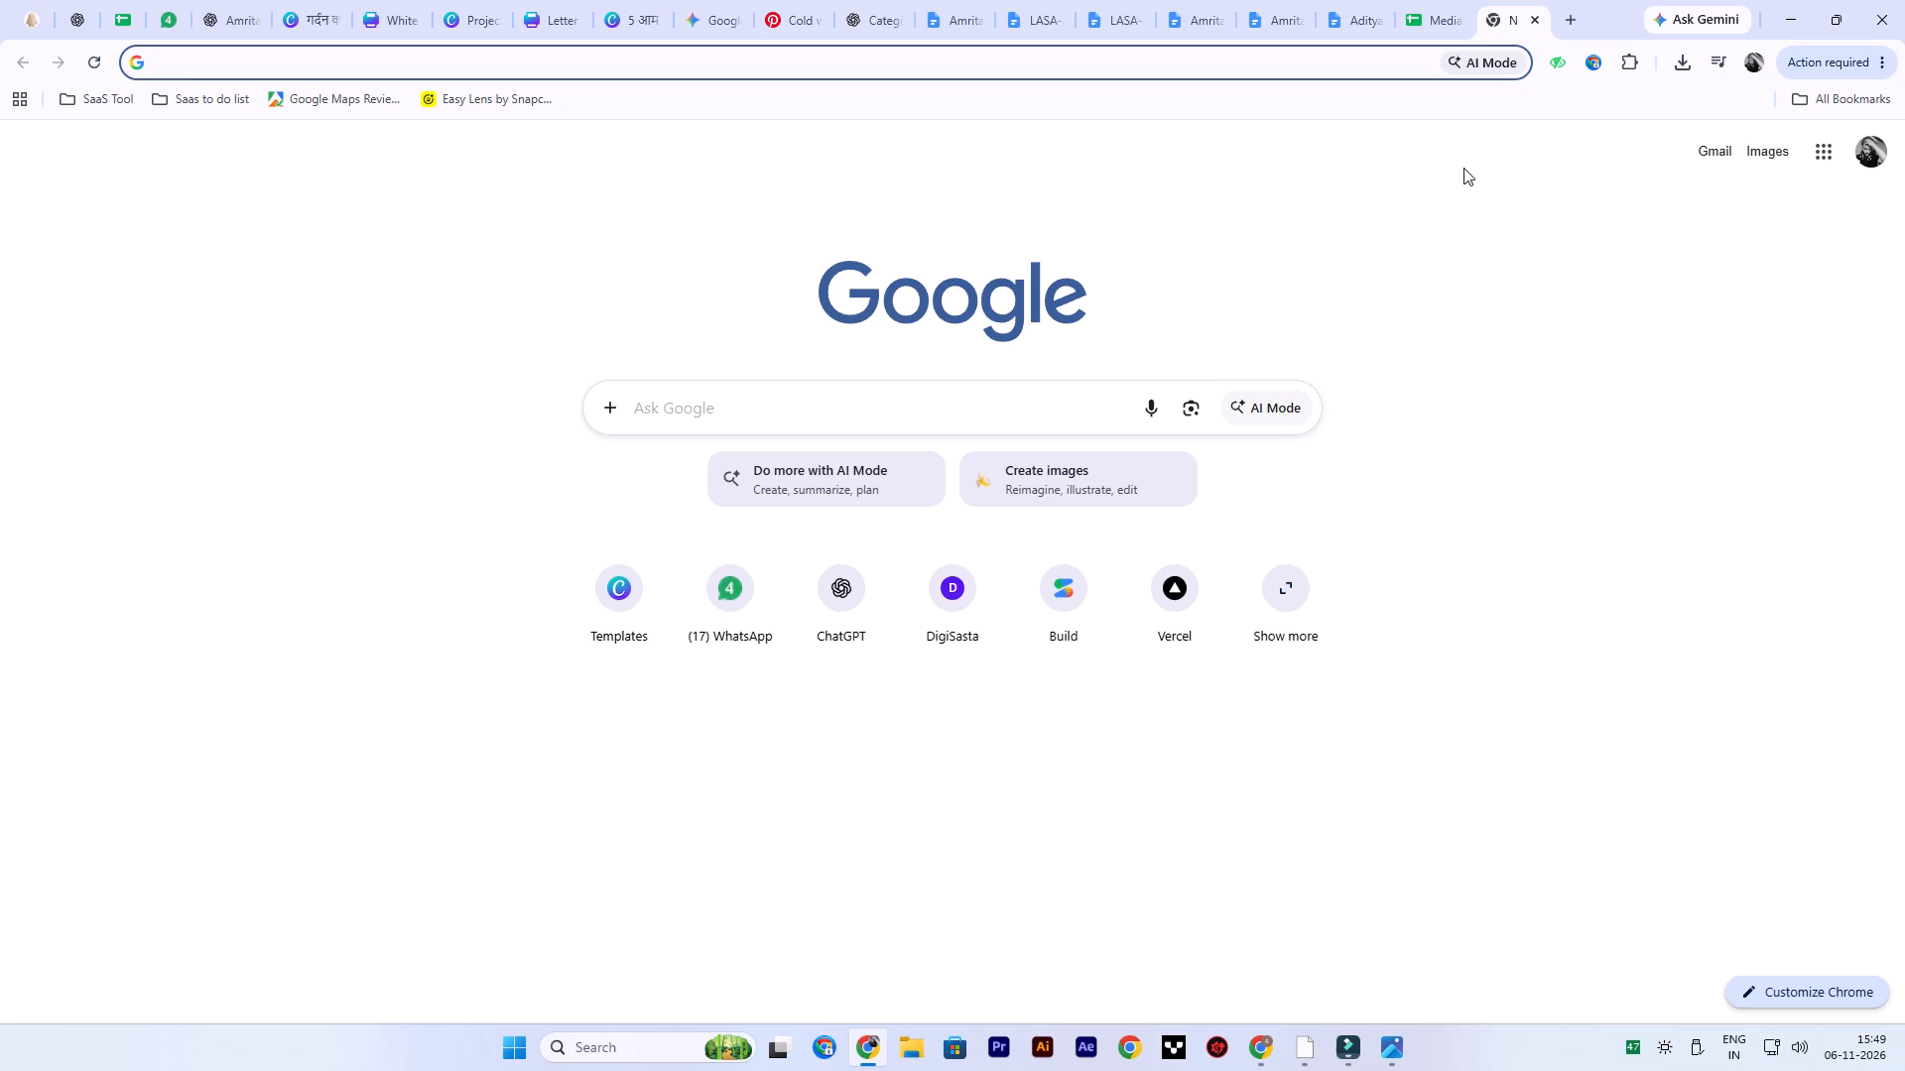
{"action": "right_click", "coordinate": [1464, 168]}
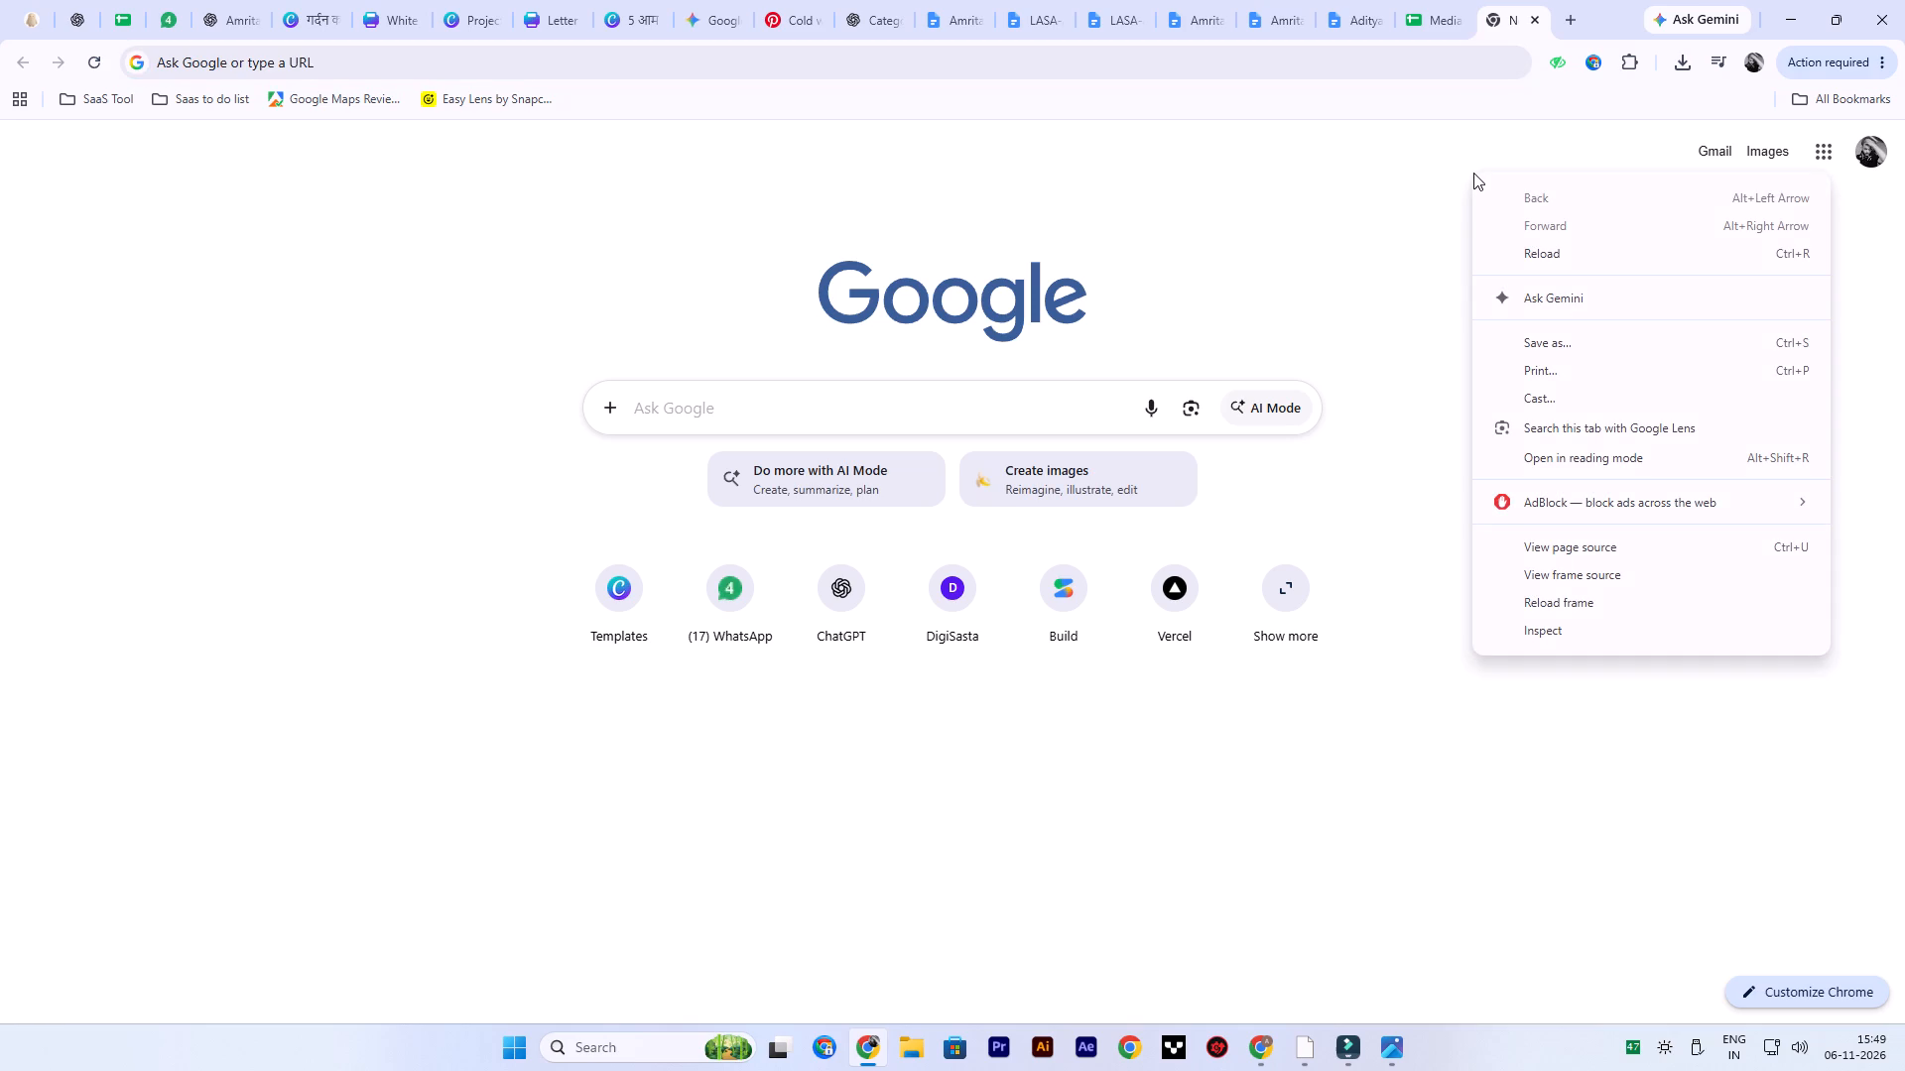